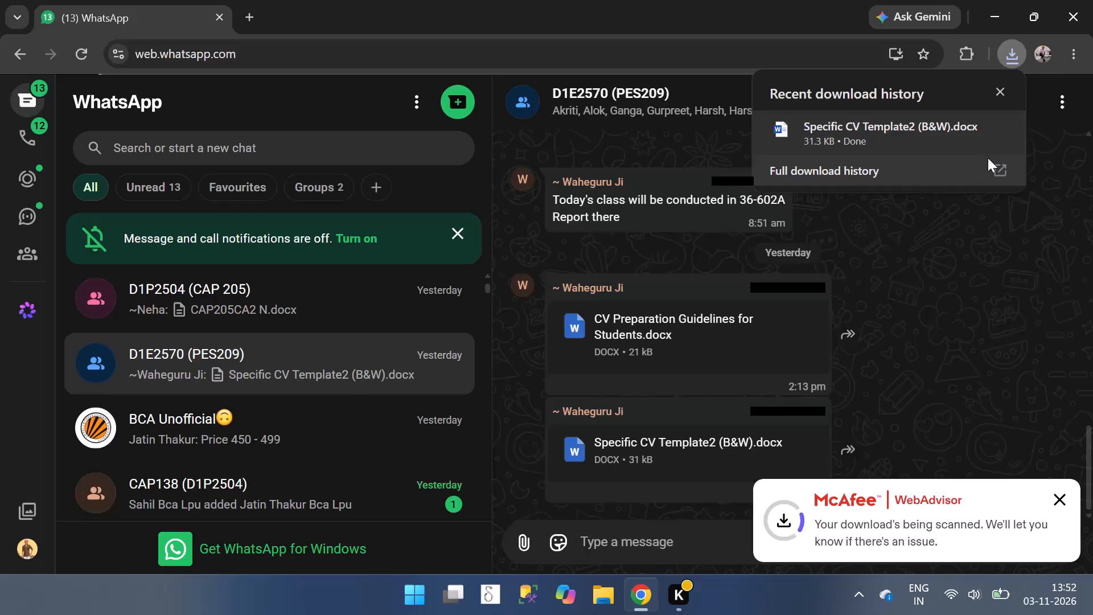
Open the downloaded Specific CV Template2 (B&W).docx in Word from its download folder and dismiss the product key prompt.
{"action": "left_click", "coordinate": [973, 124]}
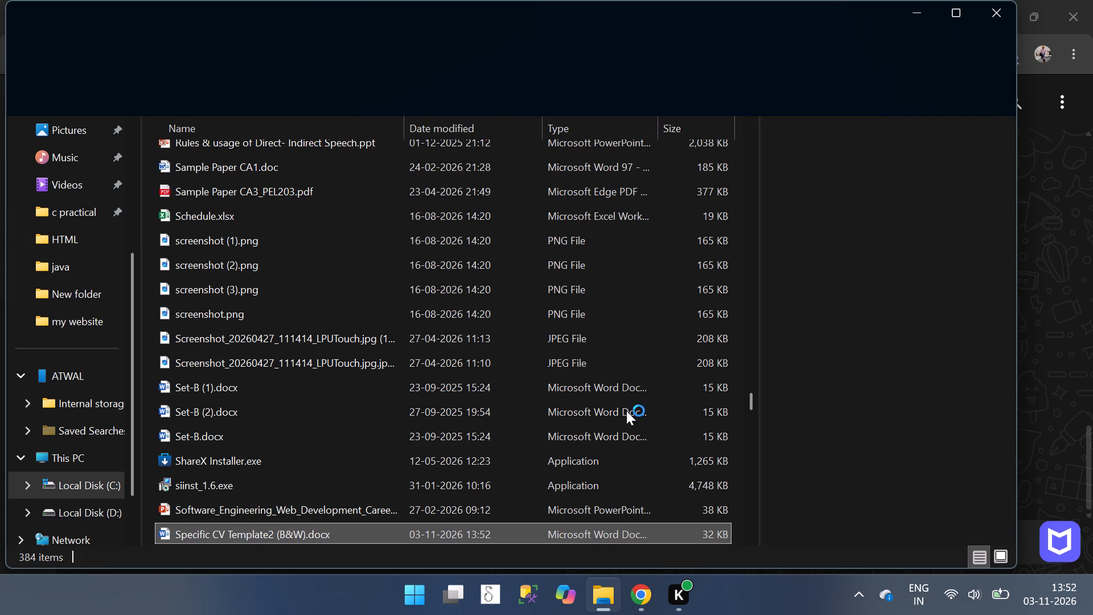
{"action": "double_click", "coordinate": [528, 535]}
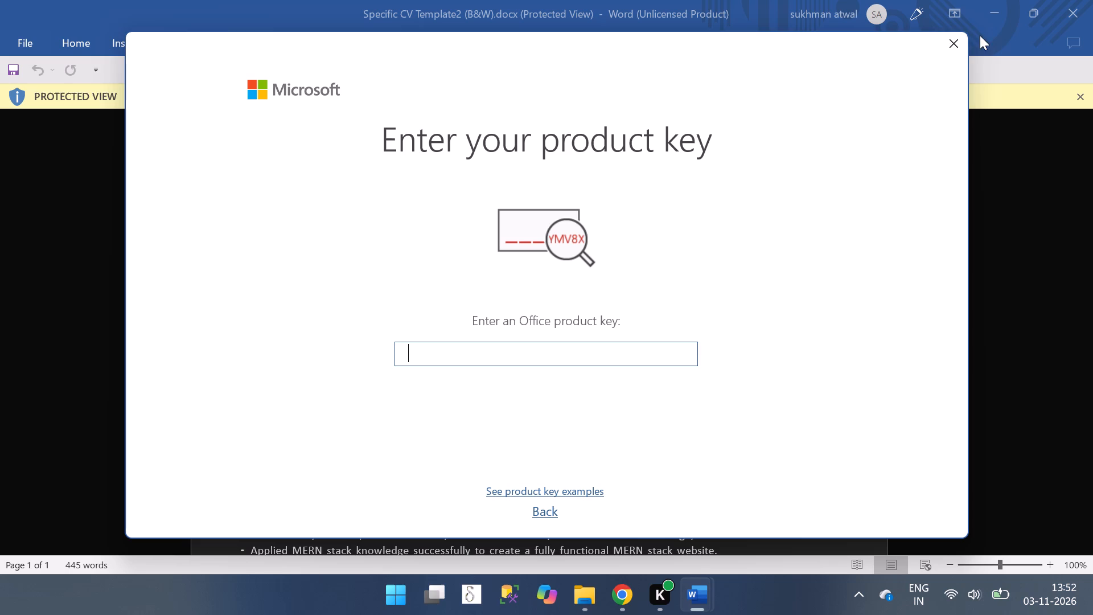
{"action": "left_click", "coordinate": [954, 44]}
Examine the CV template's layout and content, from the name and contact header through the internship, projects and education sections.
{"action": "scroll", "coordinate": [936, 257], "scroll_direction": "up", "scroll_amount": 1}
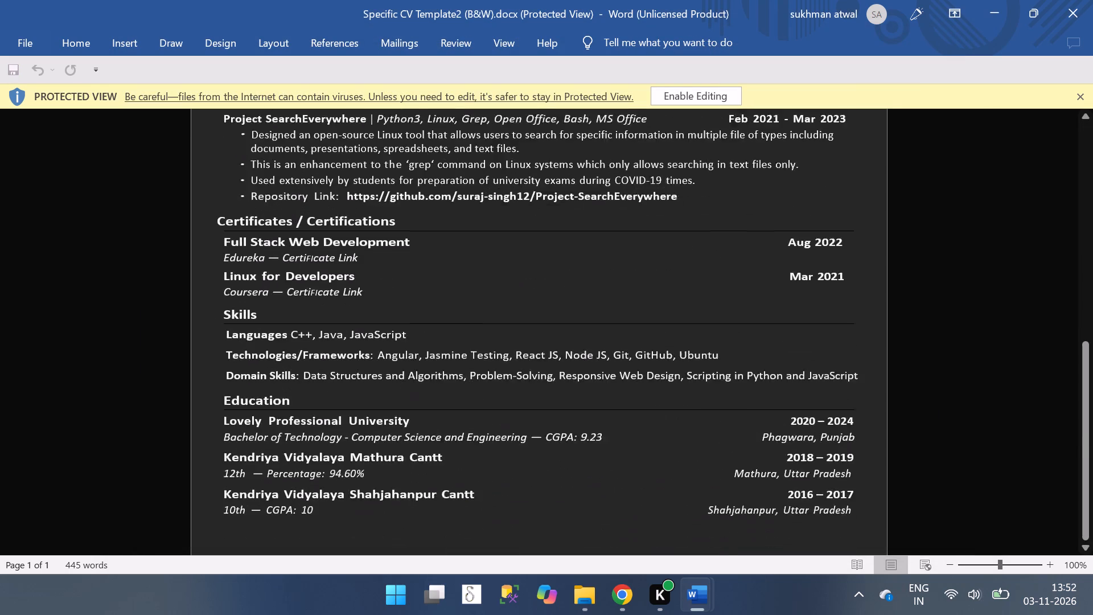
{"action": "scroll", "coordinate": [936, 257], "scroll_direction": "up", "scroll_amount": 1}
{"action": "scroll", "coordinate": [936, 257], "scroll_direction": "up", "scroll_amount": 1, "text": "ctrl"}
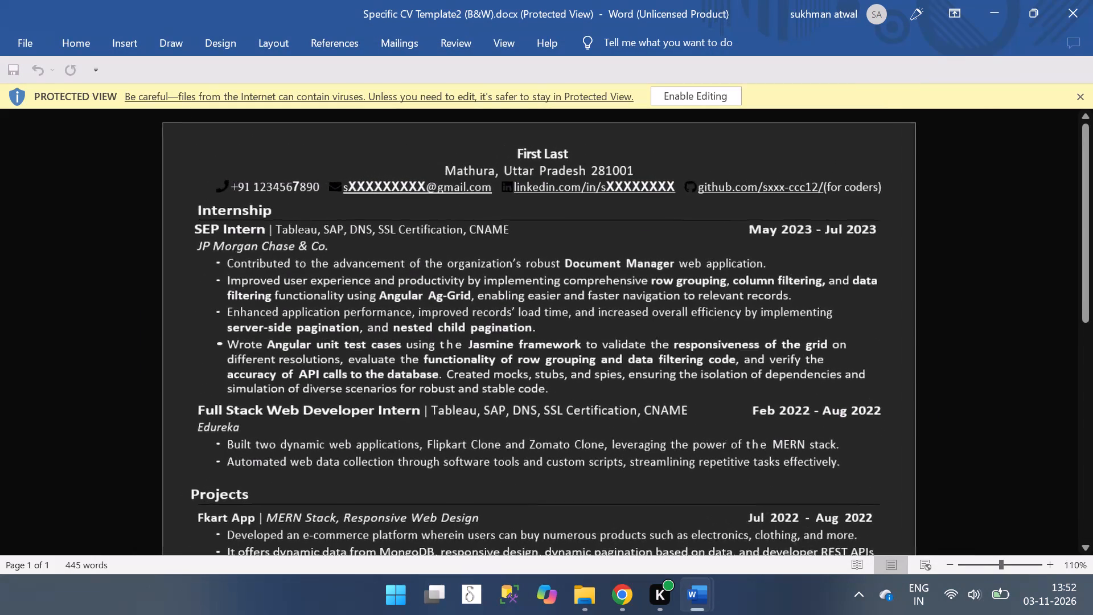
{"action": "scroll", "coordinate": [936, 257], "scroll_direction": "up", "scroll_amount": 4, "text": "ctrl"}
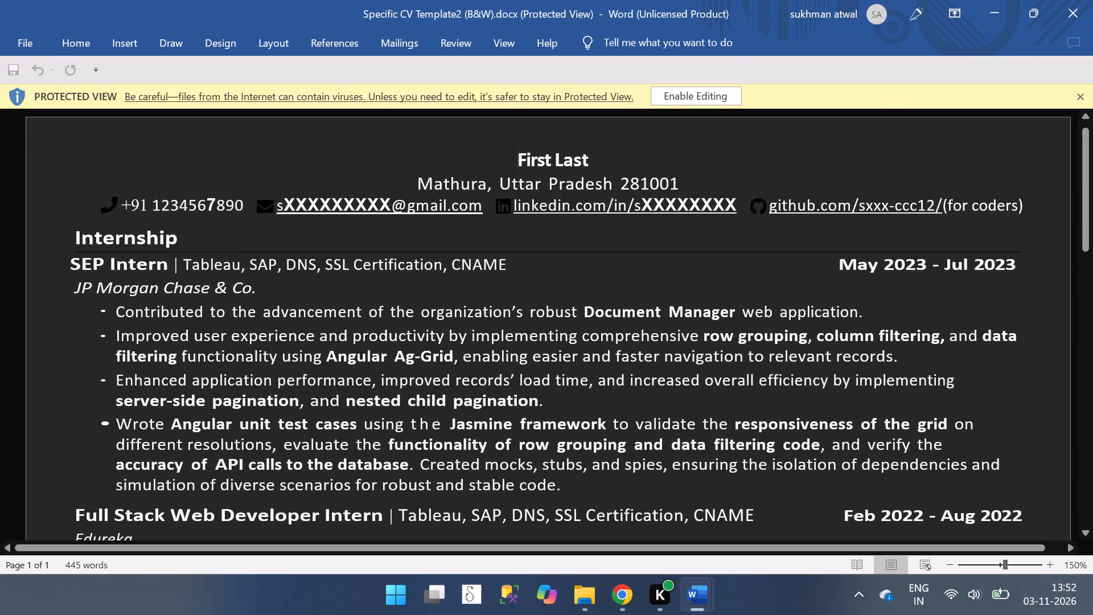
{"action": "scroll", "coordinate": [935, 297], "scroll_direction": "down", "scroll_amount": 1}
{"action": "scroll", "coordinate": [935, 297], "scroll_direction": "up", "scroll_amount": 1}
{"action": "scroll", "coordinate": [935, 297], "scroll_direction": "down", "scroll_amount": 4, "text": "ctrl"}
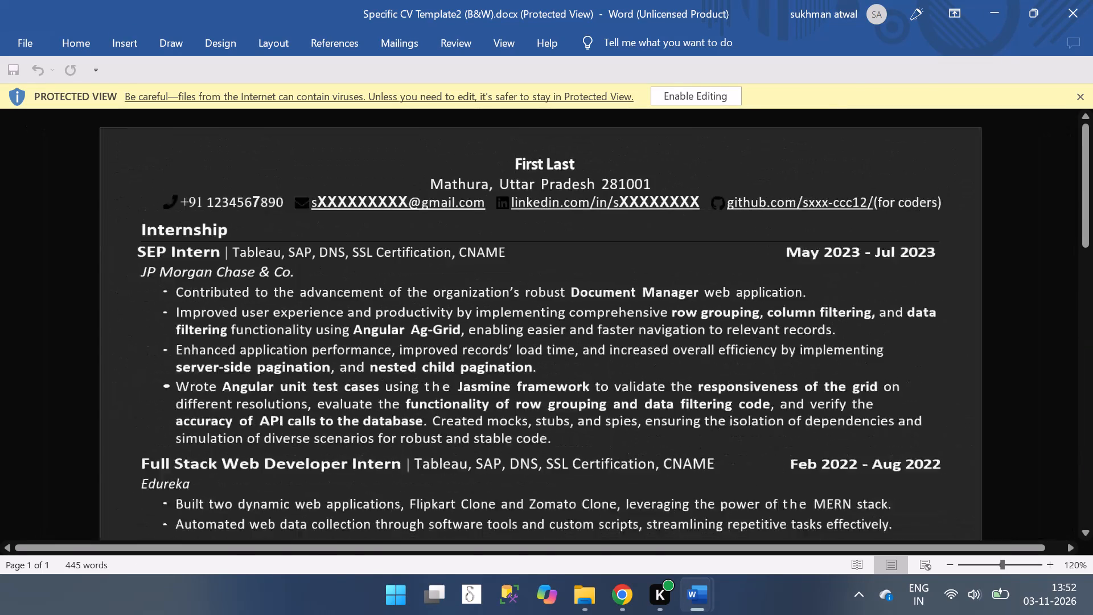
{"action": "scroll", "coordinate": [935, 297], "scroll_direction": "up", "scroll_amount": 1}
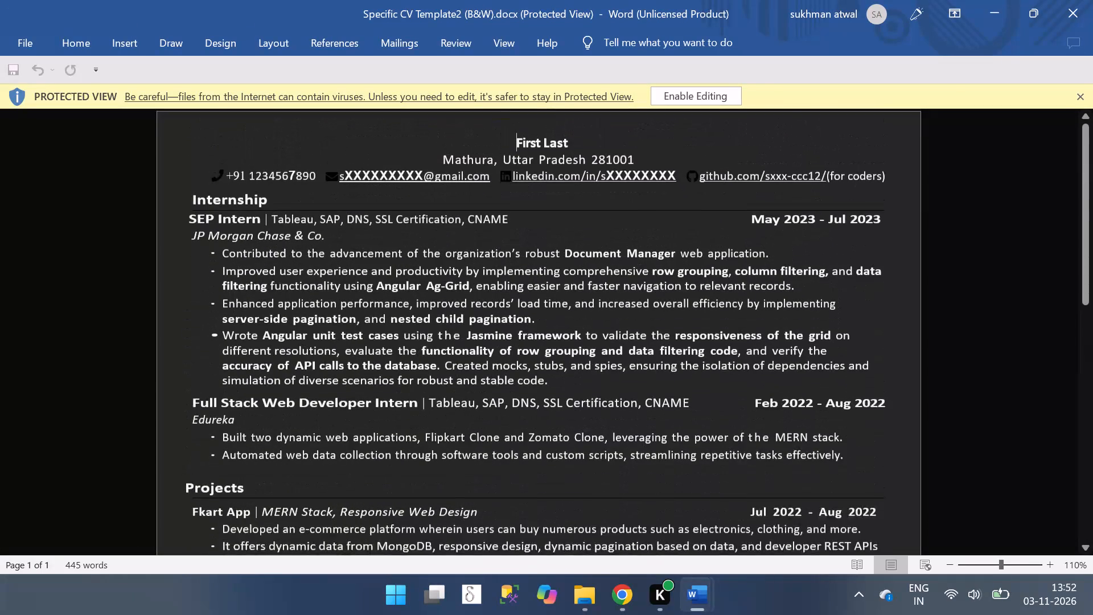
{"action": "scroll", "coordinate": [935, 297], "scroll_direction": "up", "scroll_amount": 1}
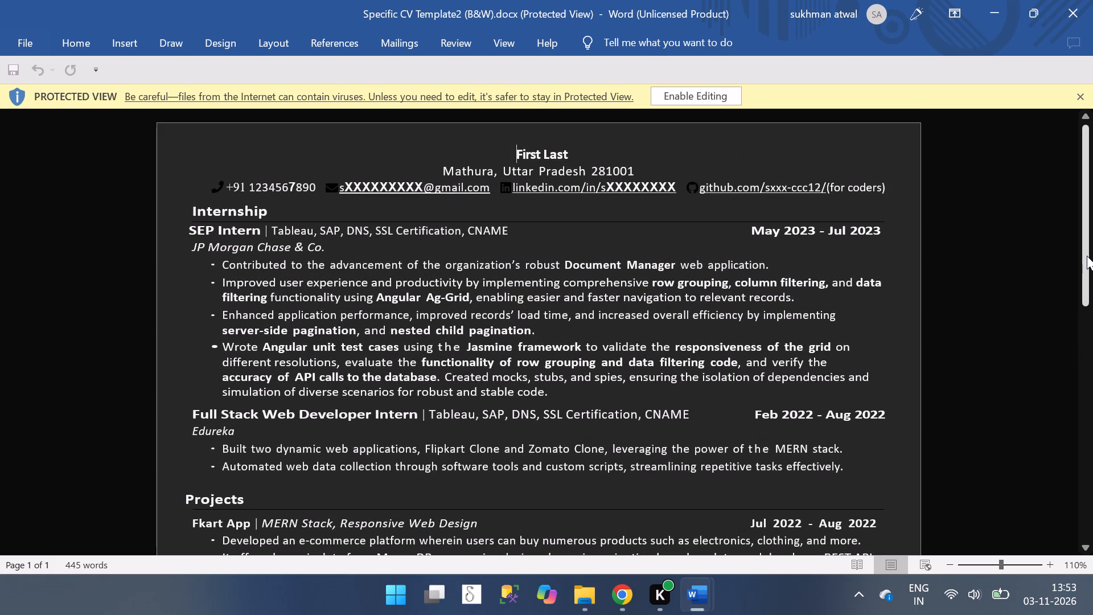
{"action": "left_click_drag", "start_coordinate": [1087, 256], "coordinate": [1092, 250]}
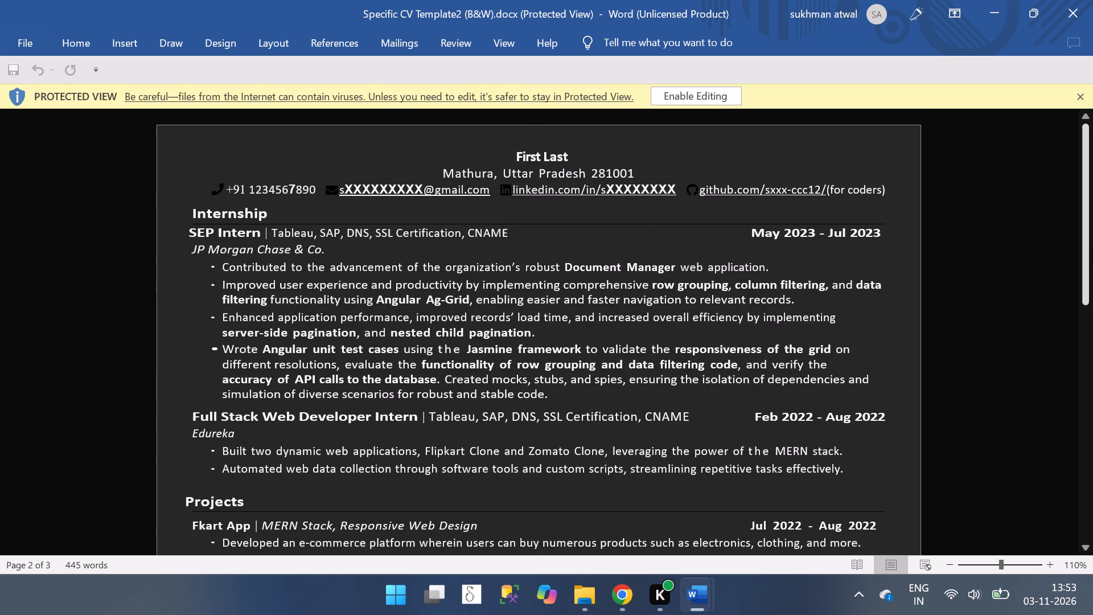
{"action": "left_click_drag", "start_coordinate": [1092, 250], "coordinate": [1092, 247]}
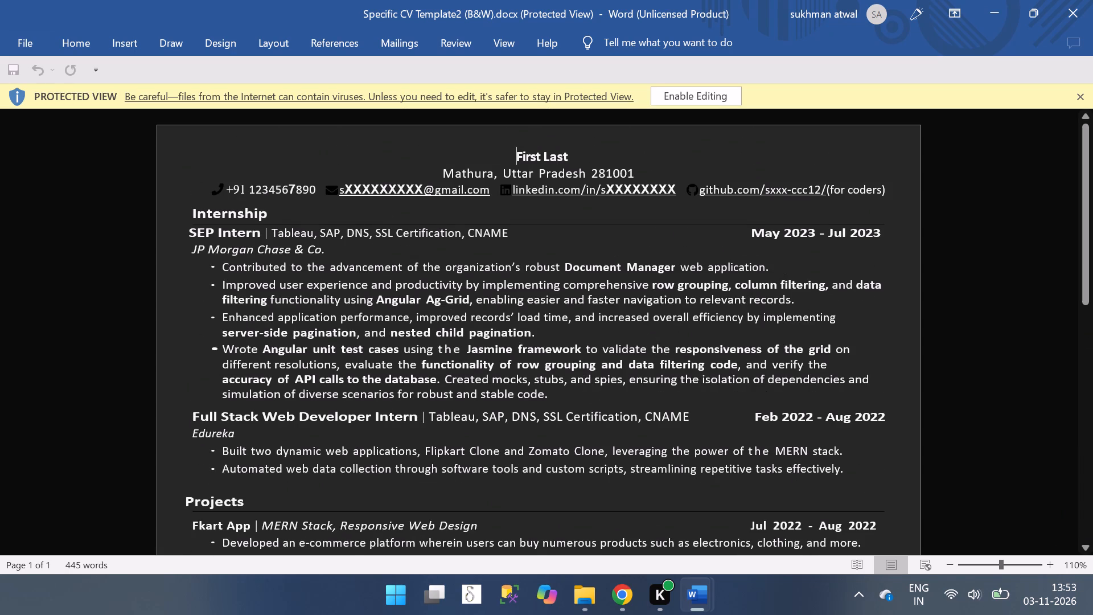
{"action": "scroll", "coordinate": [972, 330], "scroll_direction": "down", "scroll_amount": 1}
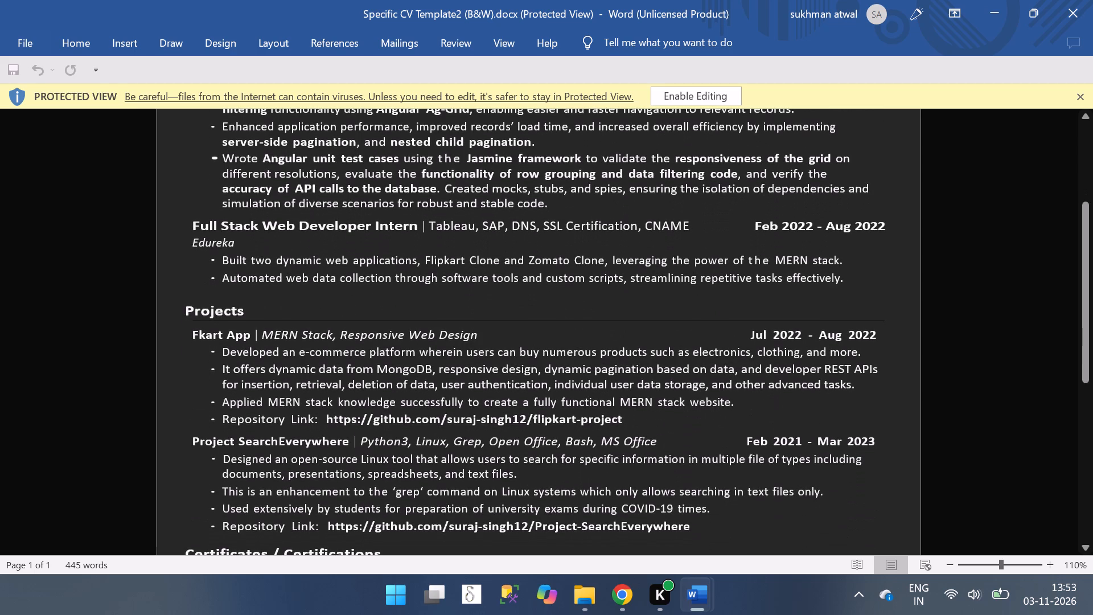
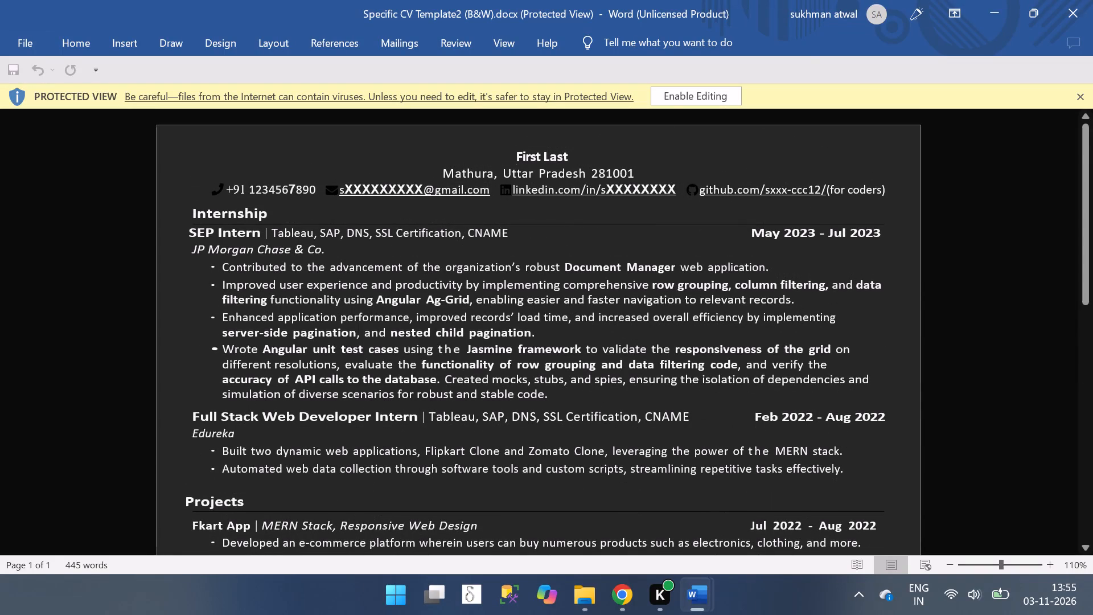
Examine the CV template's contact line, the Internship heading and entries, and the start of the Projects section.
{"action": "left_click_drag", "start_coordinate": [865, 319], "coordinate": [931, 338]}
{"action": "left_click", "coordinate": [993, 356]}
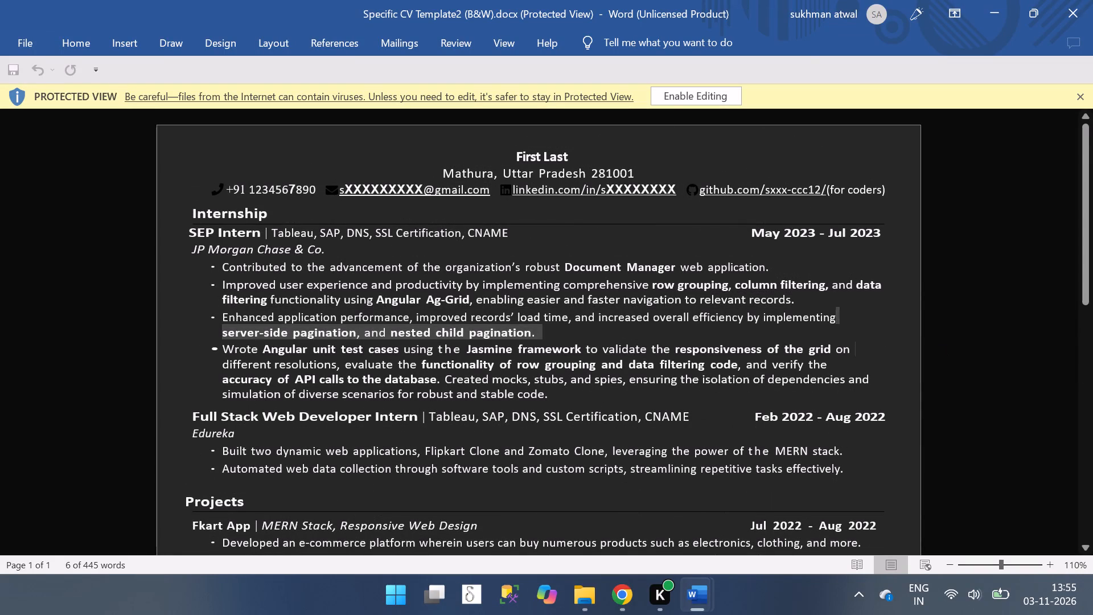
{"action": "left_click", "coordinate": [961, 276]}
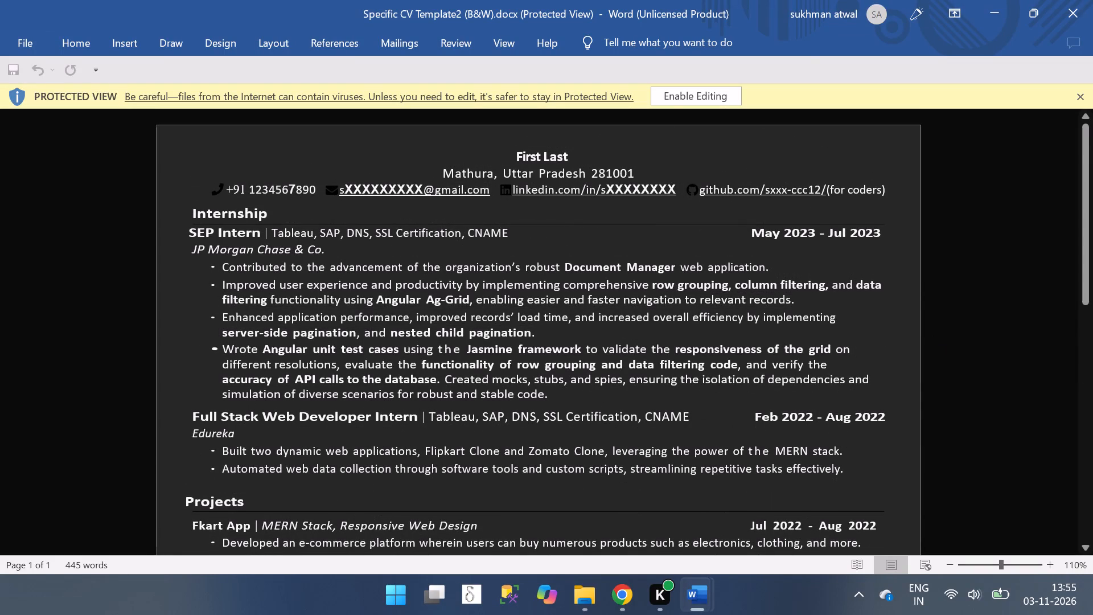
{"action": "left_click_drag", "start_coordinate": [894, 186], "coordinate": [695, 169]}
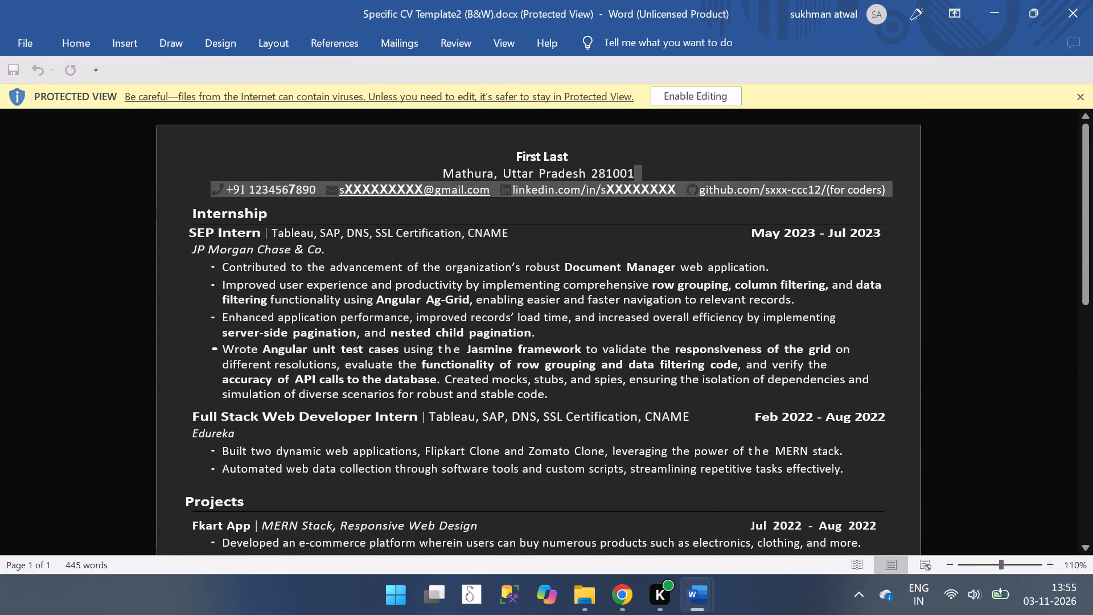
{"action": "left_click_drag", "start_coordinate": [695, 169], "coordinate": [688, 183]}
{"action": "left_click", "coordinate": [688, 183]}
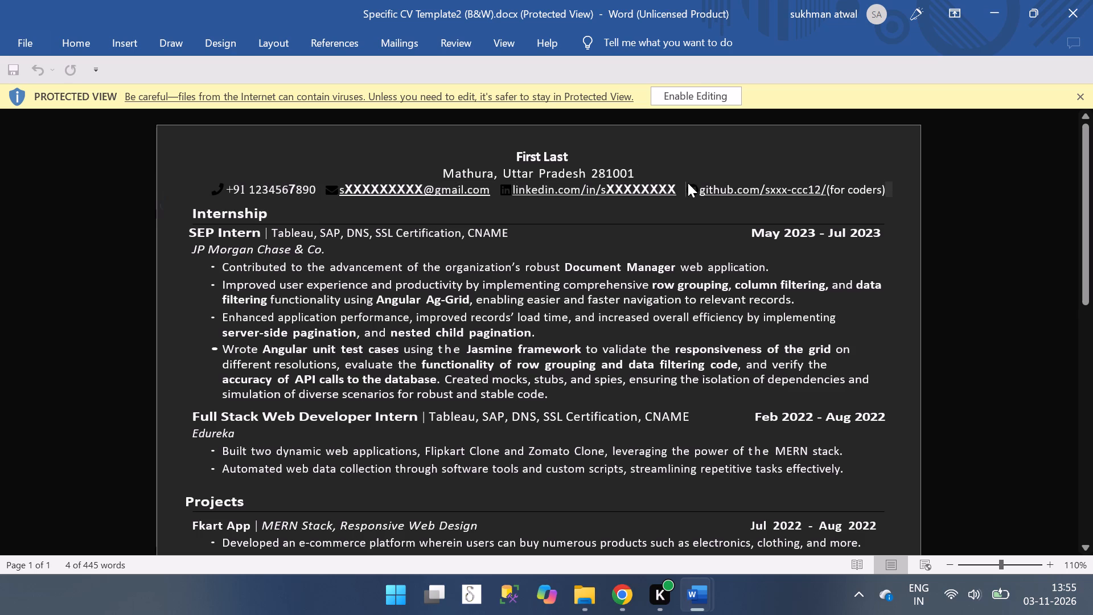
{"action": "left_click_drag", "start_coordinate": [889, 200], "coordinate": [873, 197]}
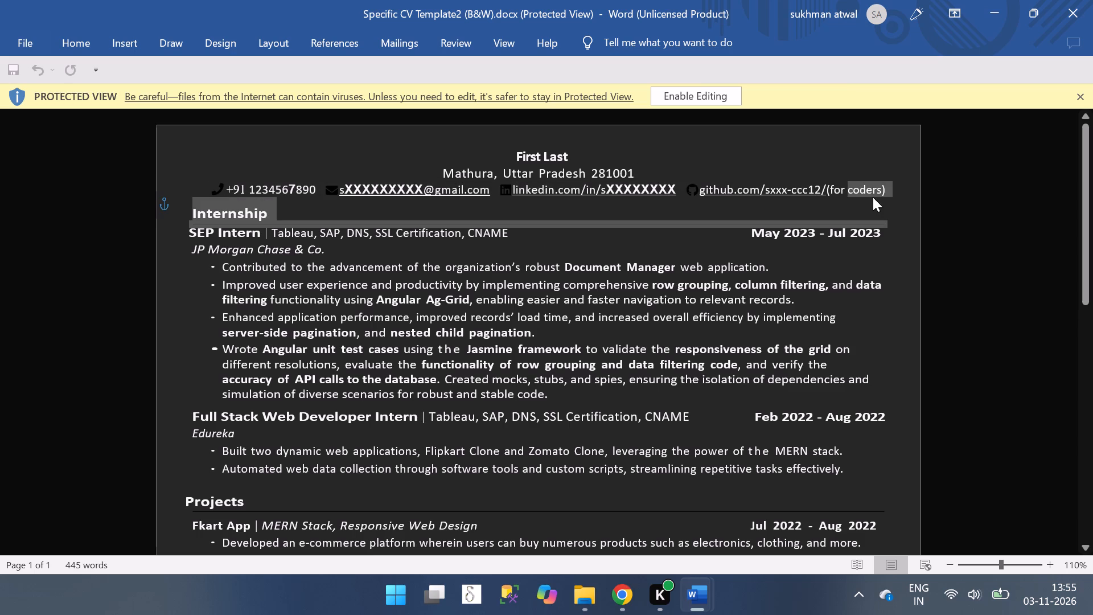
{"action": "left_click", "coordinate": [897, 235]}
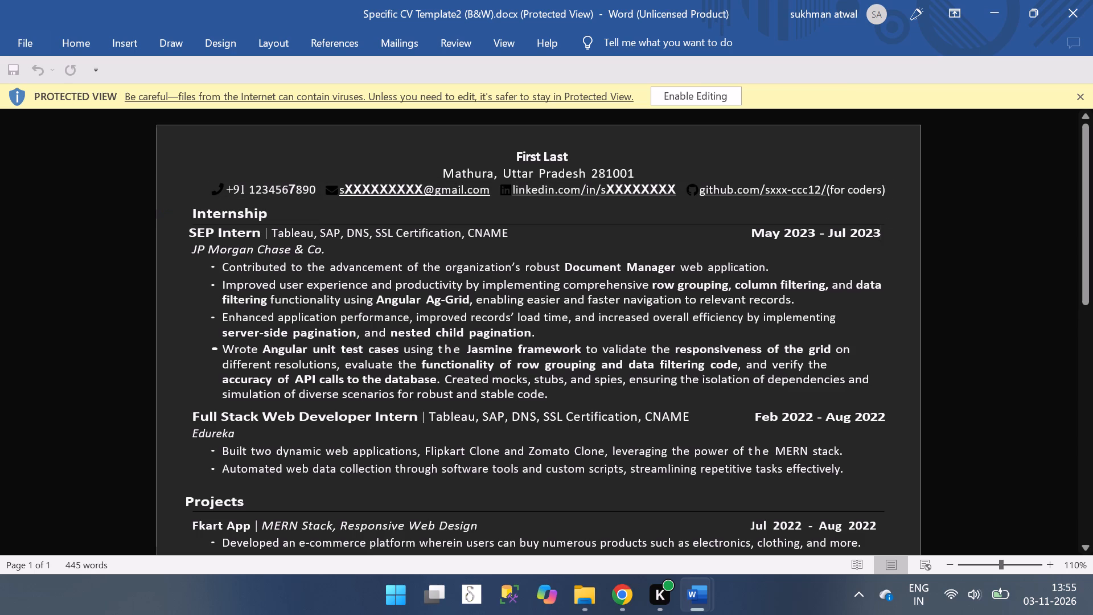
{"action": "left_click_drag", "start_coordinate": [893, 187], "coordinate": [885, 216]}
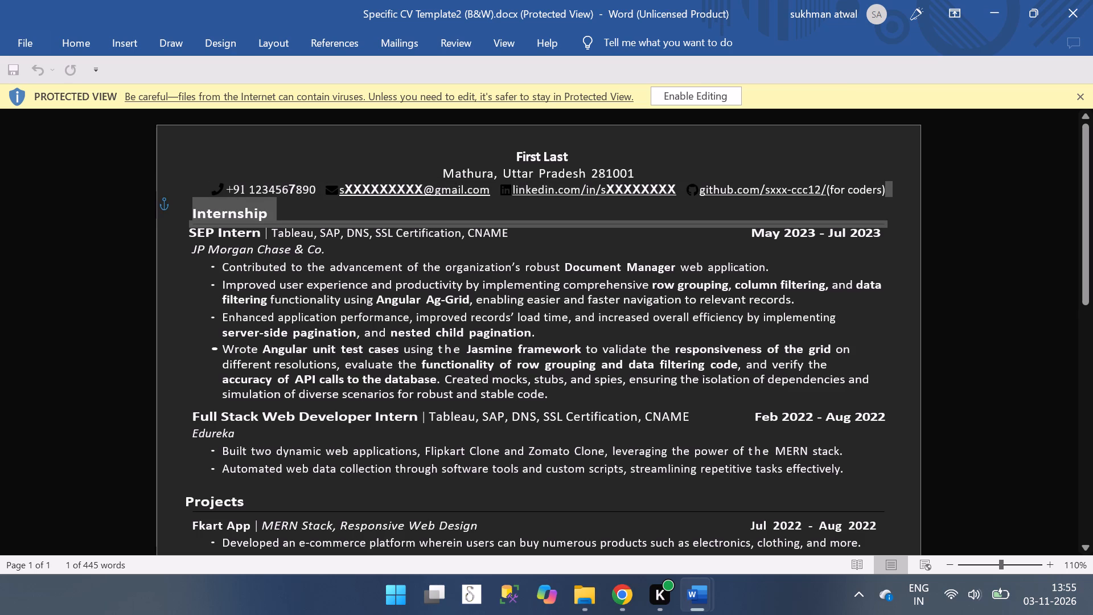
{"action": "left_click_drag", "start_coordinate": [167, 206], "coordinate": [190, 206]}
{"action": "left_click", "coordinate": [959, 350]}
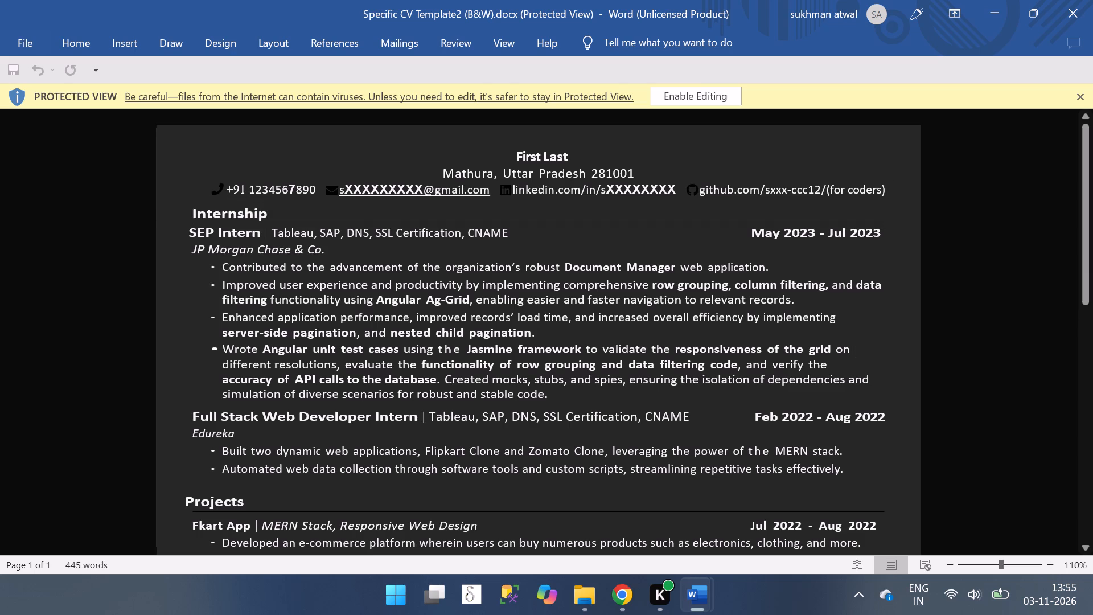
{"action": "scroll", "coordinate": [751, 411], "scroll_direction": "down", "scroll_amount": 1}
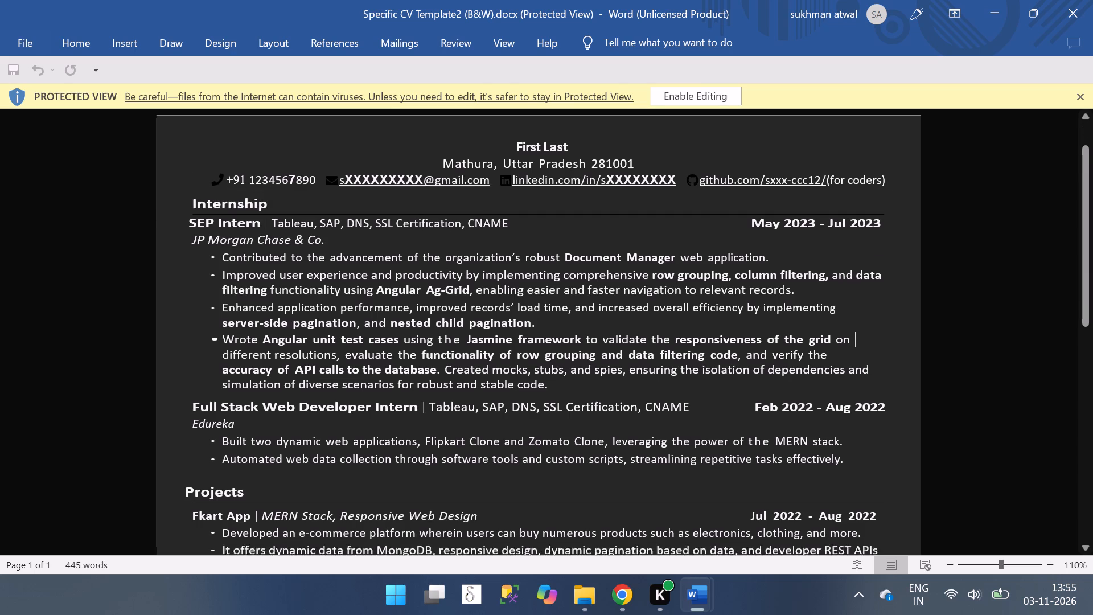
{"action": "scroll", "coordinate": [751, 411], "scroll_direction": "down", "scroll_amount": 1}
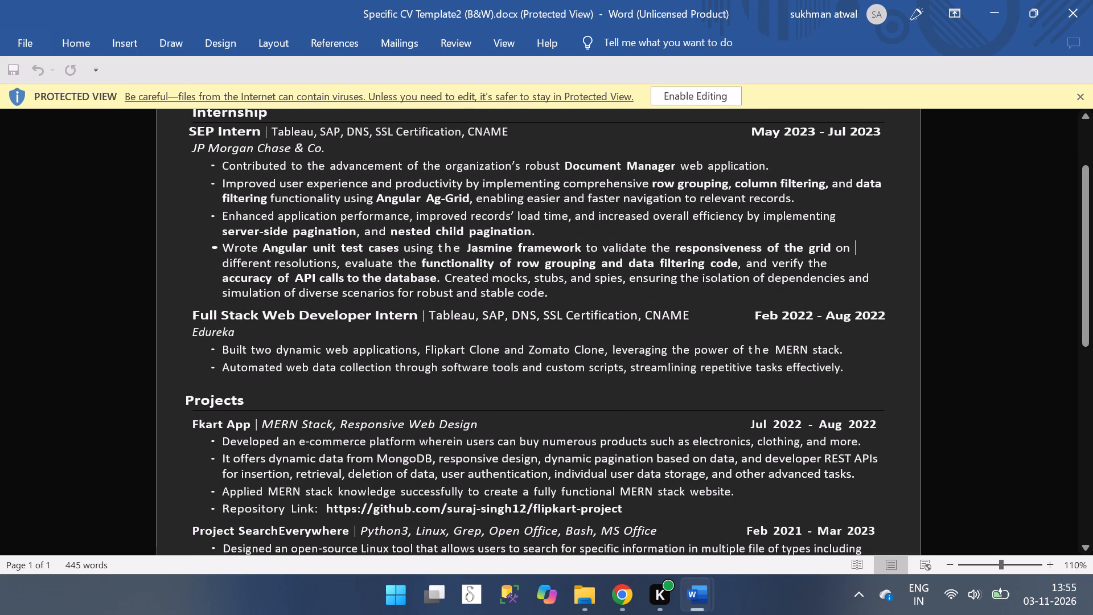
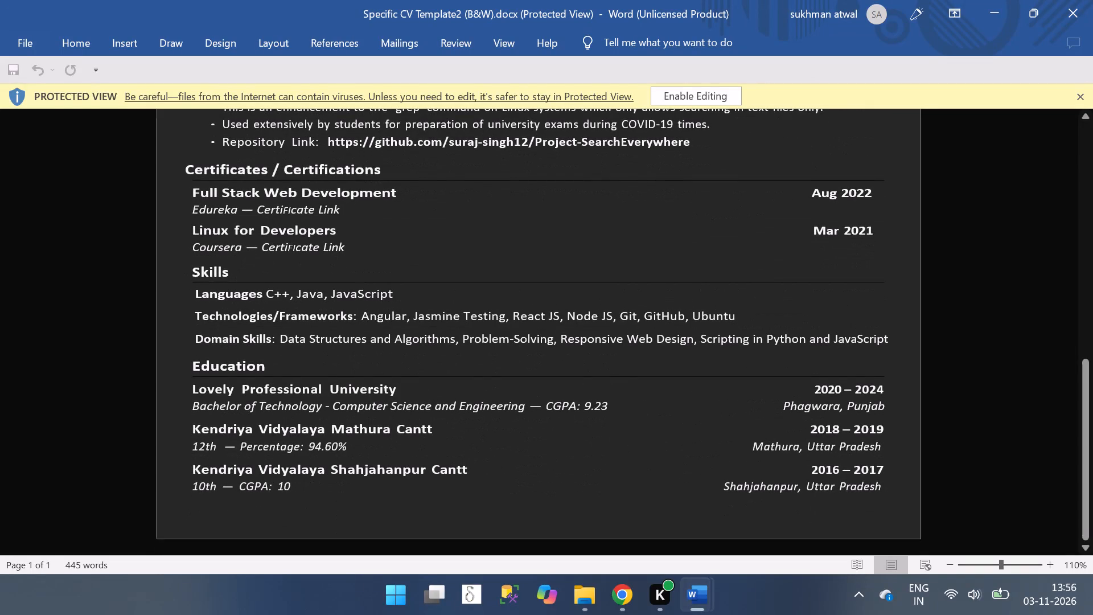
Review the CV template from the Education section back up through Projects and Internship to the name and contact header.
{"action": "scroll", "coordinate": [326, 386], "scroll_direction": "up", "scroll_amount": 7}
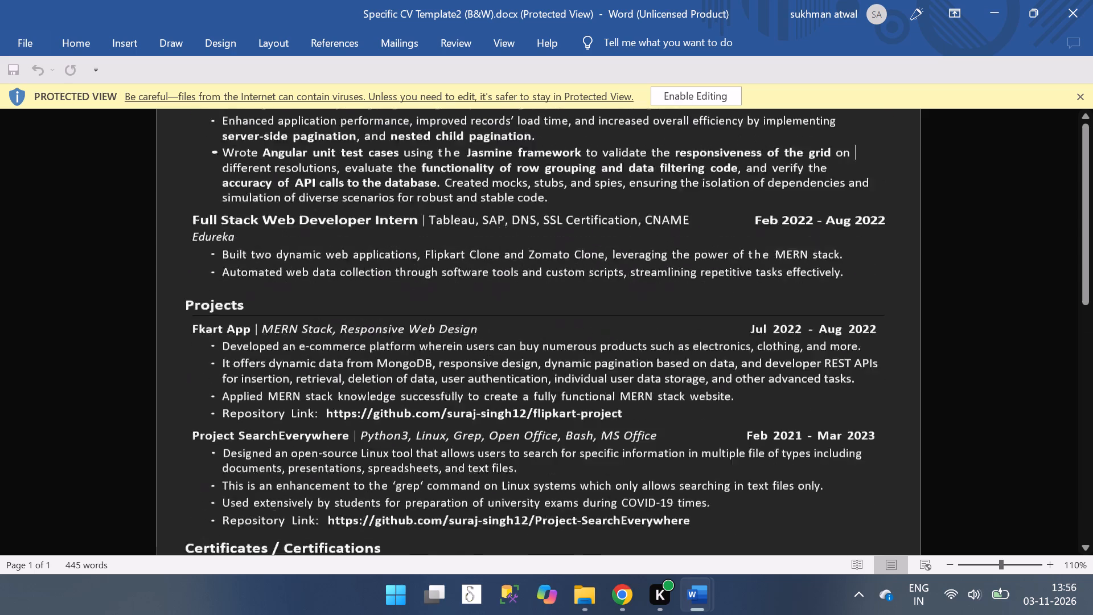
{"action": "scroll", "coordinate": [324, 407], "scroll_direction": "up", "scroll_amount": 3}
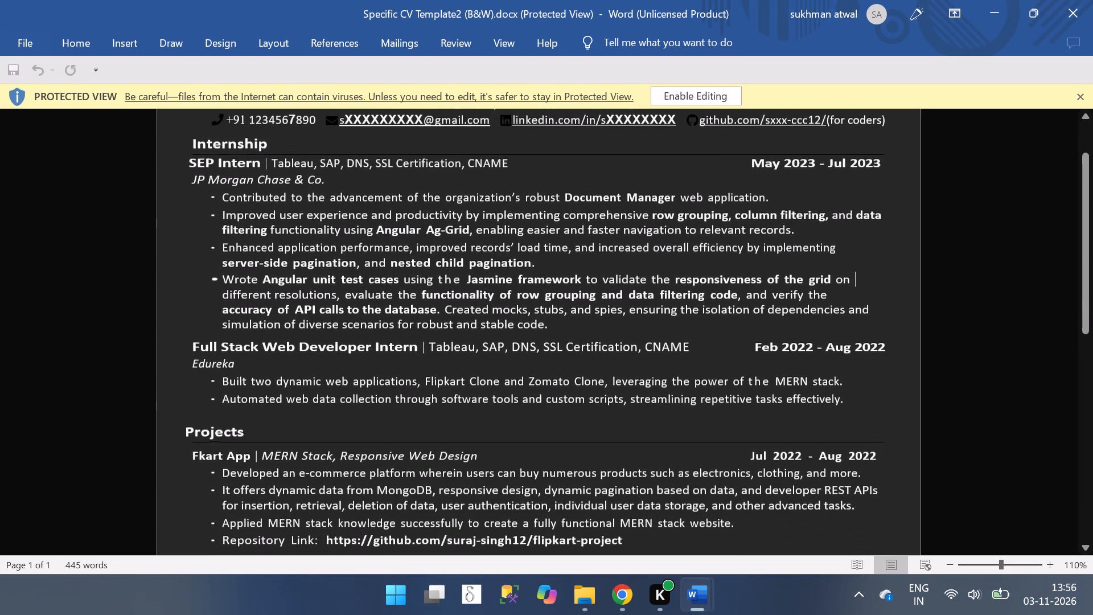
{"action": "scroll", "coordinate": [324, 407], "scroll_direction": "up", "scroll_amount": 1}
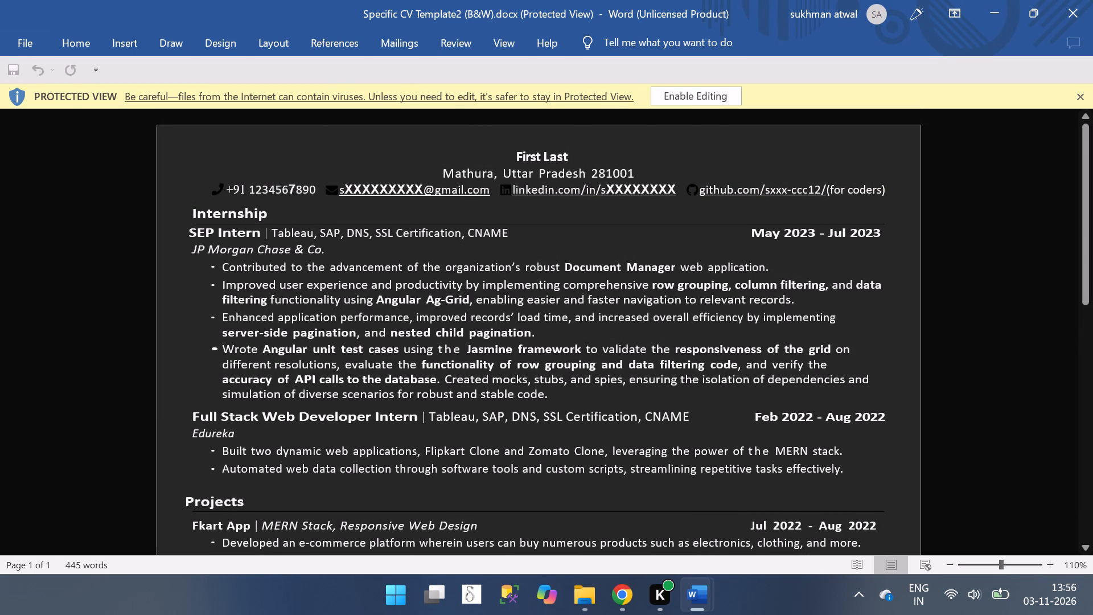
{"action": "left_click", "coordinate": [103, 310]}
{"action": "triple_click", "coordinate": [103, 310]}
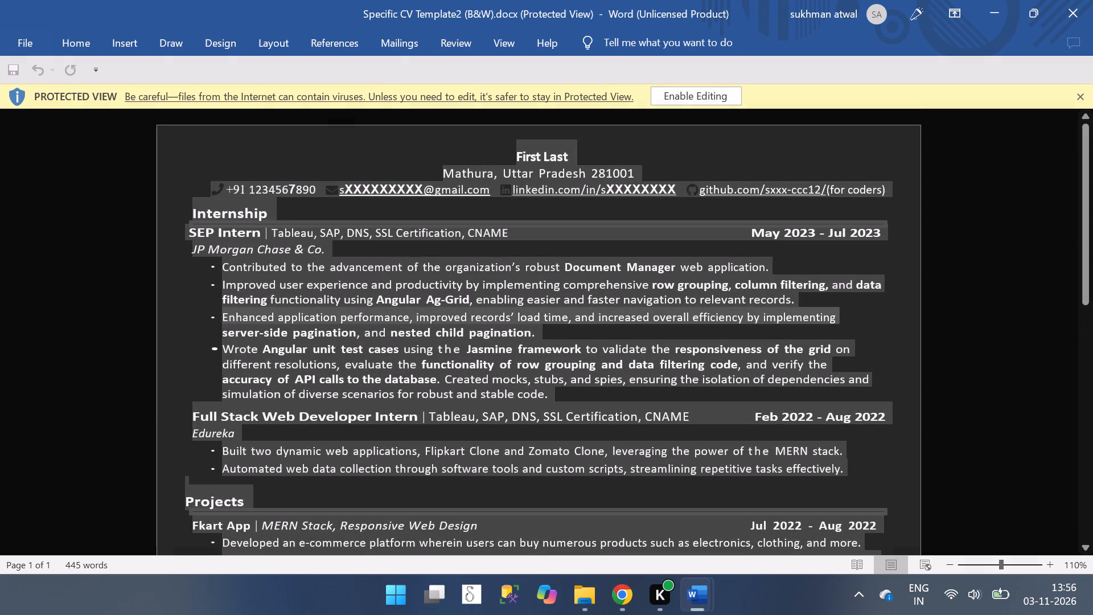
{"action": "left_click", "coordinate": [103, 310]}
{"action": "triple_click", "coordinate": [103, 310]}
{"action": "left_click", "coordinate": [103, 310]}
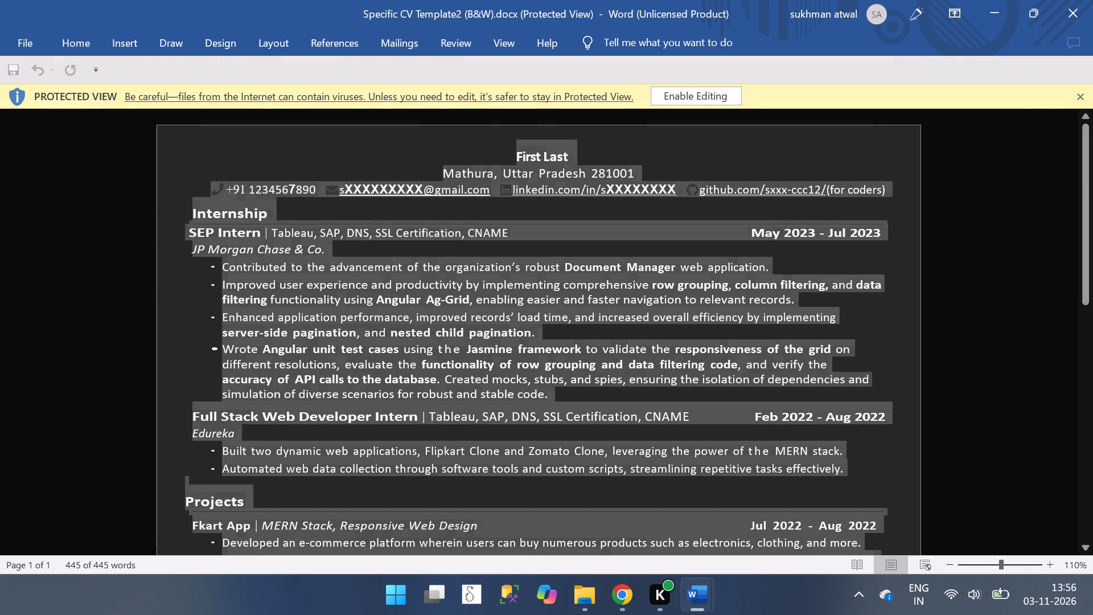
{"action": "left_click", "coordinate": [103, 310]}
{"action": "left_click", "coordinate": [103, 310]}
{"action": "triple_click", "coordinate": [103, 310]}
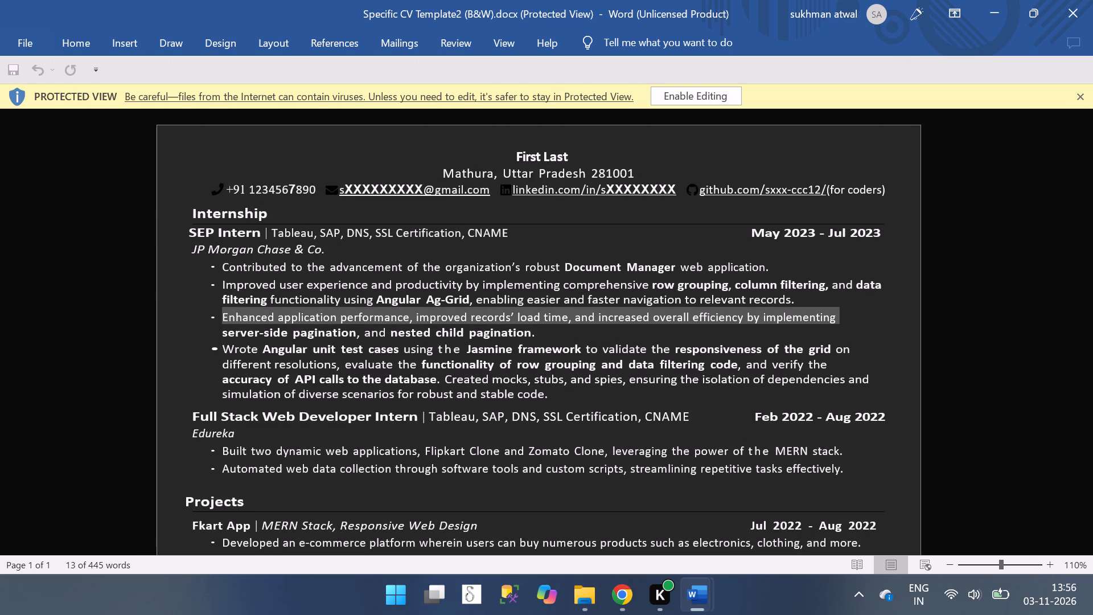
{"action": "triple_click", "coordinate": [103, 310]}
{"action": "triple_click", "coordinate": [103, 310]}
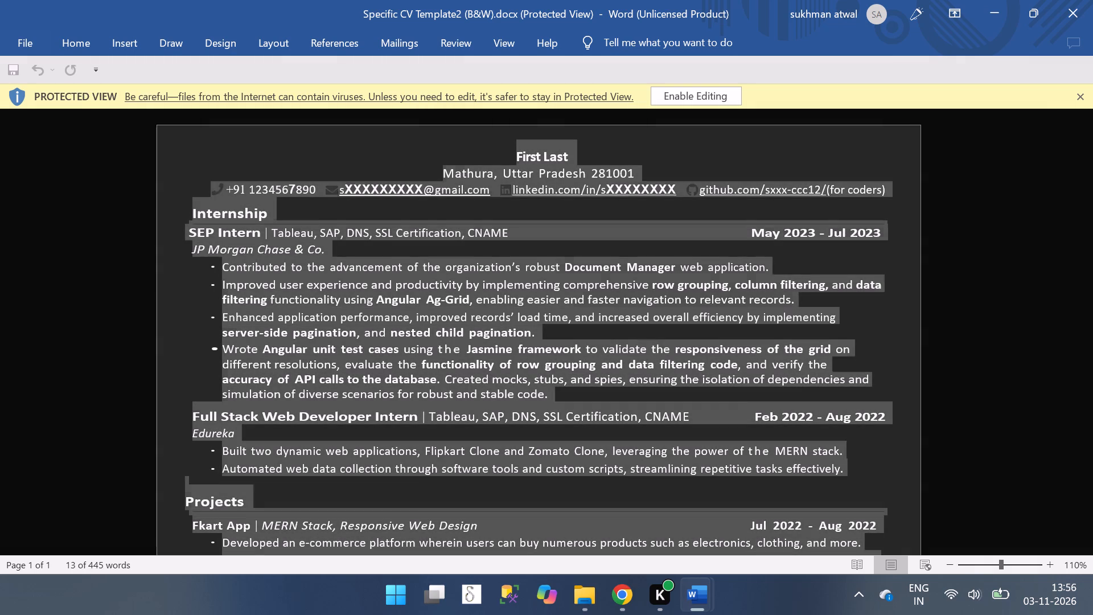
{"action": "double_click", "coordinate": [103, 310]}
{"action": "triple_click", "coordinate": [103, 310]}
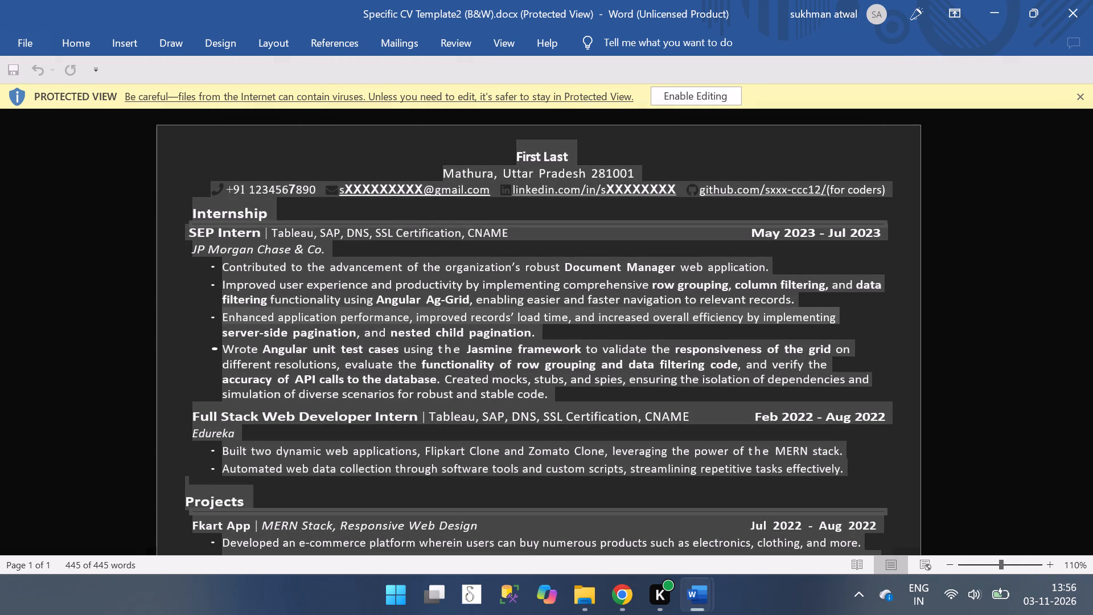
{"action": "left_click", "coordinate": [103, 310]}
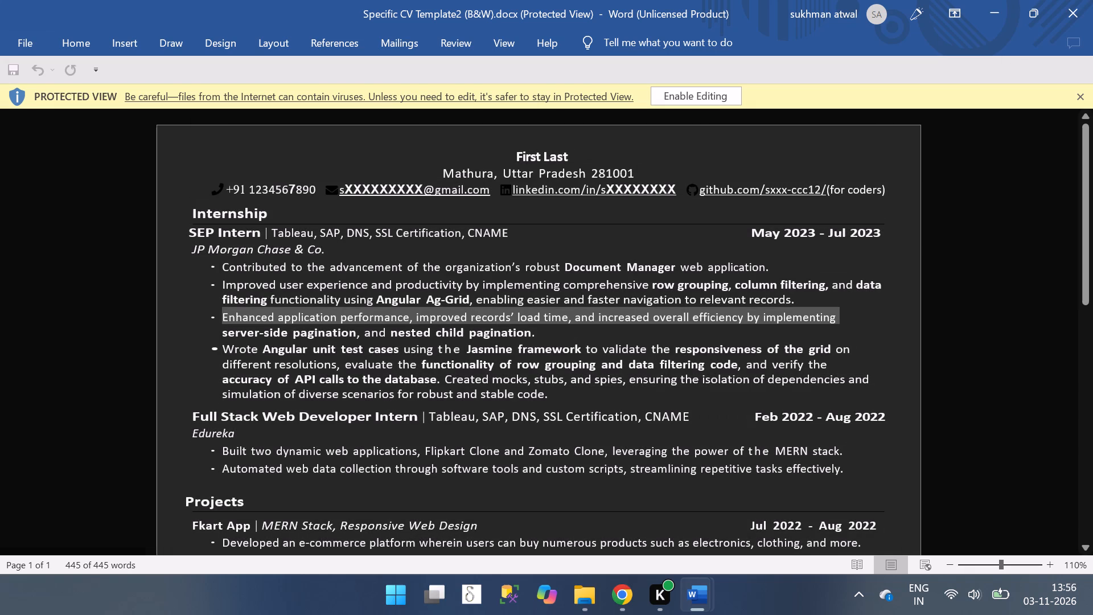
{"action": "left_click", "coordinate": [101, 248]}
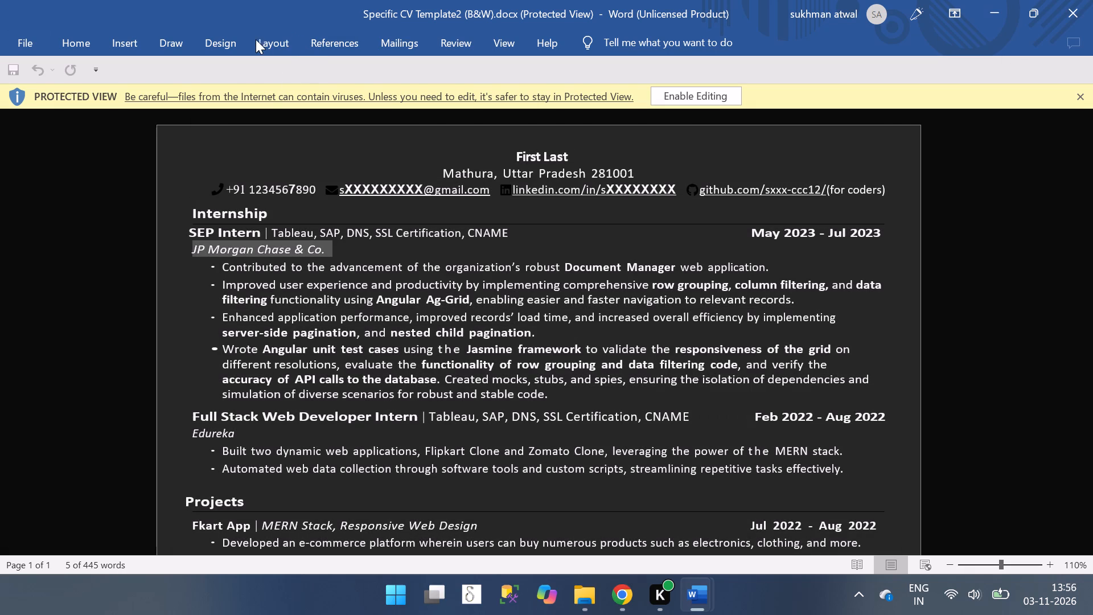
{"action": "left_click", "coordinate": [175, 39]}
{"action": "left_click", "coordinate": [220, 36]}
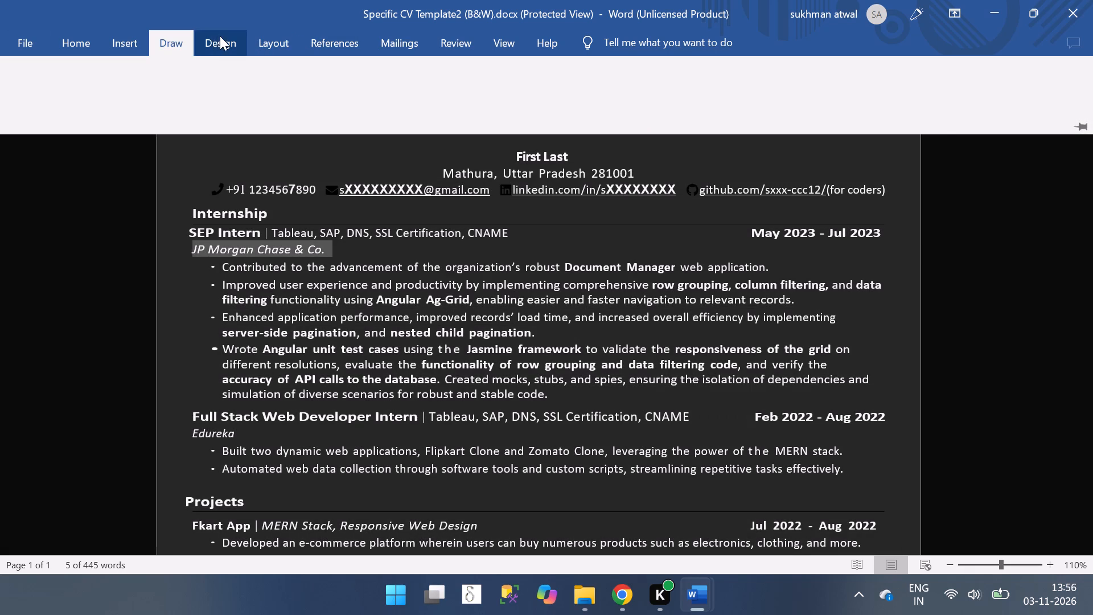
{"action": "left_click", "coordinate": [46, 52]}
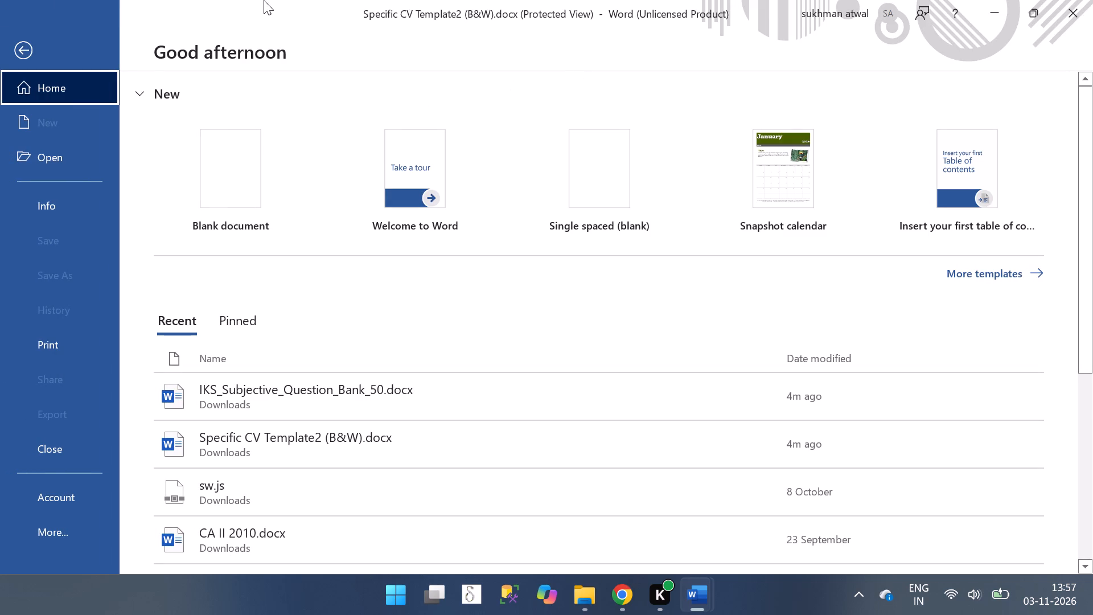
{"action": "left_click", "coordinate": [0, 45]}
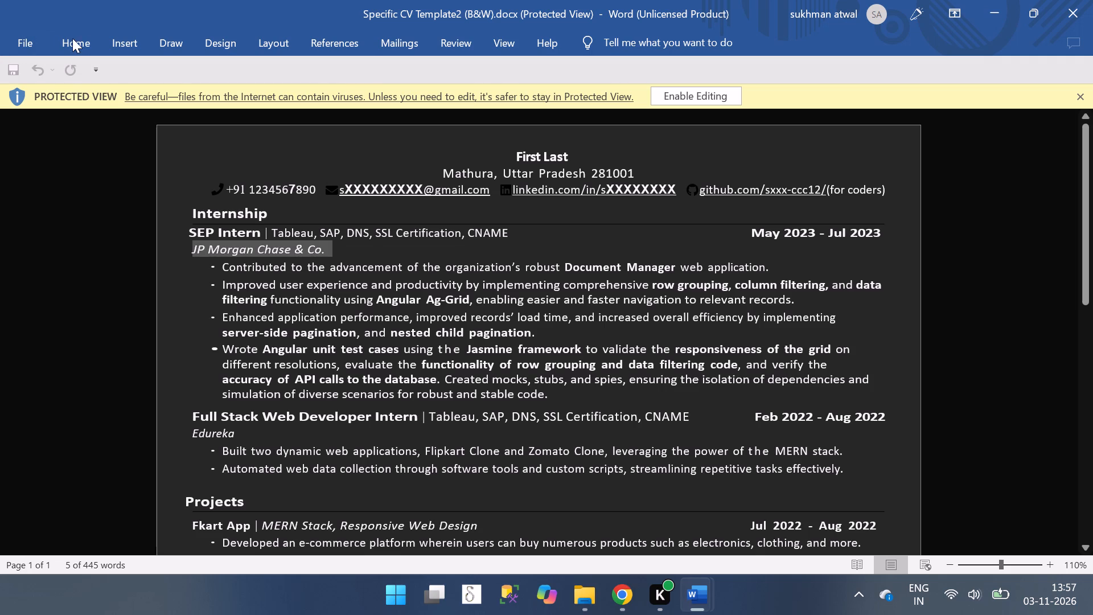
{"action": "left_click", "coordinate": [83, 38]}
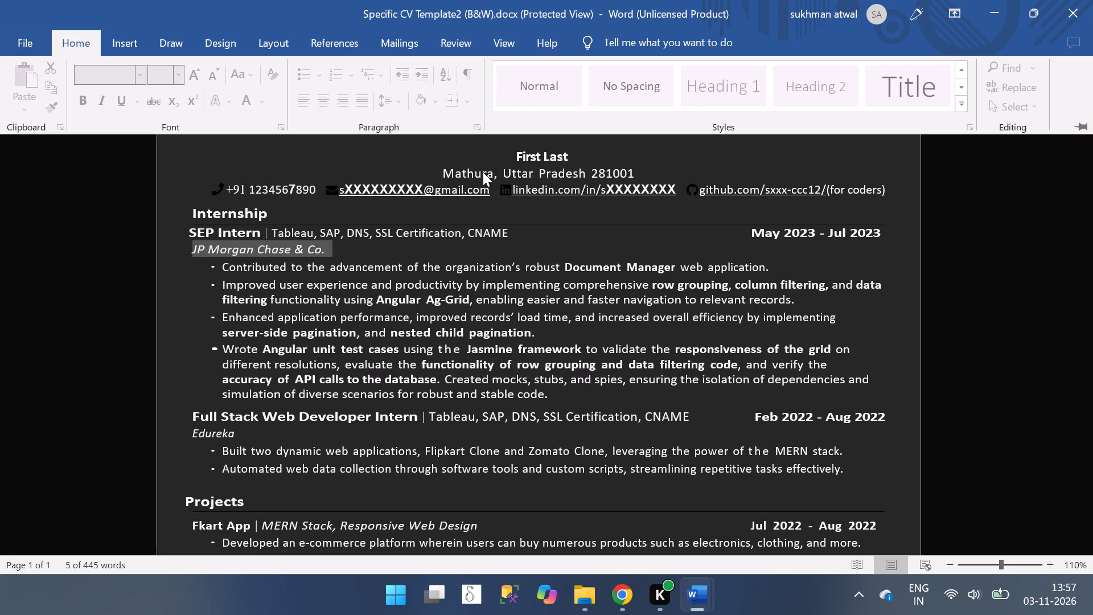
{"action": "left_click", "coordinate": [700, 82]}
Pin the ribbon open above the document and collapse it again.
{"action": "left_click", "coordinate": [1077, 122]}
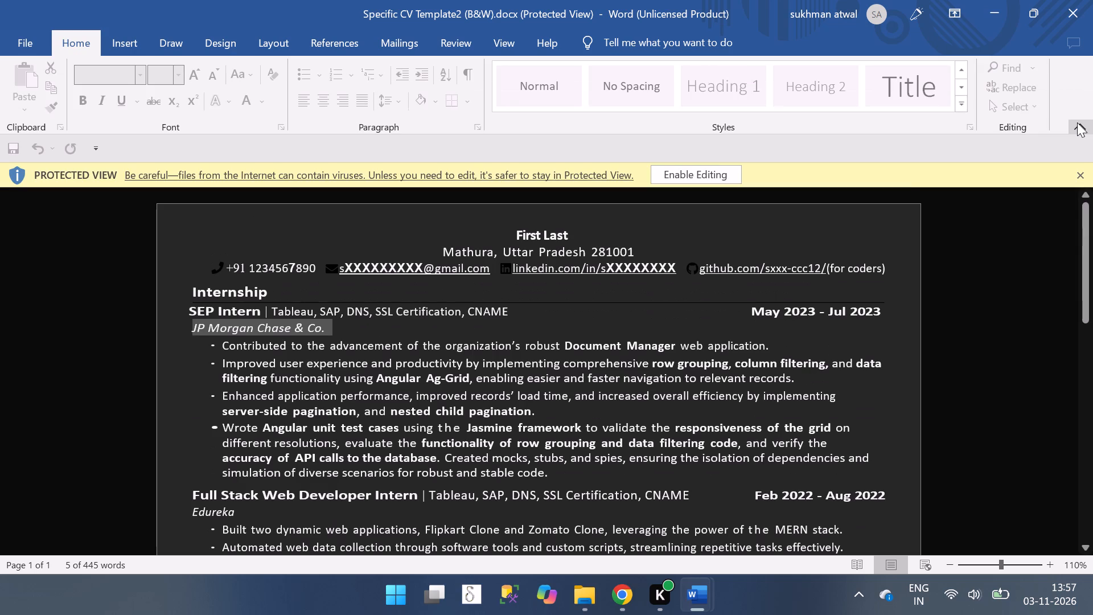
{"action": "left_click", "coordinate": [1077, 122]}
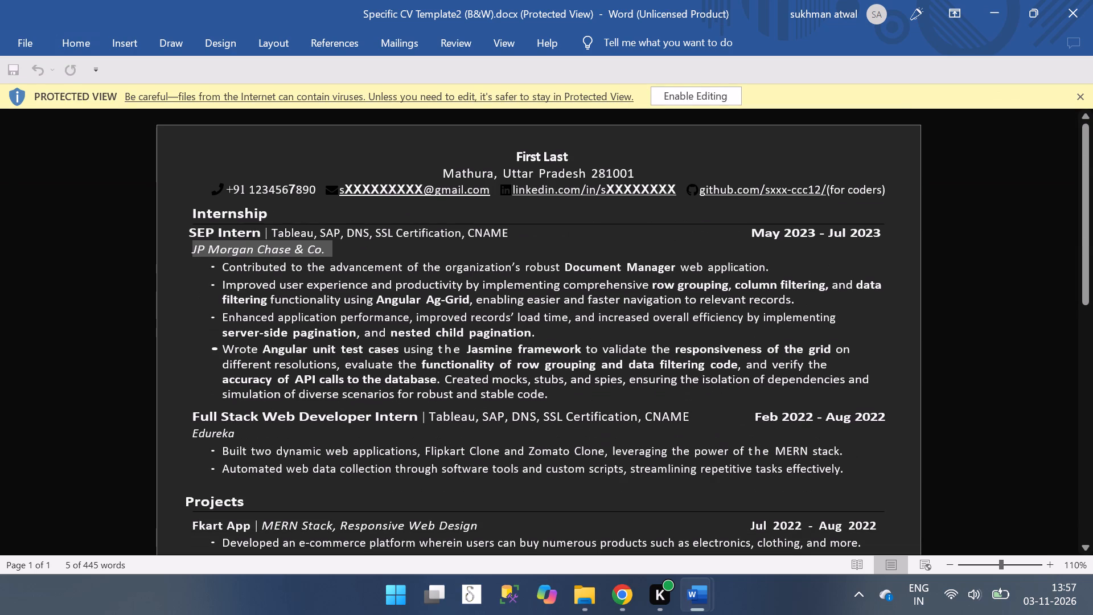
Dismiss the Protected View message bar without enabling editing.
{"action": "left_click", "coordinate": [1081, 88]}
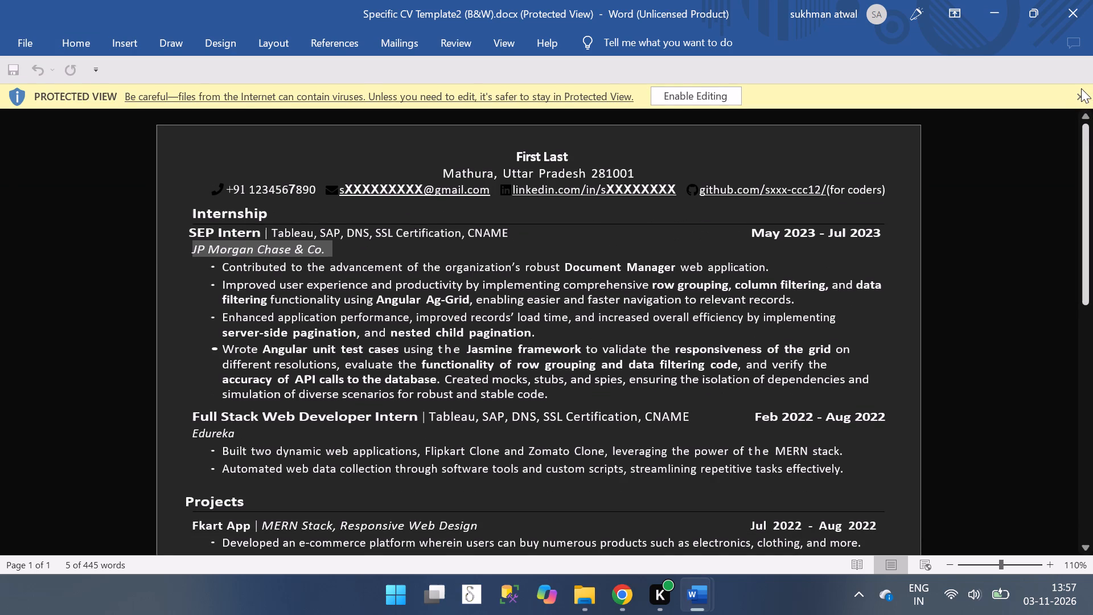
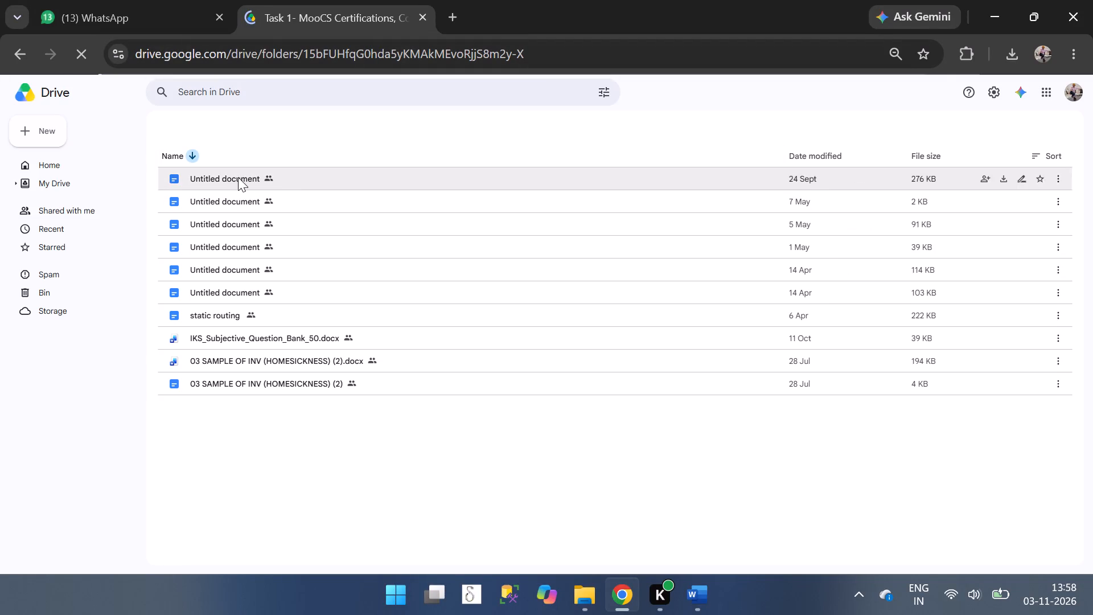
Upload the Specific CV Template2 (B&W).docx file from Downloads to the current Drive folder.
{"action": "key", "text": "ctrl+equal"}
{"action": "key", "text": "ctrl+equal"}
{"action": "key", "text": "ctrl+equal"}
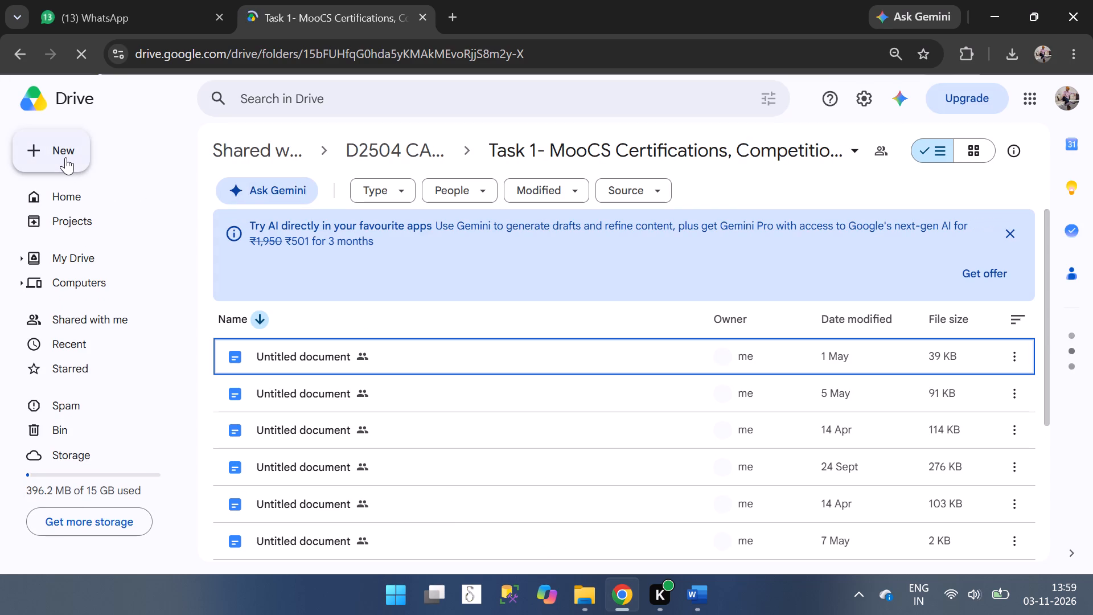
{"action": "left_click", "coordinate": [65, 157]}
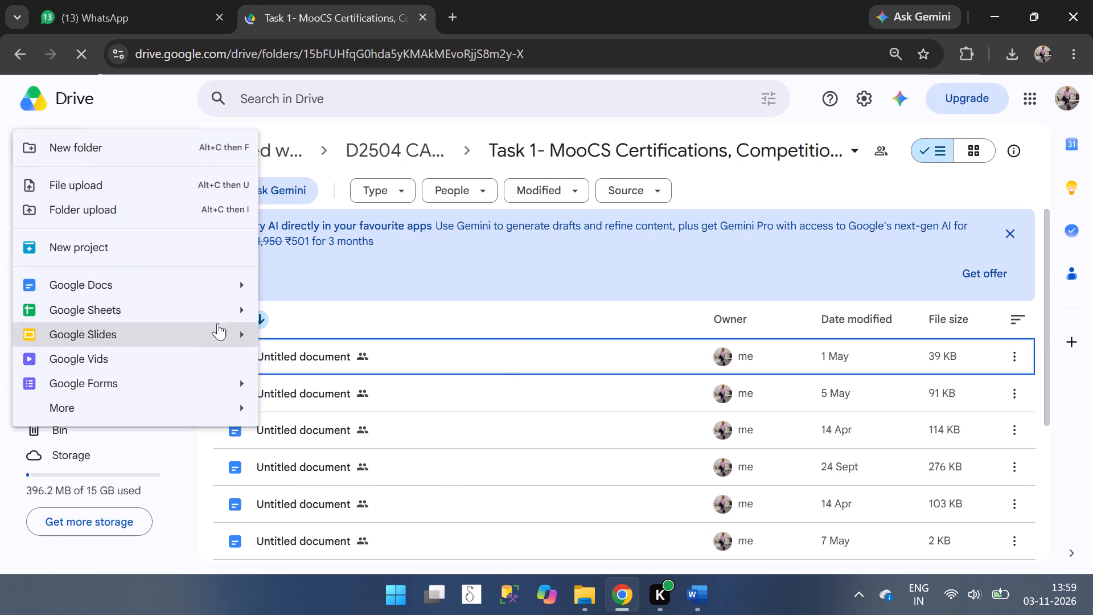
{"action": "left_click", "coordinate": [184, 181]}
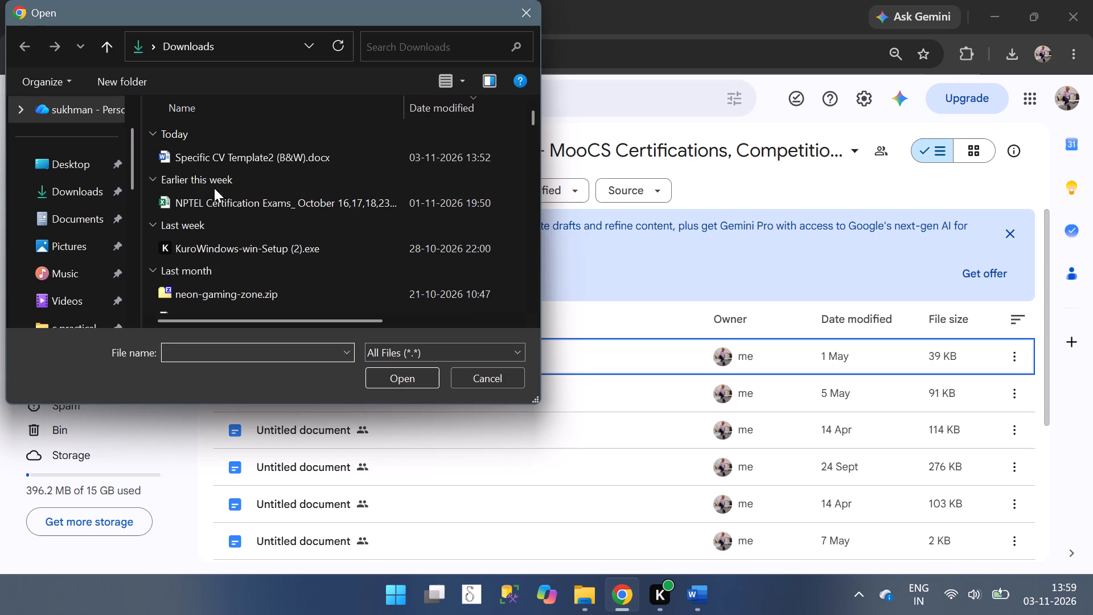
{"action": "double_click", "coordinate": [232, 156]}
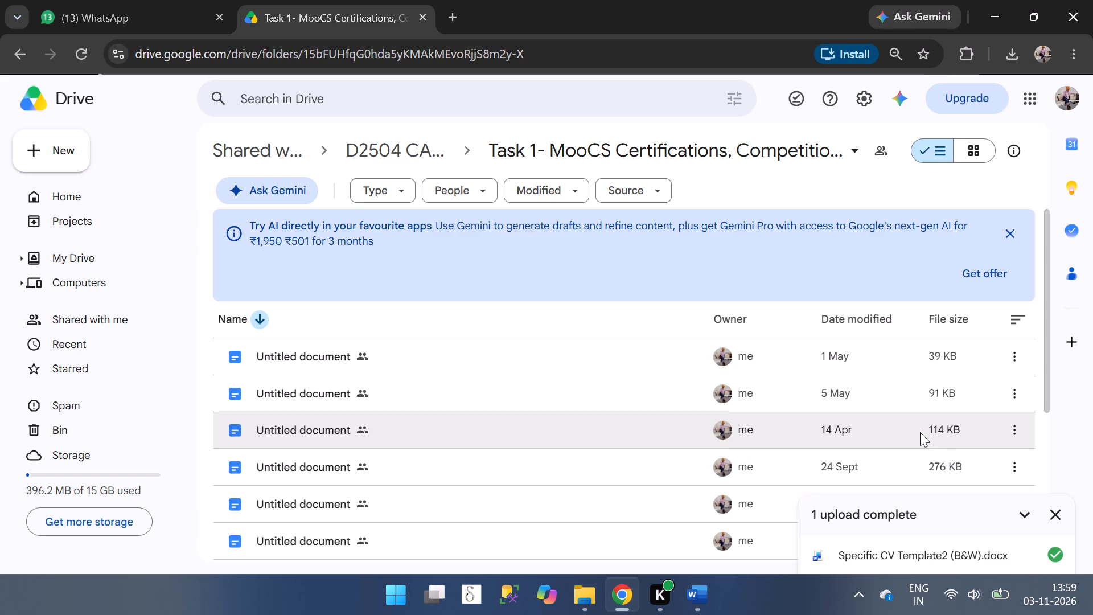
Open the uploaded Specific CV Template2 (B&W).docx for editing in Google Docs.
{"action": "left_click", "coordinate": [1012, 553]}
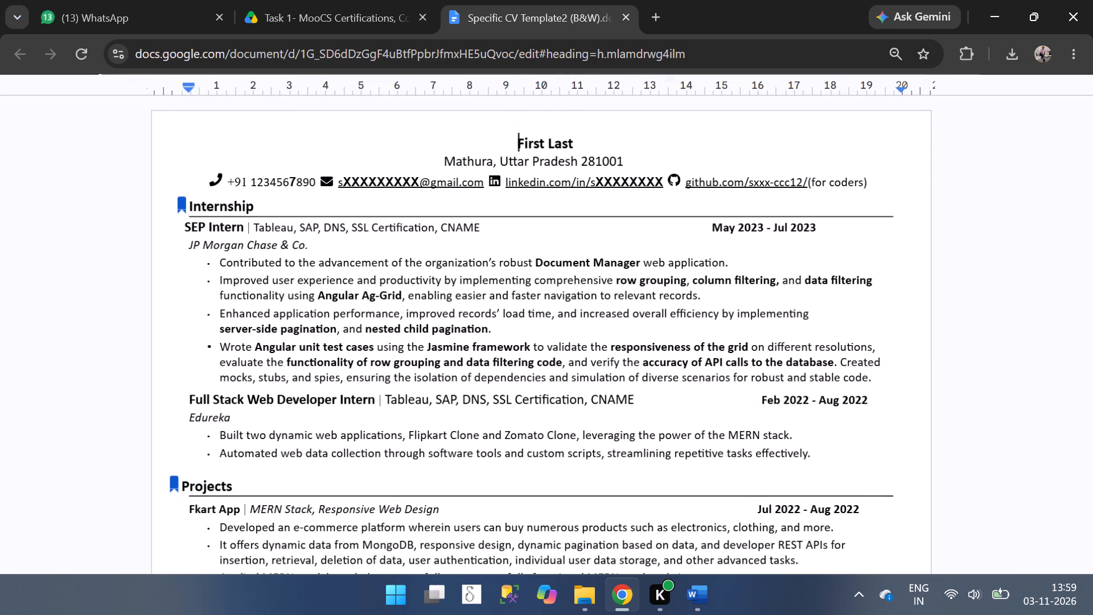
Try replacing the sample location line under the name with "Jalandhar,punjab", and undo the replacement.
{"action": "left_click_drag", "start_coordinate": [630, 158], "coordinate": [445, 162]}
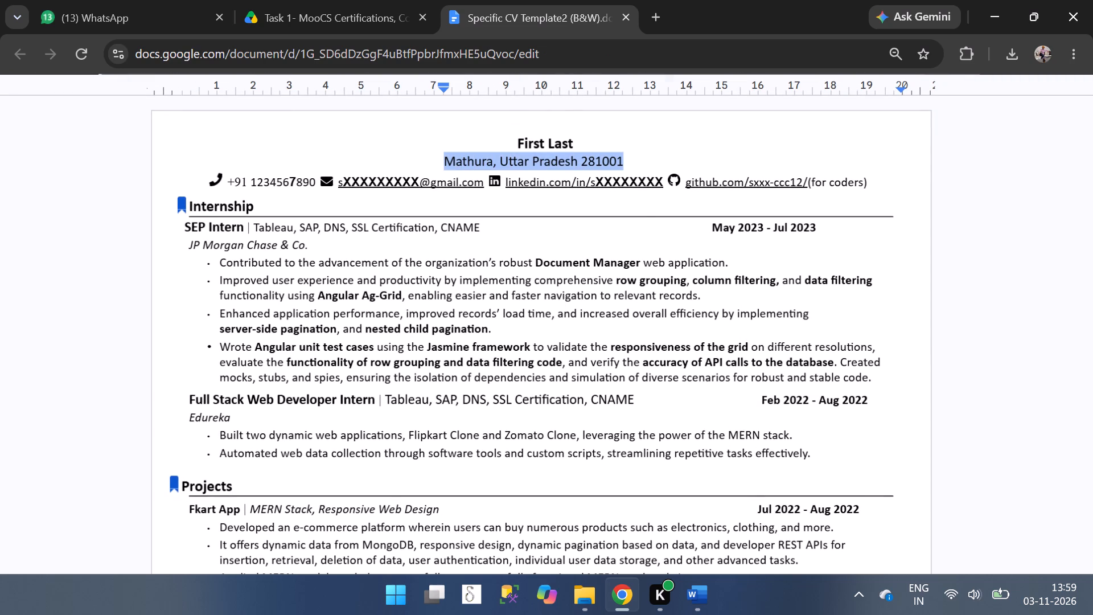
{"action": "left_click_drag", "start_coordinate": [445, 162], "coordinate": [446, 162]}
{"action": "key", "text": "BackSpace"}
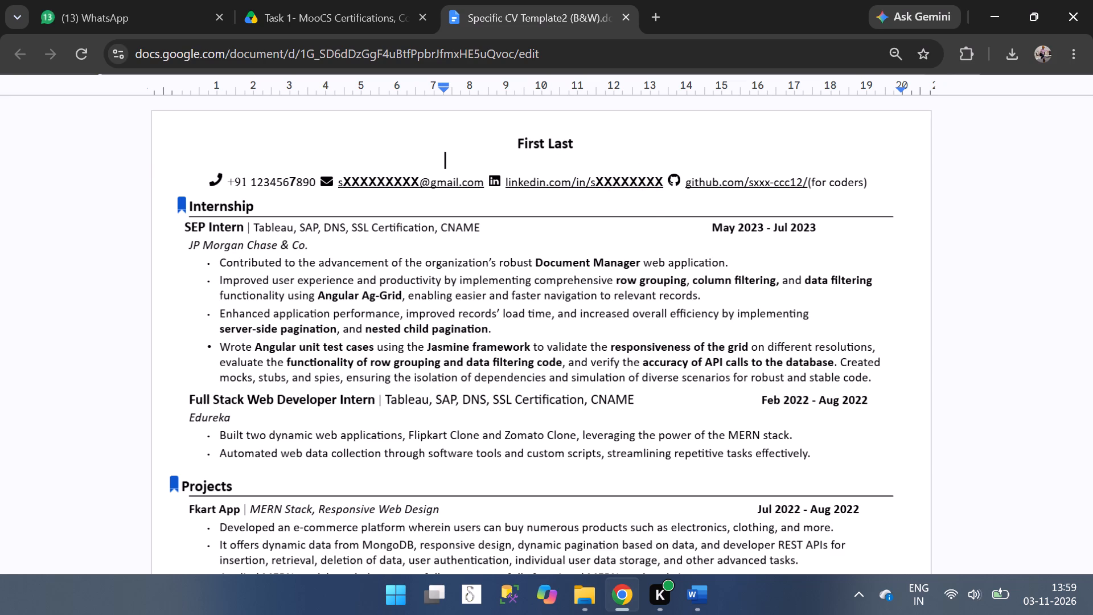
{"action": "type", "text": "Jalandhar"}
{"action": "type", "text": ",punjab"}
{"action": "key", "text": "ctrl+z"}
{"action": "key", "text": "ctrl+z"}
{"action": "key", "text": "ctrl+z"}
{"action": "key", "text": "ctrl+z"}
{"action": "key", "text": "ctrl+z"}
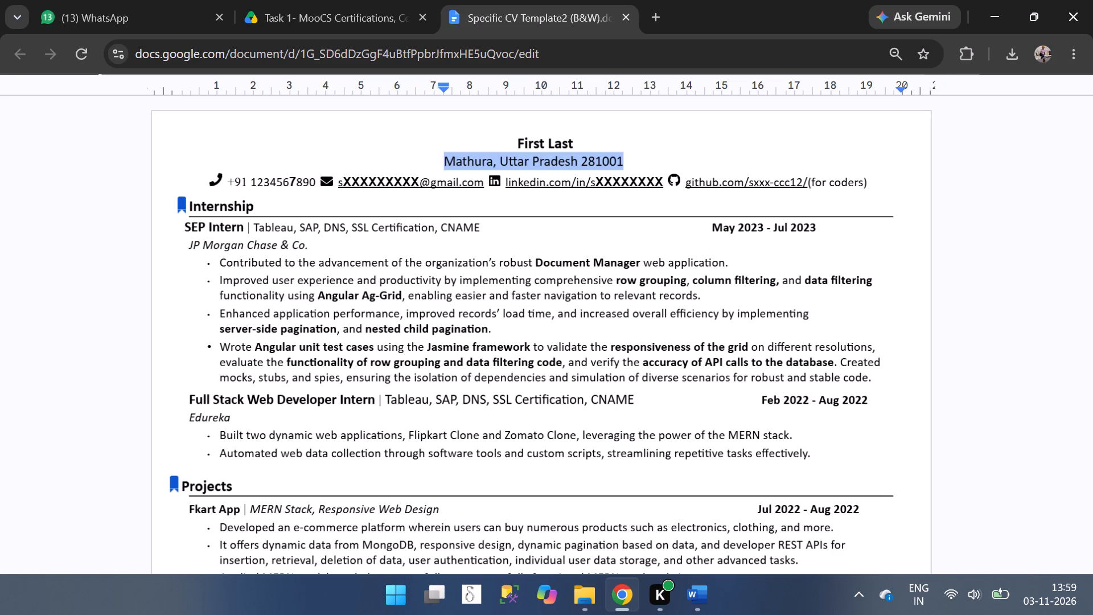
Replace the sample location line under the name with "Jalandhar , punjab" and the start of the postal code.
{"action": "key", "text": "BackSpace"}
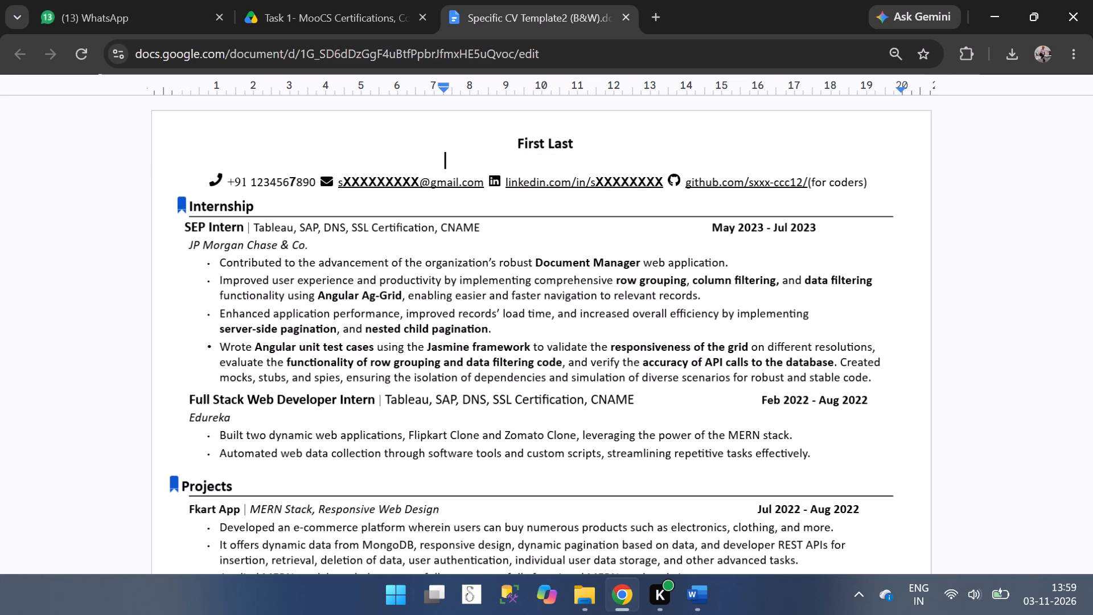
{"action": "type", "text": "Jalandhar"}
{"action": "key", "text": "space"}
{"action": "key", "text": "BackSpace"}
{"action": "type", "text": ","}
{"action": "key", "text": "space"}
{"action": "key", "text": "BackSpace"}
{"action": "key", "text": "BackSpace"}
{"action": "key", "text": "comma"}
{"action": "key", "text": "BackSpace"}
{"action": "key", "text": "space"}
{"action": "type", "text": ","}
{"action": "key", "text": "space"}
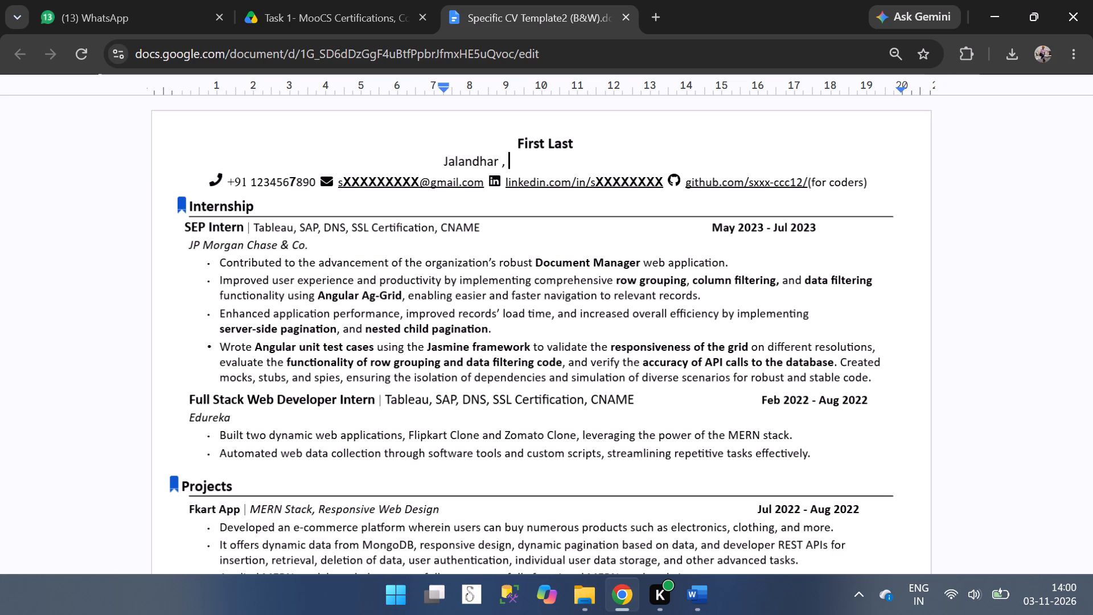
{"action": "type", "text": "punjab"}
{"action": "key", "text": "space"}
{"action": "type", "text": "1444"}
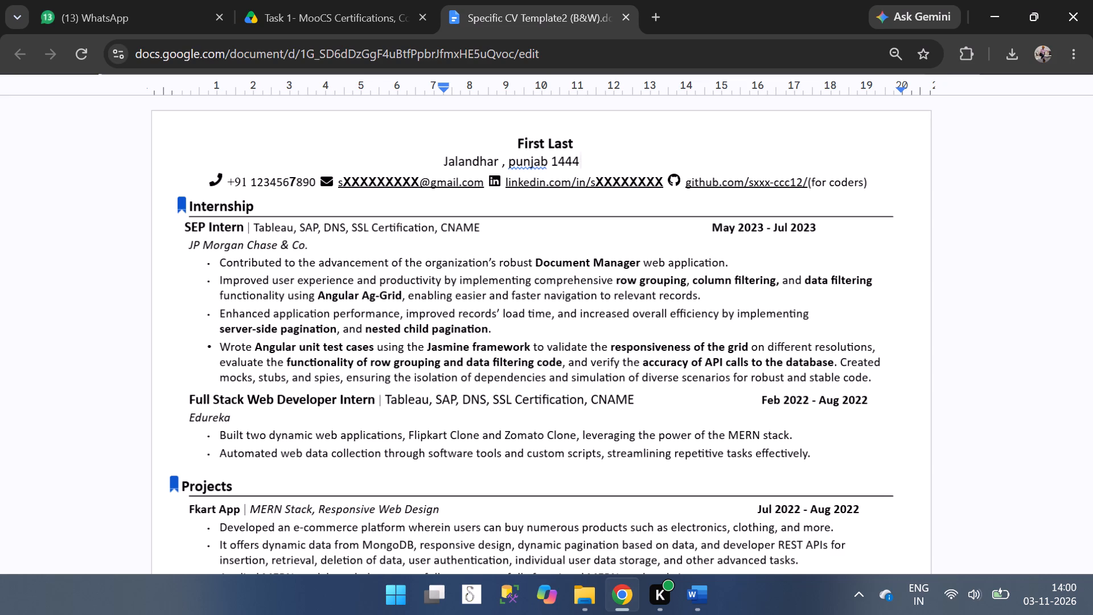
Correct the state in the location line to "Punjab" and enter the full postal code after it.
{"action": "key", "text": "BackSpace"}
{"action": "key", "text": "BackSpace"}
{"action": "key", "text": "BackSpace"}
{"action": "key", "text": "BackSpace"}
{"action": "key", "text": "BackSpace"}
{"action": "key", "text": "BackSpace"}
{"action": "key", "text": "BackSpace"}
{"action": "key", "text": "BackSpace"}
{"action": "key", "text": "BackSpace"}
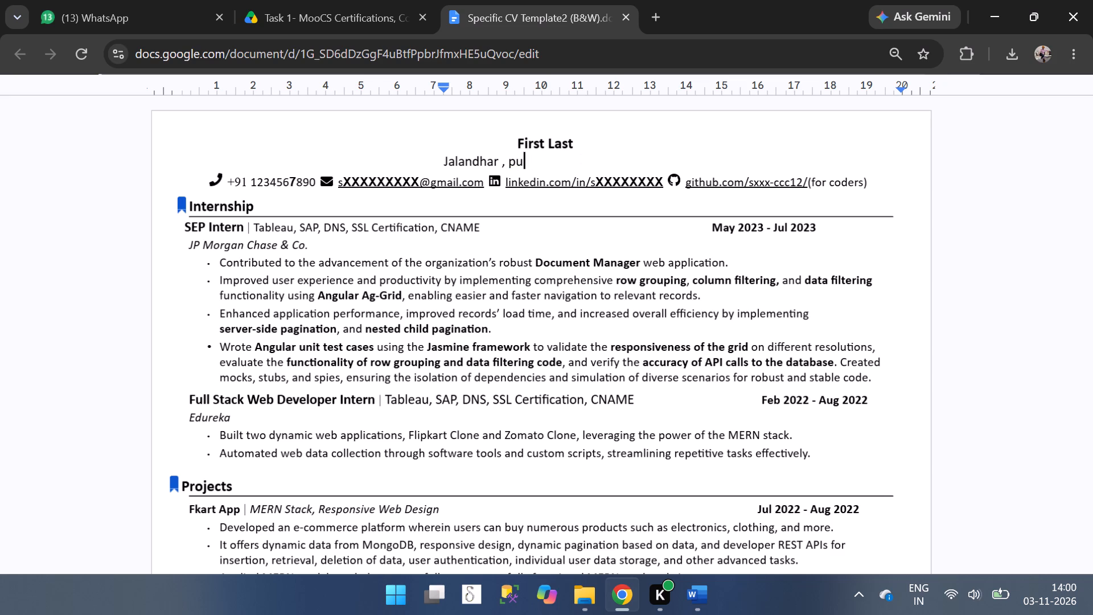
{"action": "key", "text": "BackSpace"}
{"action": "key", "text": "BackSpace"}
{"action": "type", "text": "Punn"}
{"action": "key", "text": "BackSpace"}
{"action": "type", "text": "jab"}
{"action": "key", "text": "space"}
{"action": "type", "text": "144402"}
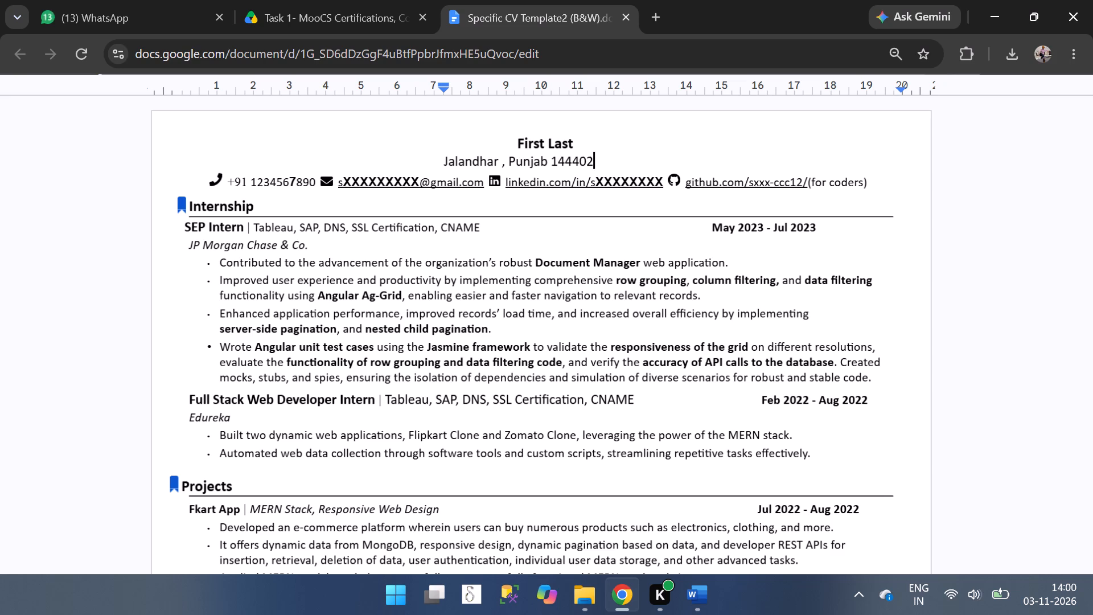
{"action": "left_click", "coordinate": [593, 144]}
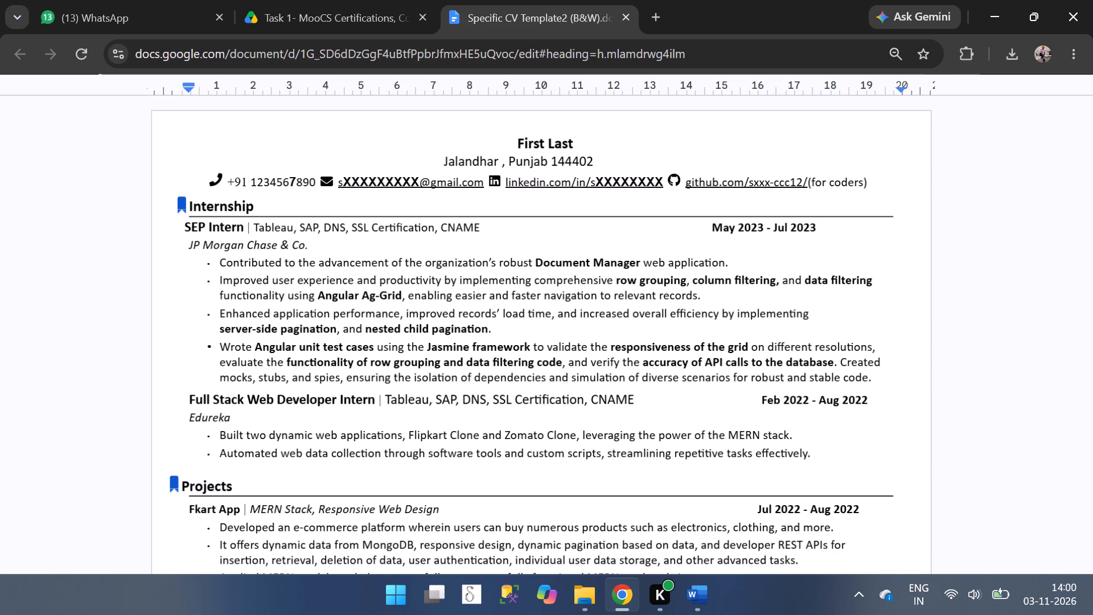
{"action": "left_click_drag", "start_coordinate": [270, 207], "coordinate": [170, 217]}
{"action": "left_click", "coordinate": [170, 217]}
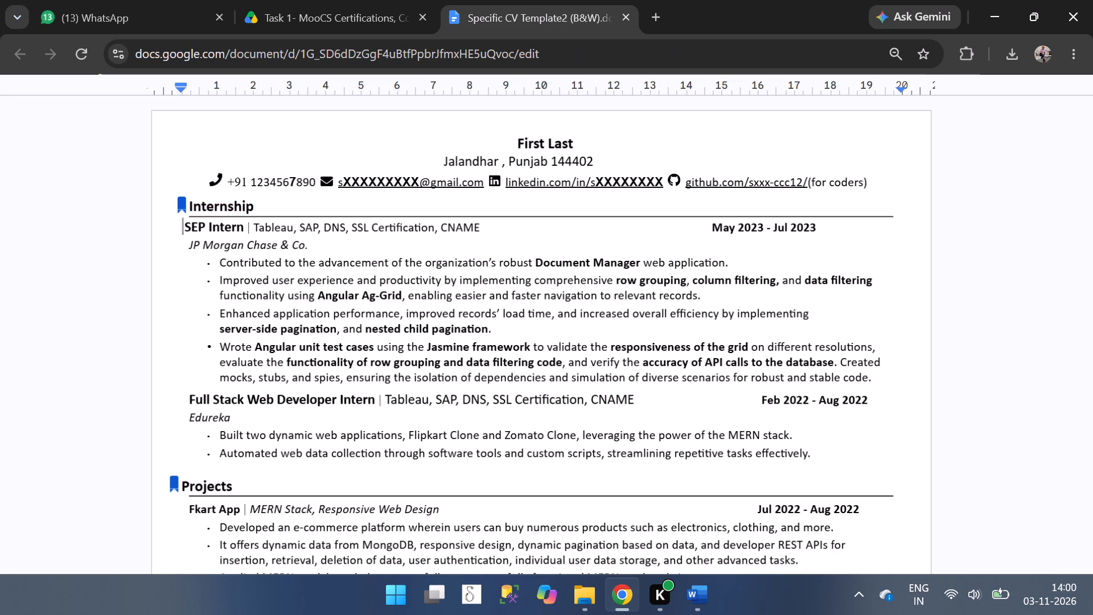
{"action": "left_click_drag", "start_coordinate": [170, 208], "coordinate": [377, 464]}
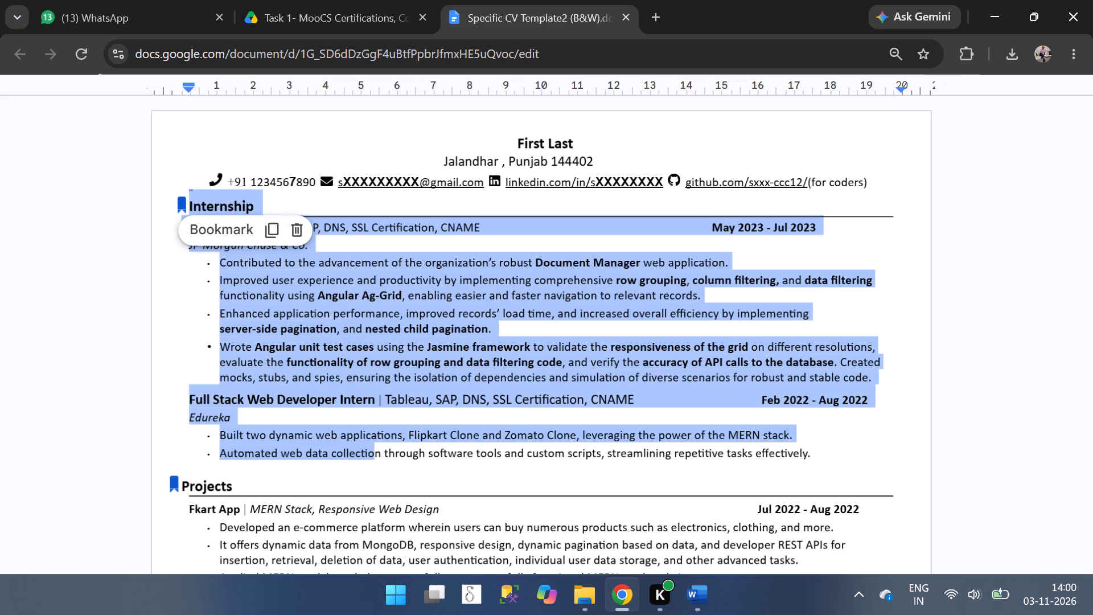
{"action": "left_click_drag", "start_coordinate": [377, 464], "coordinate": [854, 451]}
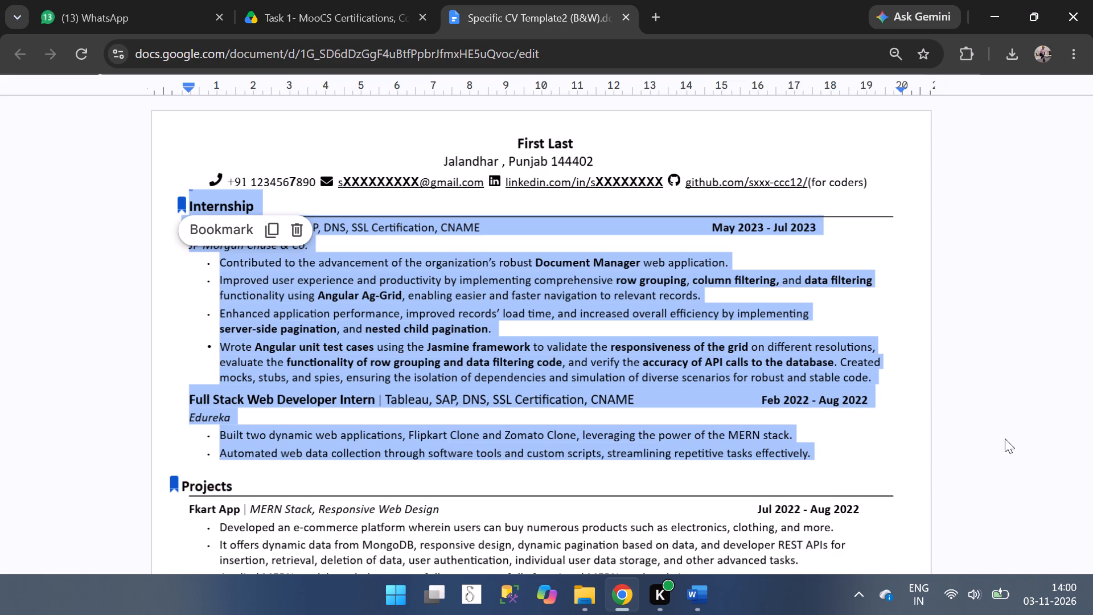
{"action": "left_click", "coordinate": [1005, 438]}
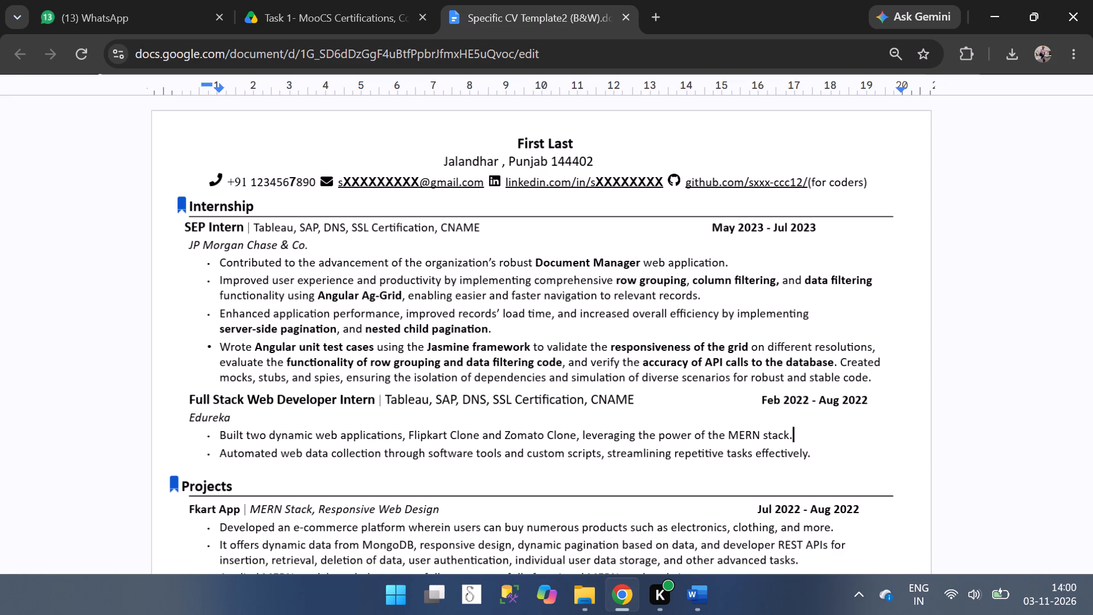
Delete the SEP Intern and Full Stack Web Developer Intern entries with their bullets, keeping the Internship heading.
{"action": "left_click_drag", "start_coordinate": [829, 466], "coordinate": [192, 312]}
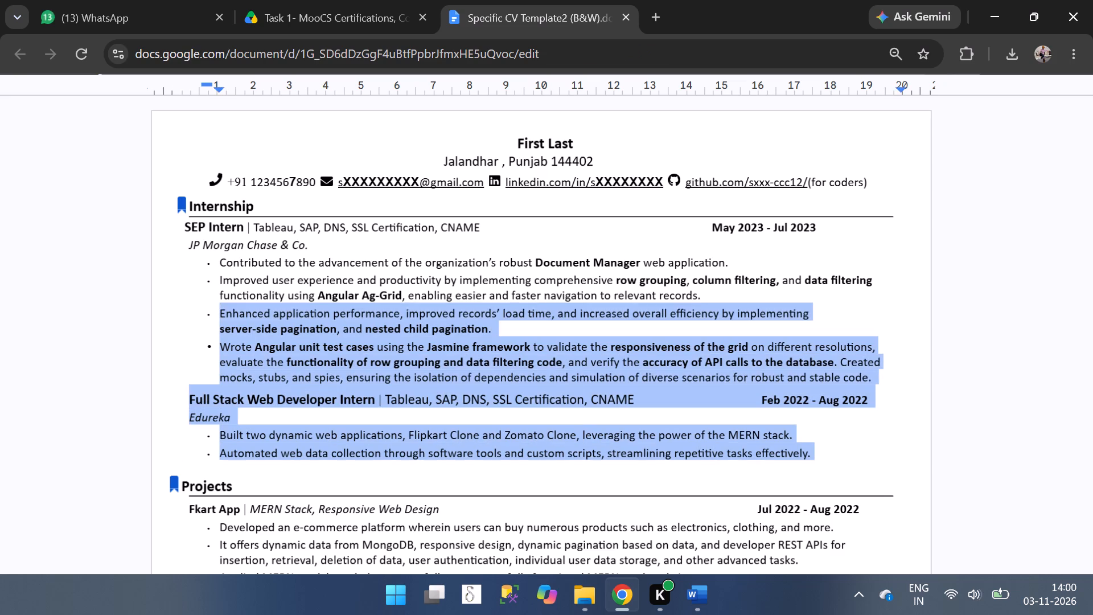
{"action": "left_click_drag", "start_coordinate": [192, 312], "coordinate": [169, 226]}
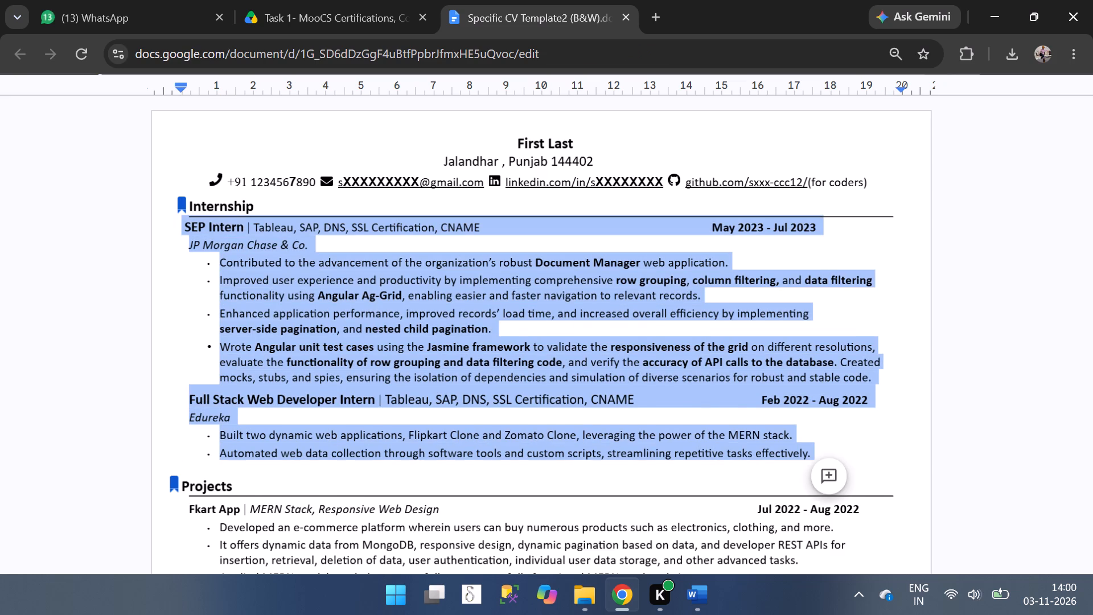
{"action": "key", "text": "BackSpace"}
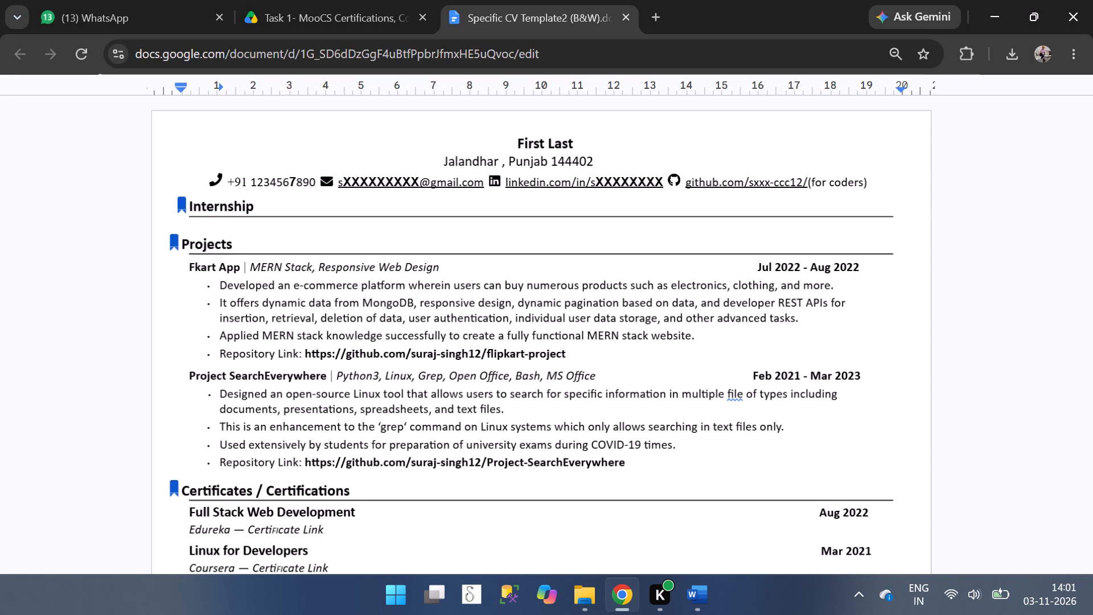
Remove the title "Fkart App" from the first entry under Projects, keeping its separator and technology list.
{"action": "left_click", "coordinate": [240, 244]}
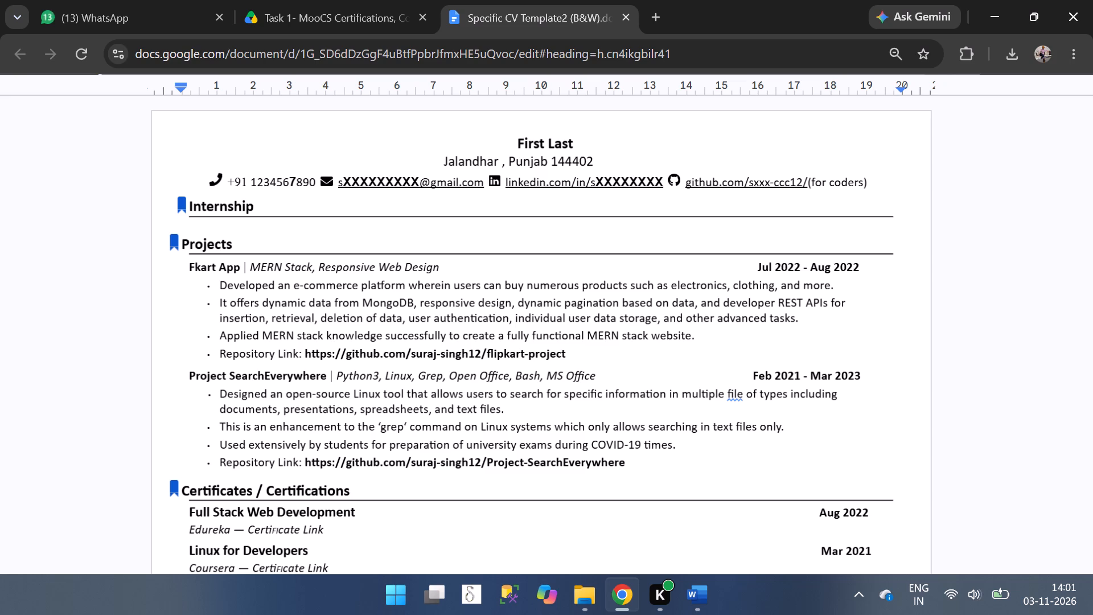
{"action": "left_click", "coordinate": [216, 266]}
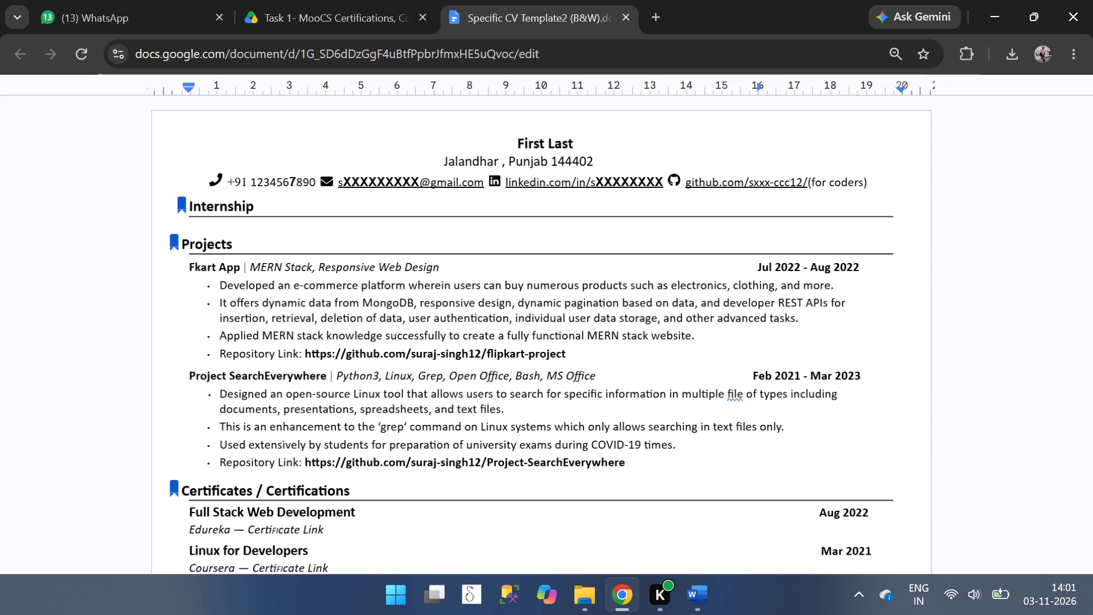
{"action": "key", "text": "BackSpace"}
{"action": "key", "text": "BackSpace"}
{"action": "key", "text": "BackSpace"}
{"action": "key", "text": "BackSpace"}
{"action": "key", "text": "BackSpace"}
{"action": "key", "text": "Right"}
{"action": "key", "text": "Right"}
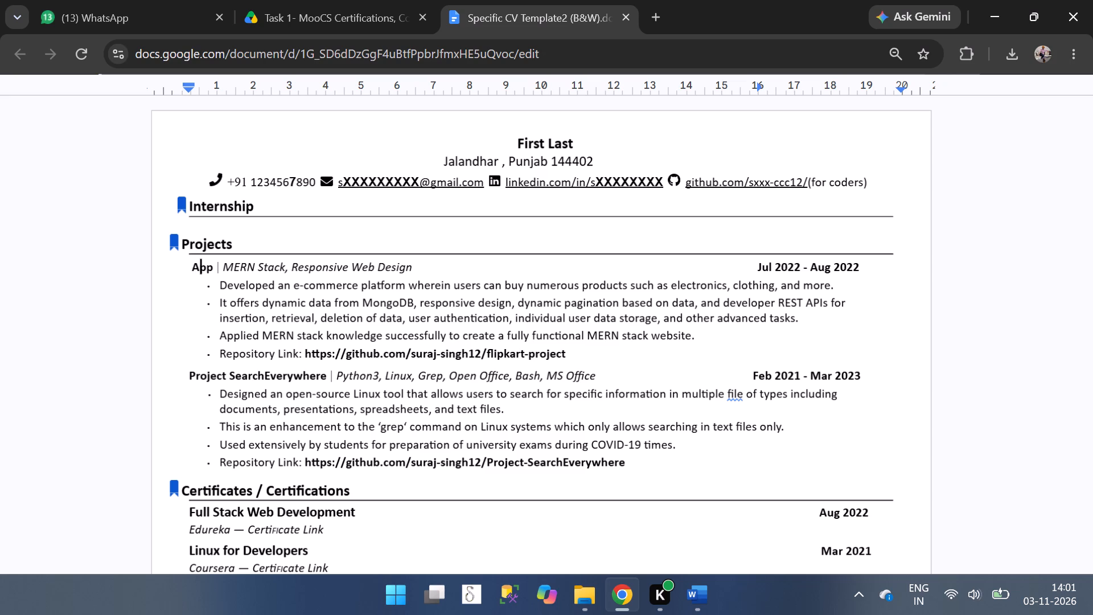
{"action": "key", "text": "Right"}
{"action": "key", "text": "Right"}
{"action": "key", "text": "BackSpace"}
{"action": "key", "text": "BackSpace"}
{"action": "key", "text": "BackSpace"}
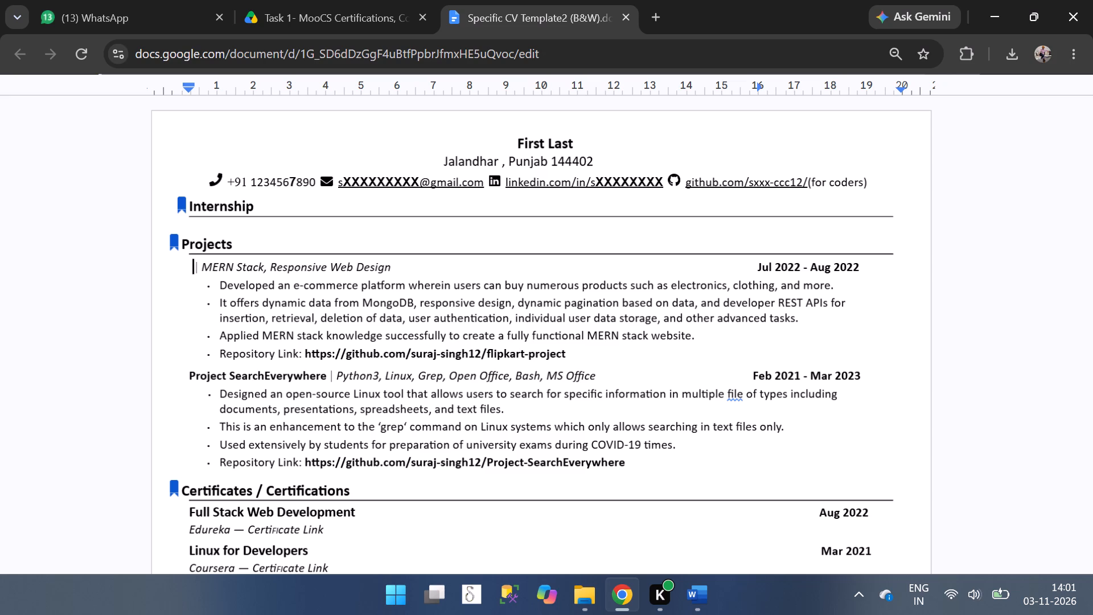
Begin the new title of the first Projects entry with "AI" before the separator.
{"action": "key", "text": "a"}
{"action": "key", "text": "BackSpace"}
{"action": "type", "text": "Ai"}
{"action": "key", "text": "BackSpace"}
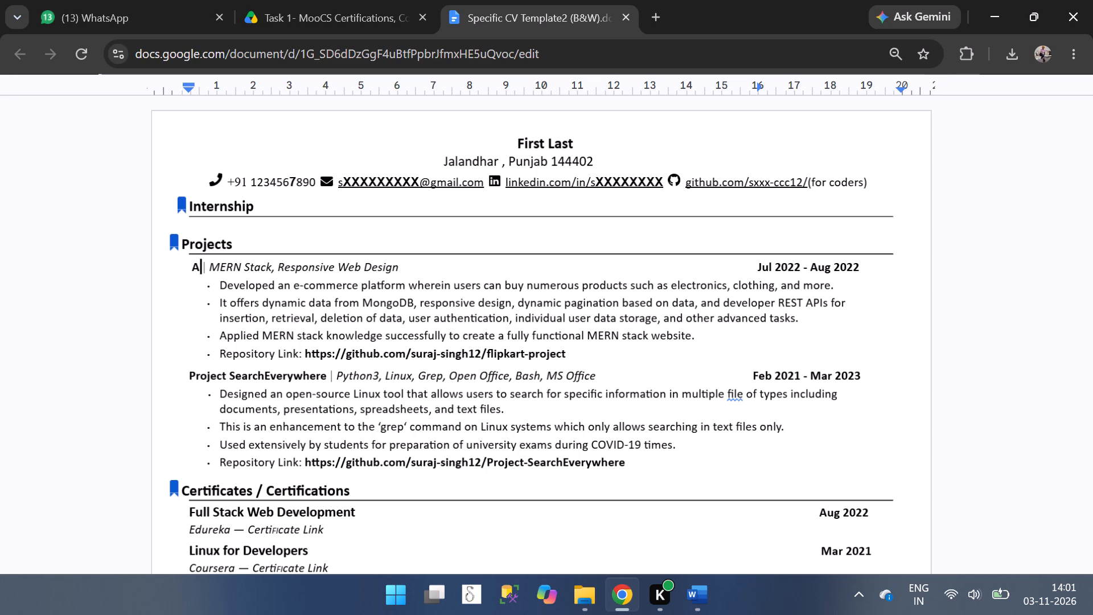
{"action": "key", "text": "shift+i"}
{"action": "key", "text": "Home"}
{"action": "key", "text": "Right"}
{"action": "key", "text": "Right"}
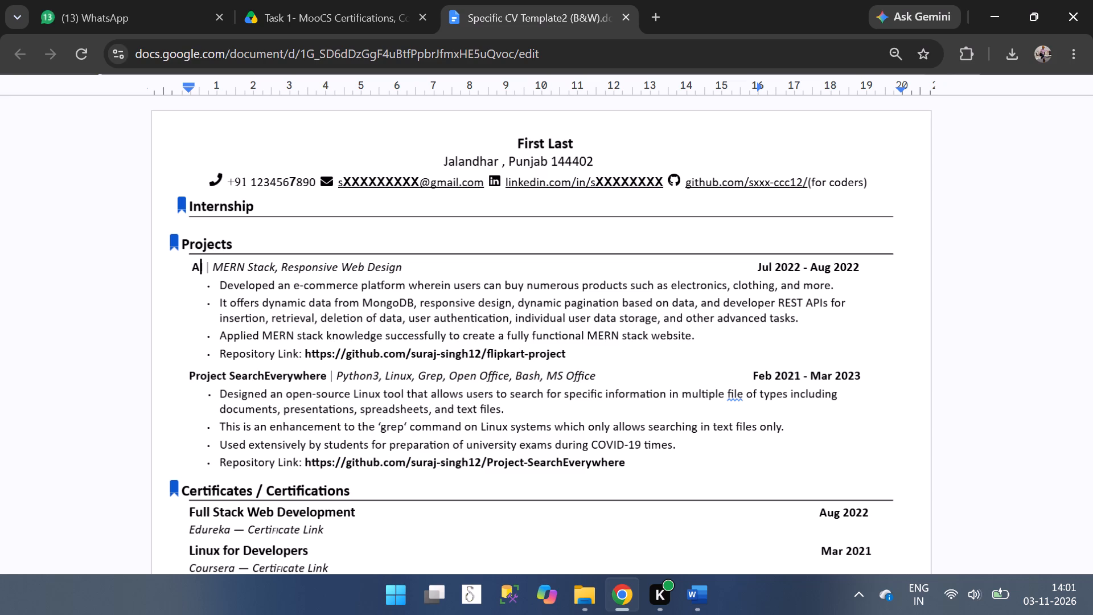
{"action": "key", "text": "Right"}
{"action": "key", "text": "space"}
{"action": "type", "text": "surve"}
{"action": "key", "text": "BackSpace"}
{"action": "key", "text": "BackSpace"}
{"action": "key", "text": "BackSpace"}
{"action": "key", "text": "BackSpace"}
{"action": "key", "text": "BackSpace"}
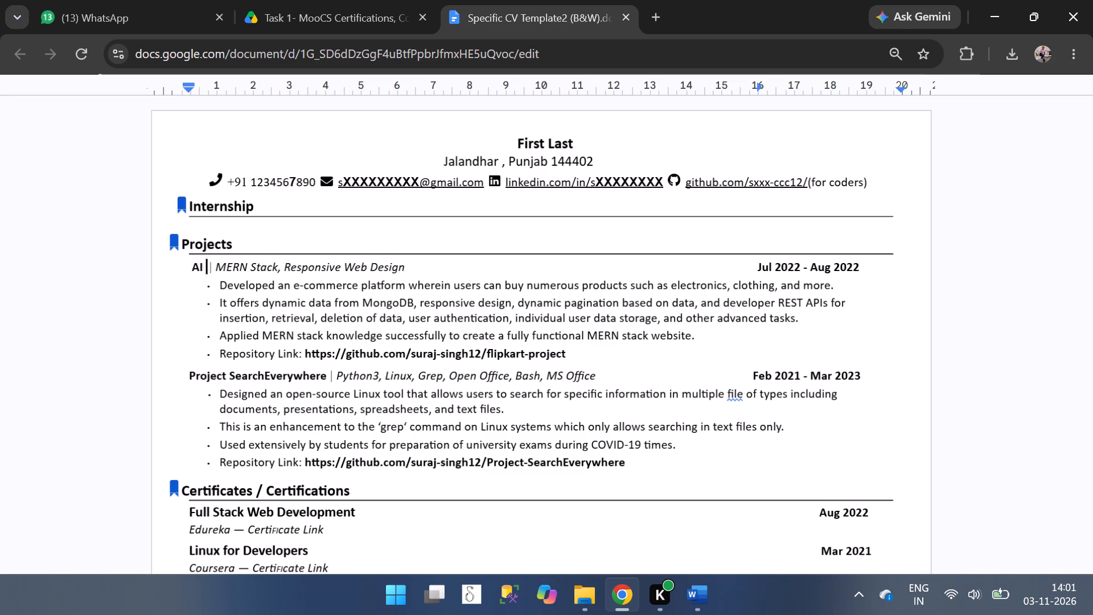
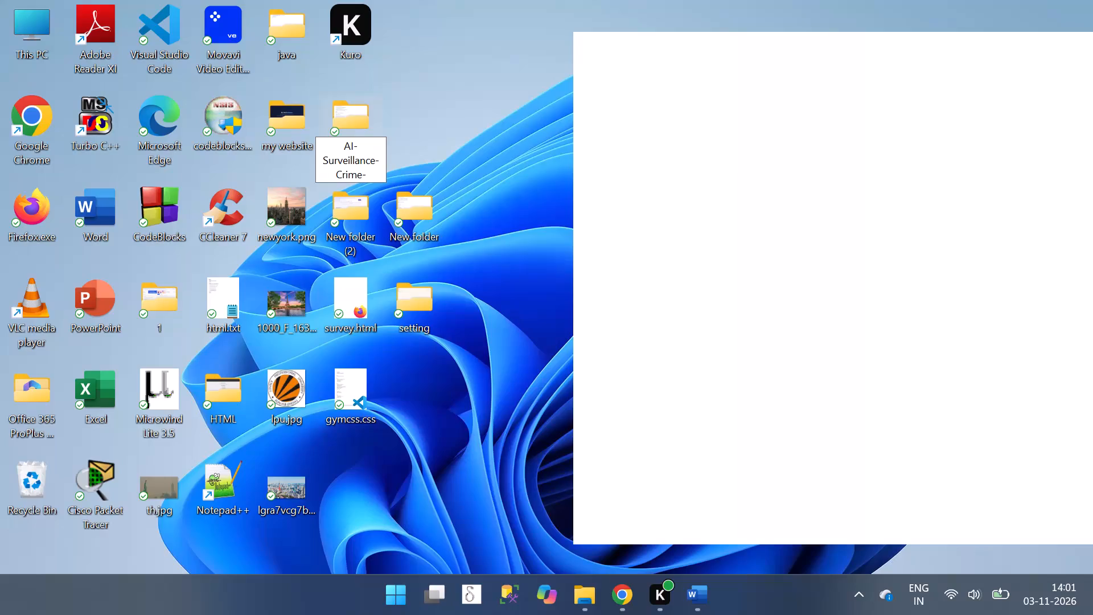
Copy the name of the AI-Surveillance-Crime- desktop folder and paste it into the first Projects entry's title in the CV document.
{"action": "left_click_drag", "start_coordinate": [373, 171], "coordinate": [313, 138]}
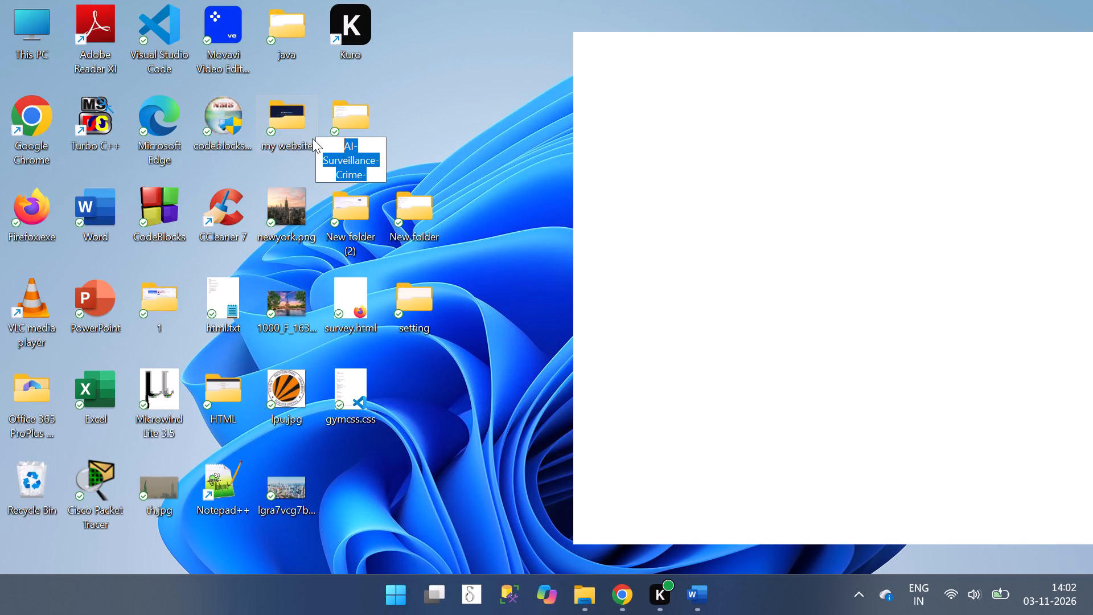
{"action": "key", "text": "ctrl+c"}
{"action": "left_click", "coordinate": [631, 603]}
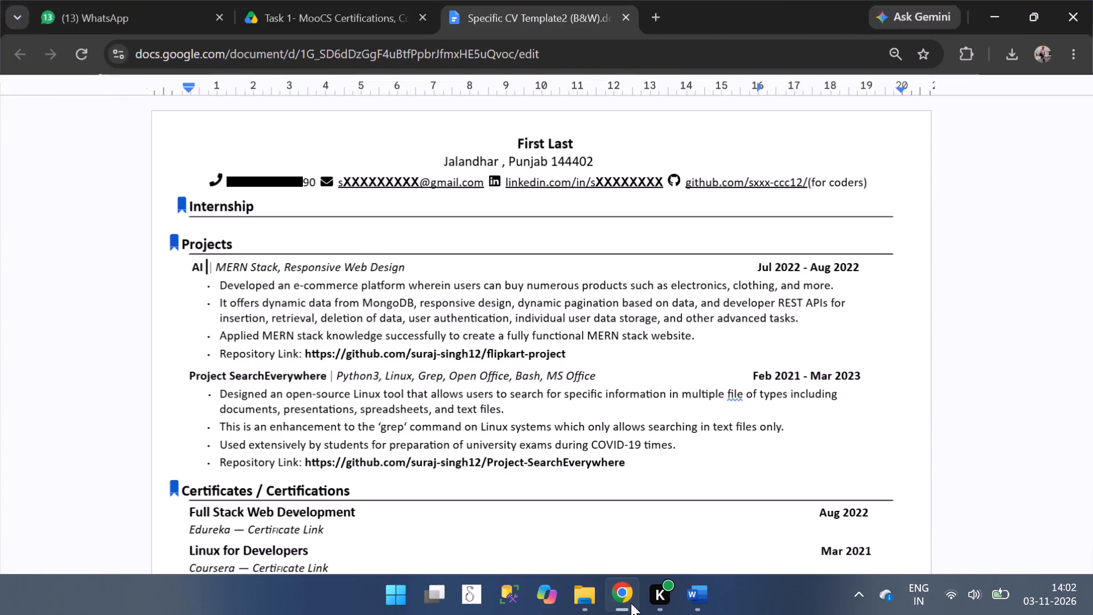
{"action": "key", "text": "ctrl+v"}
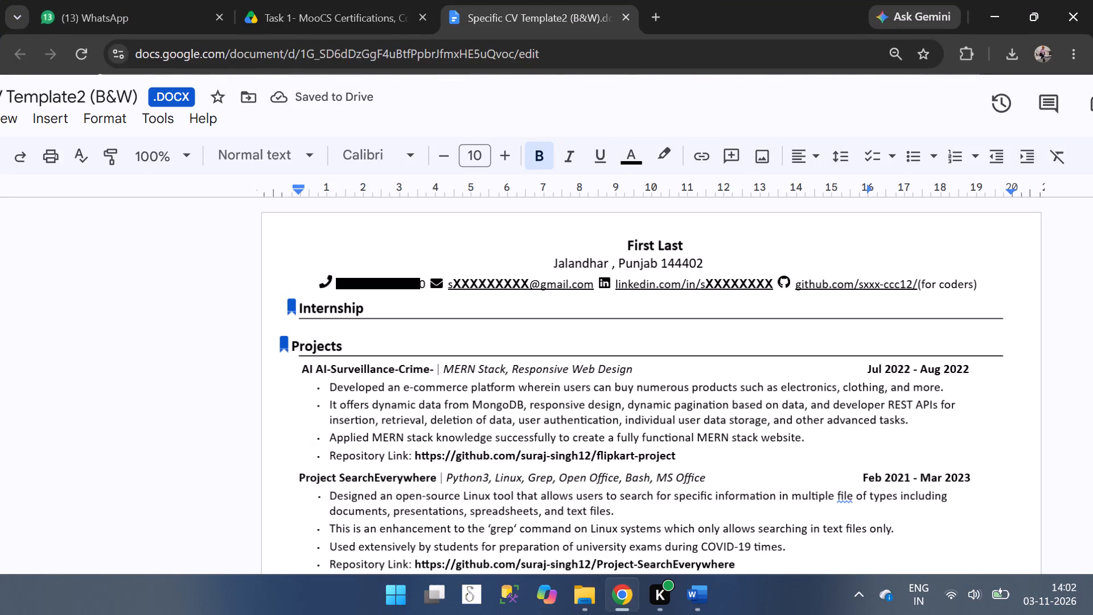
Trim "-Crime-" from the end of the pasted project title so that it ends with "AI-Surveillance".
{"action": "key", "text": "BackSpace"}
{"action": "key", "text": "BackSpace"}
{"action": "key", "text": "BackSpace"}
{"action": "key", "text": "BackSpace"}
{"action": "key", "text": "BackSpace"}
{"action": "key", "text": "BackSpace"}
{"action": "key", "text": "BackSpace"}
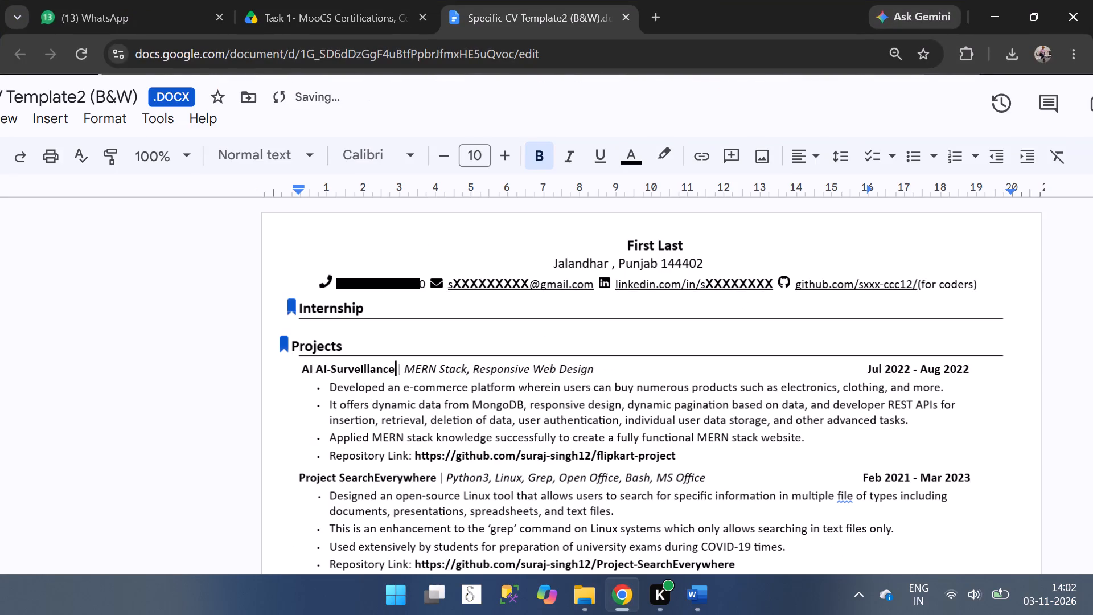
{"action": "key", "text": "BackSpace"}
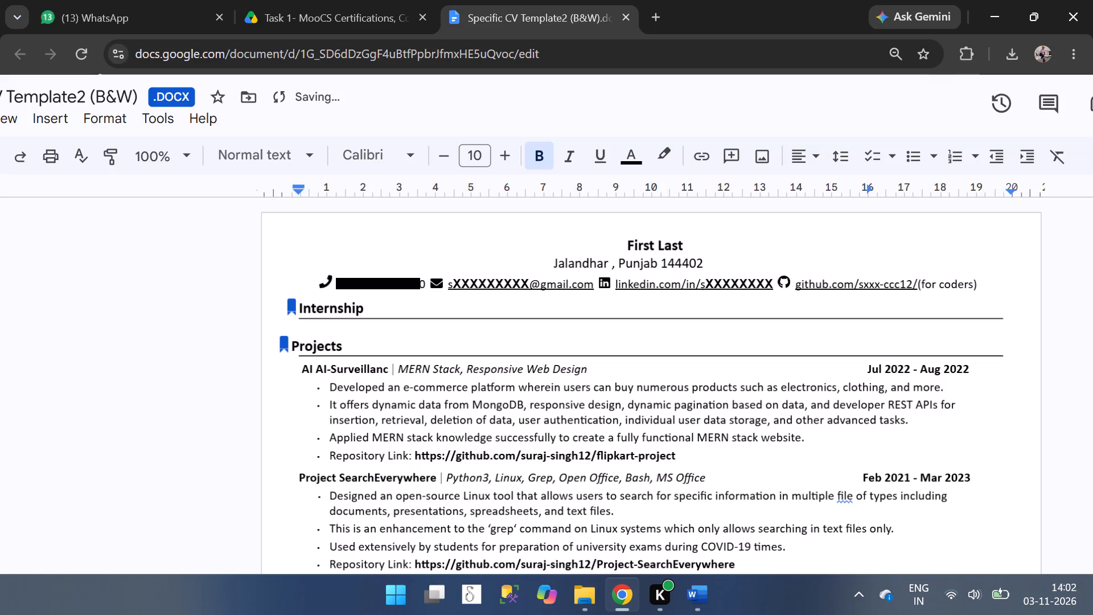
{"action": "key", "text": "ctrl+z"}
{"action": "key", "text": "BackSpace"}
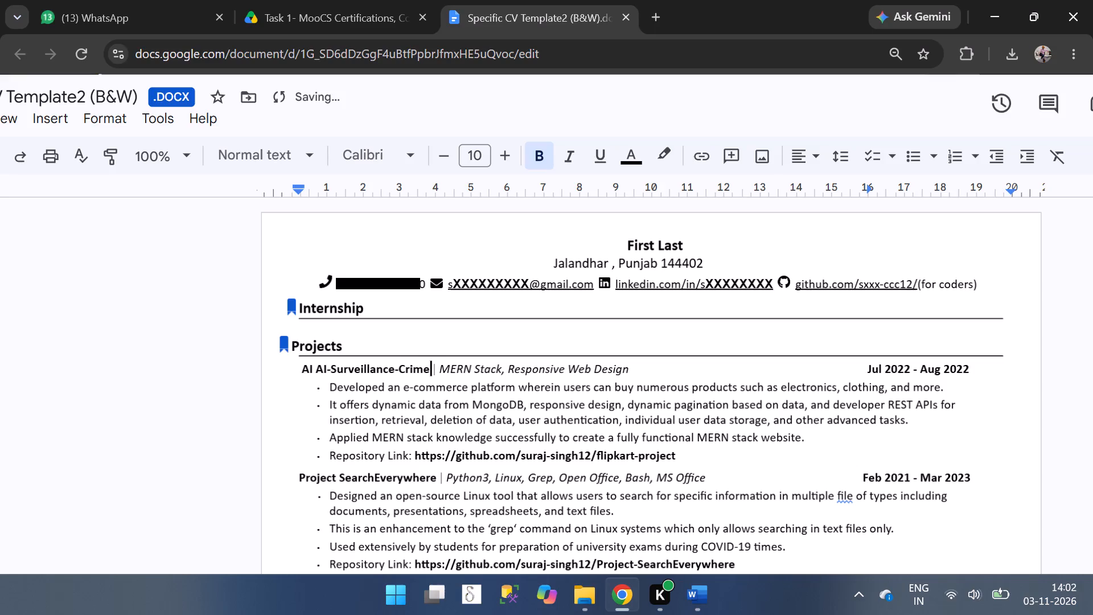
{"action": "key", "text": "BackSpace"}
{"action": "key", "text": "BackSpace"}
{"action": "key", "text": "BackSpace"}
{"action": "key", "text": "BackSpace"}
{"action": "key", "text": "BackSpace"}
{"action": "key", "text": "BackSpace"}
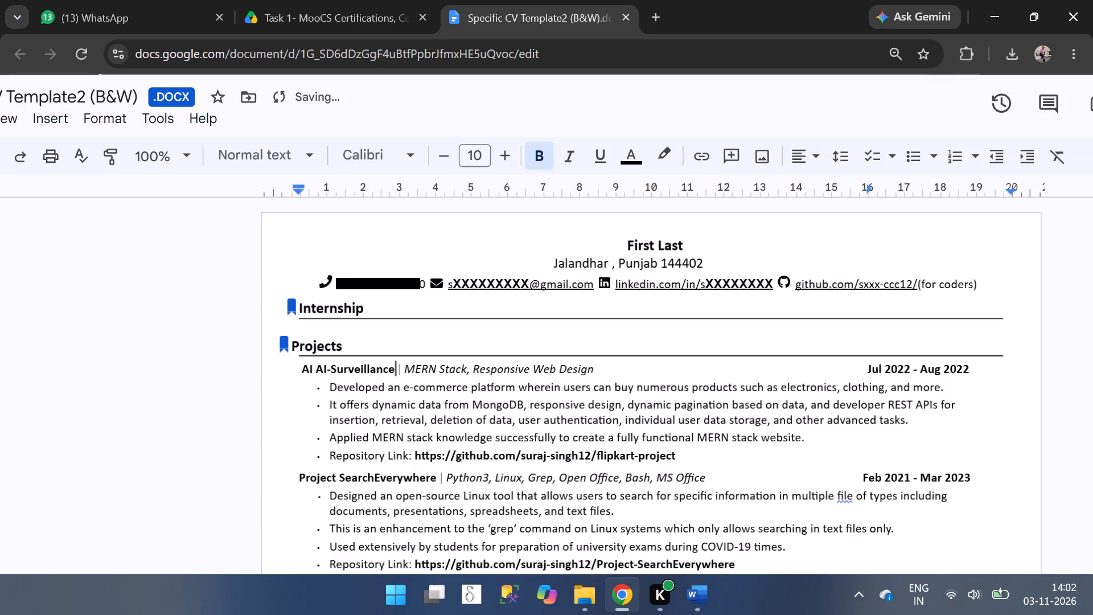
Remove the duplicate "AI" before "AI-Surveillance" and keep the entry on its own line below the Projects heading.
{"action": "key", "text": "Left"}
{"action": "key", "text": "Left"}
{"action": "key", "text": "Left"}
{"action": "key", "text": "Left"}
{"action": "key", "text": "Left"}
{"action": "key", "text": "Left"}
{"action": "key", "text": "Left"}
{"action": "key", "text": "Left"}
{"action": "key", "text": "Left"}
{"action": "key", "text": "Left"}
{"action": "key", "text": "Left"}
{"action": "key", "text": "Left"}
{"action": "key", "text": "Left"}
{"action": "key", "text": "Left"}
{"action": "key", "text": "Left"}
{"action": "key", "text": "Left"}
{"action": "key", "text": "BackSpace"}
{"action": "key", "text": "BackSpace"}
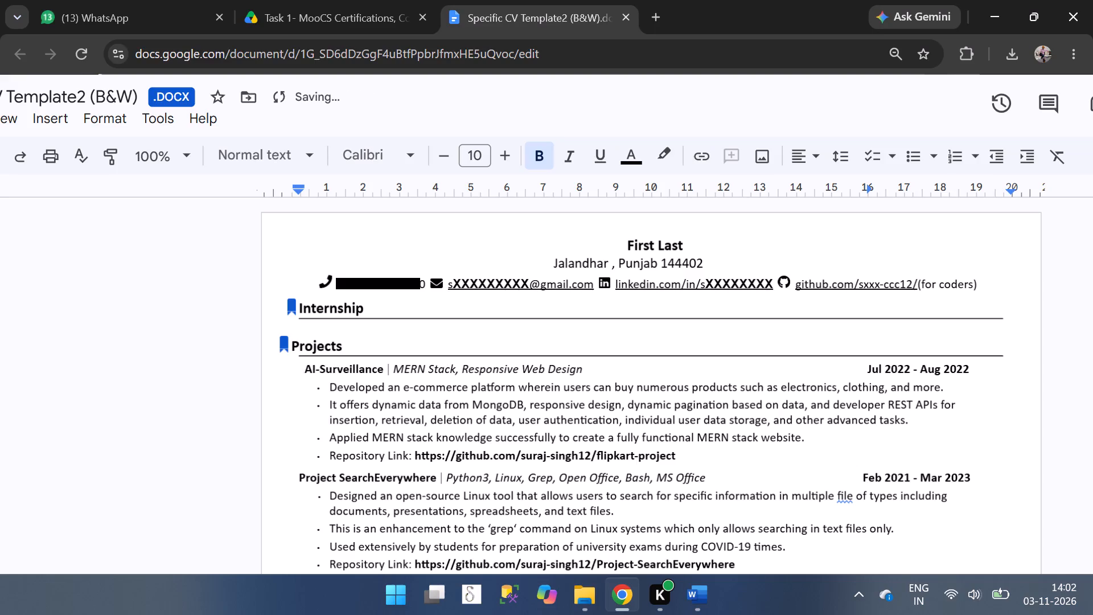
{"action": "key", "text": "BackSpace"}
{"action": "key", "text": "BackSpace"}
{"action": "key", "text": "BackSpace"}
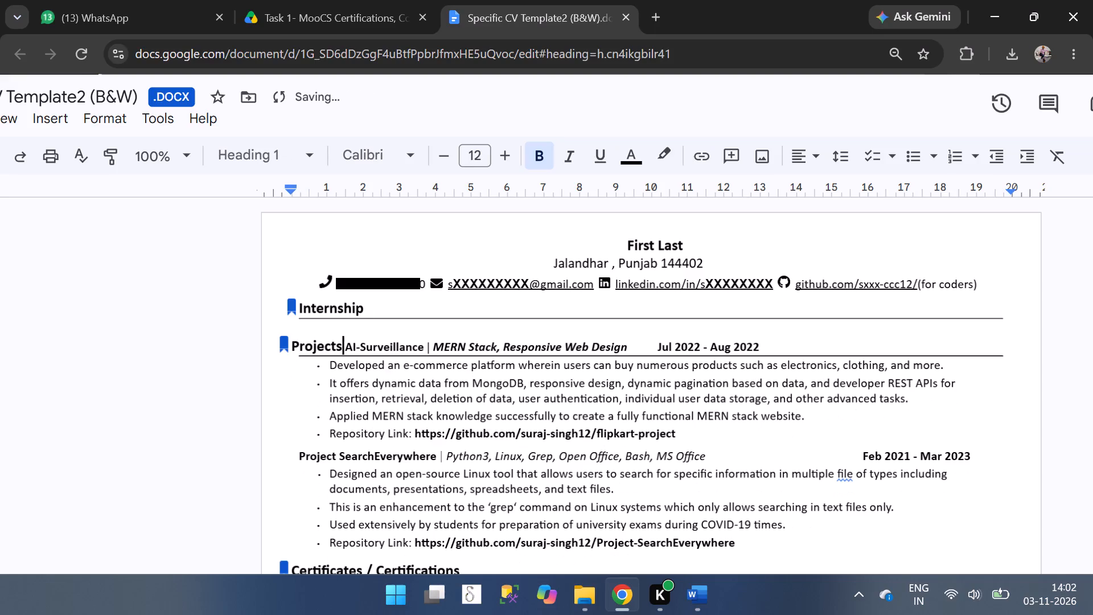
{"action": "key", "text": "Return"}
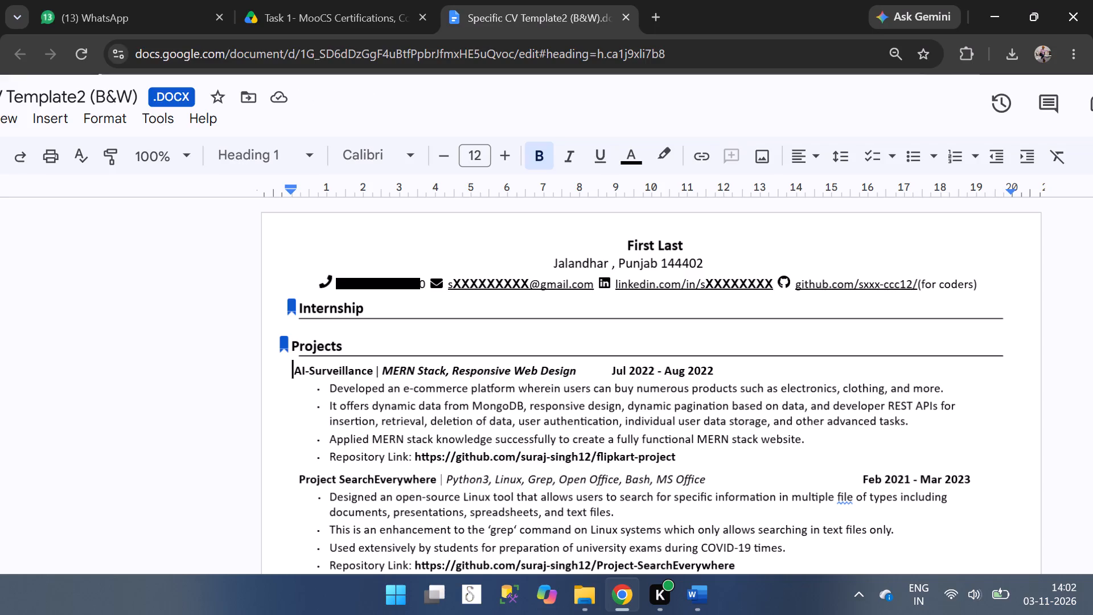
Change the start month of the AI-Surveillance project to "Oct".
{"action": "left_click", "coordinate": [628, 370]}
{"action": "key", "text": "Left"}
{"action": "key", "text": "Right"}
{"action": "key", "text": "BackSpace"}
{"action": "key", "text": "BackSpace"}
{"action": "key", "text": "BackSpace"}
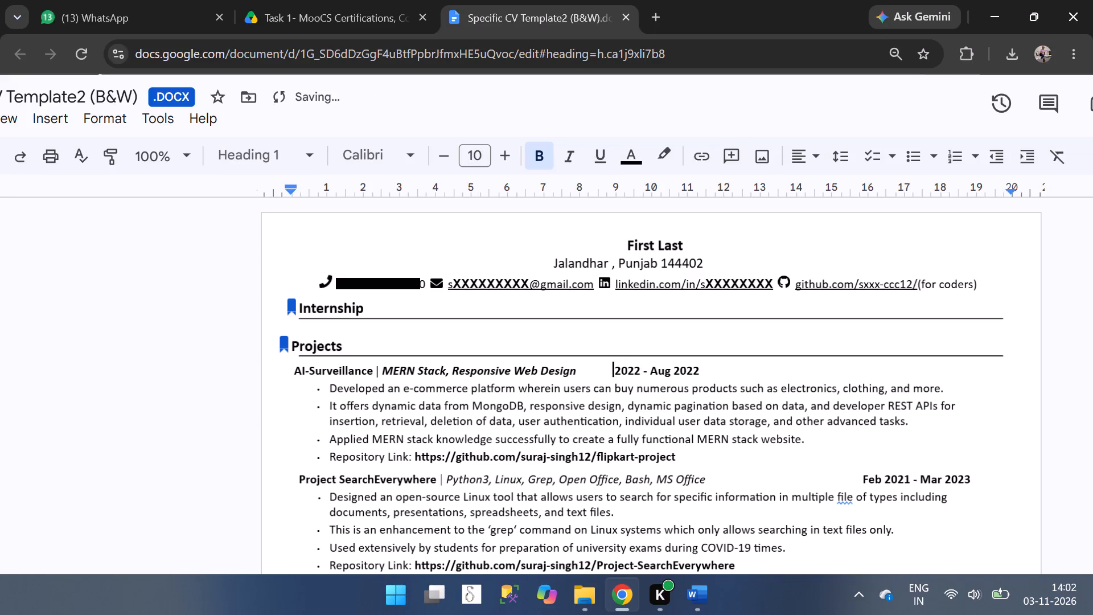
{"action": "type", "text": "oct"}
{"action": "key", "text": "Right"}
{"action": "key", "text": "Right"}
{"action": "key", "text": "Right"}
{"action": "key", "text": "Right"}
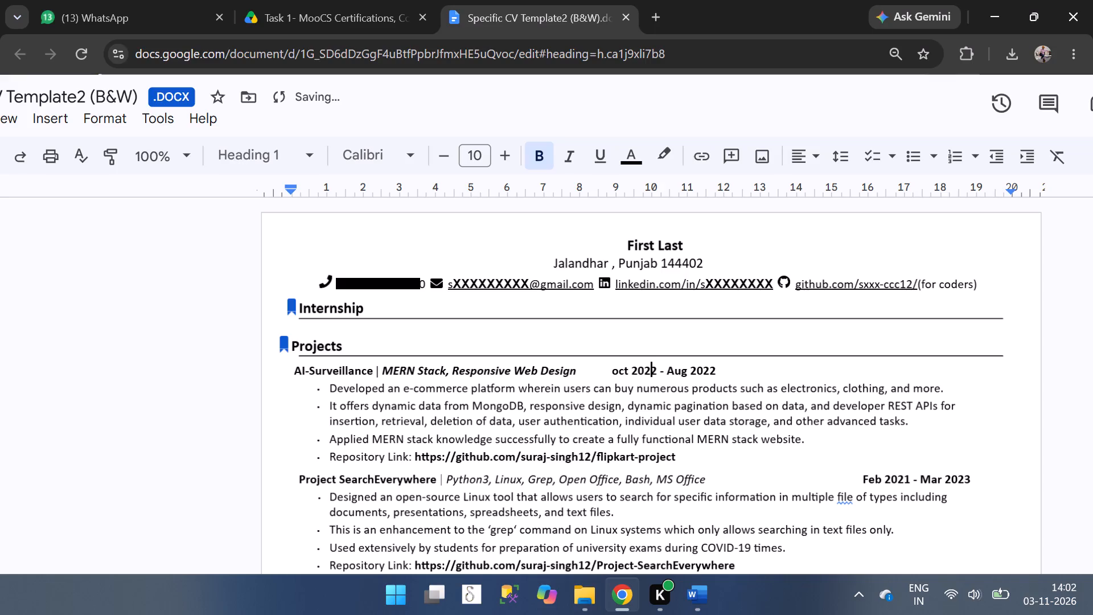
{"action": "key", "text": "Right"}
{"action": "key", "text": "Left"}
{"action": "key", "text": "Left"}
{"action": "key", "text": "Left"}
{"action": "key", "text": "Left"}
{"action": "key", "text": "Left"}
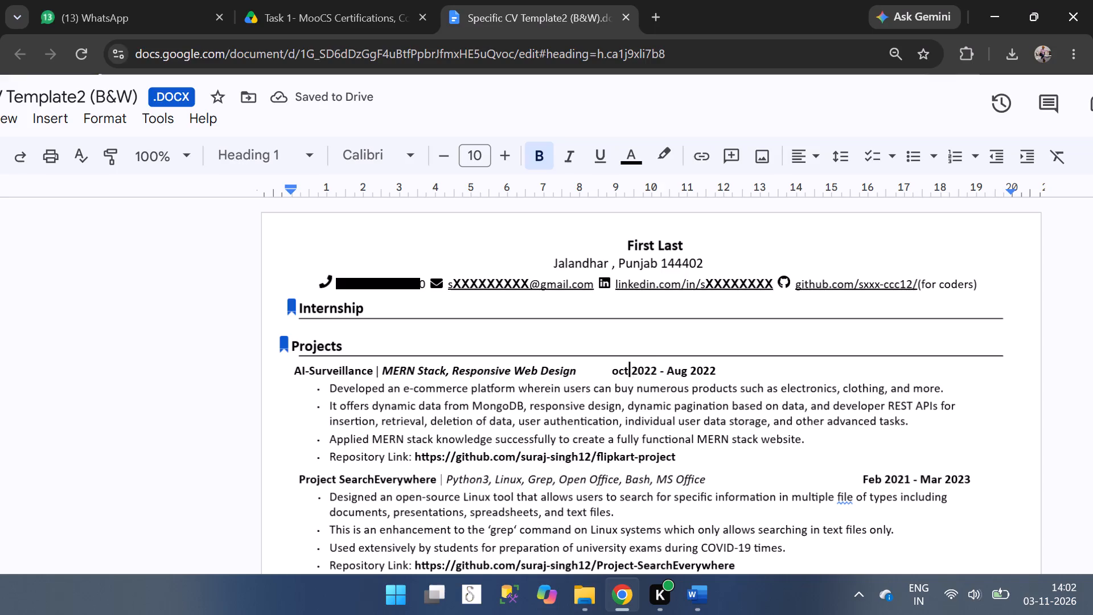
{"action": "key", "text": "BackSpace"}
{"action": "key", "text": "BackSpace"}
{"action": "key", "text": "BackSpace"}
{"action": "type", "text": "Oct"}
Change the start year of the AI-Surveillance project to 2026.
{"action": "key", "text": "Right"}
{"action": "key", "text": "Right"}
{"action": "key", "text": "Right"}
{"action": "key", "text": "Right"}
{"action": "key", "text": "Right"}
{"action": "key", "text": "BackSpace"}
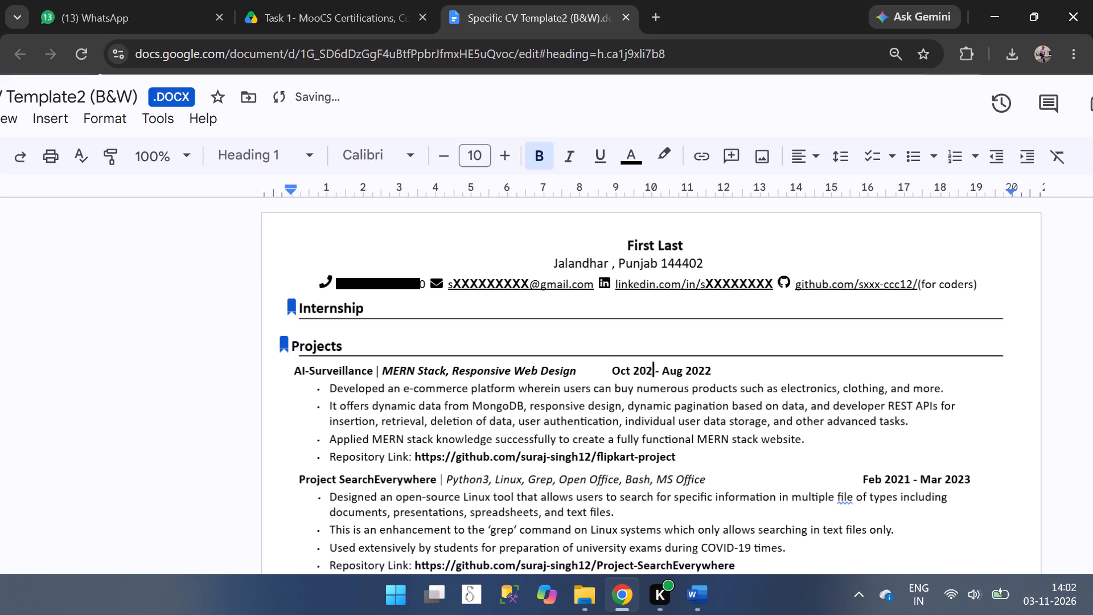
{"action": "key", "text": "BackSpace"}
{"action": "type", "text": "26"}
Delete the dash and end date of the AI-Surveillance project, keeping only the start month and year.
{"action": "key", "text": "Right"}
{"action": "key", "text": "Right"}
{"action": "key", "text": "Right"}
{"action": "key", "text": "Right"}
{"action": "key", "text": "Right"}
{"action": "key", "text": "Right"}
{"action": "key", "text": "BackSpace"}
{"action": "key", "text": "BackSpace"}
{"action": "key", "text": "BackSpace"}
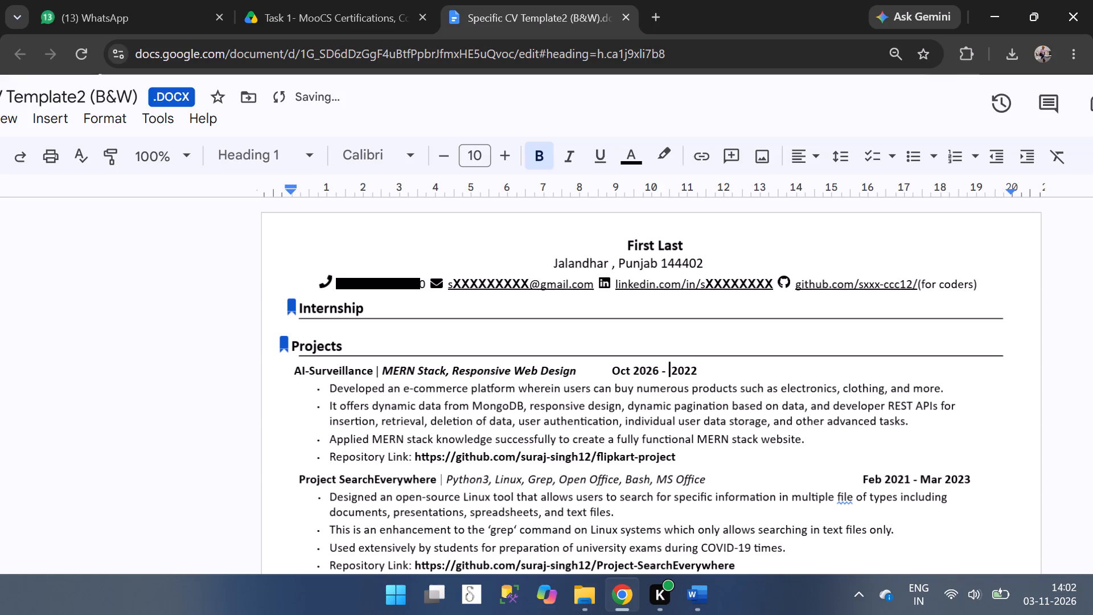
{"action": "key", "text": "Right"}
{"action": "key", "text": "Right"}
{"action": "key", "text": "Right"}
{"action": "key", "text": "Right"}
{"action": "key", "text": "Right"}
{"action": "key", "text": "BackSpace"}
{"action": "key", "text": "BackSpace"}
{"action": "key", "text": "BackSpace"}
{"action": "key", "text": "BackSpace"}
{"action": "key", "text": "BackSpace"}
{"action": "key", "text": "BackSpace"}
{"action": "key", "text": "BackSpace"}
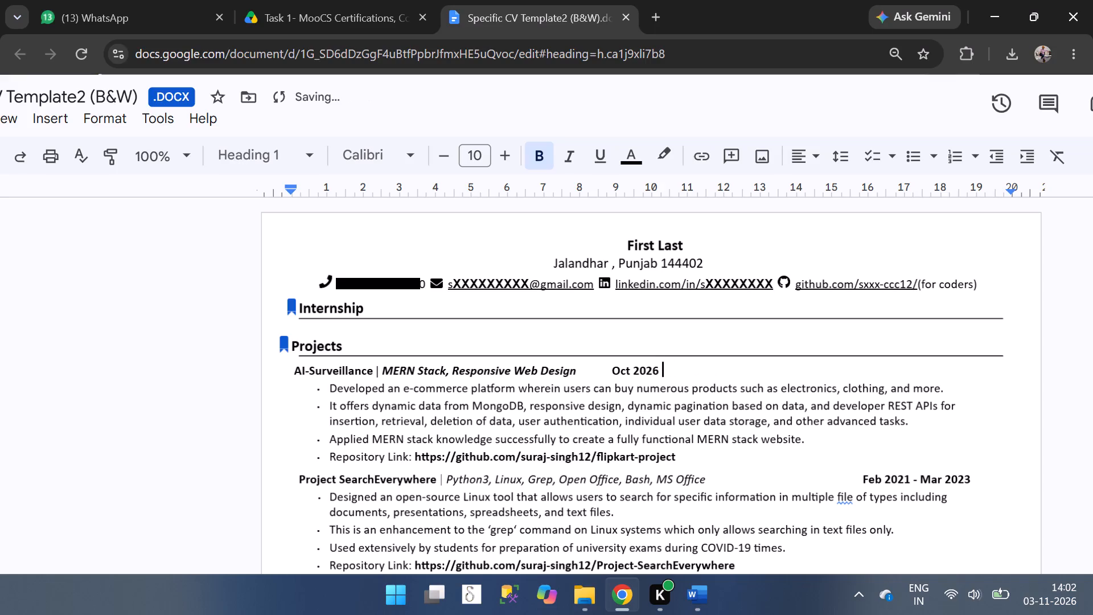
{"action": "key", "text": "BackSpace"}
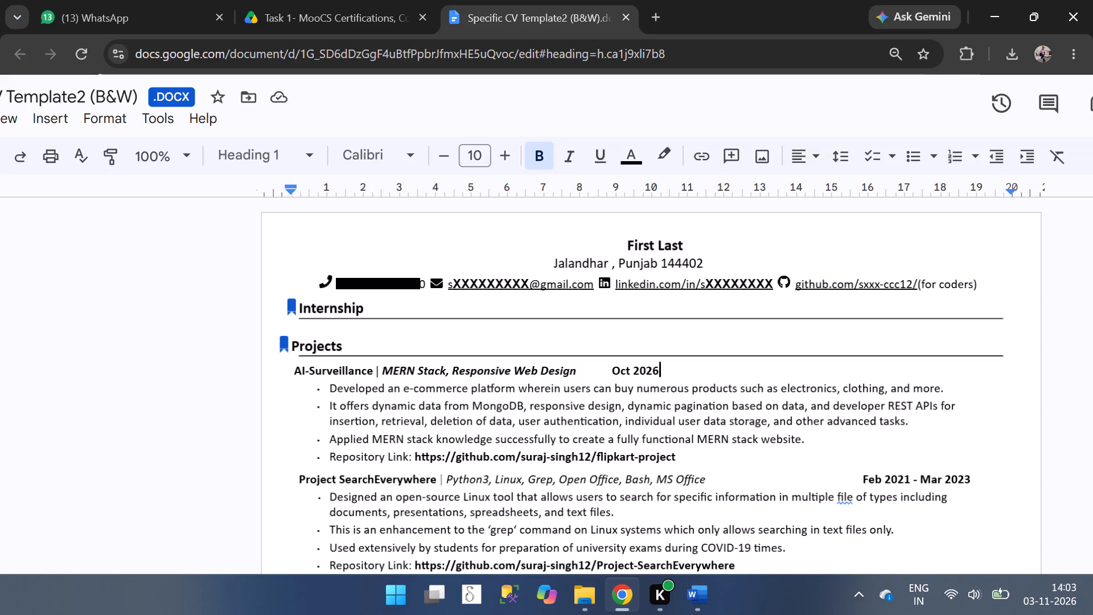
Delete the Internship heading together with its empty section above Projects.
{"action": "left_click_drag", "start_coordinate": [284, 298], "coordinate": [755, 317]}
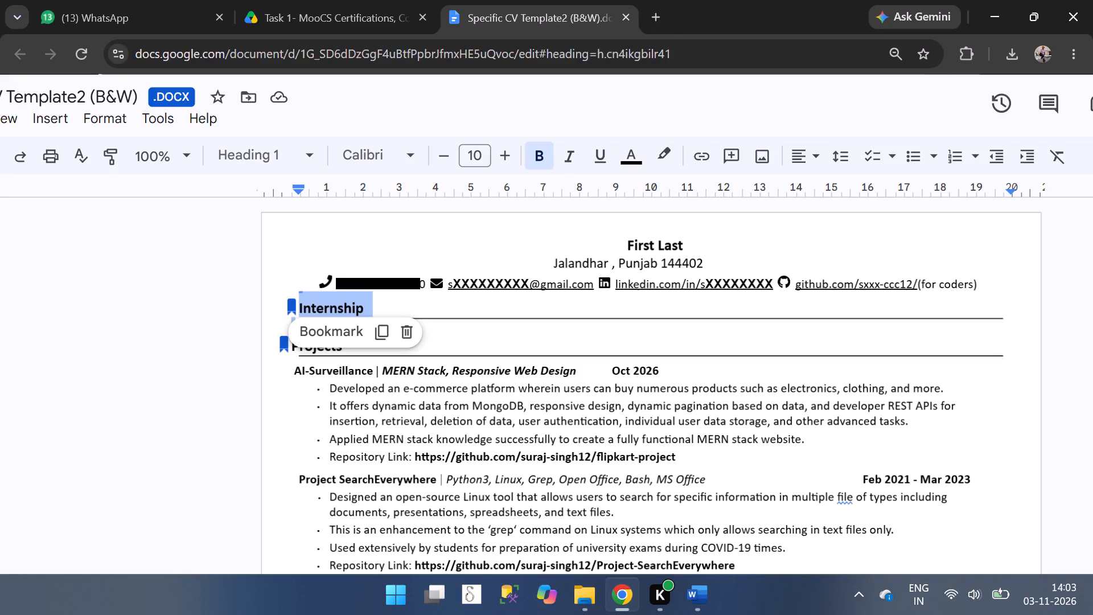
{"action": "left_click_drag", "start_coordinate": [755, 317], "coordinate": [831, 319]}
{"action": "key", "text": "BackSpace"}
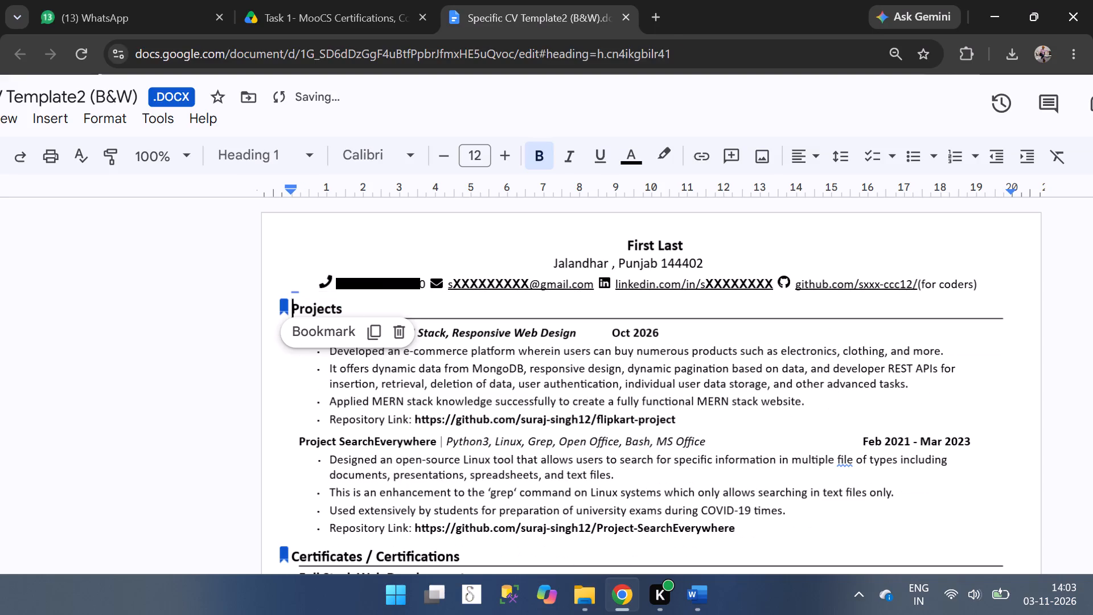
{"action": "left_click", "coordinate": [214, 287]}
{"action": "left_click", "coordinate": [237, 309]}
{"action": "left_click", "coordinate": [194, 354]}
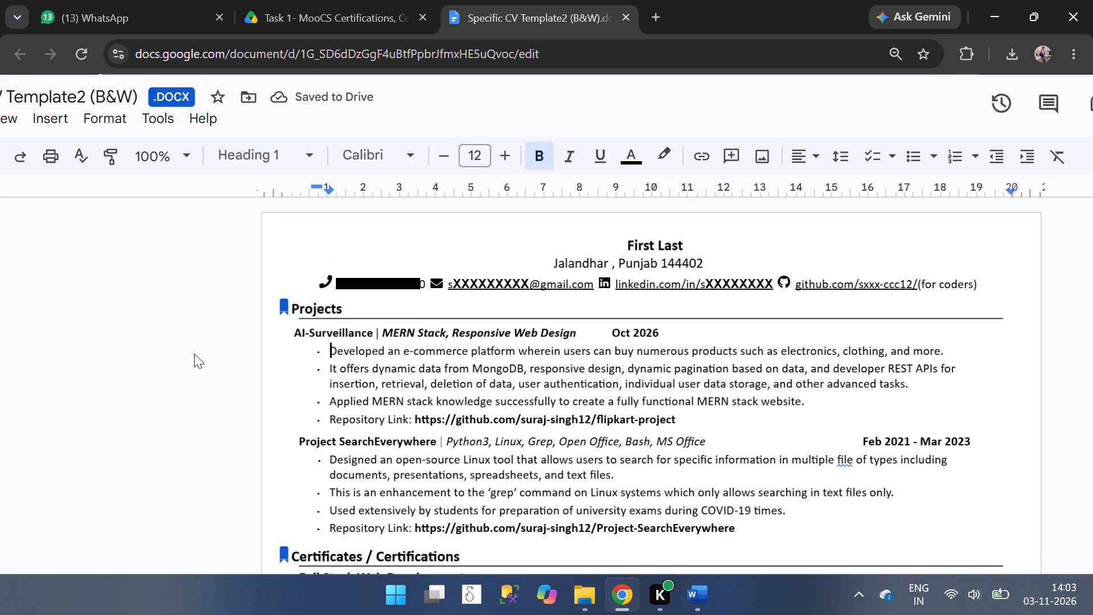
Replace the AI-Surveillance technology list "MERN Stack, Responsive Web Design" with "HTml ,css , javascript ,python".
{"action": "scroll", "coordinate": [219, 408], "scroll_direction": "down", "scroll_amount": 1}
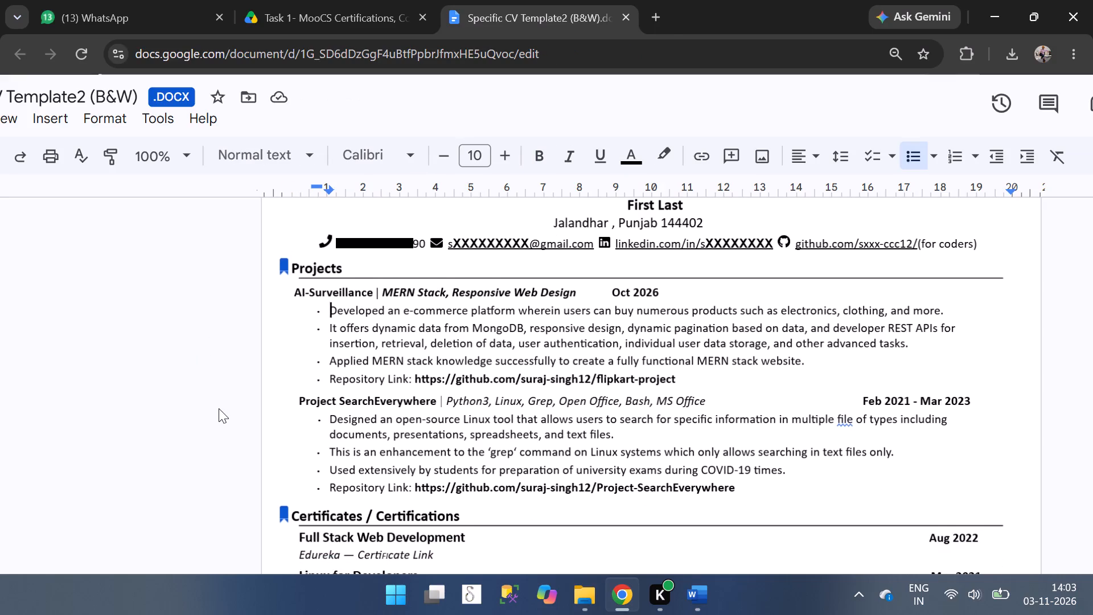
{"action": "scroll", "coordinate": [219, 408], "scroll_direction": "down", "scroll_amount": 1}
{"action": "scroll", "coordinate": [219, 408], "scroll_direction": "up", "scroll_amount": 1}
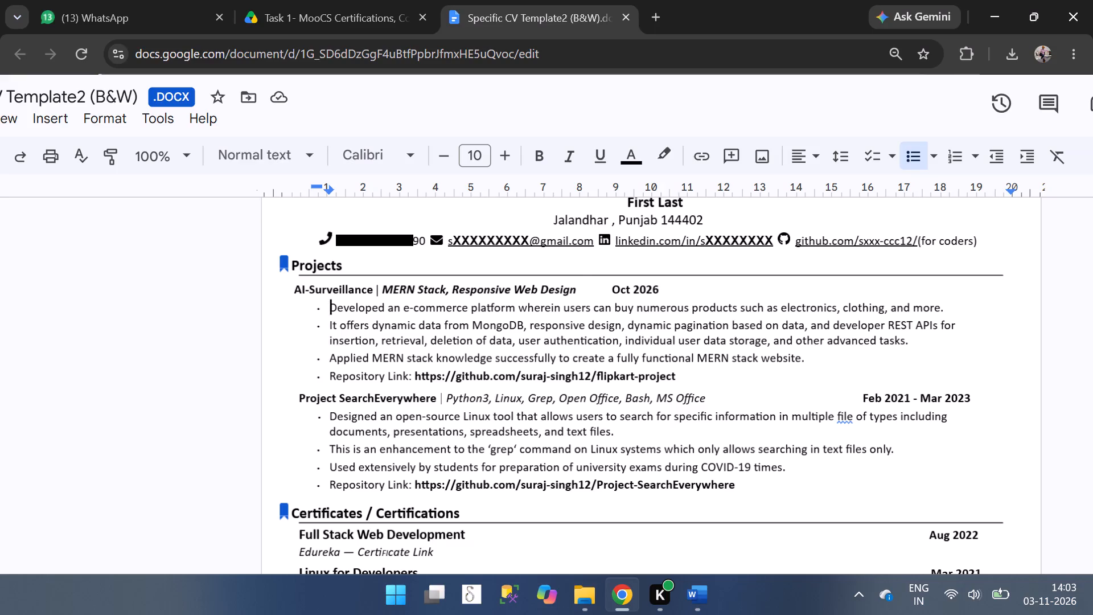
{"action": "left_click_drag", "start_coordinate": [586, 294], "coordinate": [380, 288]}
{"action": "key", "text": "BackSpace"}
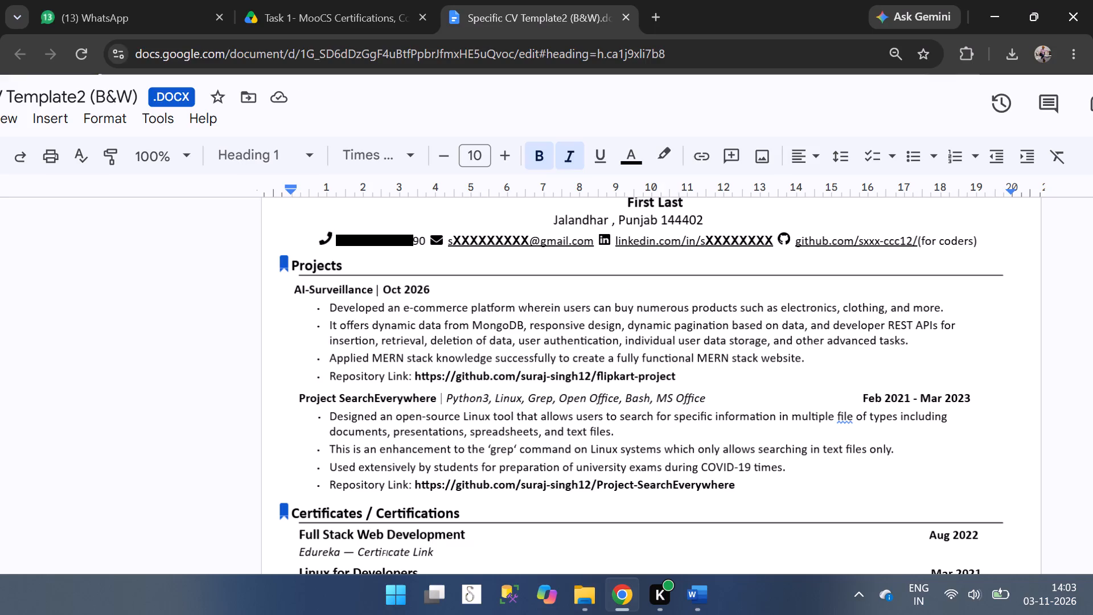
{"action": "key", "text": "h"}
{"action": "key", "text": "BackSpace"}
{"action": "type", "text": "HTml"}
{"action": "key", "text": "space"}
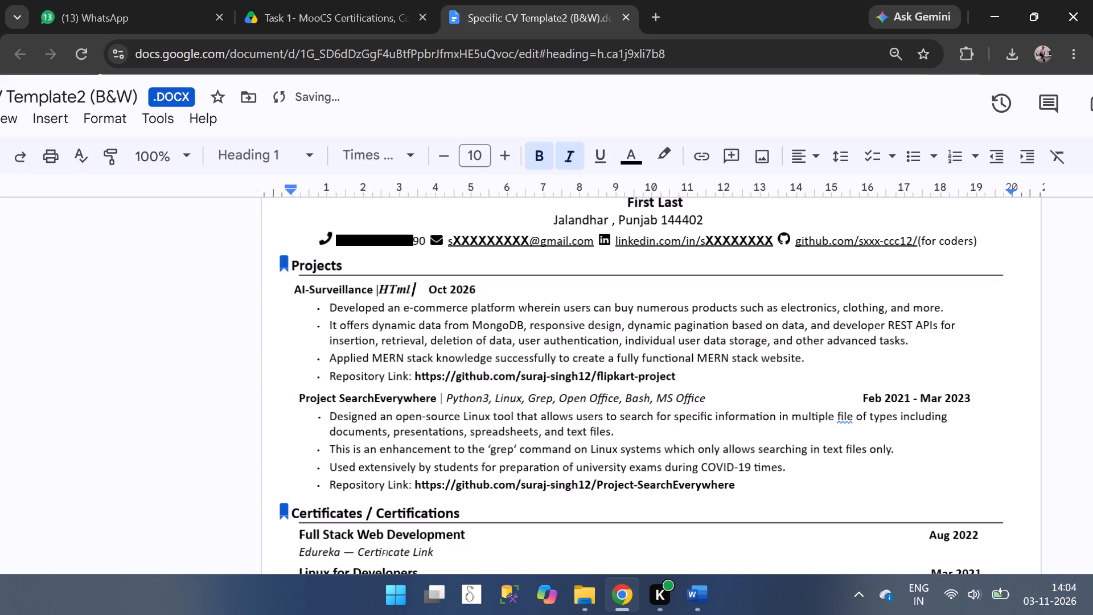
{"action": "type", "text": "c"}
{"action": "key", "text": "BackSpace"}
{"action": "key", "text": "x"}
{"action": "key", "text": "BackSpace"}
{"action": "type", "text": ",css x"}
{"action": "key", "text": "BackSpace"}
{"action": "type", "text": ", java"}
{"action": "type", "text": "script"}
{"action": "key", "text": "space"}
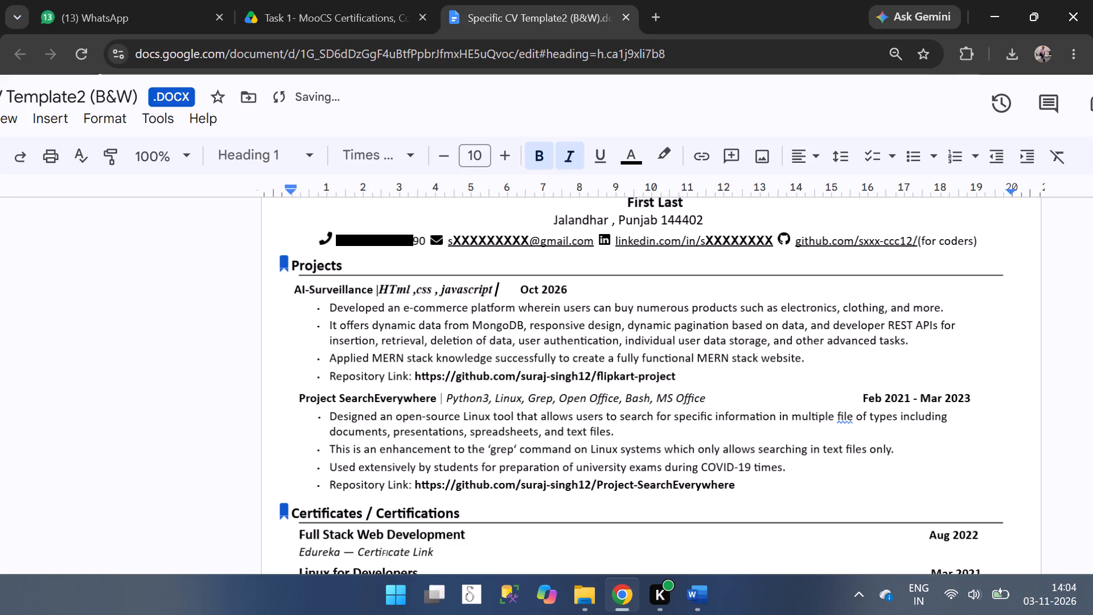
{"action": "type", "text": ",python"}
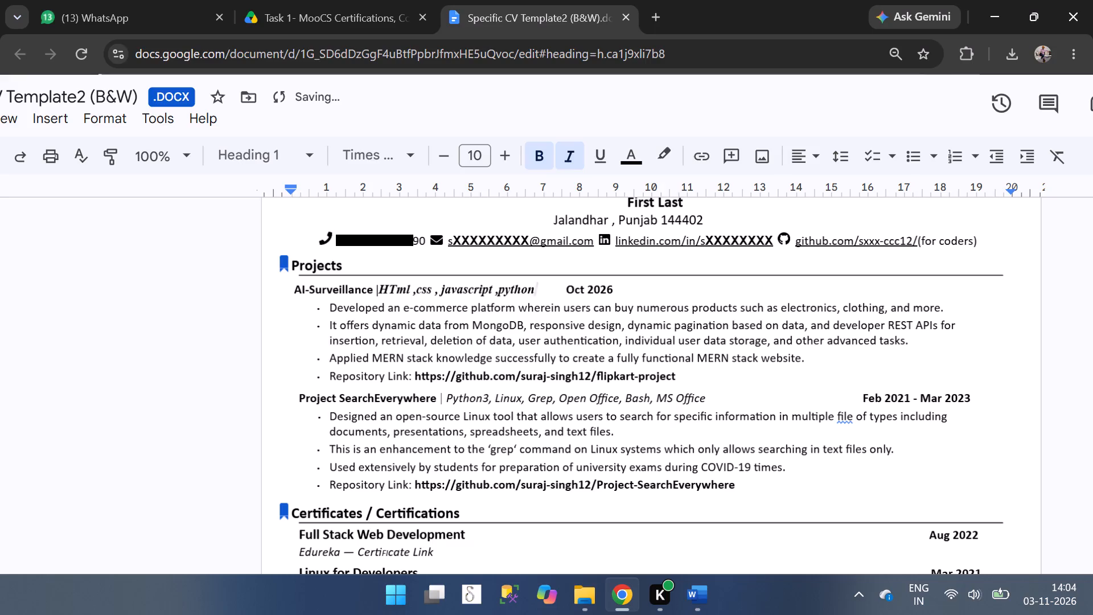
Correct "HTml" to "Html" in the AI-Surveillance technology list and add spacing between the separator and the list.
{"action": "left_click", "coordinate": [396, 292]}
{"action": "key", "text": "BackSpace"}
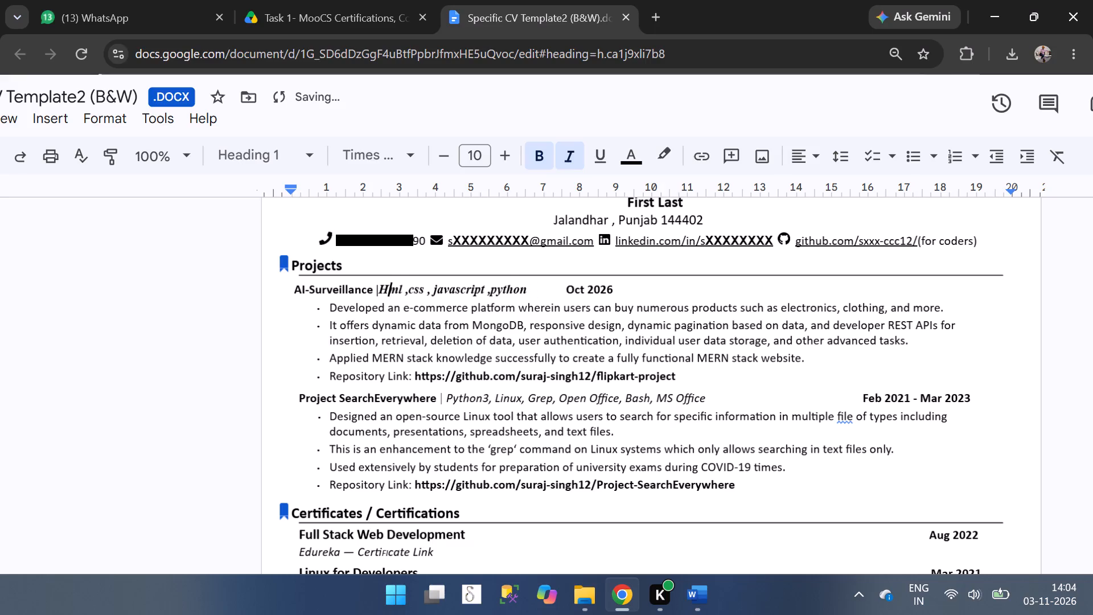
{"action": "key", "text": "t"}
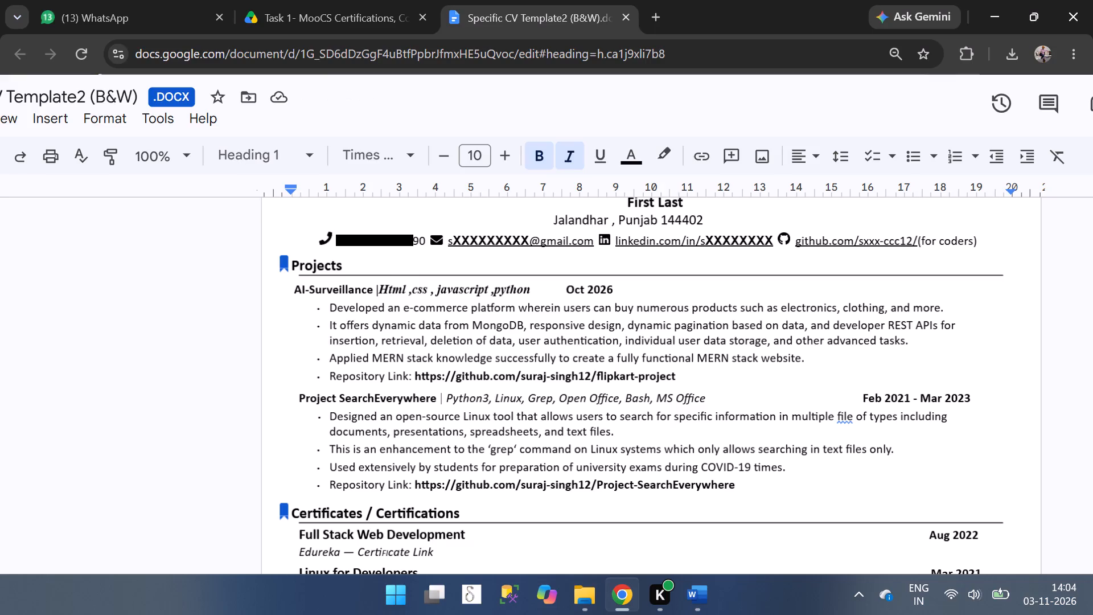
{"action": "key", "text": "Left"}
{"action": "key", "text": "Left"}
{"action": "key", "text": "space"}
{"action": "key", "text": "space"}
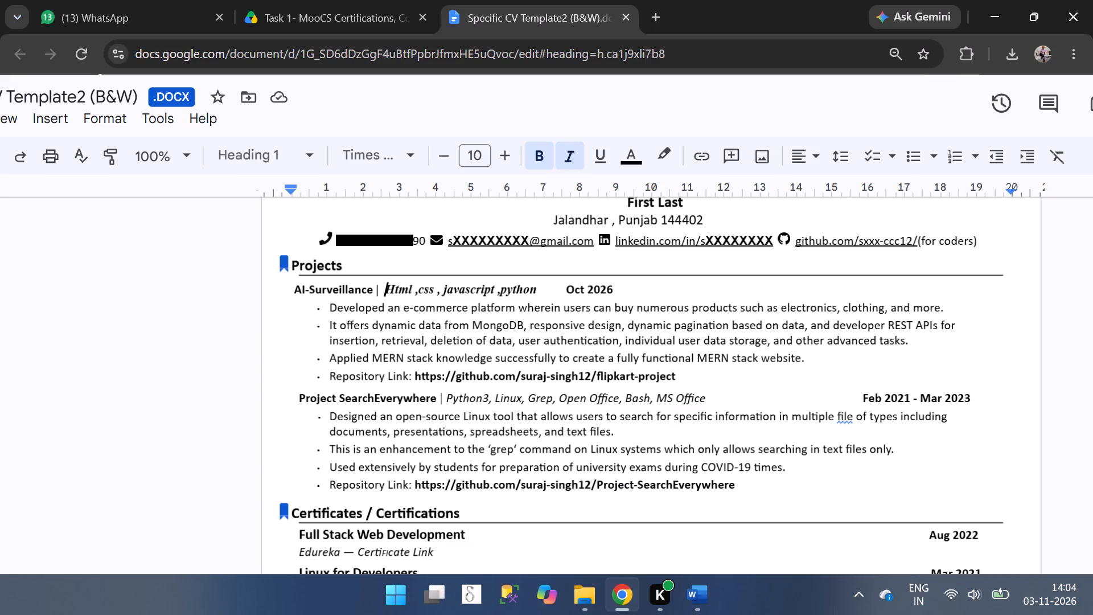
Add a space before "javascript" and one before "python" in the AI-Surveillance technology list.
{"action": "left_click", "coordinate": [496, 290]}
{"action": "key", "text": "Right"}
{"action": "key", "text": "Right"}
{"action": "key", "text": "space"}
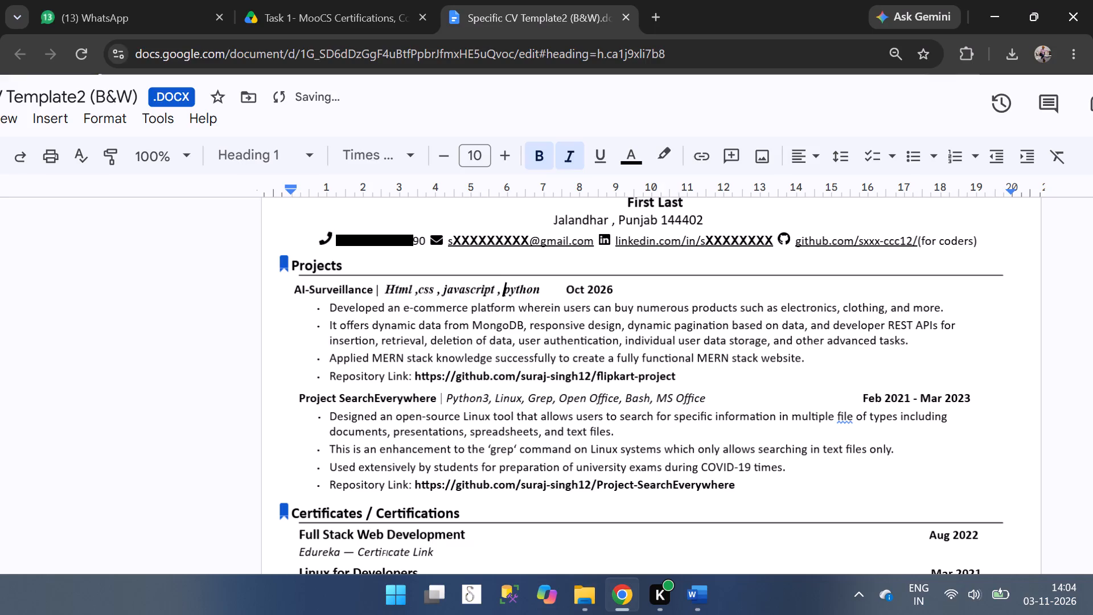
{"action": "left_click", "coordinate": [441, 284]}
{"action": "key", "text": "space"}
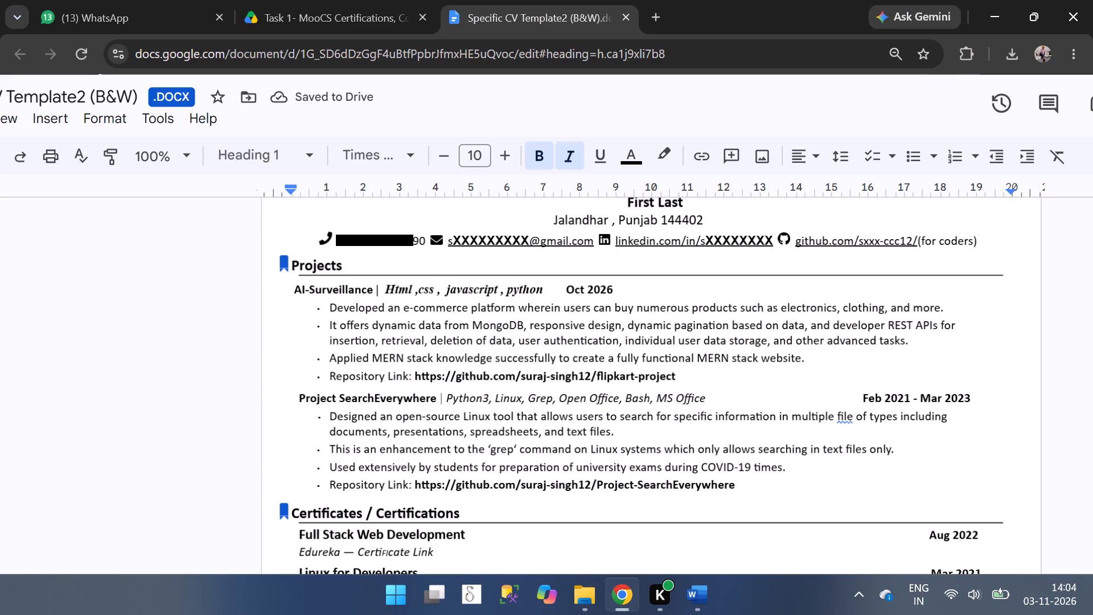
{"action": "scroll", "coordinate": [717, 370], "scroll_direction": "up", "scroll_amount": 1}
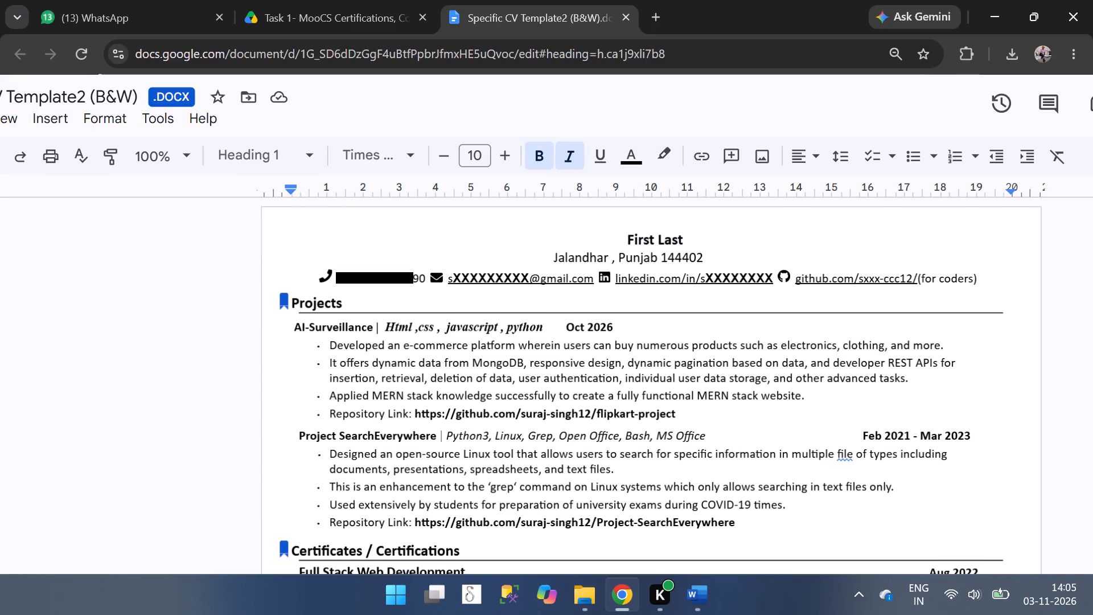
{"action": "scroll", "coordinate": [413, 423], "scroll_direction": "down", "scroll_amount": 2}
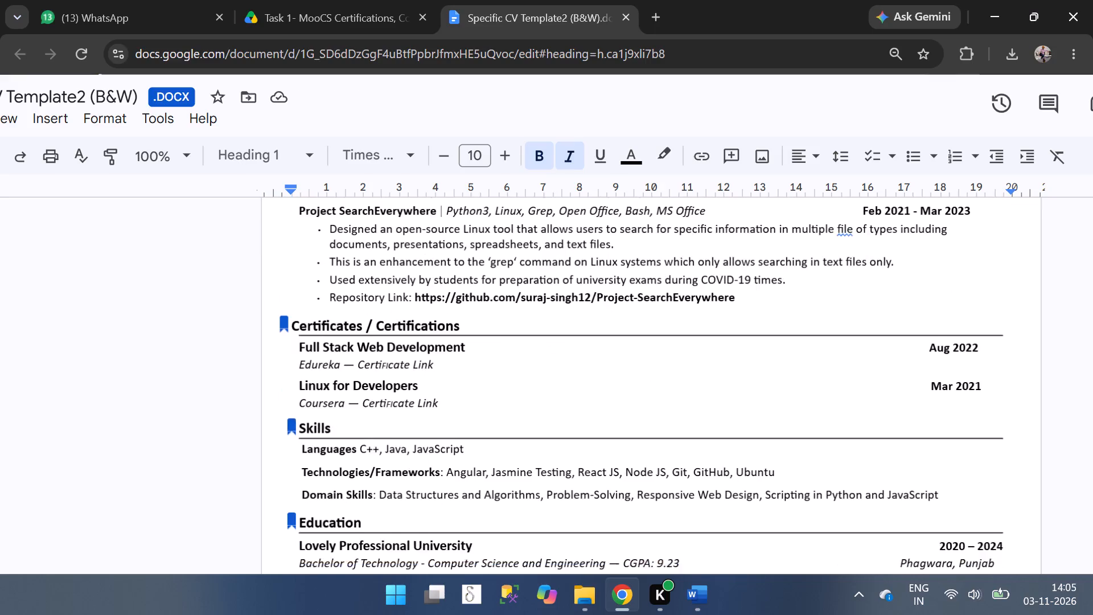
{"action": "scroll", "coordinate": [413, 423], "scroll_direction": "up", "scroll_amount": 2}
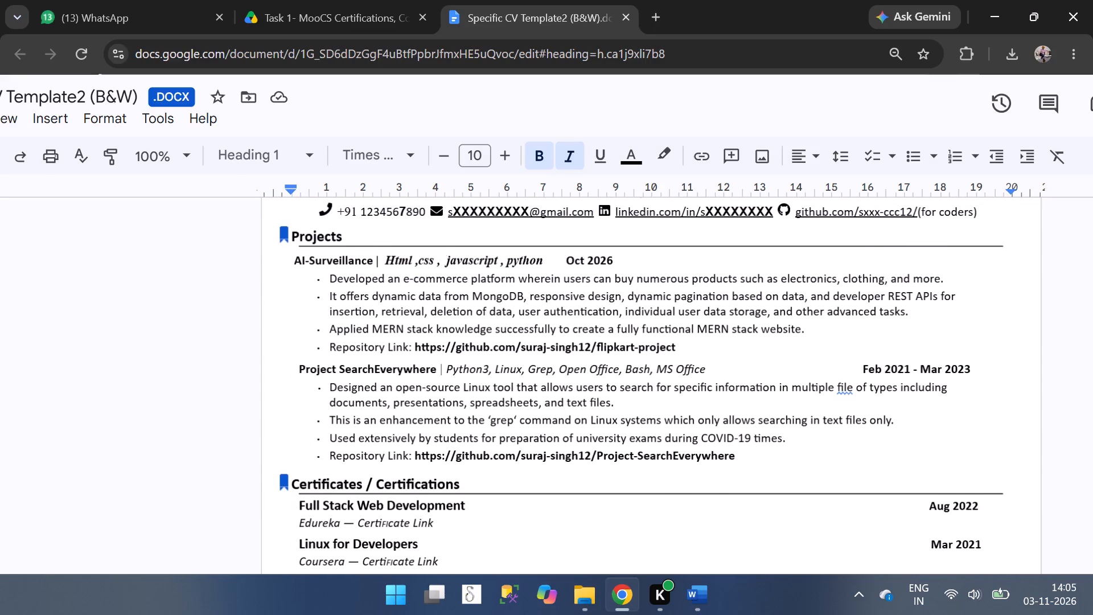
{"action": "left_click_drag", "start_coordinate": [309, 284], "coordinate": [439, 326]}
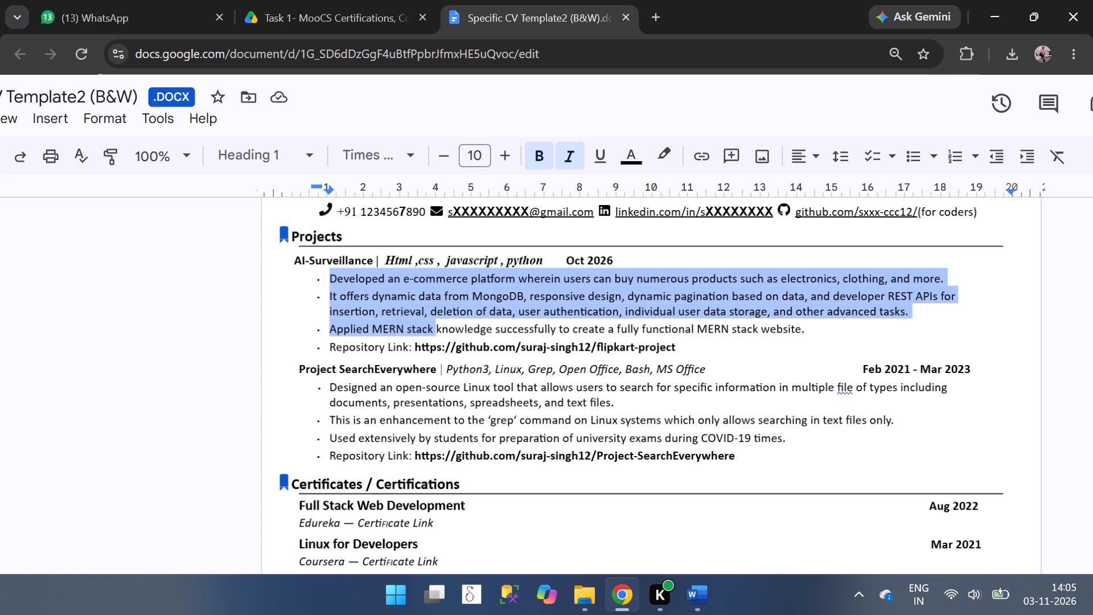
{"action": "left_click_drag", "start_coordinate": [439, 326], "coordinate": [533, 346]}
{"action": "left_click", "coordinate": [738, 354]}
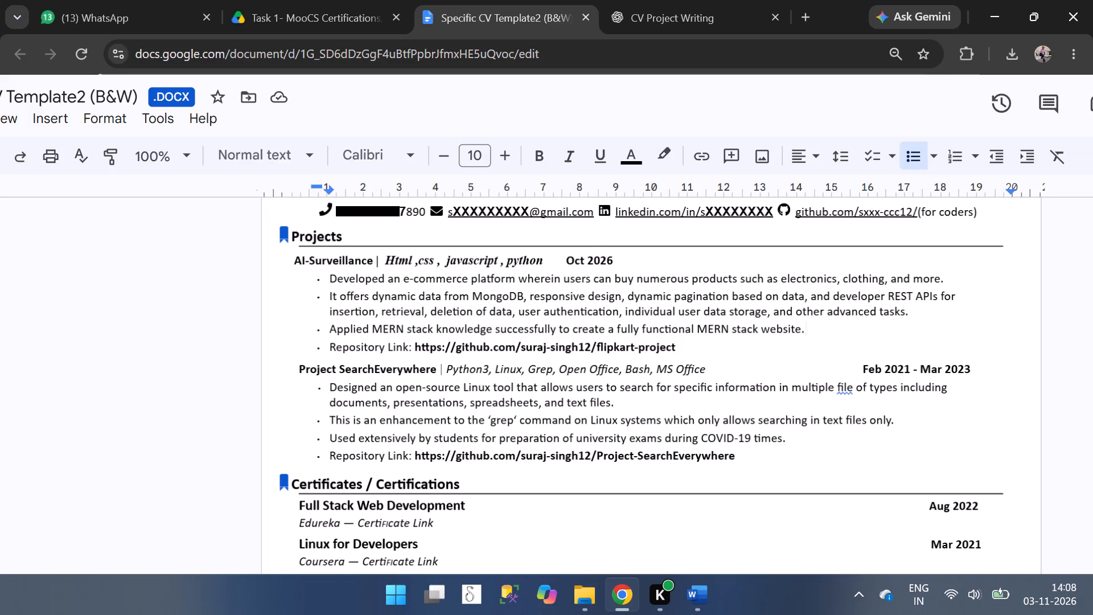
{"action": "scroll", "coordinate": [479, 436], "scroll_direction": "down", "scroll_amount": 1}
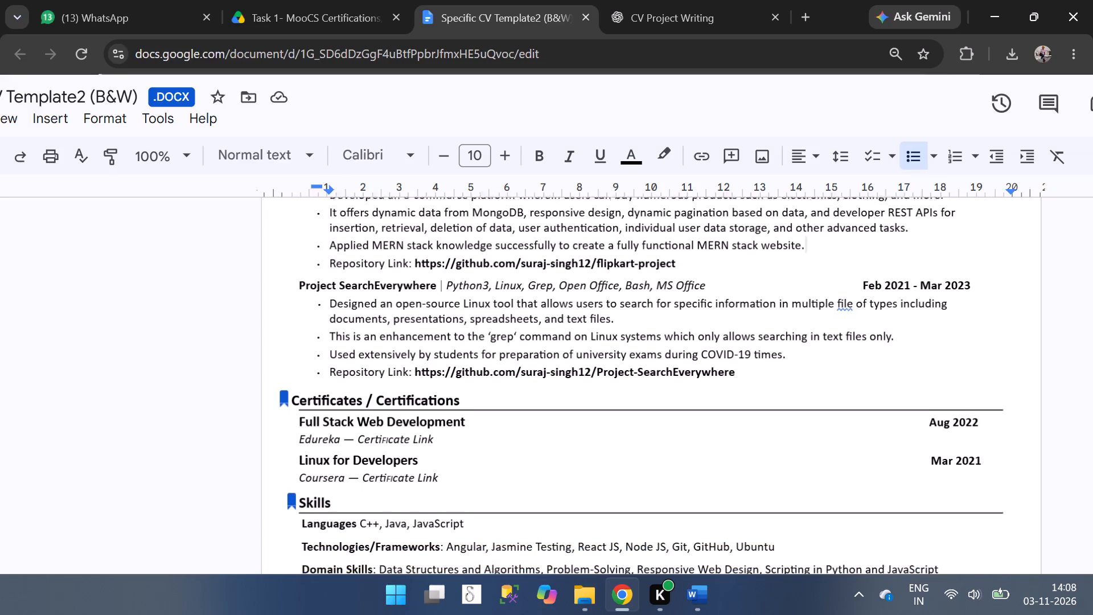
{"action": "scroll", "coordinate": [479, 436], "scroll_direction": "down", "scroll_amount": 2}
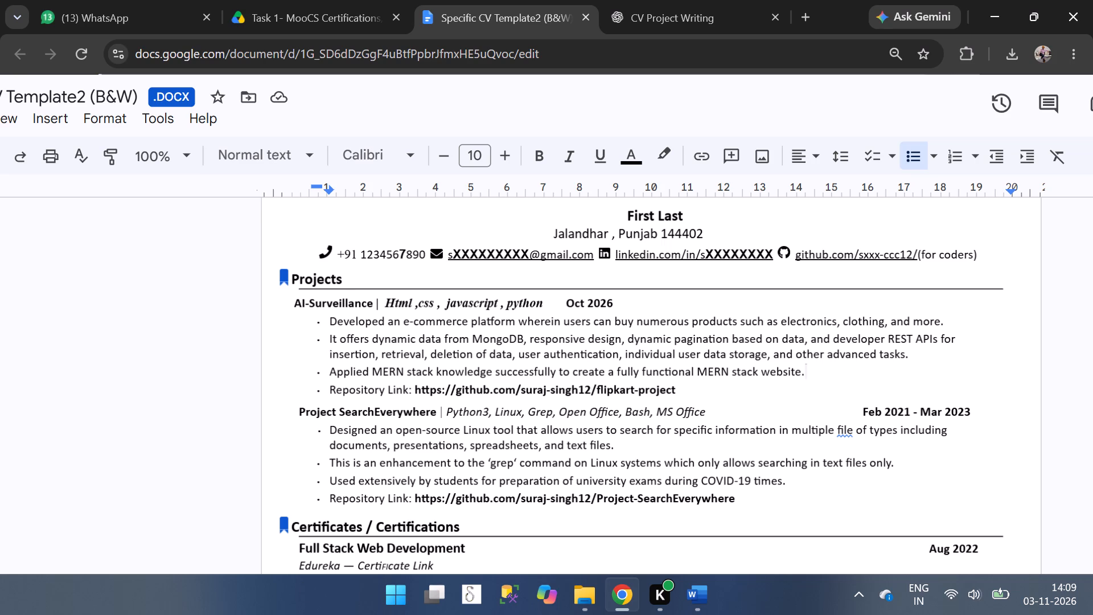
{"action": "left_click_drag", "start_coordinate": [326, 314], "coordinate": [600, 388]}
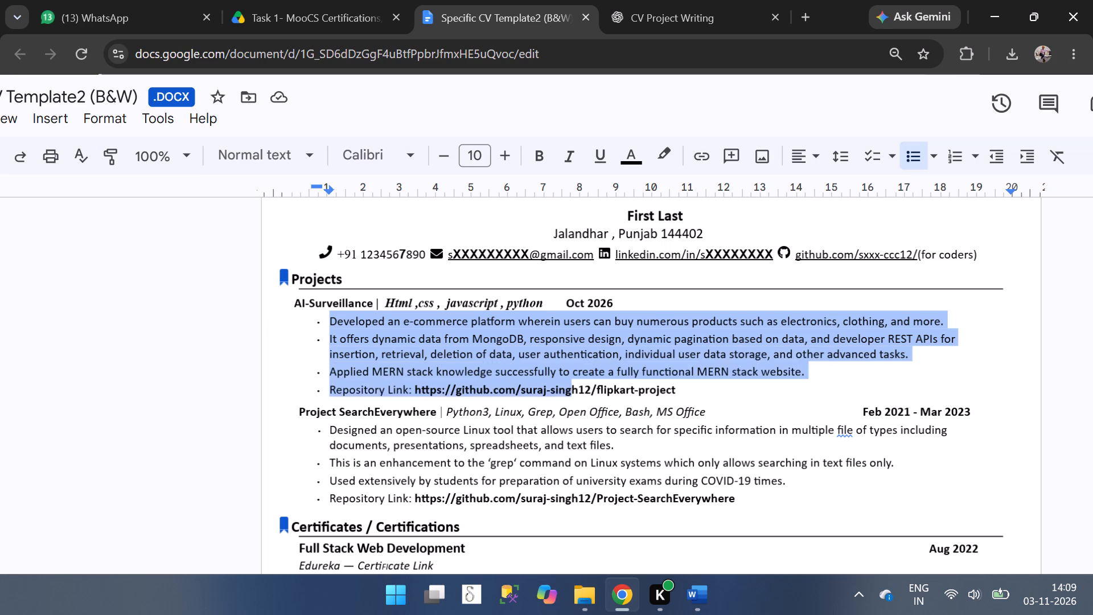
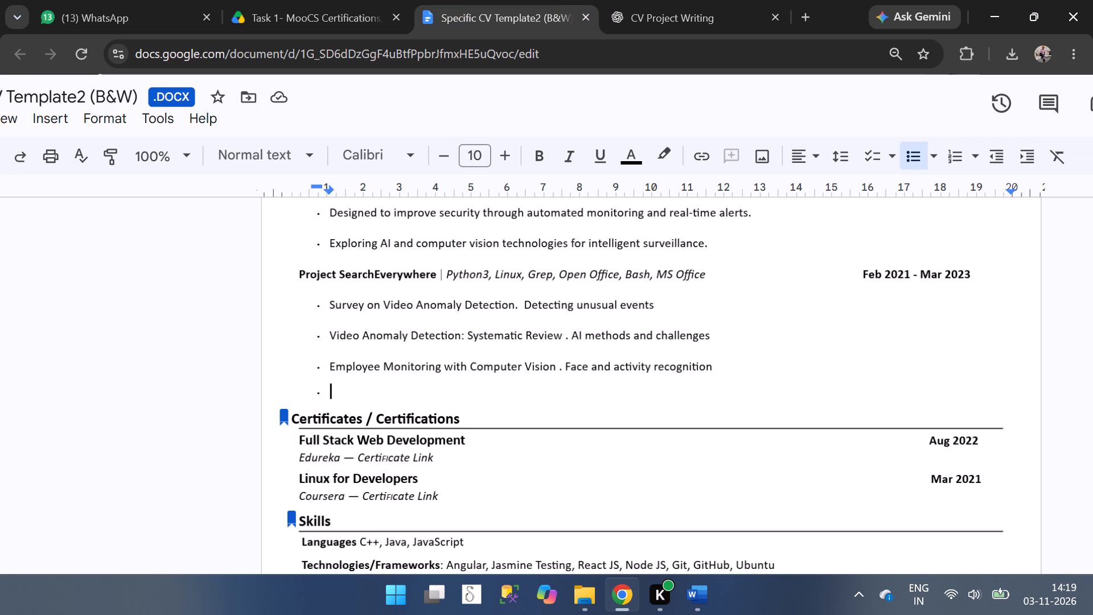
{"action": "key", "text": "ctrl+v"}
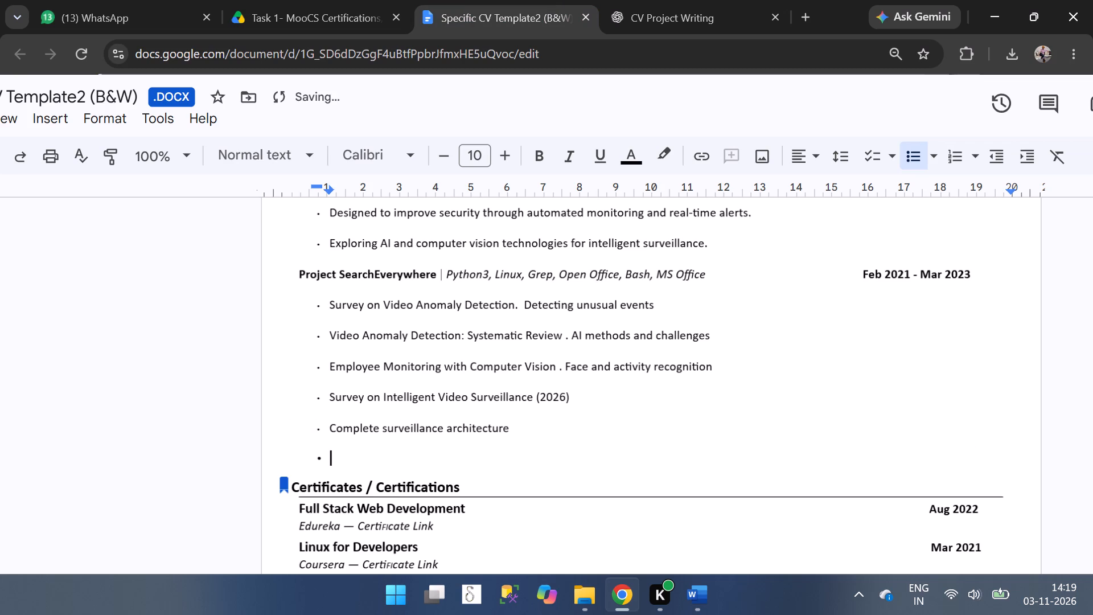
Join "Complete surveillance architecture" onto the "Survey on Intelligent Video Surveillance" bullet, replacing "(2026)" with a period.
{"action": "left_click", "coordinate": [324, 427]}
{"action": "key", "text": "BackSpace"}
{"action": "key", "text": "BackSpace"}
{"action": "key", "text": "BackSpace"}
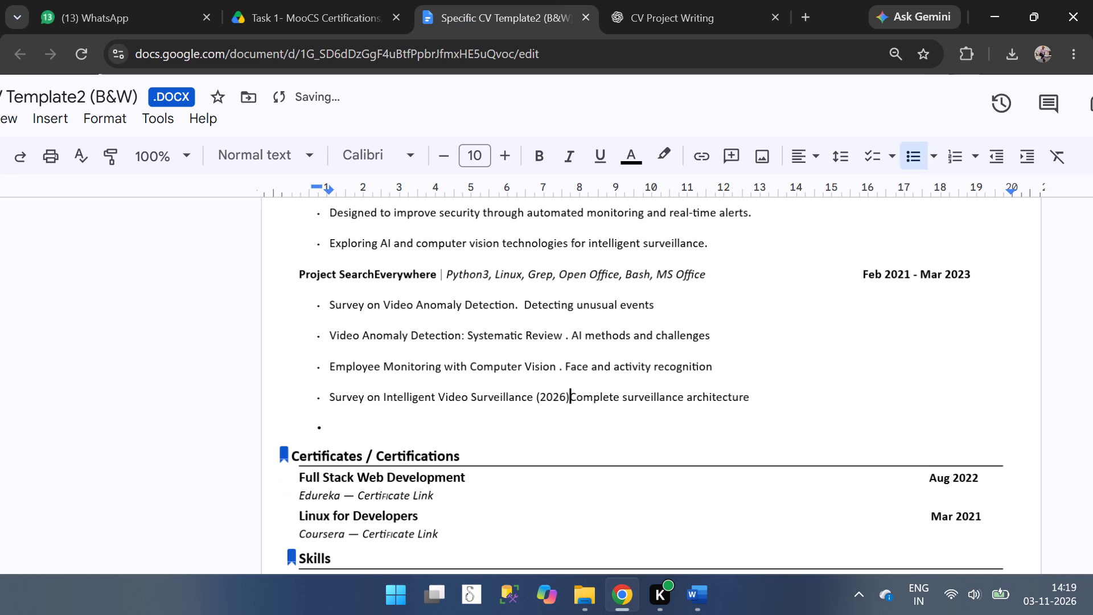
{"action": "key", "text": "BackSpace"}
{"action": "key", "text": "BackSpace"}
{"action": "key", "text": "BackSpace"}
{"action": "key", "text": "BackSpace"}
{"action": "key", "text": "BackSpace"}
{"action": "key", "text": "BackSpace"}
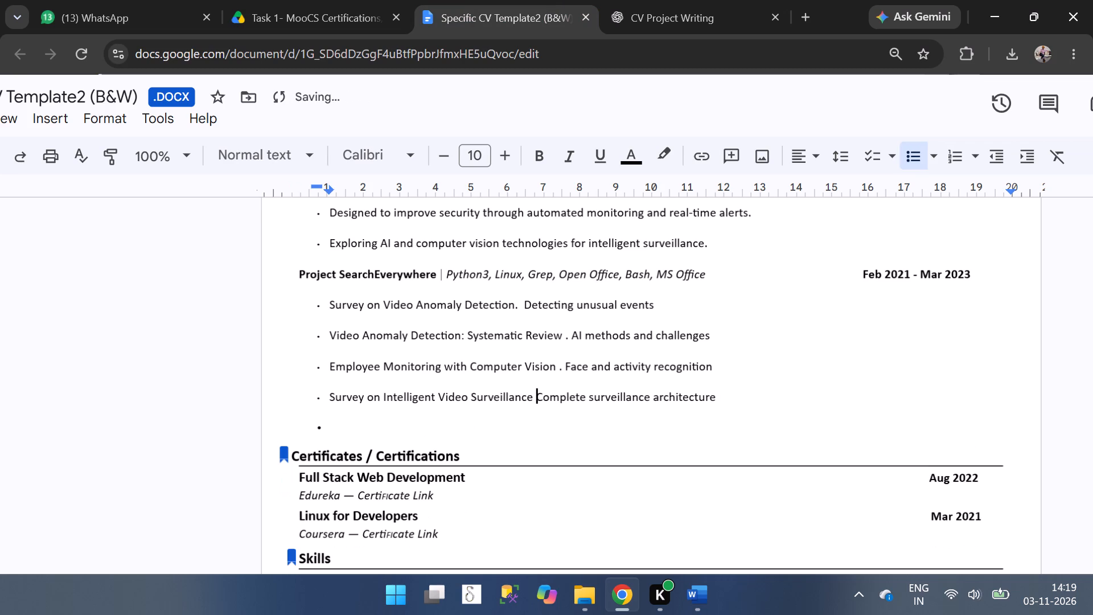
{"action": "key", "text": "period"}
Remove the empty bullet between the "Complete surveillance architecture" line and the Certificates / Certifications heading.
{"action": "left_click", "coordinate": [335, 419]}
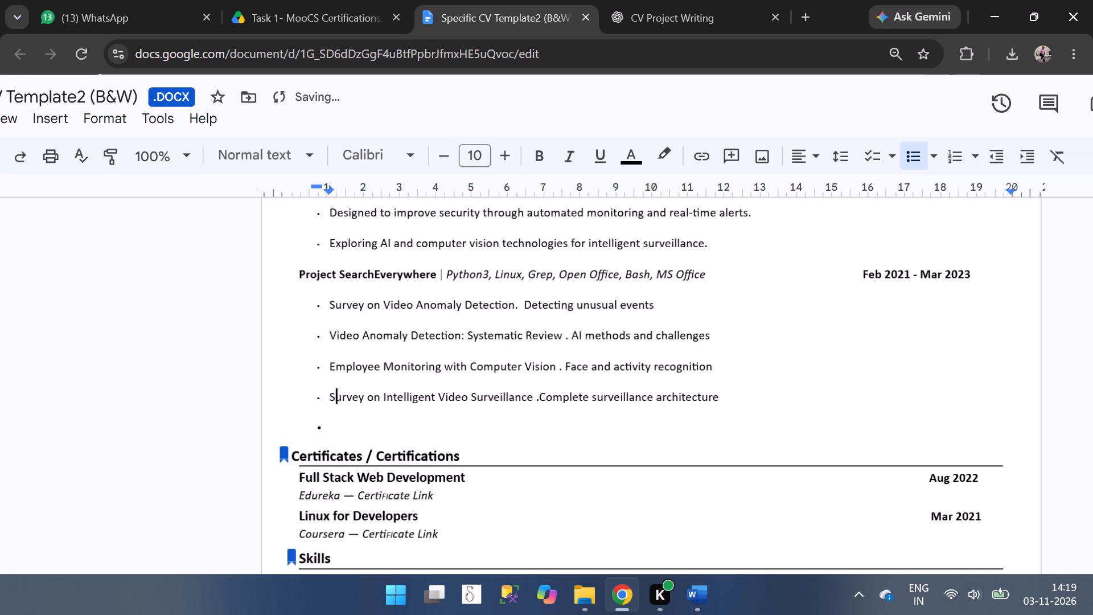
{"action": "left_click", "coordinate": [329, 429]}
{"action": "key", "text": "BackSpace"}
{"action": "key", "text": "BackSpace"}
{"action": "key", "text": "BackSpace"}
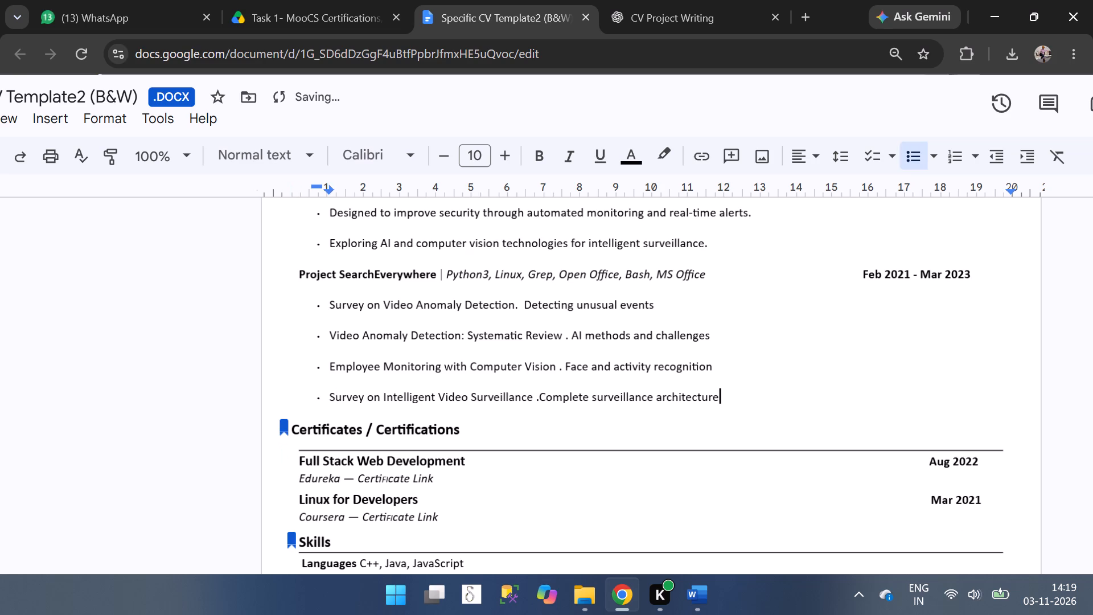
Add a closing period to each of the four Project SearchEverywhere bullets.
{"action": "key", "text": "period"}
{"action": "left_click", "coordinate": [732, 367]}
{"action": "key", "text": "period"}
{"action": "left_click", "coordinate": [724, 329]}
{"action": "key", "text": "period"}
{"action": "left_click", "coordinate": [672, 304]}
{"action": "key", "text": "period"}
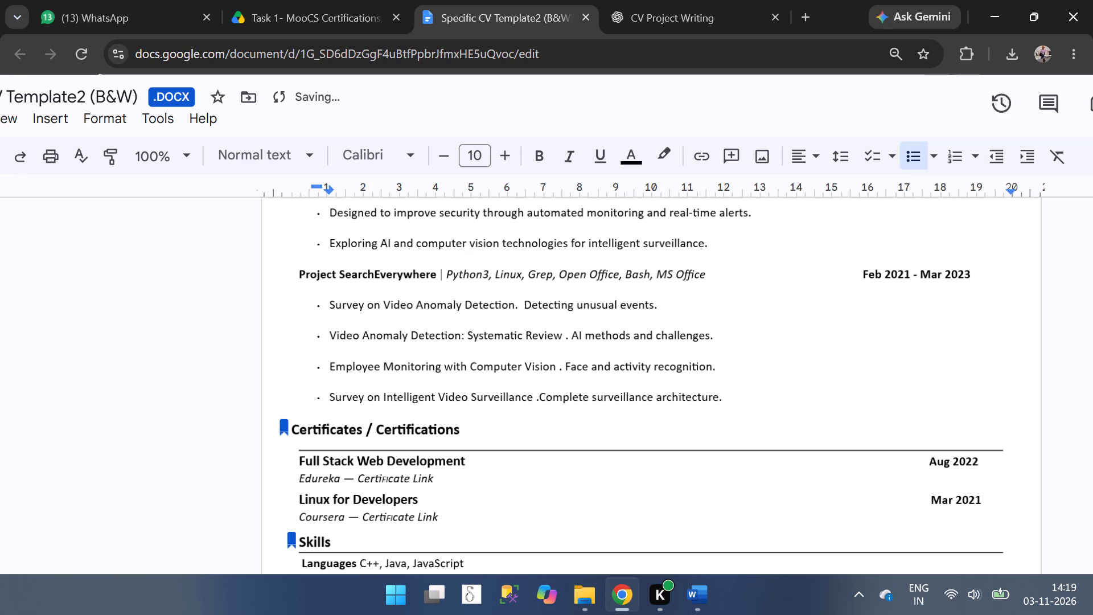
Delete the extra space before "Detecting unusual events" in the first Project SearchEverywhere bullet.
{"action": "left_click", "coordinate": [520, 306]}
{"action": "key", "text": "BackSpace"}
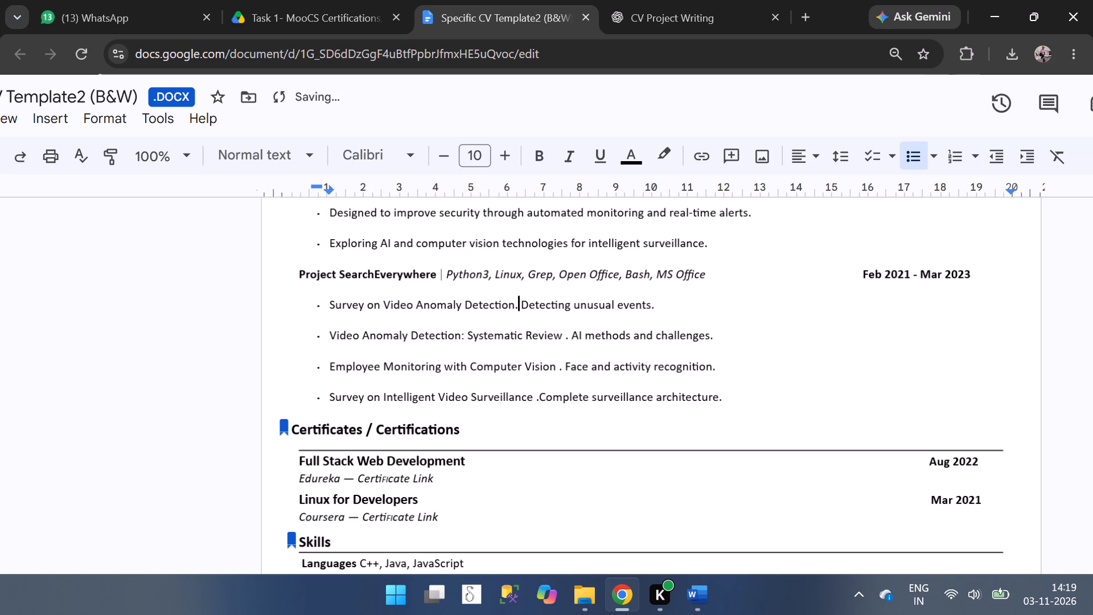
Review the Projects section of the CV, covering the AI-Surveillance and Project SearchEverywhere entries.
{"action": "key", "text": "Right"}
{"action": "scroll", "coordinate": [639, 432], "scroll_direction": "down", "scroll_amount": 1}
{"action": "scroll", "coordinate": [639, 432], "scroll_direction": "up", "scroll_amount": 2}
{"action": "scroll", "coordinate": [639, 432], "scroll_direction": "down", "scroll_amount": 1}
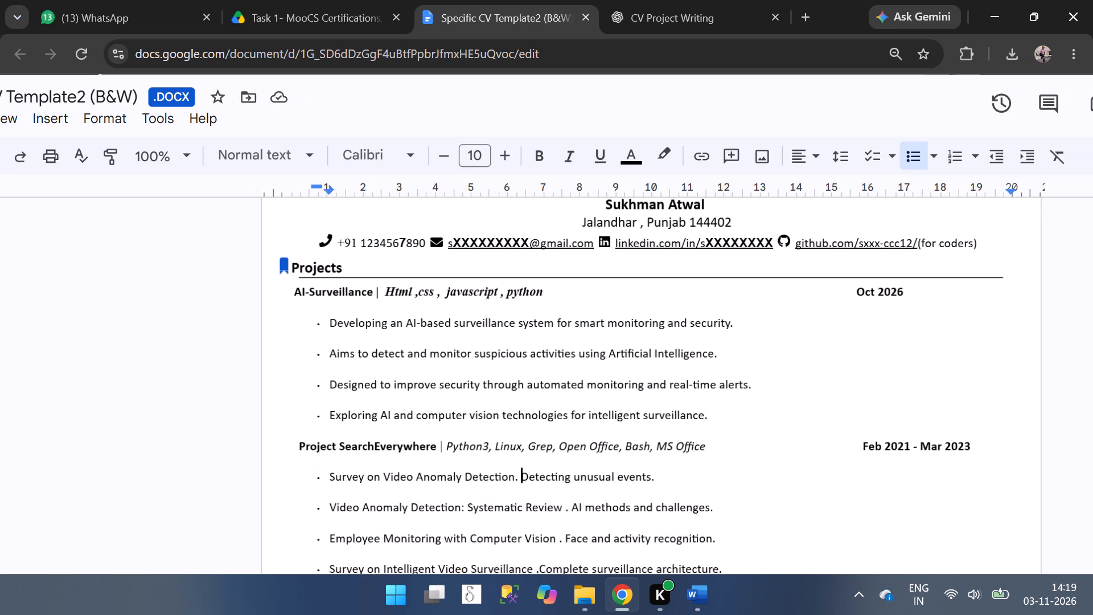
{"action": "scroll", "coordinate": [639, 432], "scroll_direction": "down", "scroll_amount": 1}
{"action": "scroll", "coordinate": [720, 478], "scroll_direction": "down", "scroll_amount": 1}
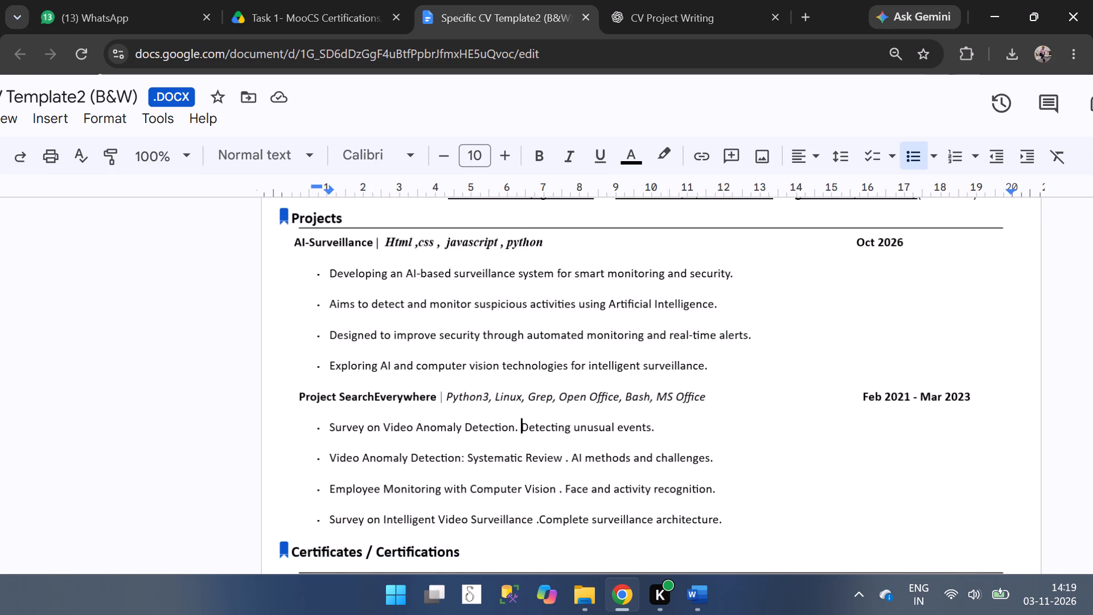
{"action": "scroll", "coordinate": [812, 437], "scroll_direction": "down", "scroll_amount": 1}
{"action": "scroll", "coordinate": [860, 421], "scroll_direction": "up", "scroll_amount": 1}
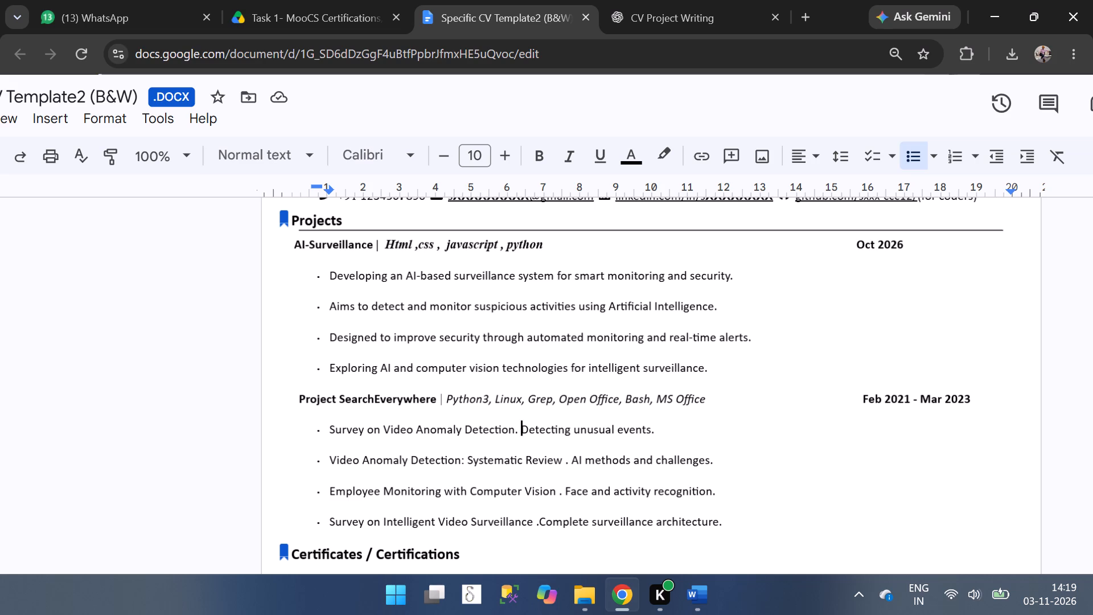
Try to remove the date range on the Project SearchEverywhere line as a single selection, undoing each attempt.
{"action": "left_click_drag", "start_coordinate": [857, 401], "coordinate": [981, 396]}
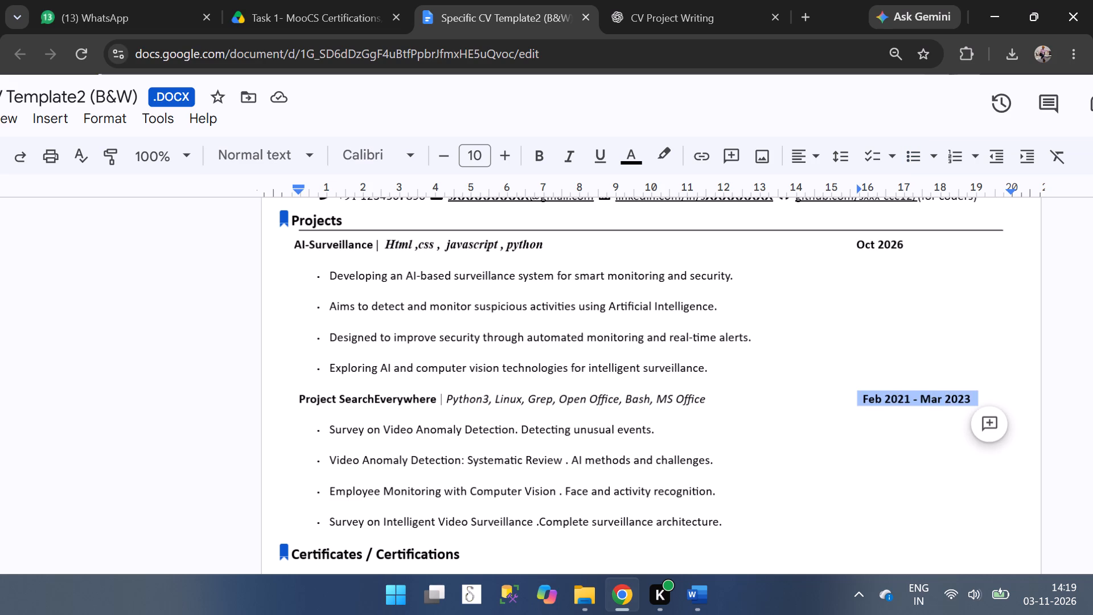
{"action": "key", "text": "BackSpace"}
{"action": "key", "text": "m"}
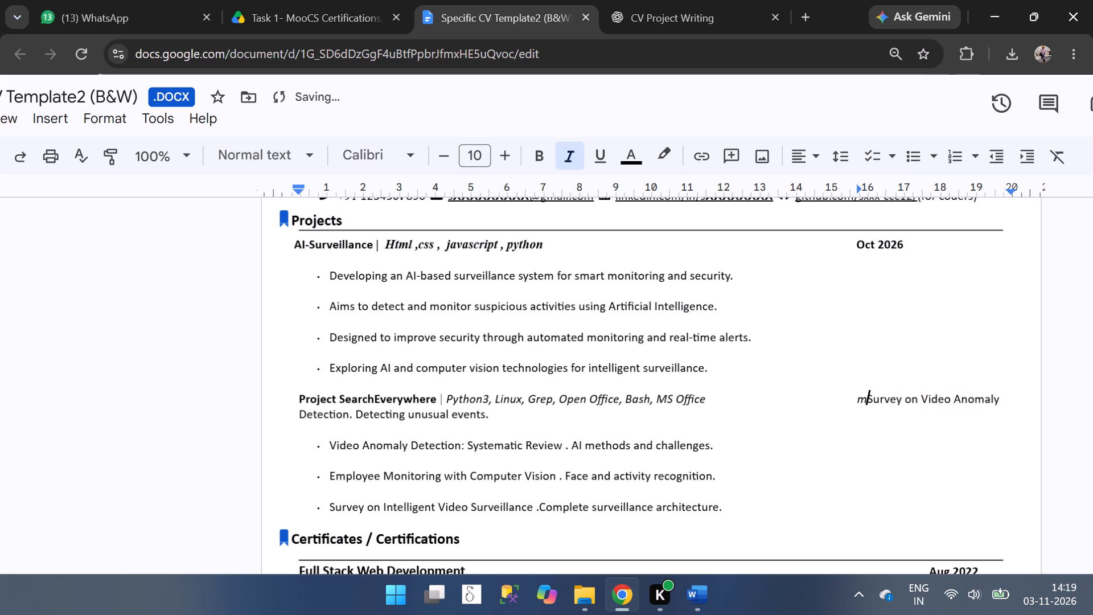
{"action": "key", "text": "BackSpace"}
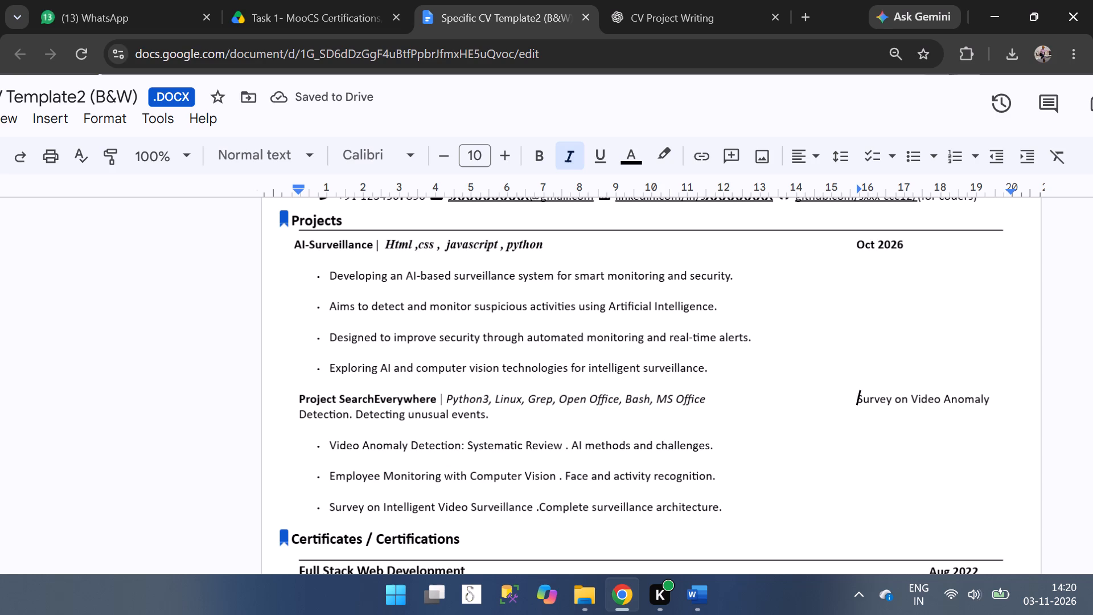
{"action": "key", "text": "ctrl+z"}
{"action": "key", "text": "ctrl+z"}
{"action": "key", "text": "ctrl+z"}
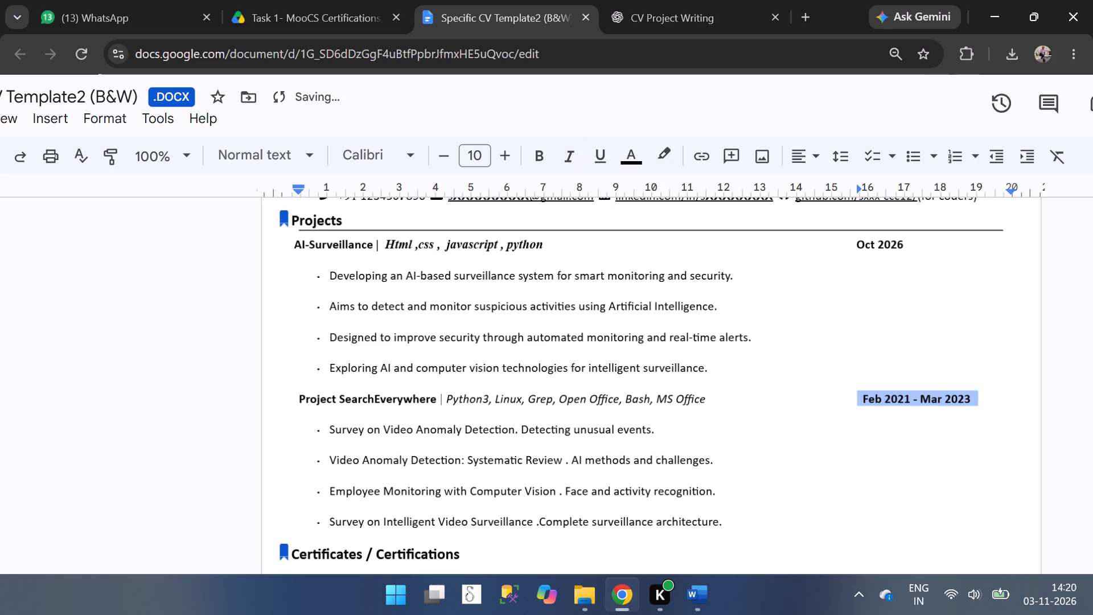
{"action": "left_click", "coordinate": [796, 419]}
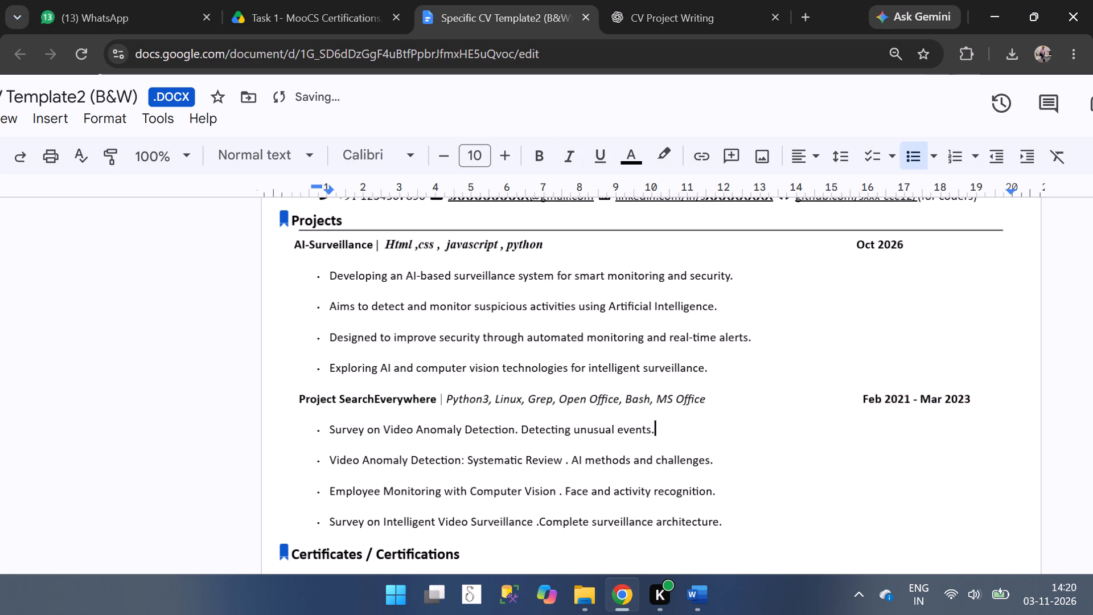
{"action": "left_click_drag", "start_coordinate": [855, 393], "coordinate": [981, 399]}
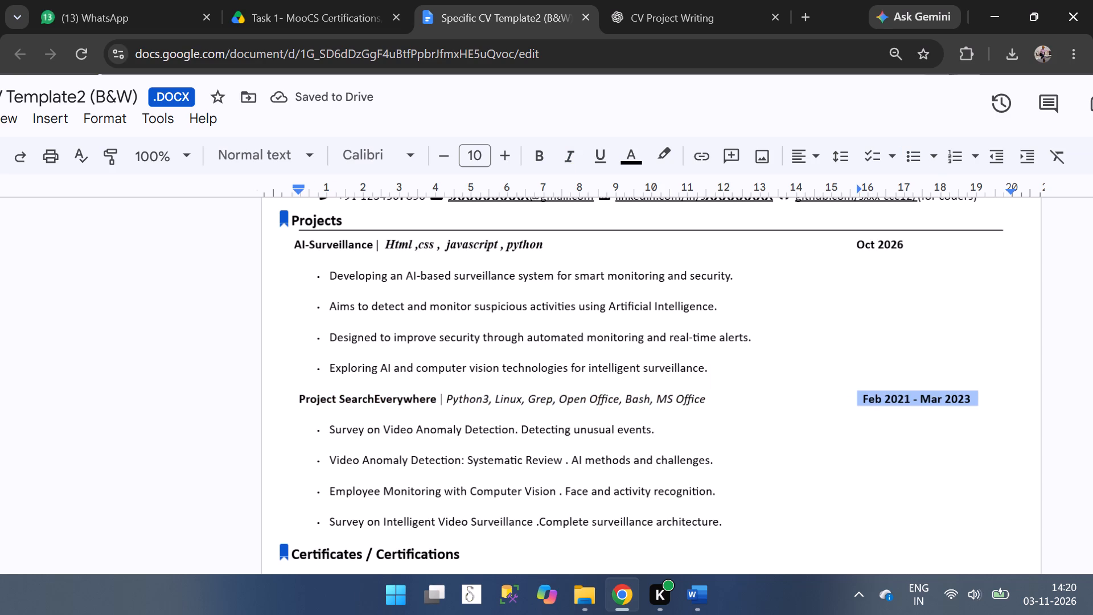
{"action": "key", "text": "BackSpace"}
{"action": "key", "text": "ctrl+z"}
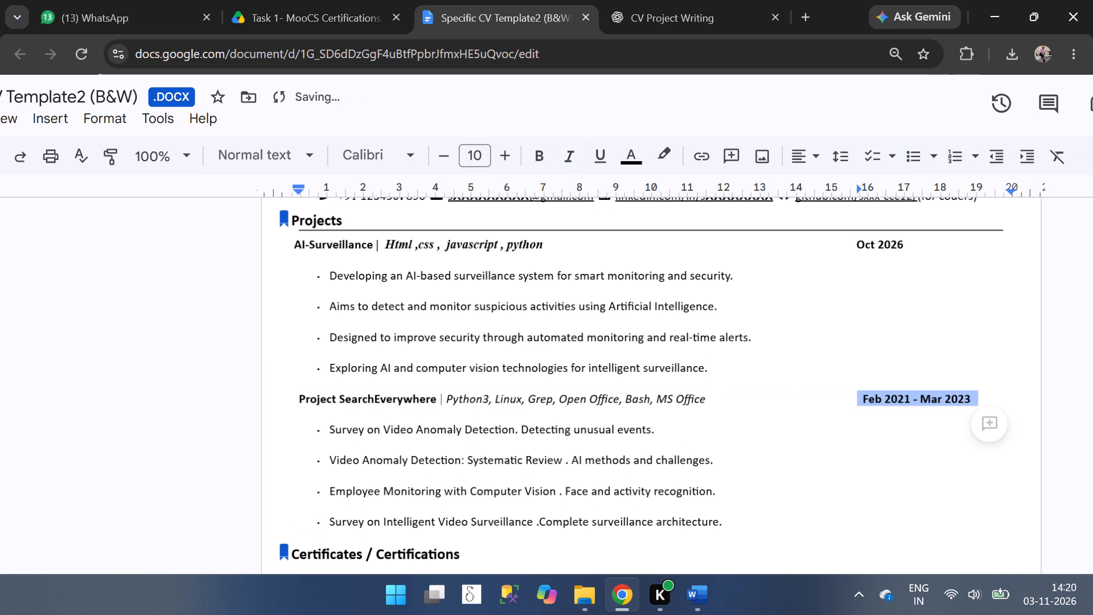
{"action": "left_click", "coordinate": [996, 396]}
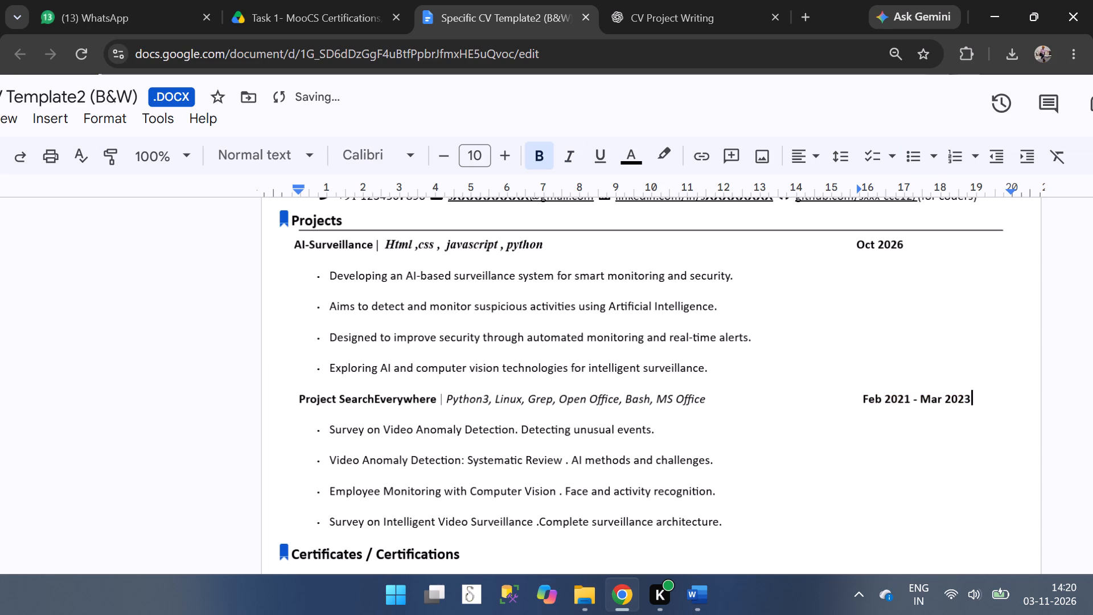
{"action": "left_click", "coordinate": [910, 400]}
{"action": "left_click", "coordinate": [970, 397]}
{"action": "key", "text": "BackSpace"}
{"action": "key", "text": "BackSpace"}
{"action": "key", "text": "BackSpace"}
{"action": "key", "text": "BackSpace"}
{"action": "key", "text": "BackSpace"}
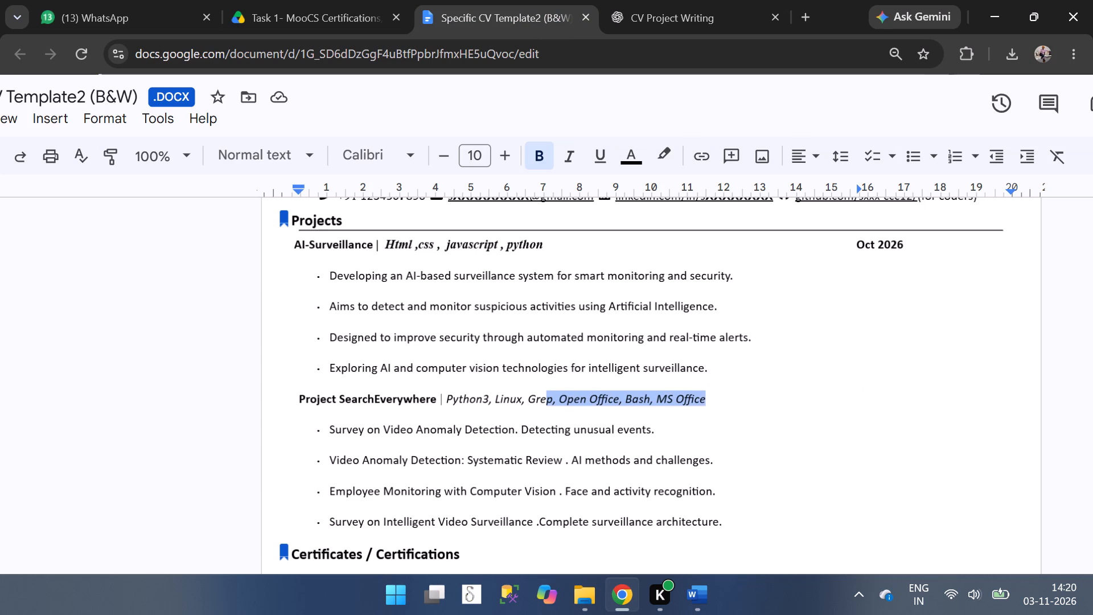
{"action": "left_click_drag", "start_coordinate": [544, 395], "coordinate": [485, 396]}
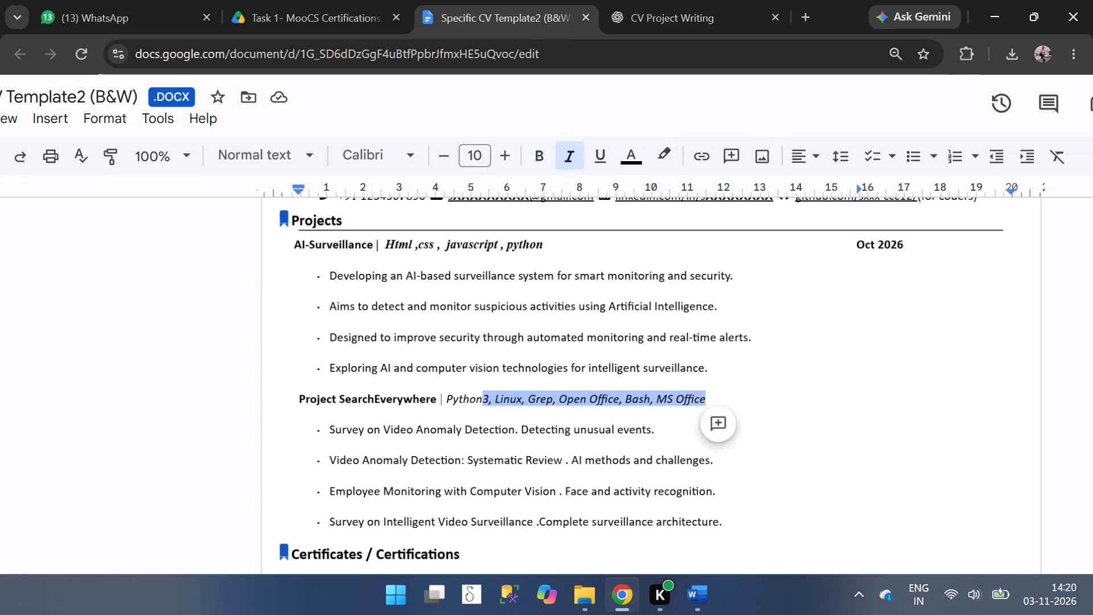
{"action": "key", "text": "BackSpace"}
{"action": "key", "text": "space"}
{"action": "type", "text": ","}
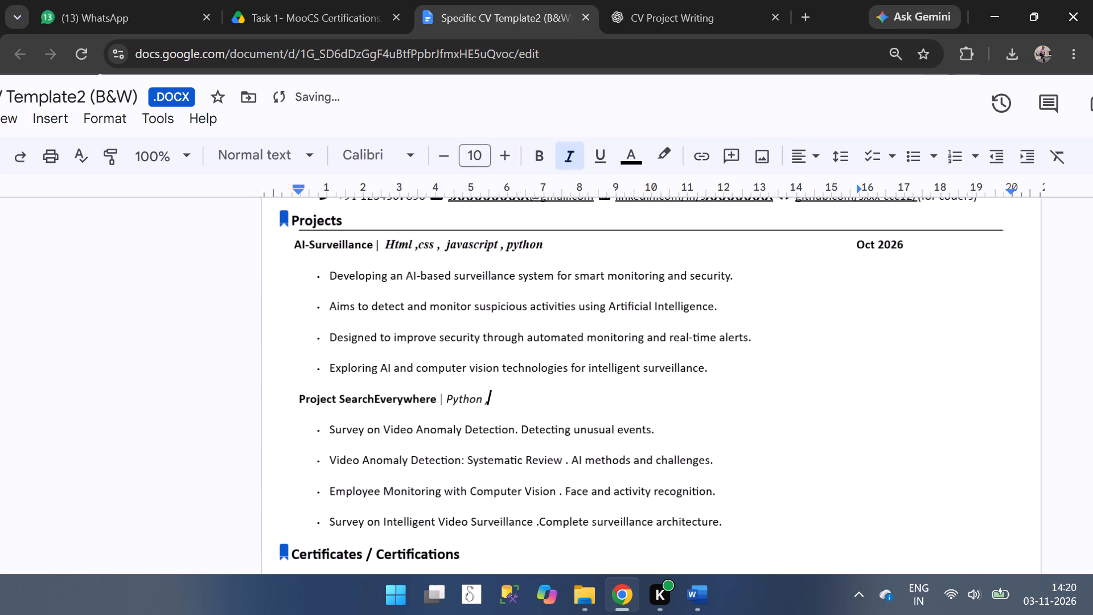
{"action": "key", "text": "BackSpace"}
{"action": "key", "text": "ctrl+z"}
{"action": "key", "text": "ctrl+z"}
{"action": "key", "text": "z"}
{"action": "key", "text": "ctrl+z"}
{"action": "key", "text": "ctrl+z"}
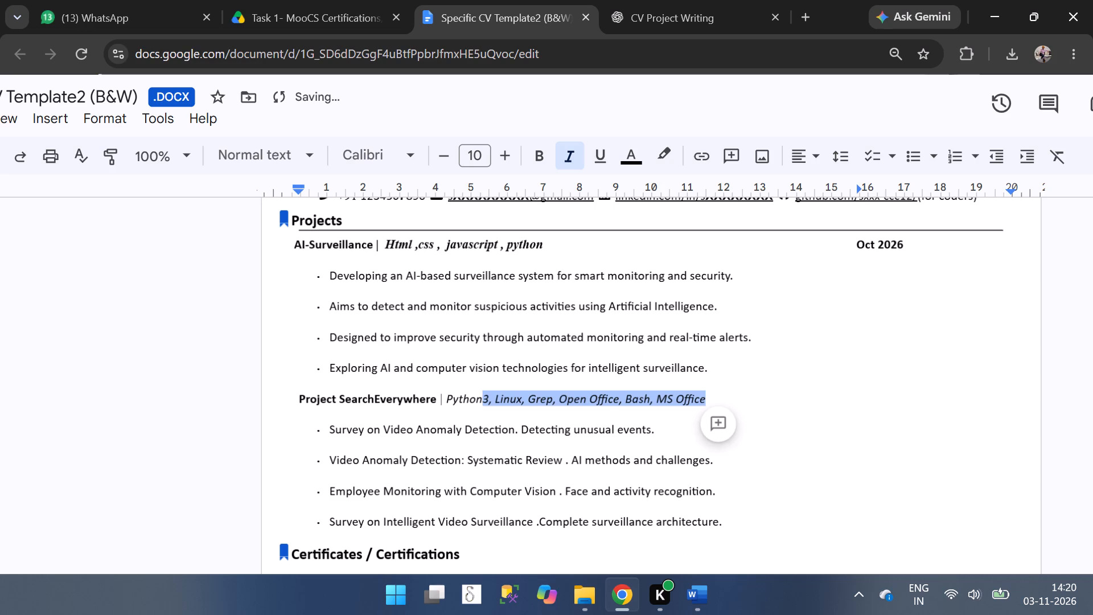
{"action": "key", "text": "BackSpace"}
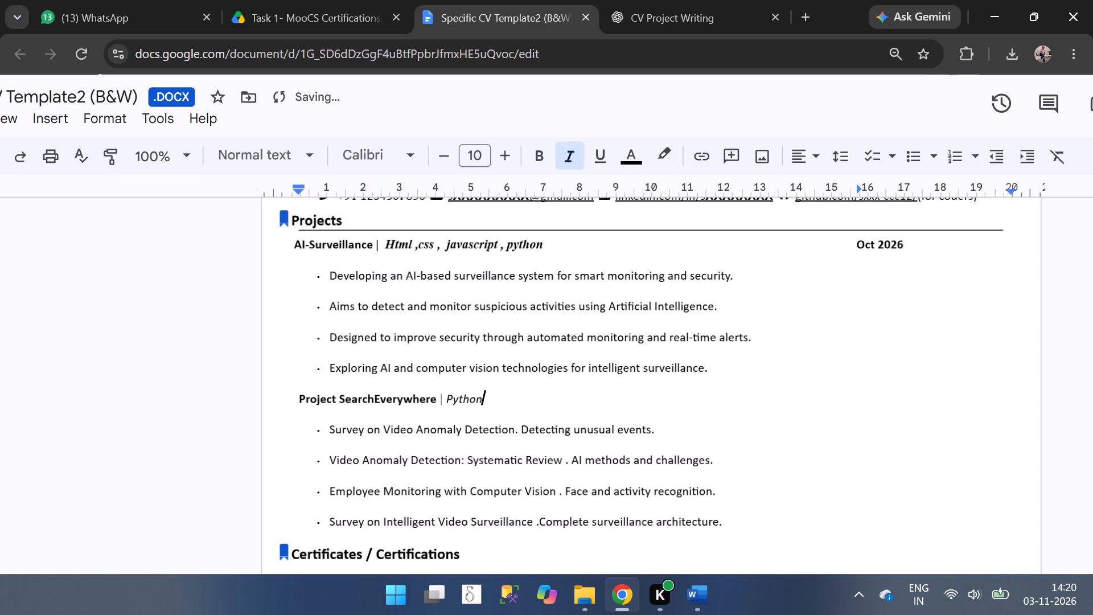
{"action": "key", "text": "space"}
{"action": "type", "text": ","}
{"action": "key", "text": "space"}
Consult ChatGPT's technologies table and add "Opencv ," after Python on the Project SearchEverywhere line.
{"action": "left_click", "coordinate": [652, 23]}
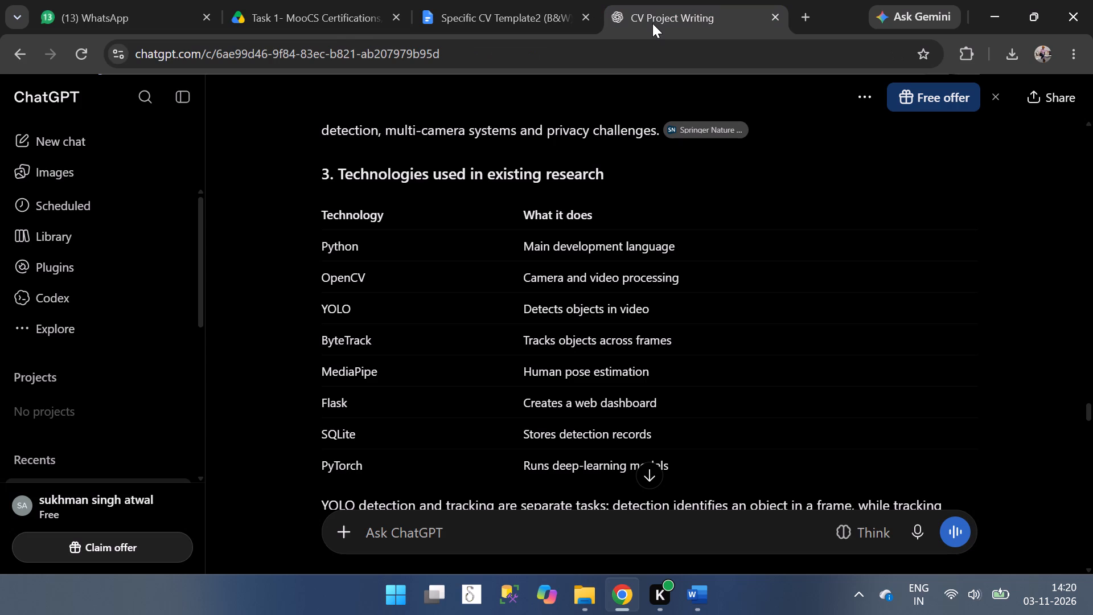
{"action": "left_click", "coordinate": [509, 23]}
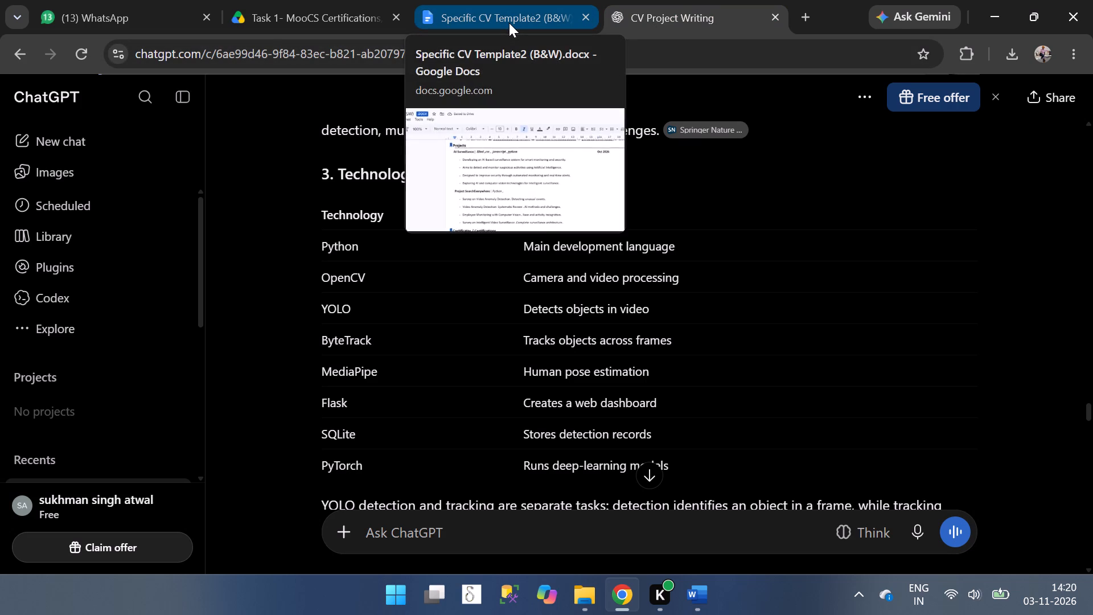
{"action": "type", "text": "op"}
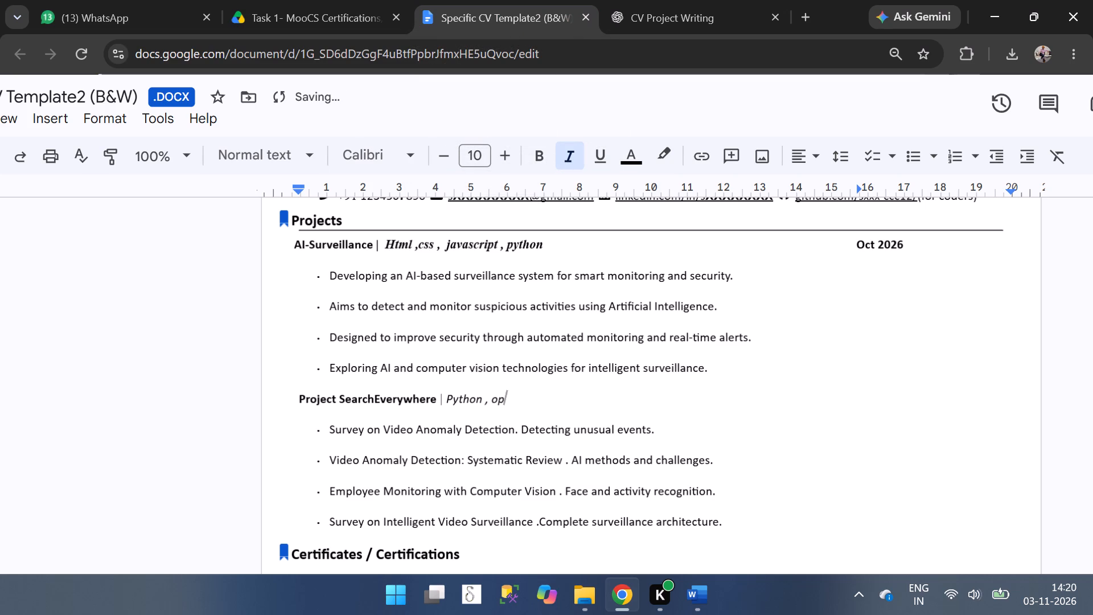
{"action": "key", "text": "BackSpace"}
{"action": "key", "text": "BackSpace"}
{"action": "type", "text": "Open"}
{"action": "type", "text": "cv ,"}
{"action": "key", "text": "space"}
Correct the capitalisation of the second Project SearchEverywhere technology to "OpenCV", followed by a space and comma.
{"action": "left_click", "coordinate": [643, 0]}
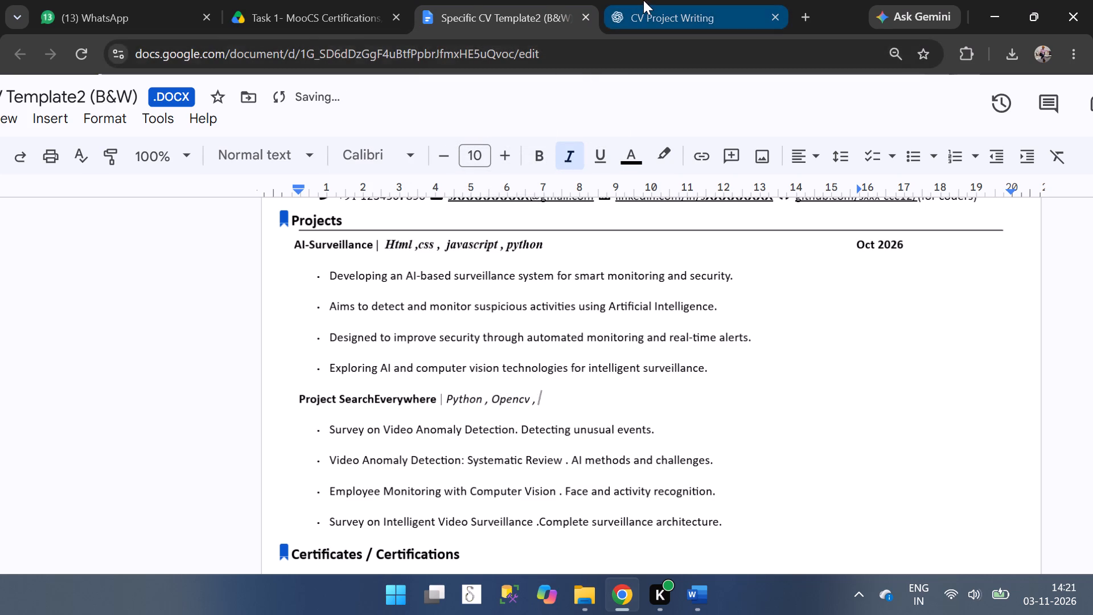
{"action": "left_click", "coordinate": [494, 8]}
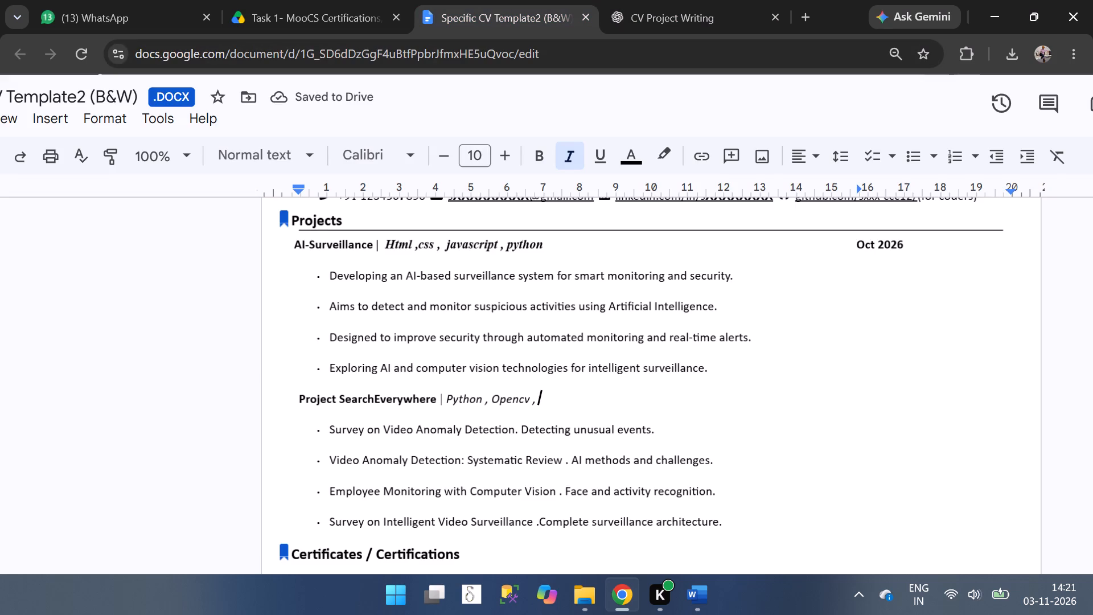
{"action": "key", "text": "BackSpace"}
{"action": "key", "text": "BackSpace"}
{"action": "key", "text": "BackSpace"}
{"action": "key", "text": "BackSpace"}
{"action": "key", "text": "BackSpace"}
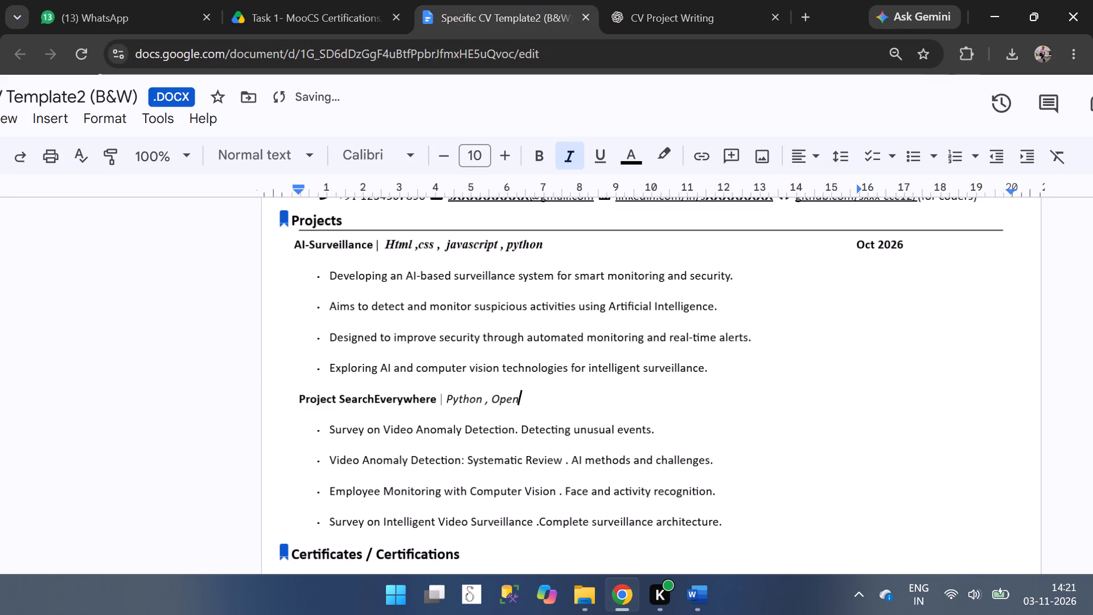
{"action": "type", "text": "CV"}
{"action": "key", "text": "space"}
{"action": "type", "text": ","}
Consult ChatGPT's technologies table and add "YOLO , FLASK ," after OpenCV on the Project SearchEverywhere line.
{"action": "left_click", "coordinate": [686, 26]}
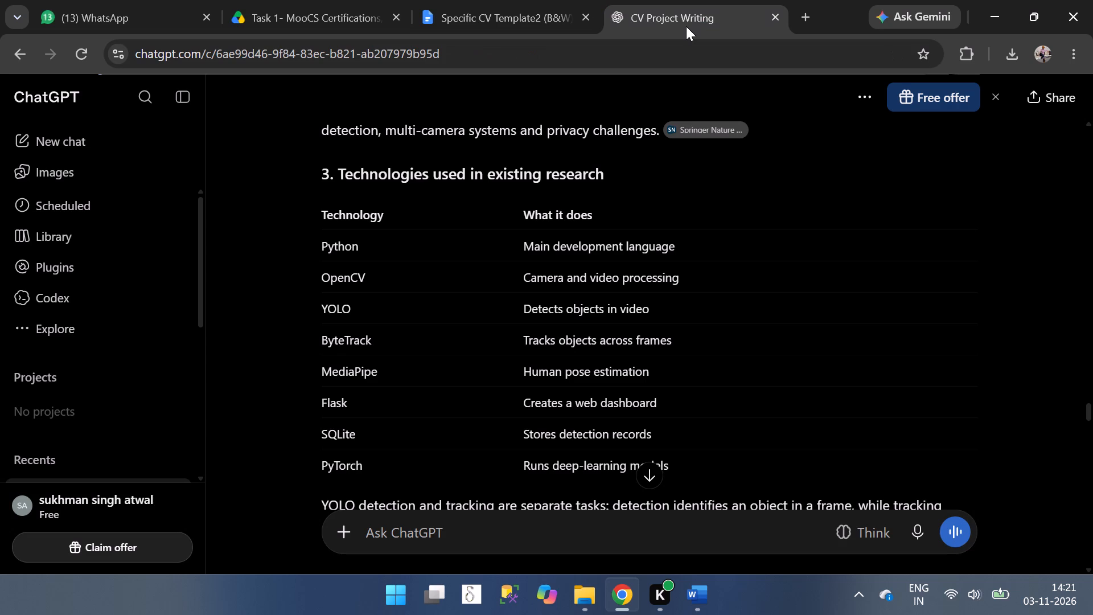
{"action": "left_click", "coordinate": [522, 18]}
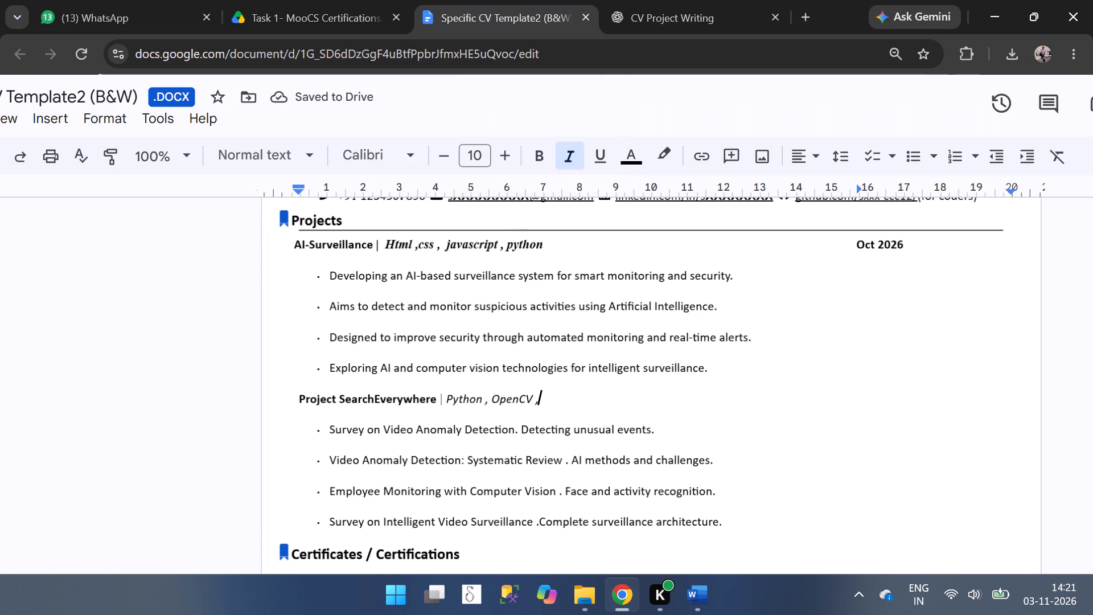
{"action": "type", "text": "YOLO ,"}
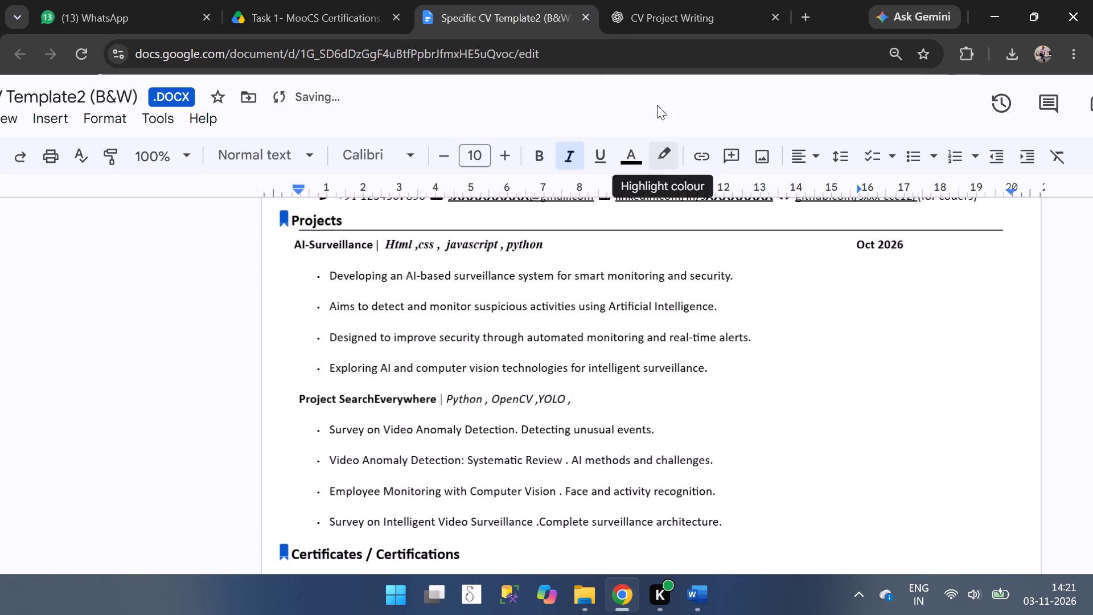
{"action": "left_click", "coordinate": [671, 10]}
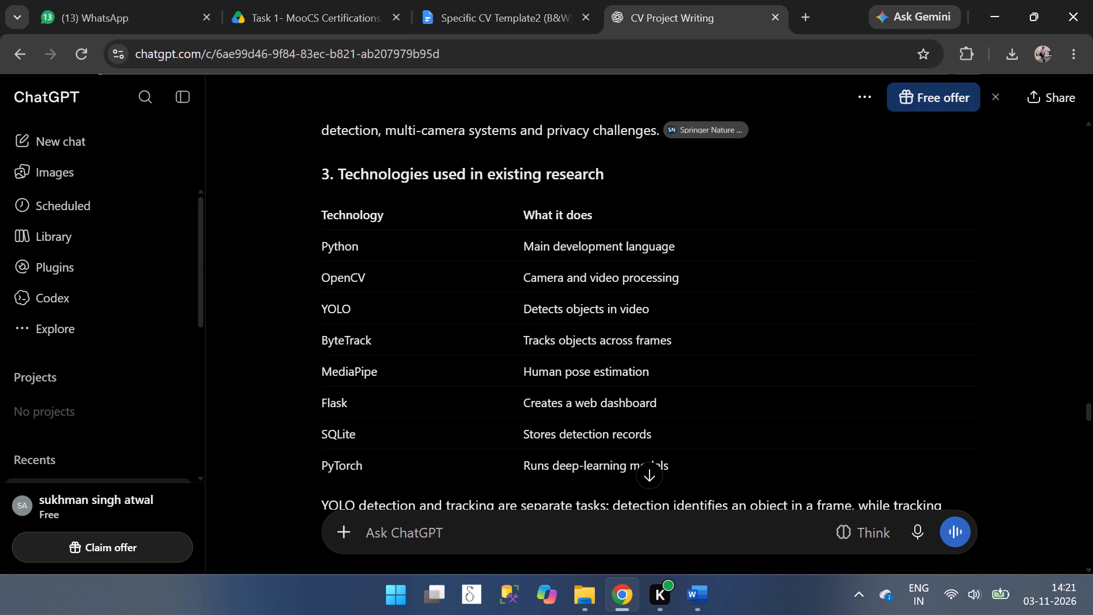
{"action": "left_click", "coordinate": [482, 20]}
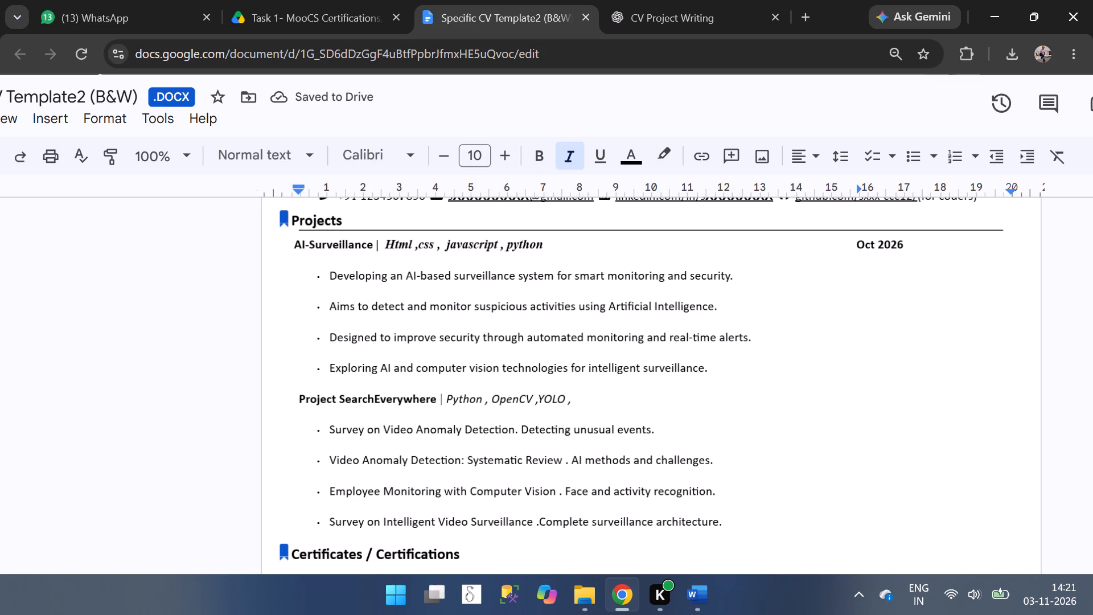
{"action": "key", "text": "space"}
{"action": "type", "text": "FLASK ,"}
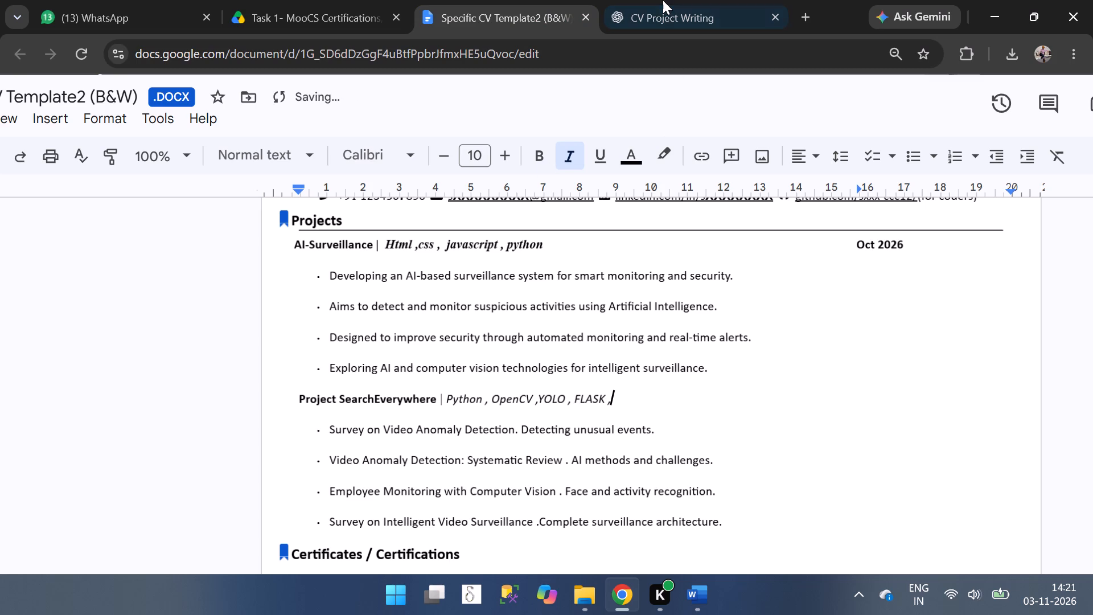
Check the spelling in ChatGPT's technologies table and rewrite "FLASK" on the Project SearchEverywhere line as "Flask ,".
{"action": "left_click", "coordinate": [668, 9]}
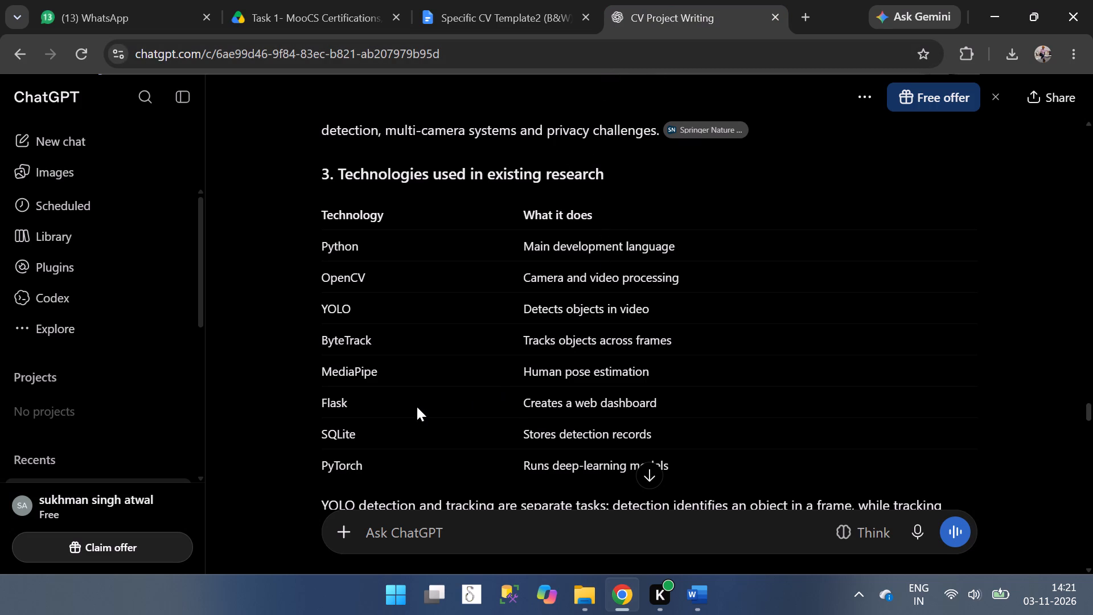
{"action": "left_click", "coordinate": [544, 23]}
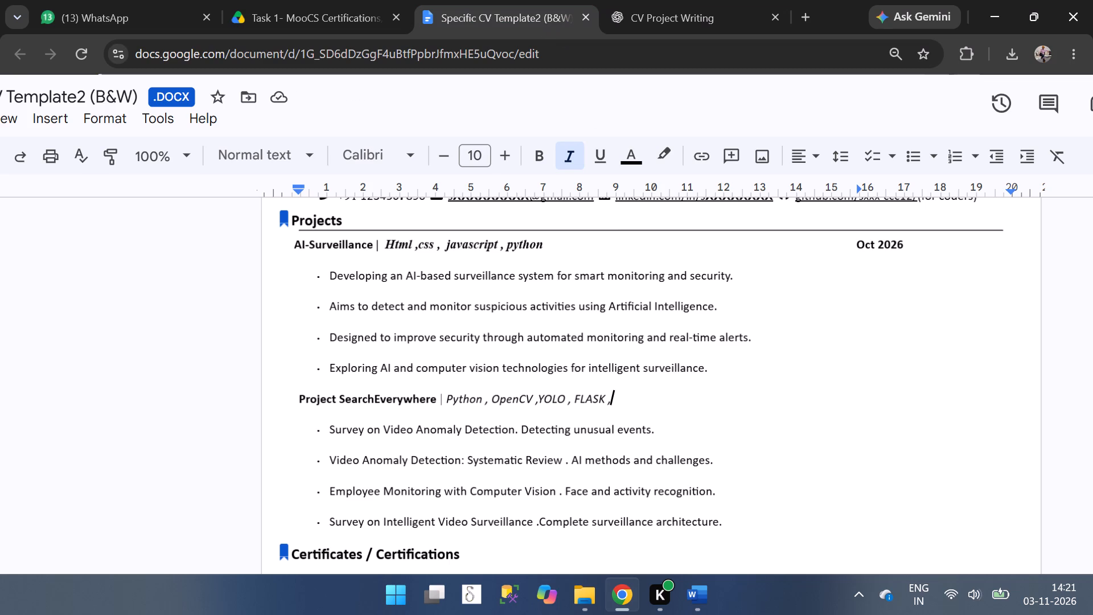
{"action": "key", "text": "BackSpace"}
{"action": "key", "text": "BackSpace"}
{"action": "key", "text": "BackSpace"}
{"action": "key", "text": "BackSpace"}
{"action": "key", "text": "BackSpace"}
{"action": "key", "text": "BackSpace"}
{"action": "key", "text": "BackSpace"}
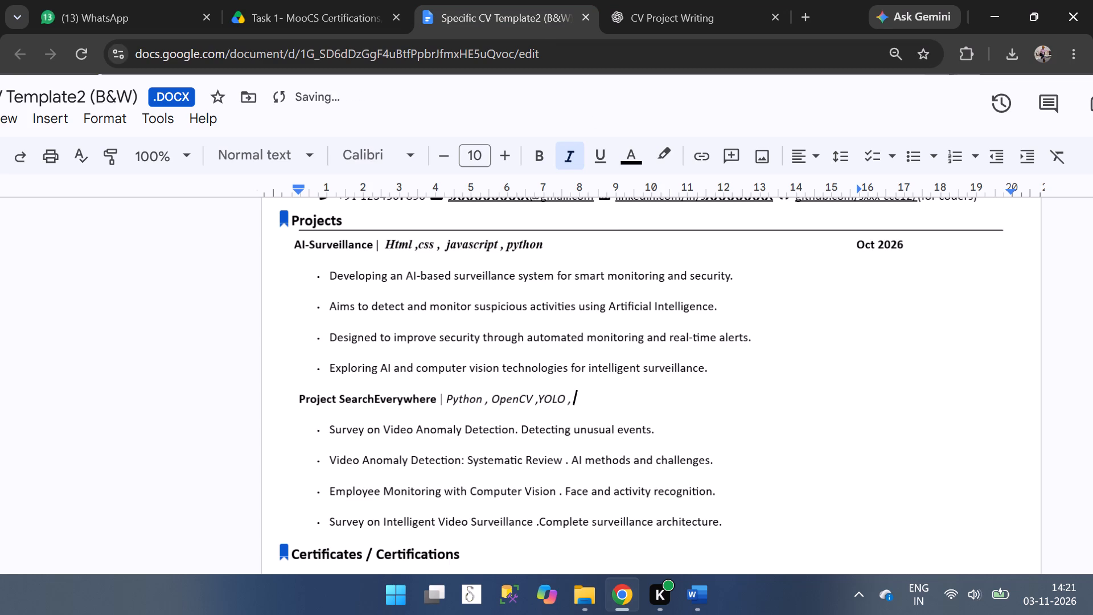
{"action": "type", "text": "flask ,"}
{"action": "key", "text": "Left"}
{"action": "key", "text": "Left"}
{"action": "key", "text": "Left"}
{"action": "key", "text": "Left"}
{"action": "key", "text": "Left"}
{"action": "key", "text": "Left"}
{"action": "key", "text": "BackSpace"}
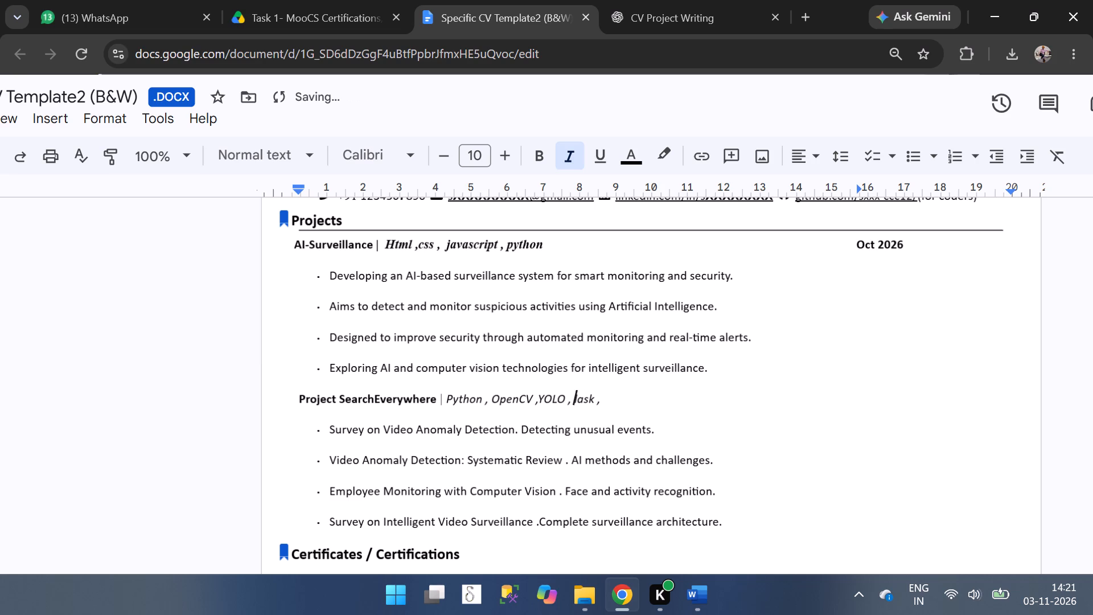
{"action": "key", "text": "f"}
{"action": "key", "text": "BackSpace"}
{"action": "key", "text": "shift+f"}
{"action": "left_click", "coordinate": [660, 406]}
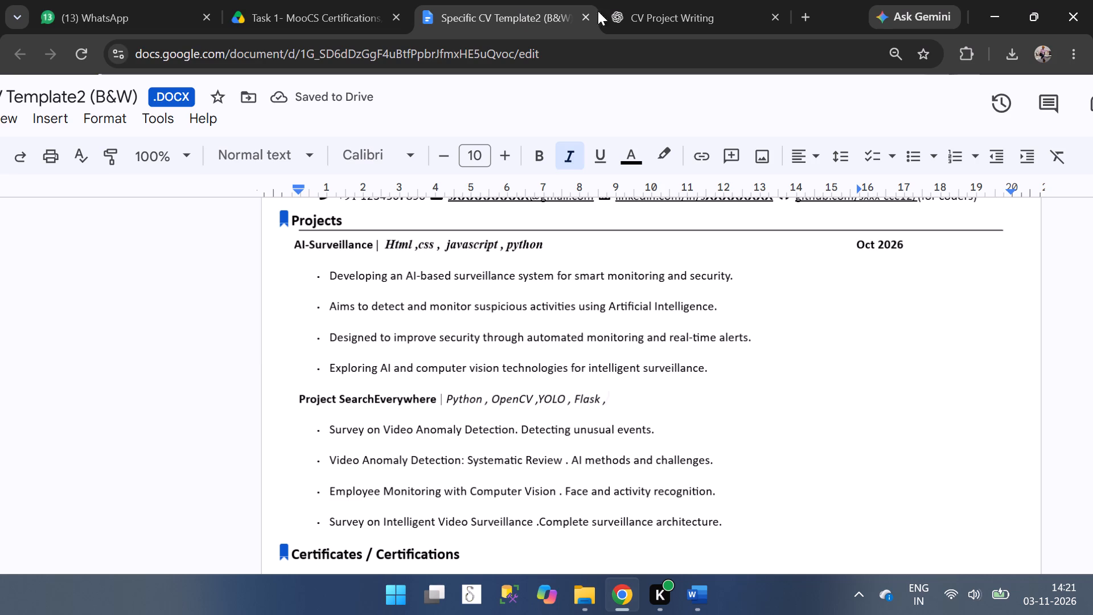
Copy "SQLite" from ChatGPT's technologies table and paste it after Flask on the Project SearchEverywhere line.
{"action": "left_click", "coordinate": [660, 1]}
{"action": "left_click_drag", "start_coordinate": [369, 437], "coordinate": [349, 437]}
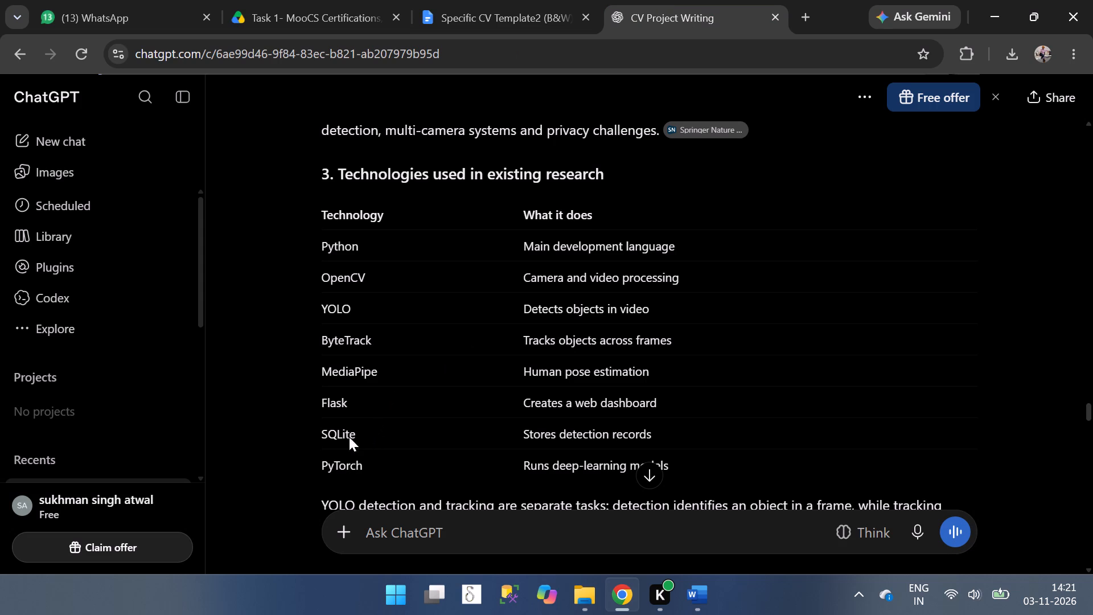
{"action": "left_click_drag", "start_coordinate": [349, 437], "coordinate": [310, 434]}
{"action": "left_click", "coordinate": [361, 440]}
{"action": "left_click_drag", "start_coordinate": [361, 440], "coordinate": [331, 438]}
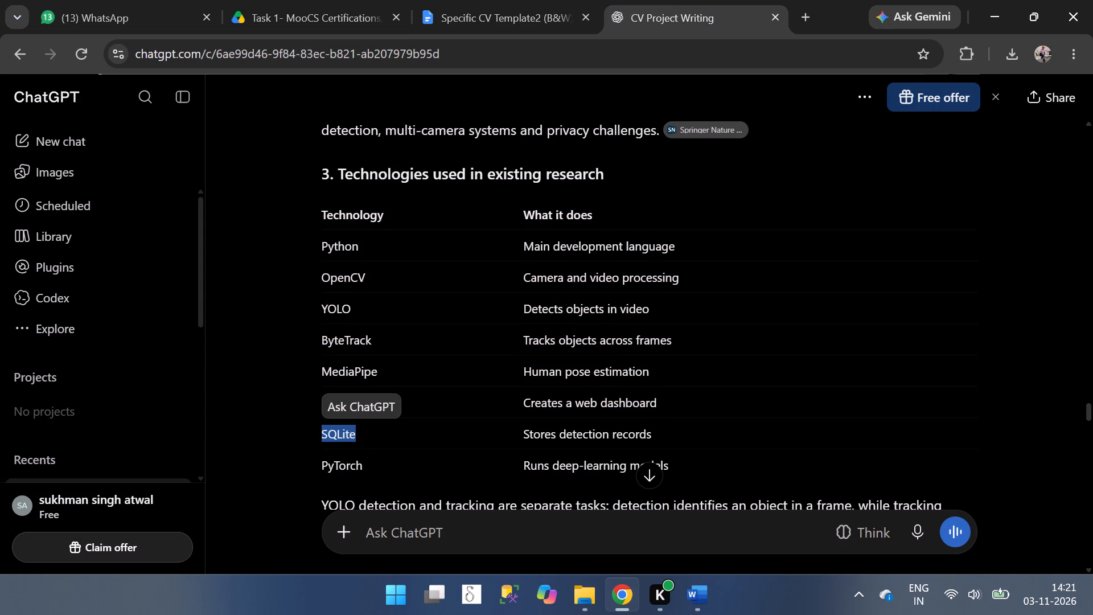
{"action": "key", "text": "ctrl+c"}
{"action": "left_click_drag", "start_coordinate": [511, 6], "coordinate": [624, 433]}
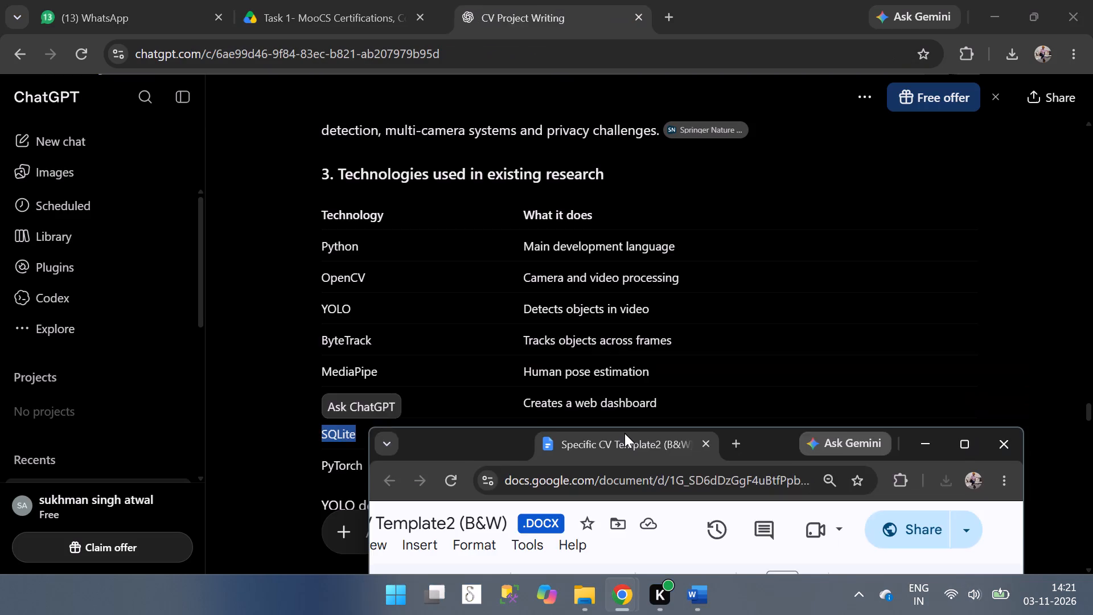
{"action": "left_click_drag", "start_coordinate": [624, 433], "coordinate": [549, 31]}
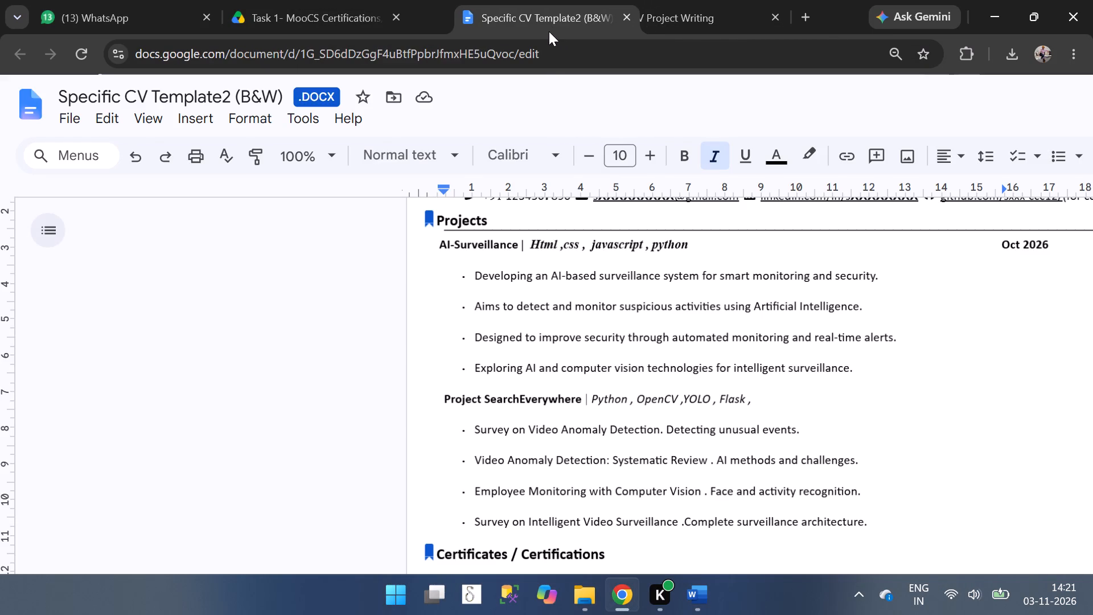
{"action": "left_click_drag", "start_coordinate": [549, 31], "coordinate": [541, 31]}
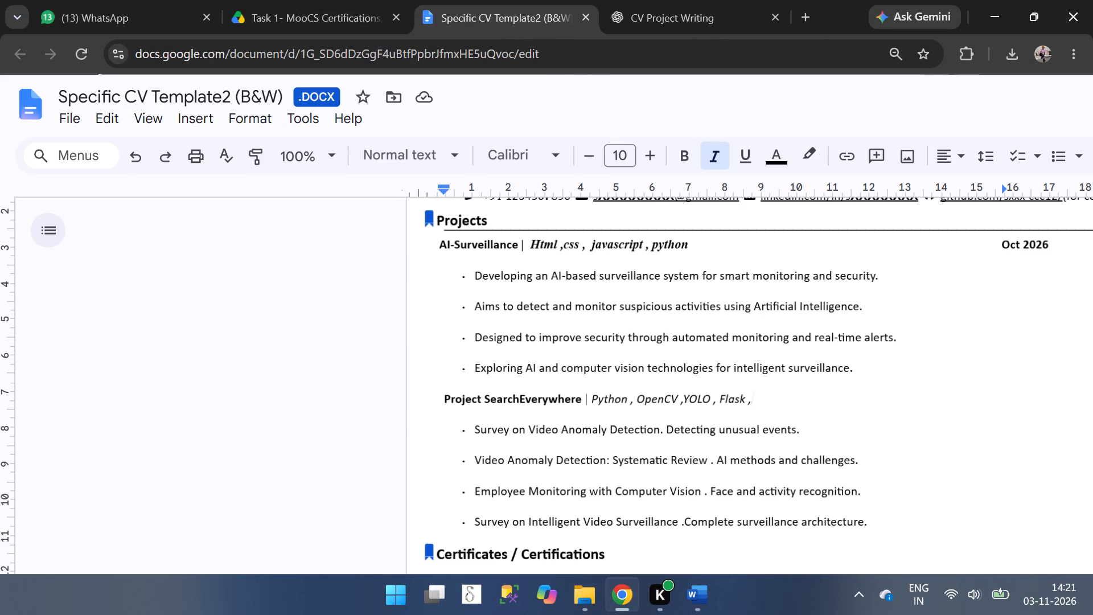
{"action": "key", "text": "ctrl+v"}
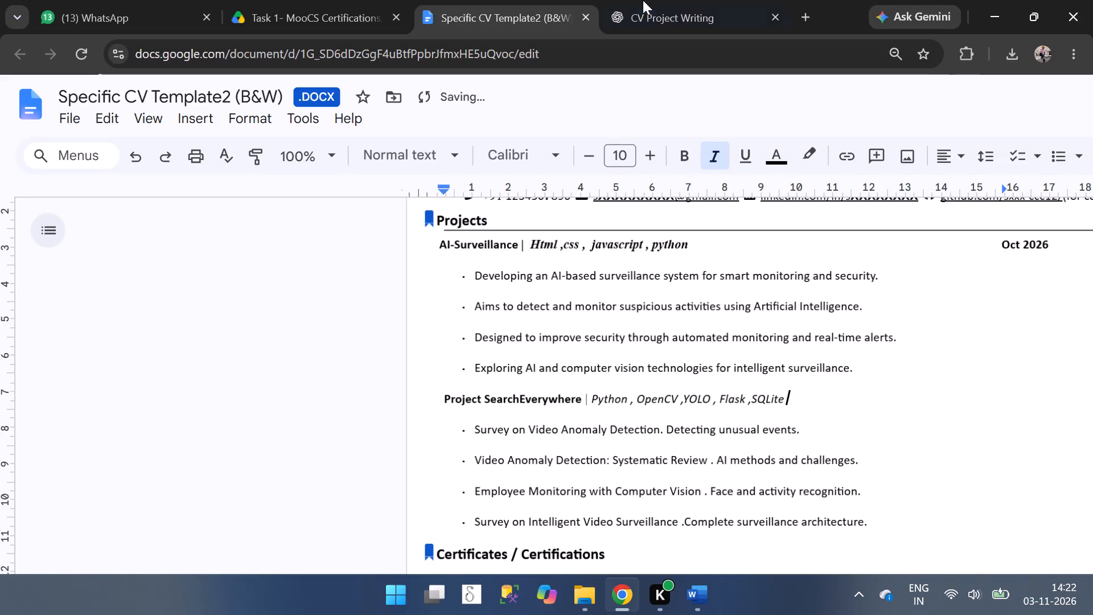
Copy "ByteTrack" from ChatGPT's technologies table and add it after SQLite, separated by a comma and space, on the Project SearchEverywhere line.
{"action": "scroll", "coordinate": [651, 323], "scroll_direction": "left", "scroll_amount": 1}
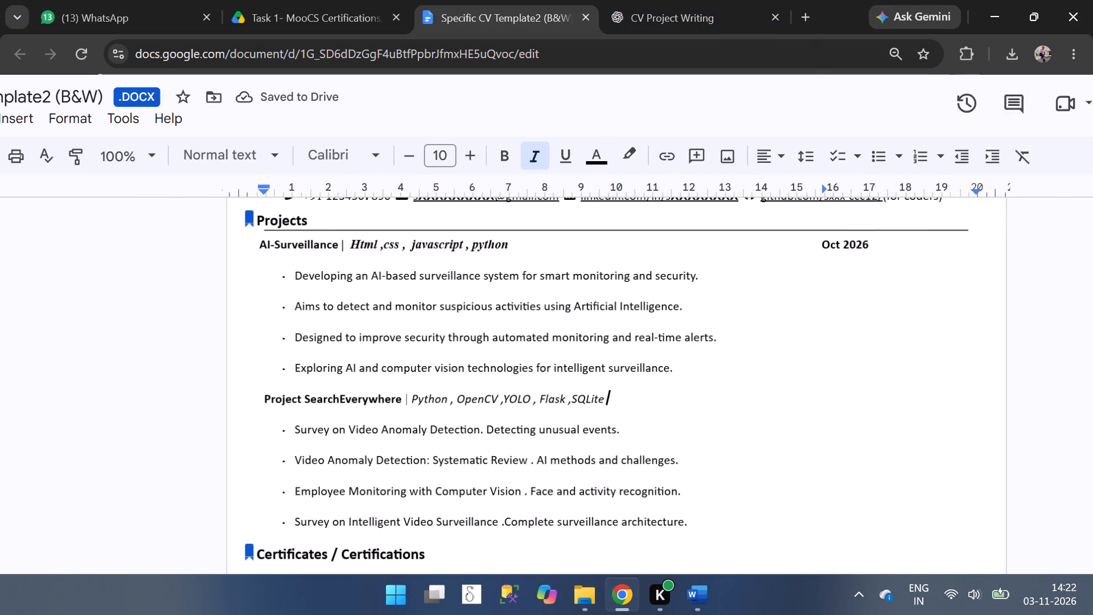
{"action": "scroll", "coordinate": [651, 323], "scroll_direction": "left", "scroll_amount": 2}
{"action": "left_click", "coordinate": [671, 17]}
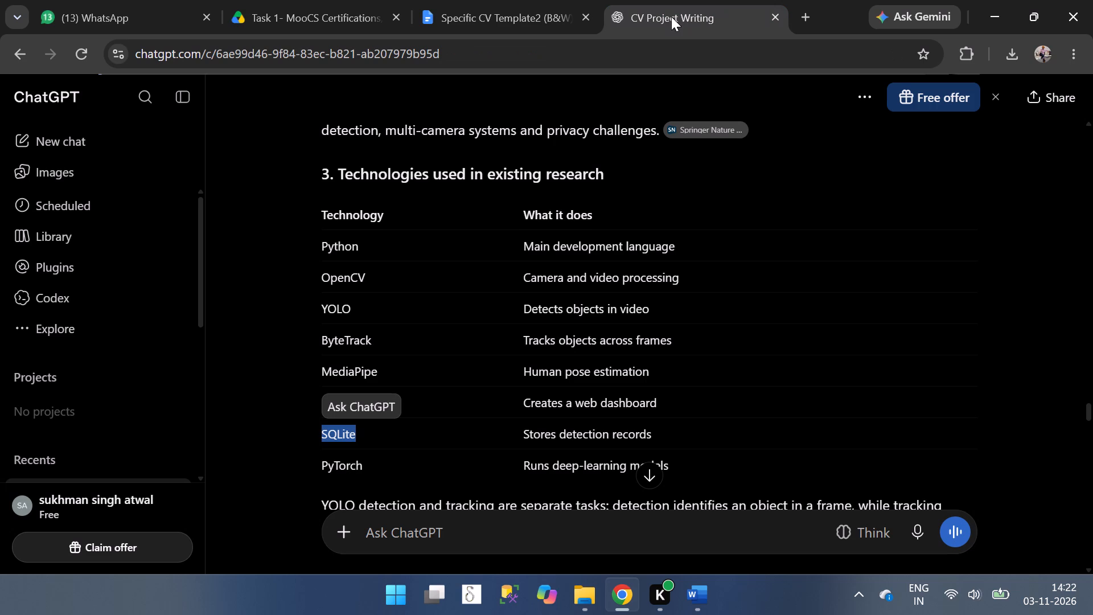
{"action": "left_click", "coordinate": [398, 449]}
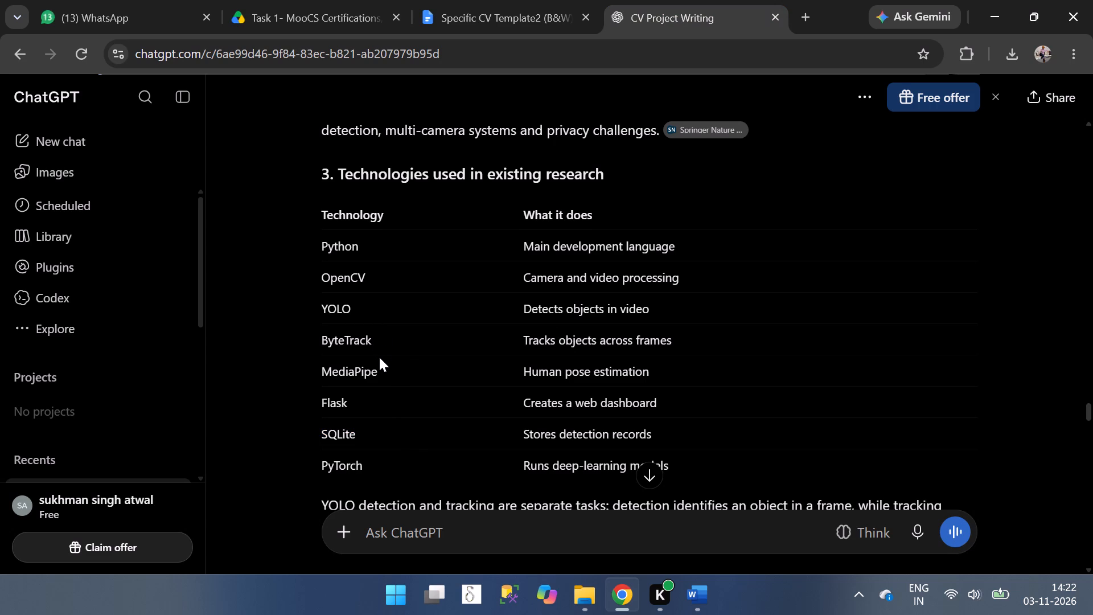
{"action": "left_click_drag", "start_coordinate": [379, 349], "coordinate": [316, 348]}
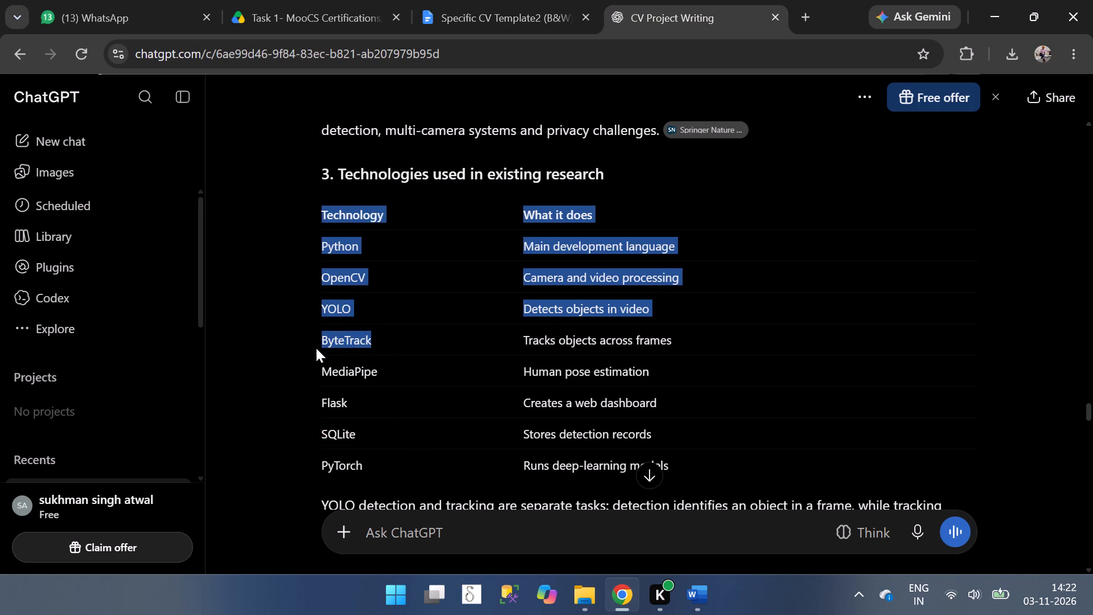
{"action": "left_click_drag", "start_coordinate": [316, 348], "coordinate": [324, 342]}
{"action": "key", "text": "ctrl+c"}
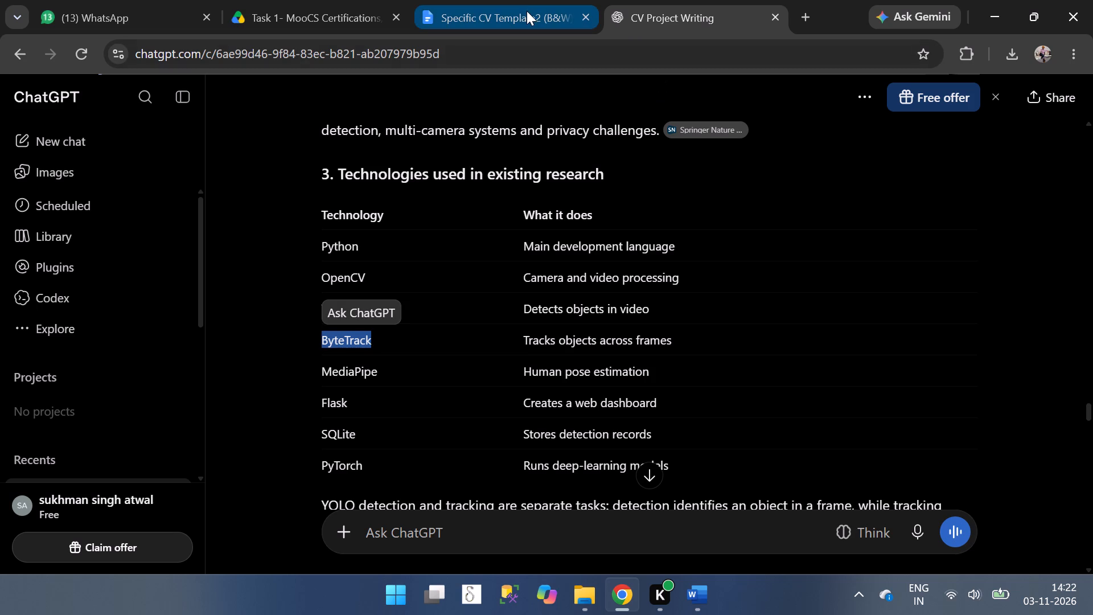
{"action": "left_click", "coordinate": [527, 11]}
{"action": "type", "text": ","}
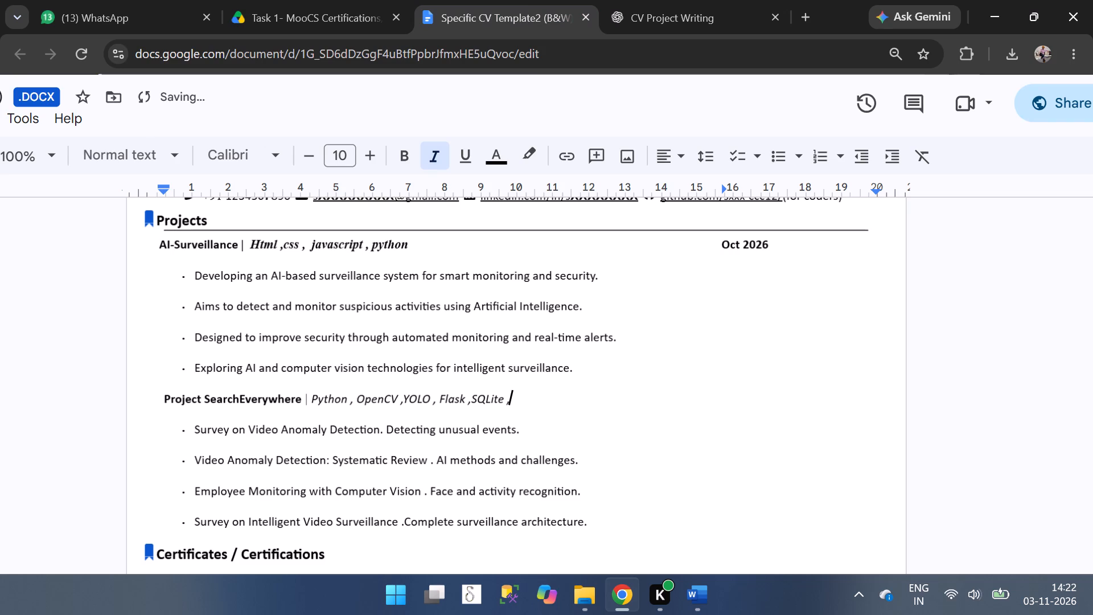
{"action": "key", "text": "space"}
{"action": "key", "text": "ctrl+v"}
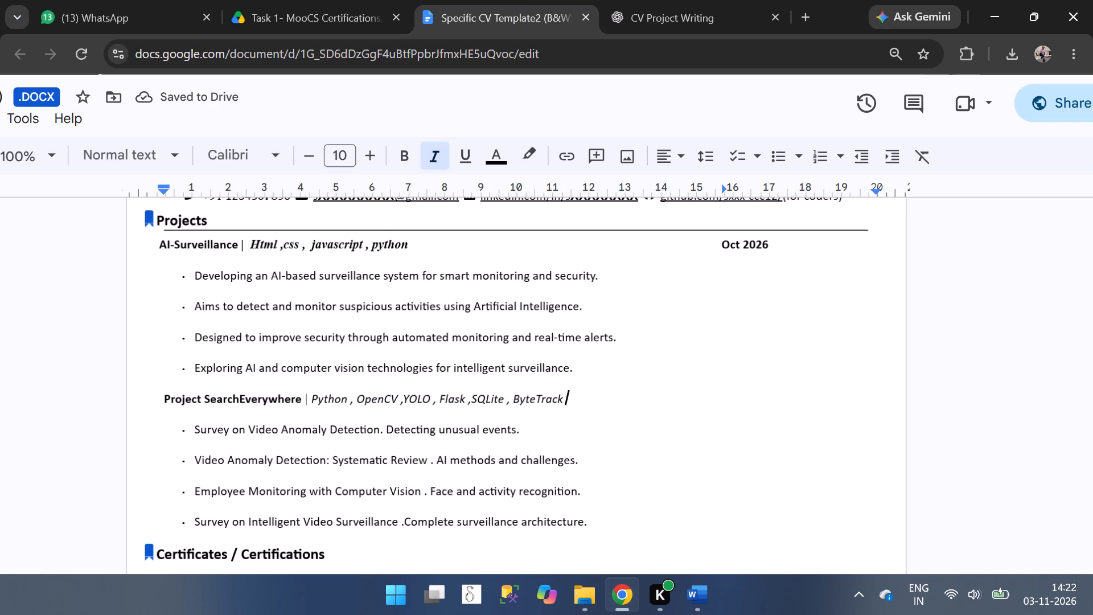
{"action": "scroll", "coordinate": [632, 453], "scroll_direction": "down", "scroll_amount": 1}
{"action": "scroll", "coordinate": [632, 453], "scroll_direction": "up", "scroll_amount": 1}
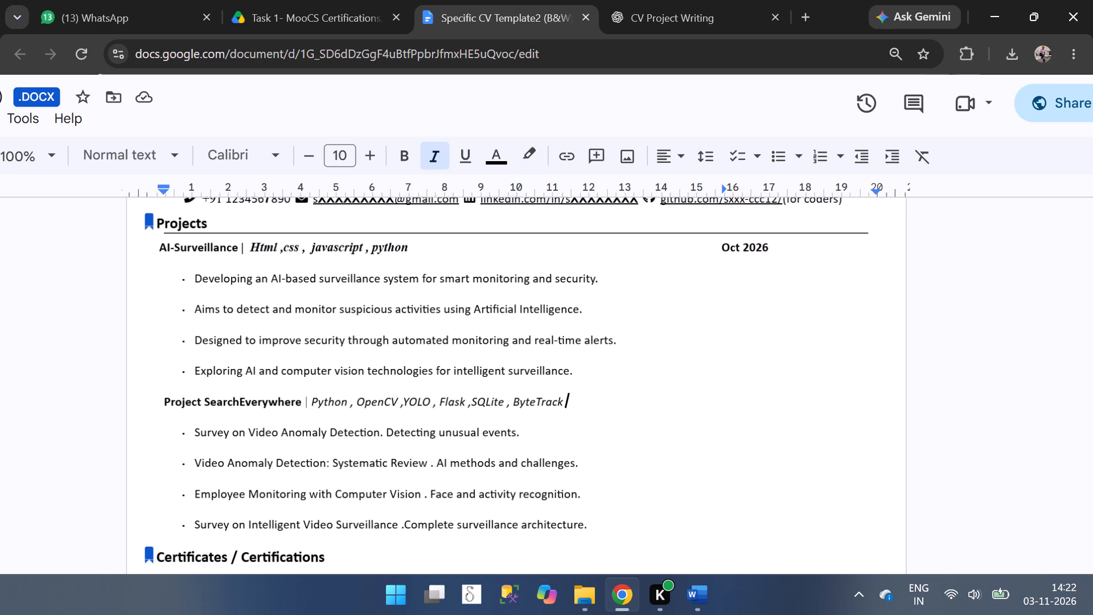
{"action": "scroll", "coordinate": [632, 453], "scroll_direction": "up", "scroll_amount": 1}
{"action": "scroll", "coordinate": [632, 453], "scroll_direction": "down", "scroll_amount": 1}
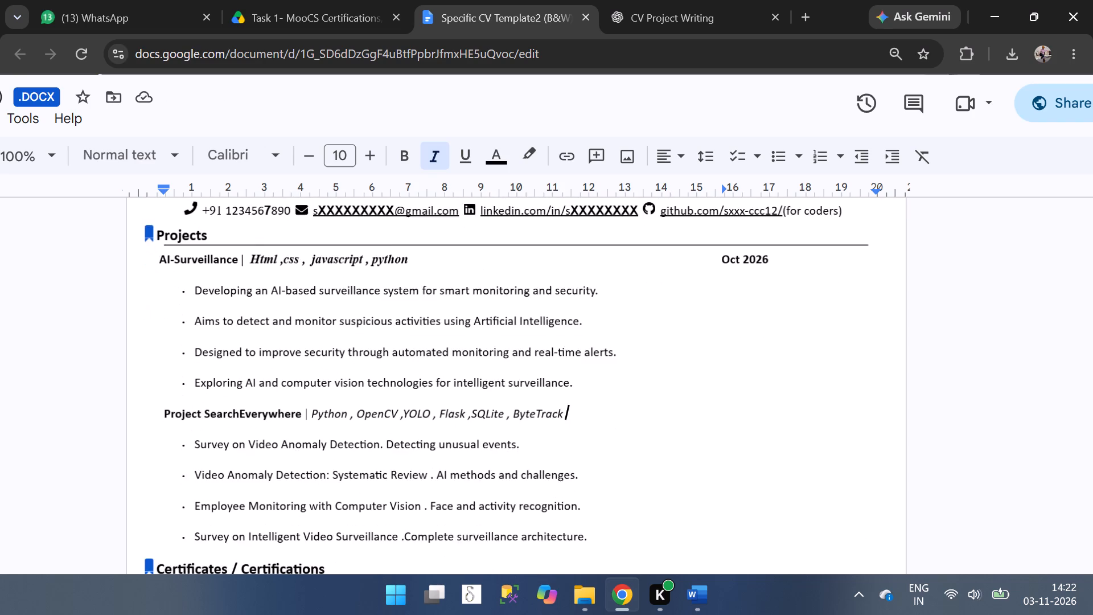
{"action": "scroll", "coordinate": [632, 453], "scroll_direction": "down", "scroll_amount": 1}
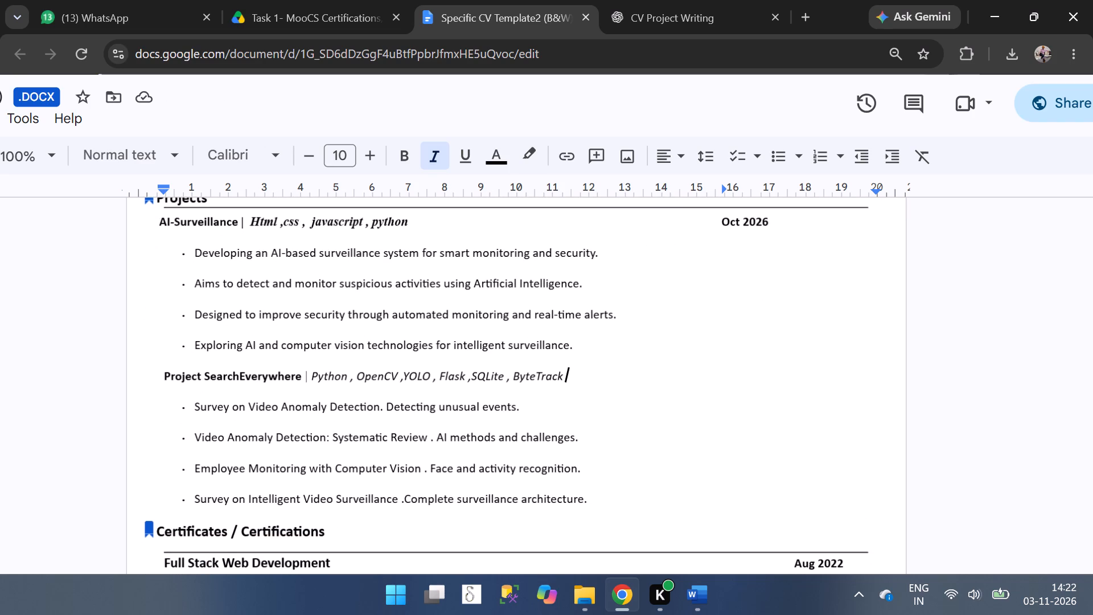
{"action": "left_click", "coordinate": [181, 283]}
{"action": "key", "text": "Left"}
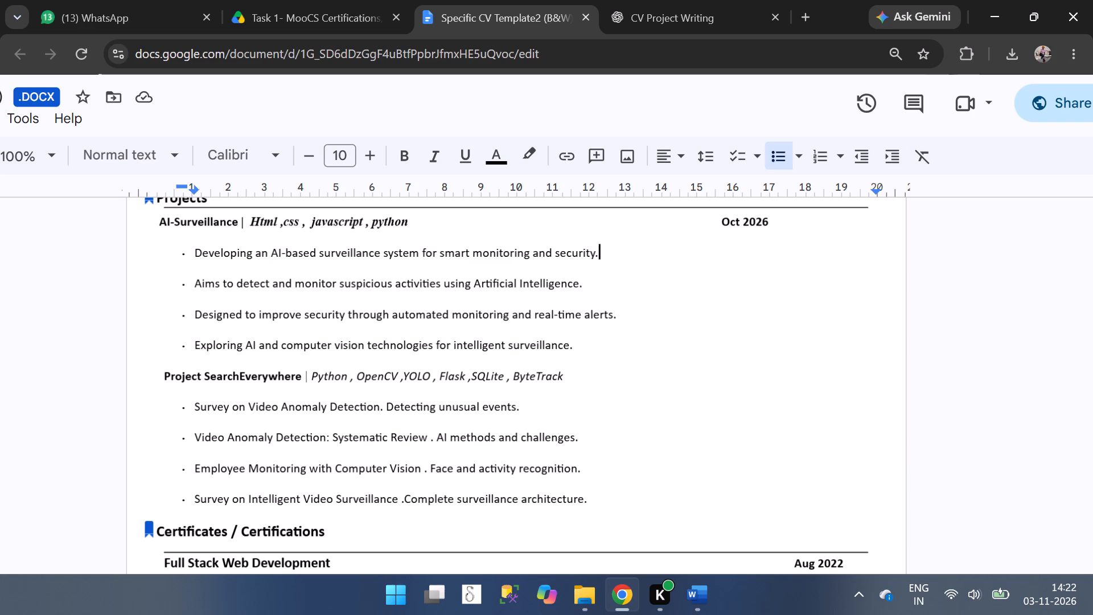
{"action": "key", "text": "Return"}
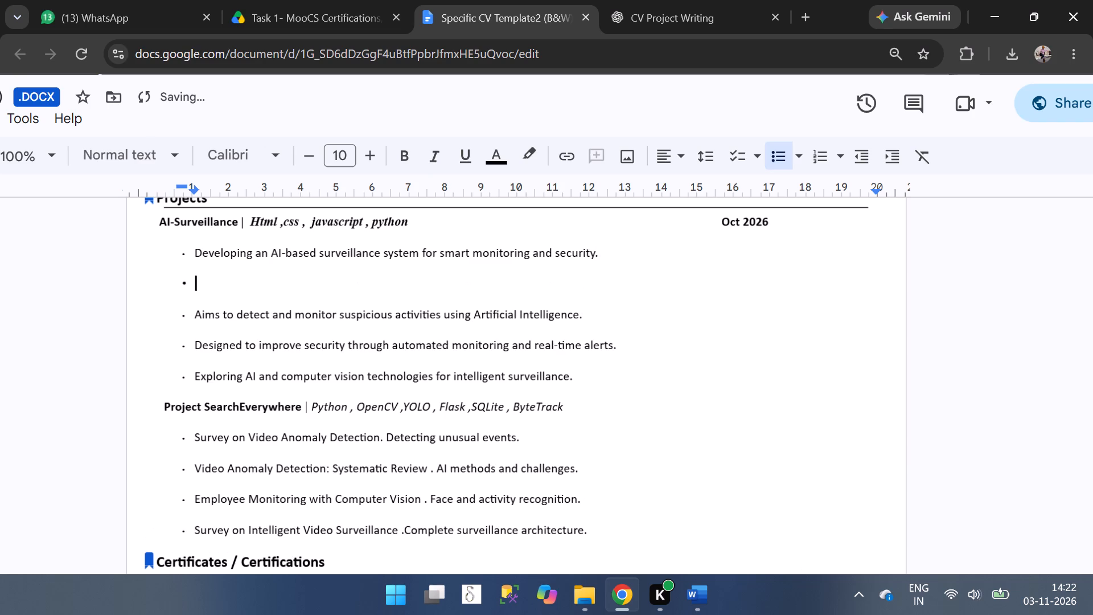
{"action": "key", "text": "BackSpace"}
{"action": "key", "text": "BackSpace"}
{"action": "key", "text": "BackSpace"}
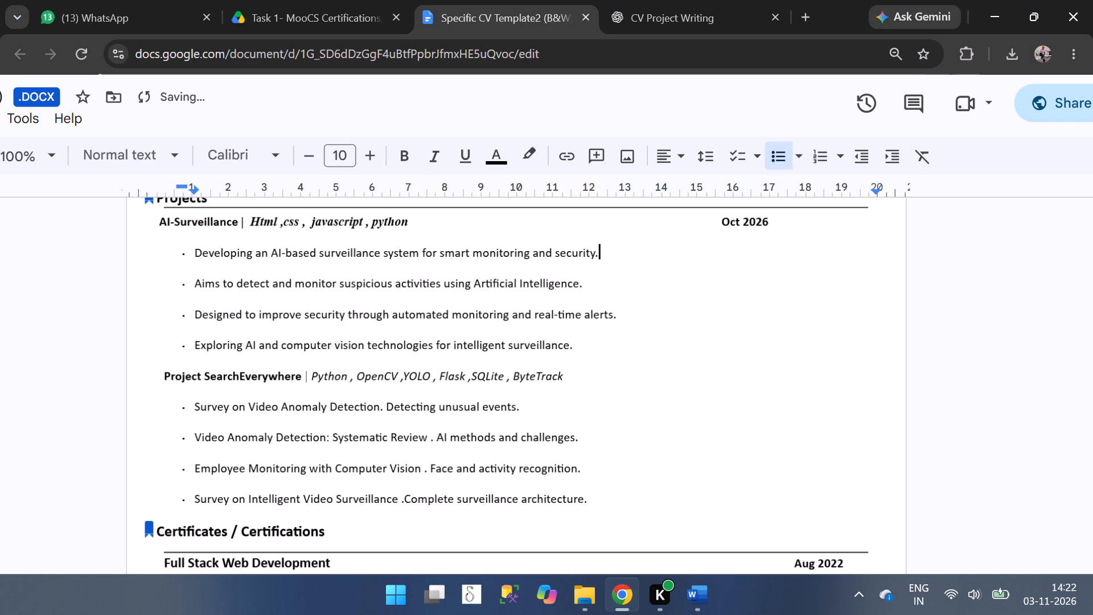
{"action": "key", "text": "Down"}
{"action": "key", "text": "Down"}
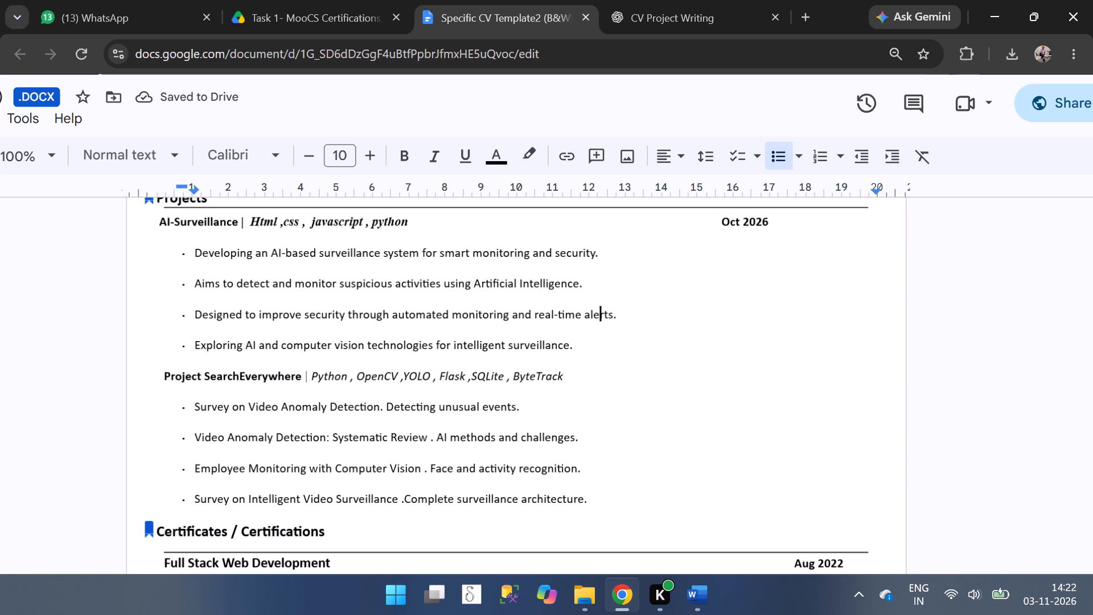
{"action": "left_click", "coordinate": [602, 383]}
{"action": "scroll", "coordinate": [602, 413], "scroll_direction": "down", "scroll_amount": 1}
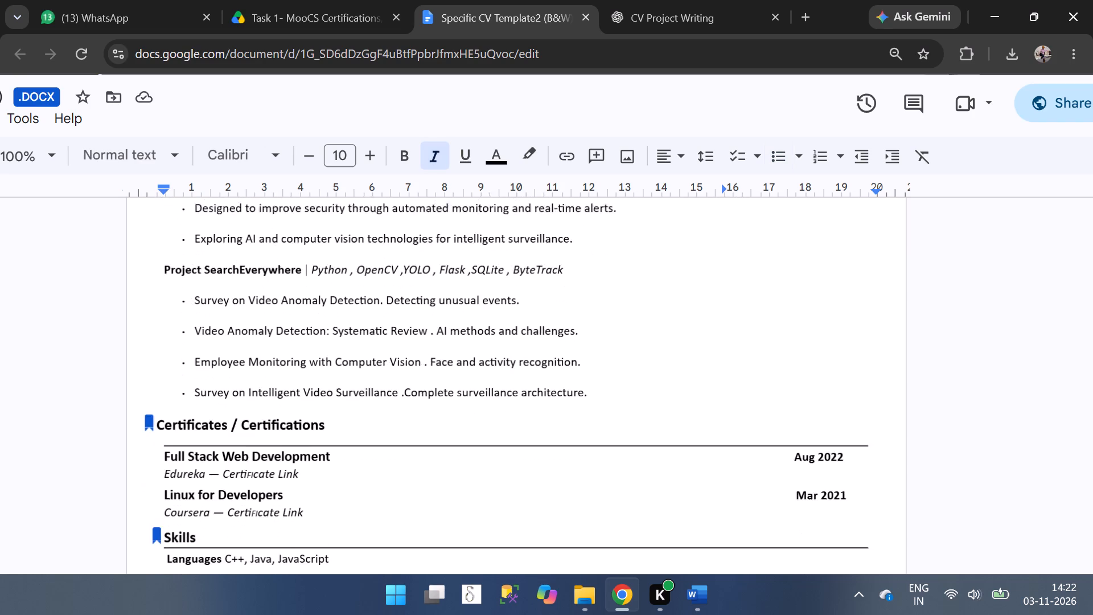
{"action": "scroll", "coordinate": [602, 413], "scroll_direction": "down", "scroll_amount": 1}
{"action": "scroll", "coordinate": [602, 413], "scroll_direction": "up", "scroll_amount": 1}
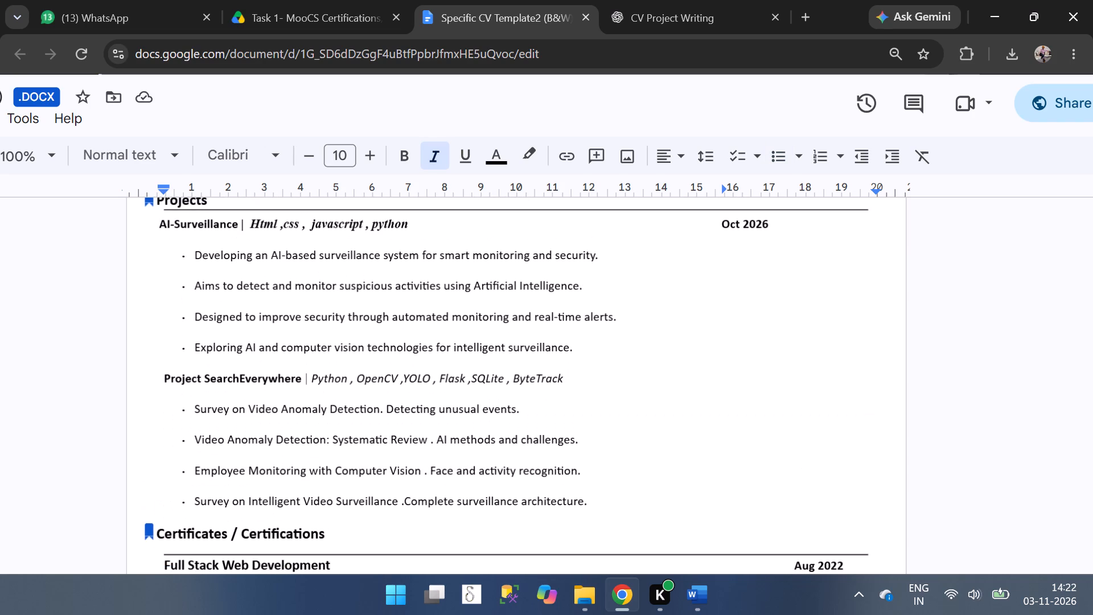
Shorten the "Certificates / Certifications" section heading to "Certificates" by deleting "/ Certifications".
{"action": "scroll", "coordinate": [602, 413], "scroll_direction": "down", "scroll_amount": 1}
{"action": "scroll", "coordinate": [577, 506], "scroll_direction": "down", "scroll_amount": 1}
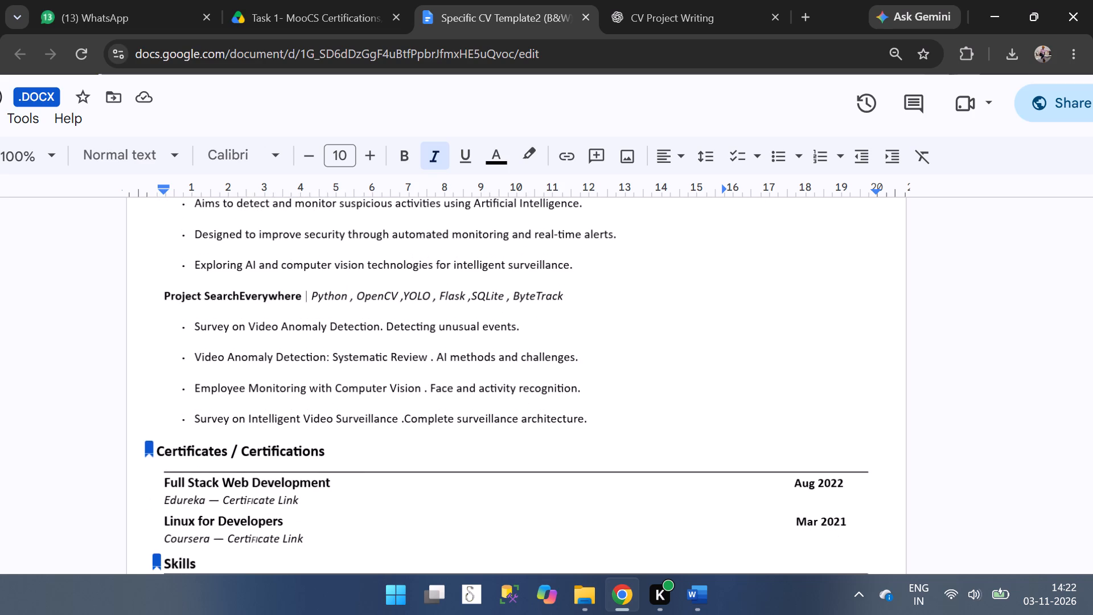
{"action": "scroll", "coordinate": [577, 506], "scroll_direction": "down", "scroll_amount": 1}
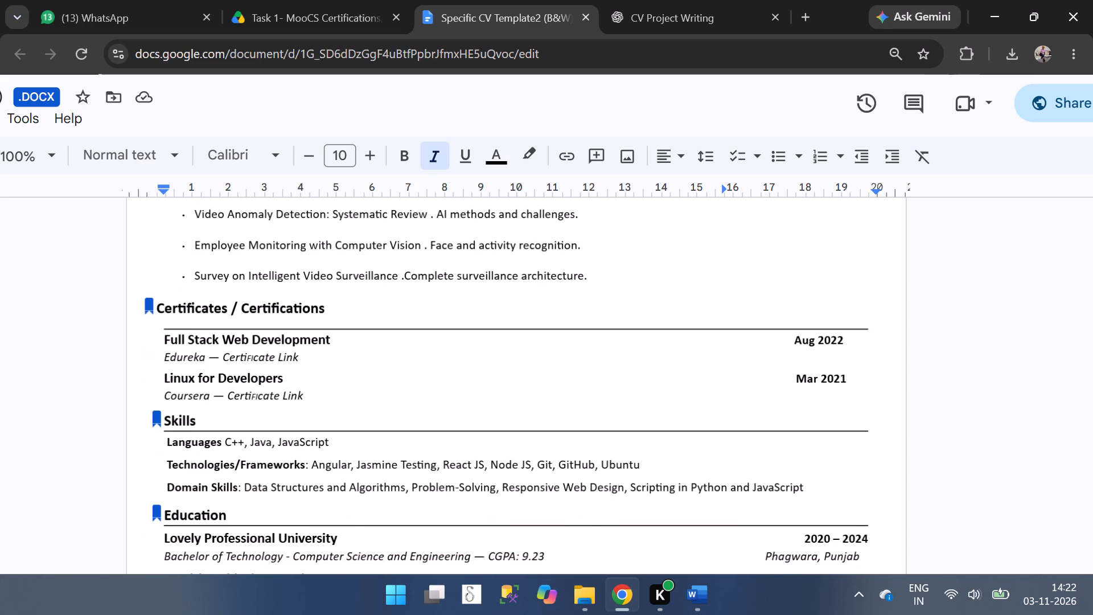
{"action": "left_click", "coordinate": [341, 339]}
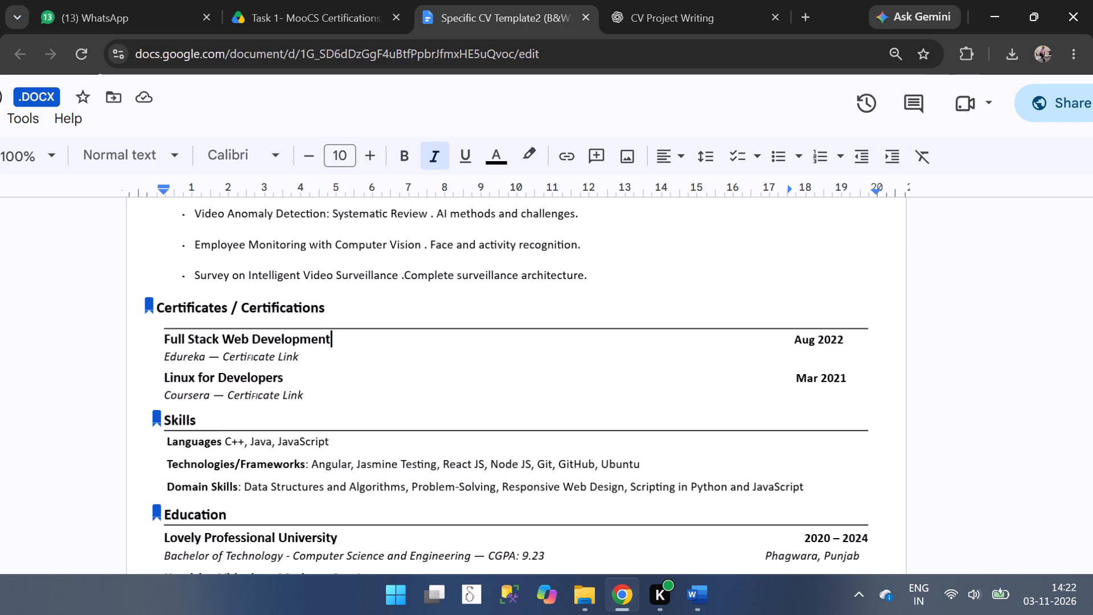
{"action": "left_click", "coordinate": [337, 341]}
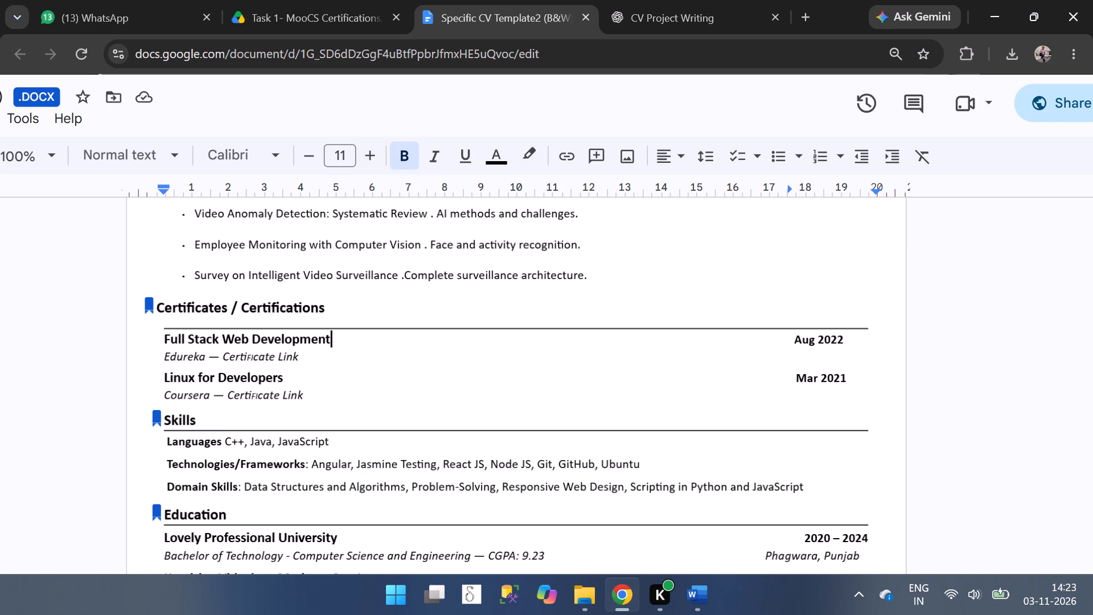
{"action": "left_click_drag", "start_coordinate": [327, 308], "coordinate": [235, 299]}
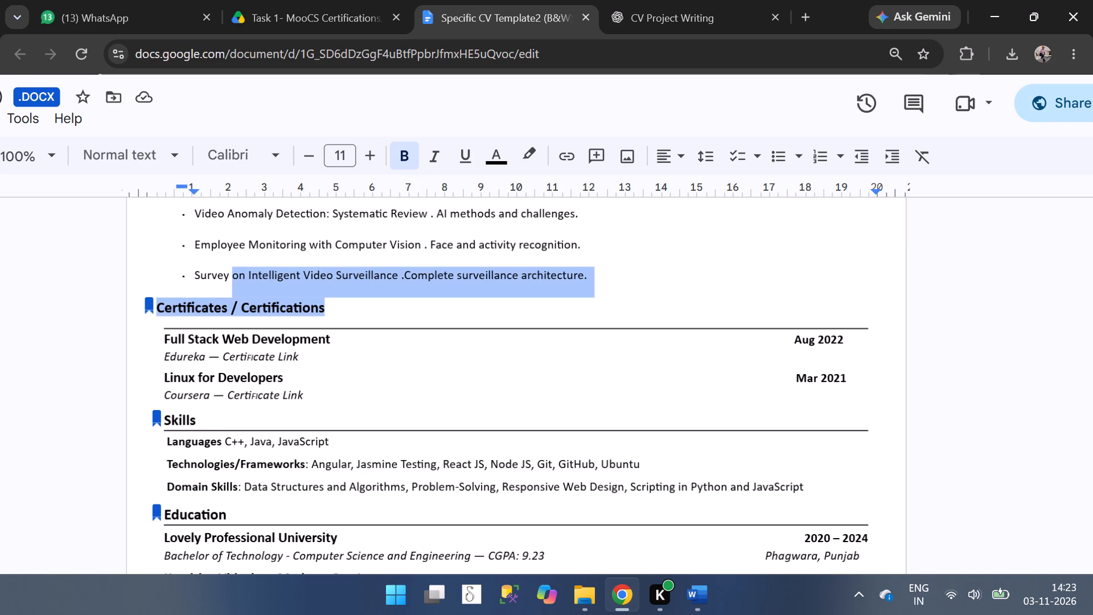
{"action": "left_click_drag", "start_coordinate": [235, 299], "coordinate": [230, 312]}
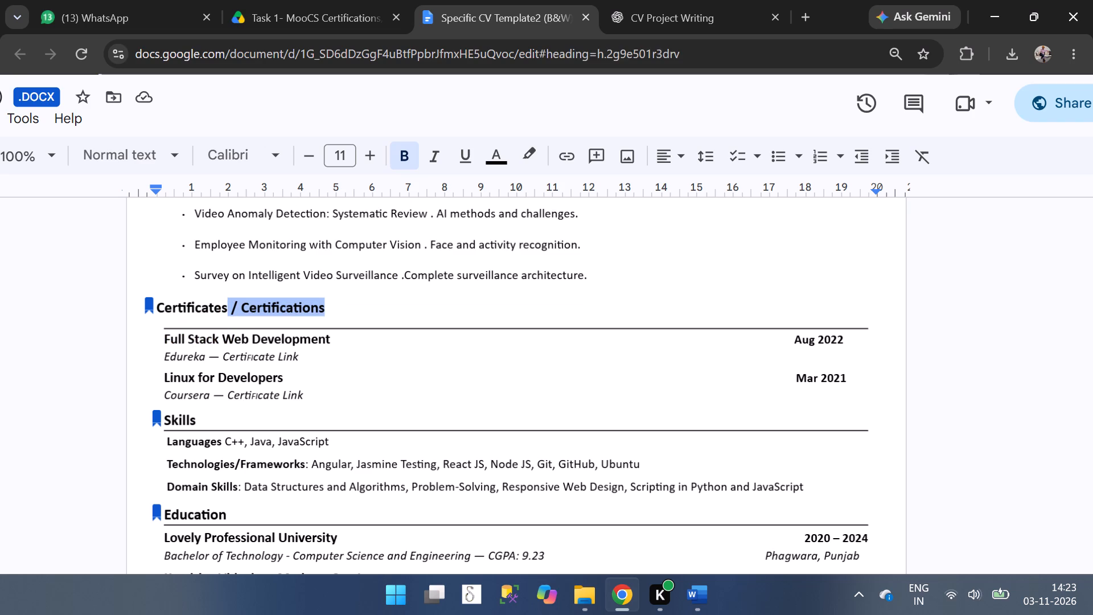
{"action": "left_click_drag", "start_coordinate": [230, 312], "coordinate": [231, 313]}
{"action": "key", "text": "BackSpace"}
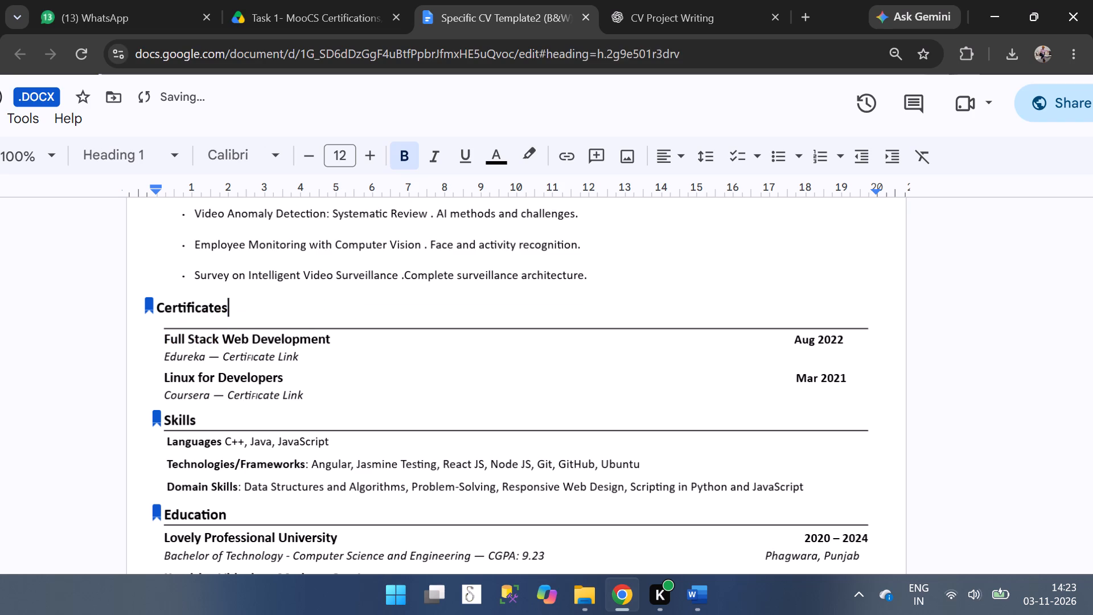
Select the first certificate title, "Full Stack Web Development", under the Certificates heading.
{"action": "left_click_drag", "start_coordinate": [354, 339], "coordinate": [195, 351]}
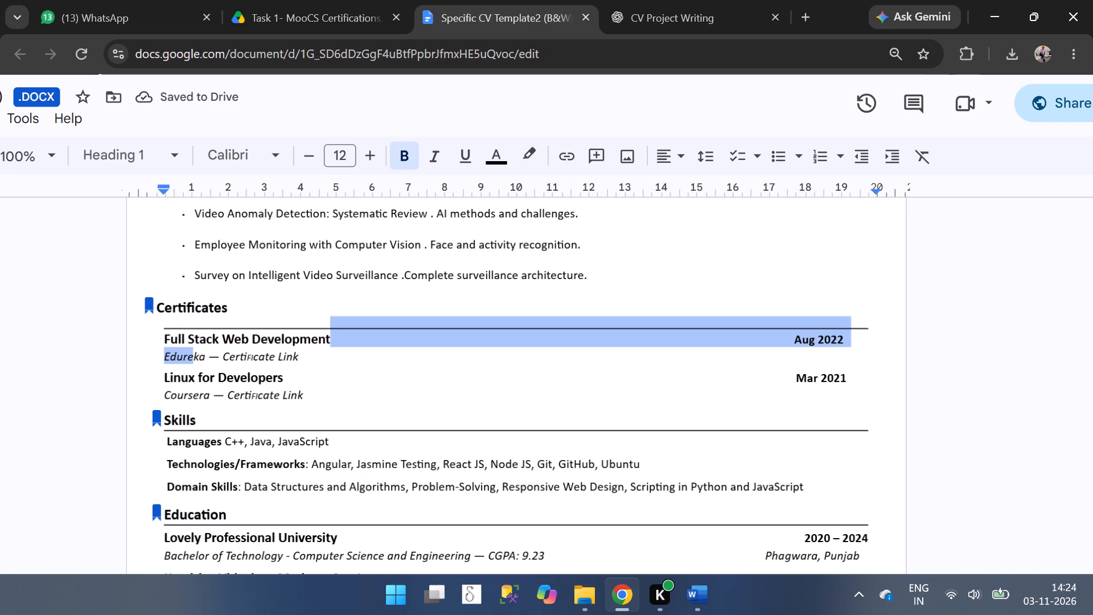
{"action": "left_click_drag", "start_coordinate": [195, 351], "coordinate": [165, 342]}
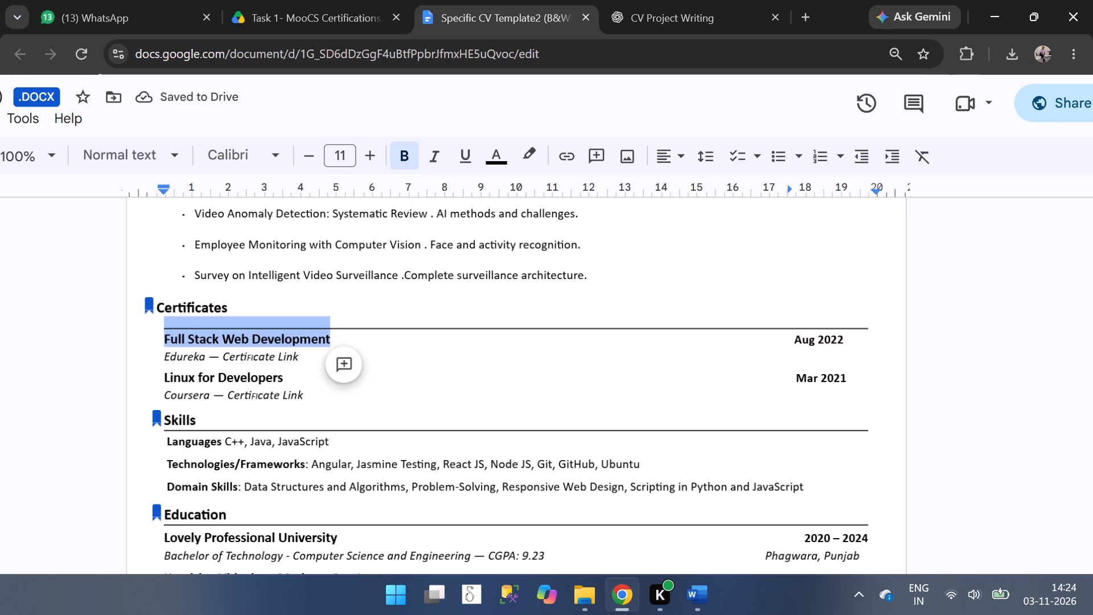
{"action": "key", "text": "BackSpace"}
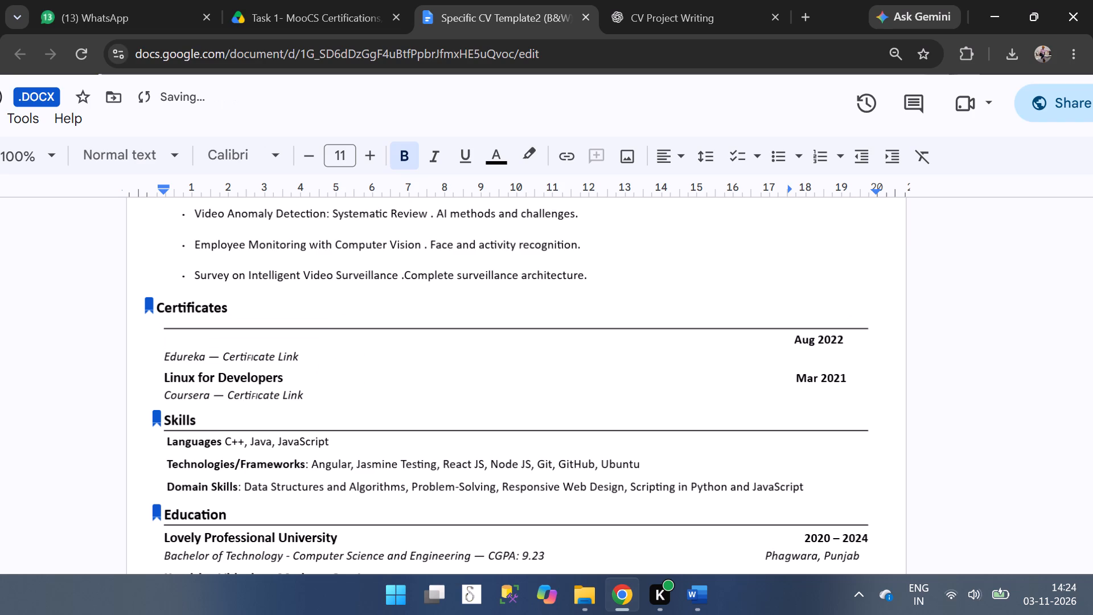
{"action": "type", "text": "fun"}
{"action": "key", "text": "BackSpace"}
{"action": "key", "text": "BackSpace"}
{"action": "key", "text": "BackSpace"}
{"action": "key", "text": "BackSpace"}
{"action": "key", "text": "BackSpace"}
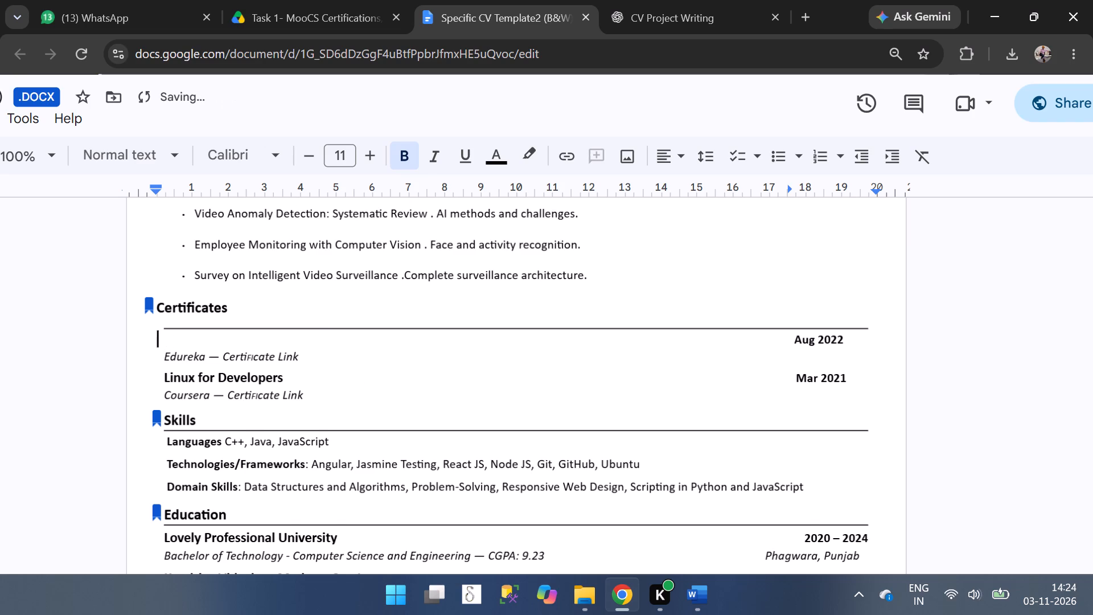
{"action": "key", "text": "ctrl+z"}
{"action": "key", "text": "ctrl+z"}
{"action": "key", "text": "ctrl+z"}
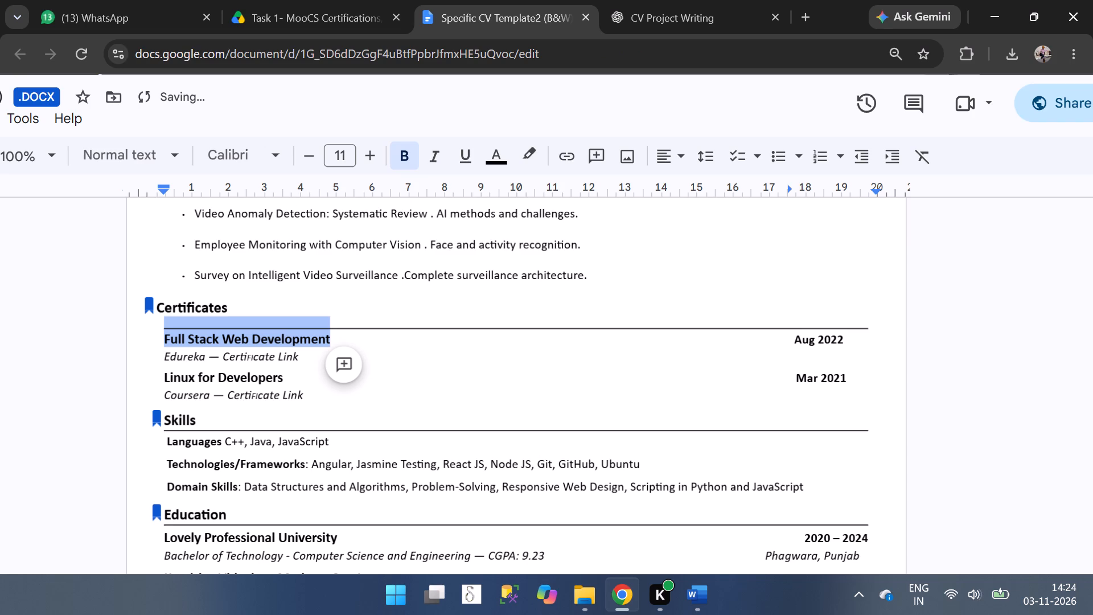
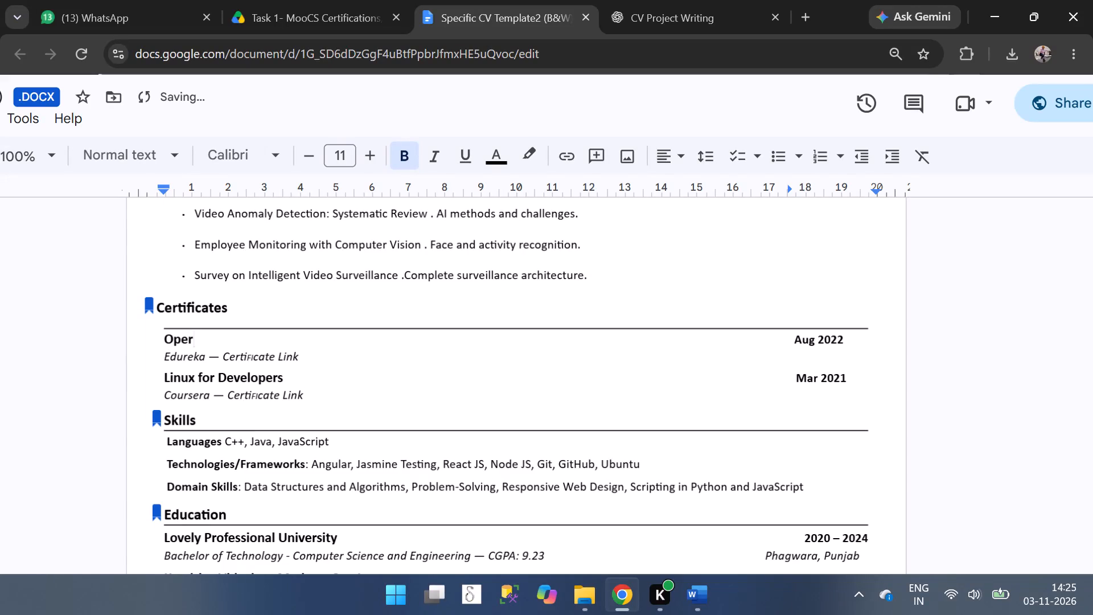
Replace the first certificate title under the Certificates heading with "Operating System Fundamental".
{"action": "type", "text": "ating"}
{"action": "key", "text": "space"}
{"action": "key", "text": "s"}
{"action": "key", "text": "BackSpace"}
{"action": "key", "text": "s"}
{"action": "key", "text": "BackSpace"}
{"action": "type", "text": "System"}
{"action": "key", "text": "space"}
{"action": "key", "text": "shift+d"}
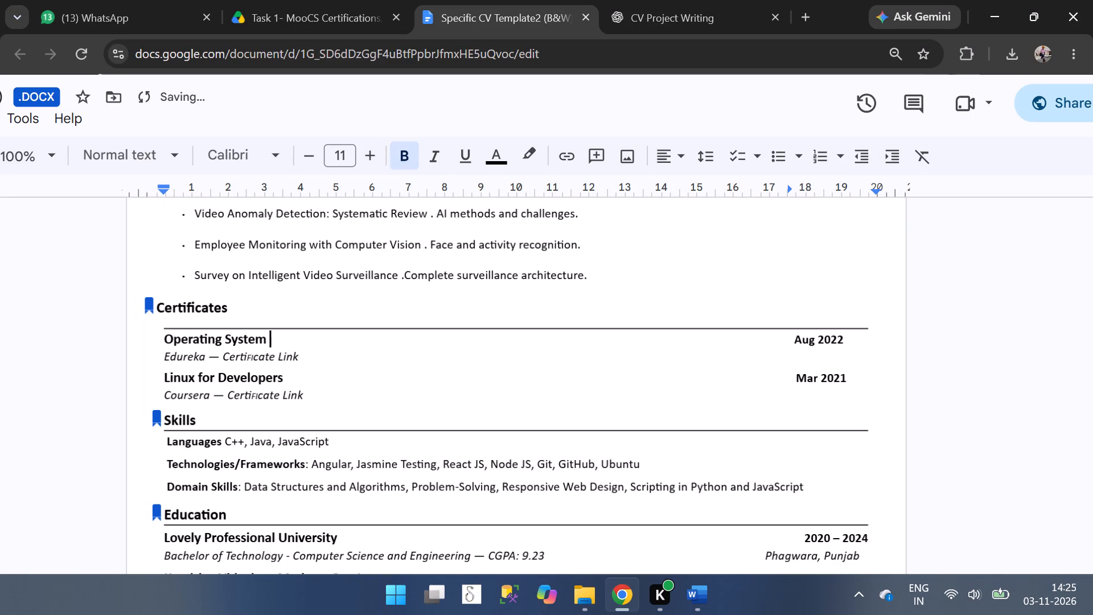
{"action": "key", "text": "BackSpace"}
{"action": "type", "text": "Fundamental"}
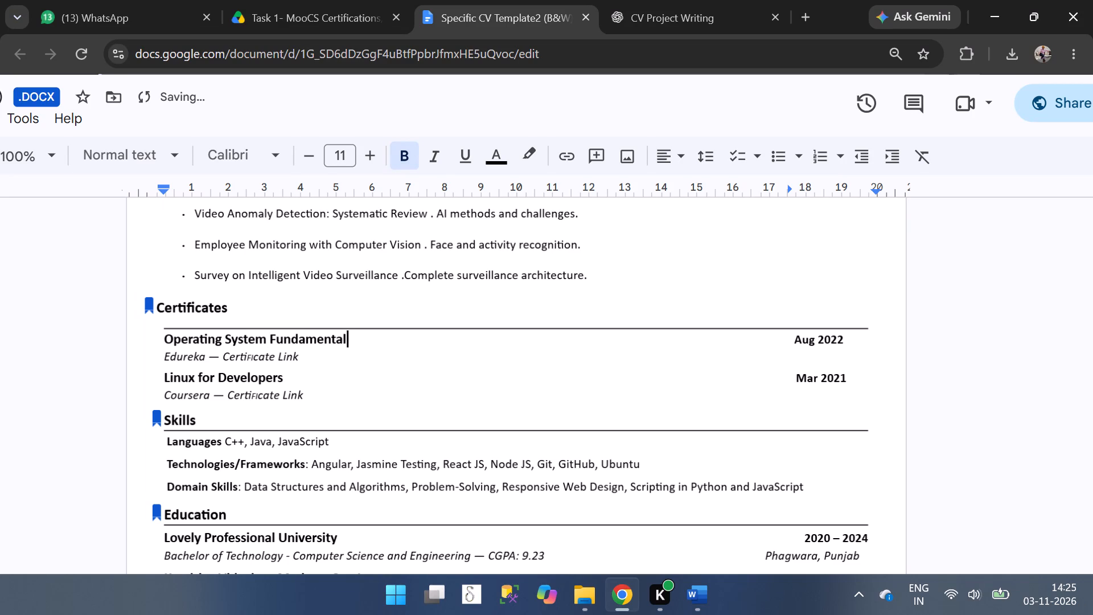
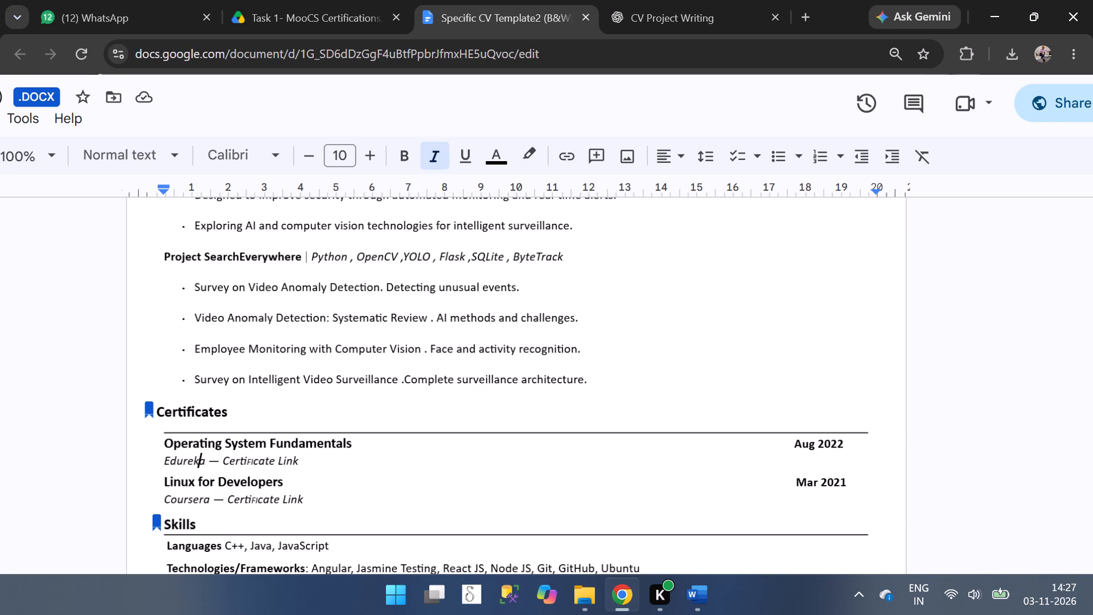
Replace the issuer name under the Operating System Fundamentals certificate with a name starting with "Swa".
{"action": "left_click", "coordinate": [204, 460]}
{"action": "key", "text": "BackSpace"}
{"action": "key", "text": "BackSpace"}
{"action": "key", "text": "BackSpace"}
{"action": "key", "text": "BackSpace"}
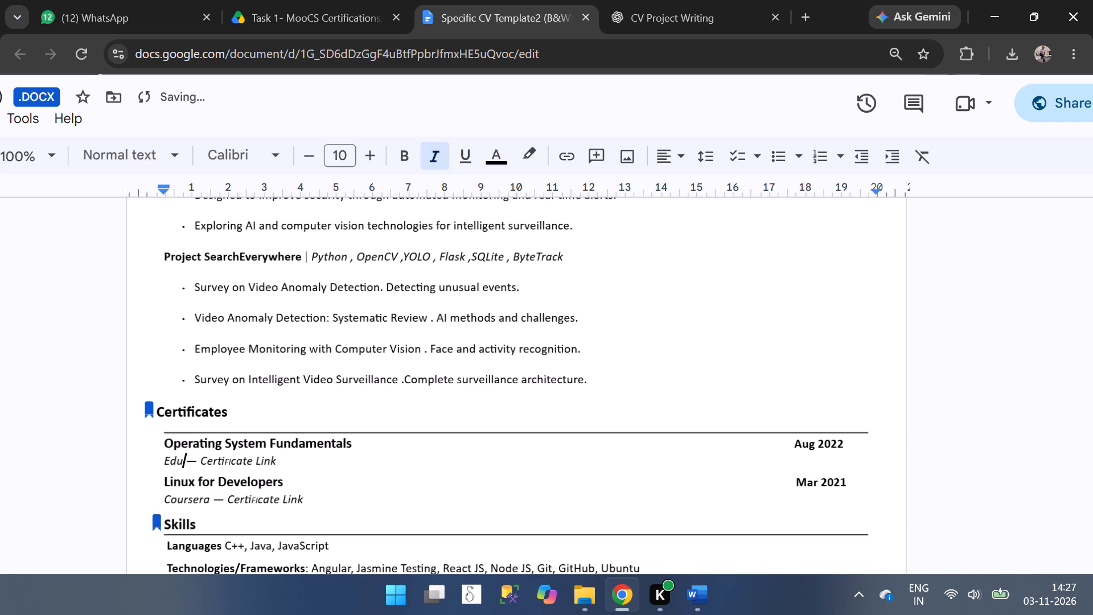
{"action": "key", "text": "BackSpace"}
{"action": "key", "text": "BackSpace"}
{"action": "key", "text": "BackSpace"}
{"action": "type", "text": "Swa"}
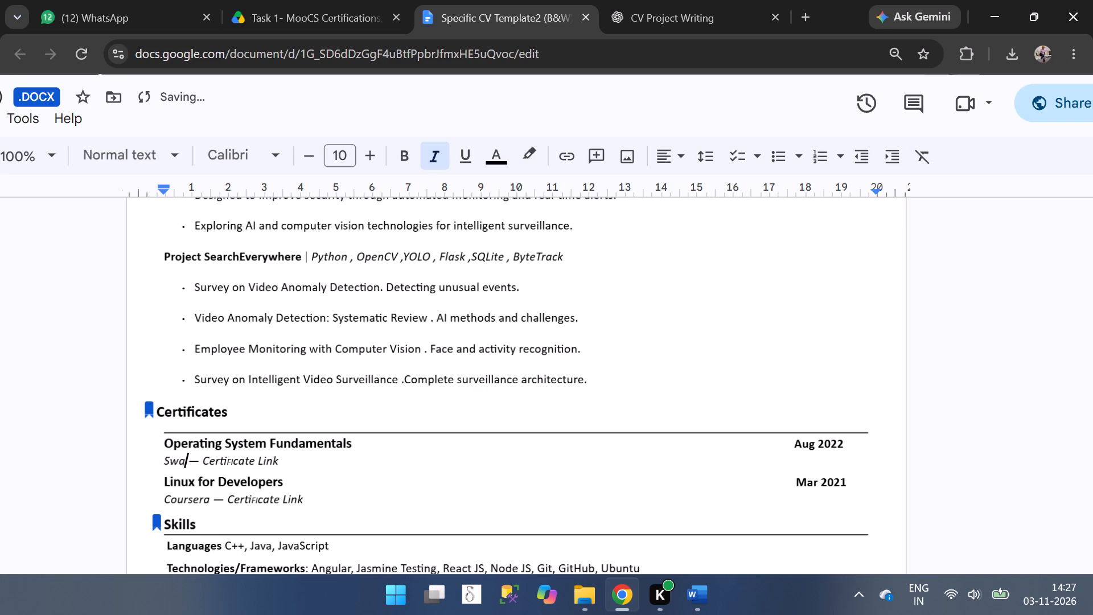
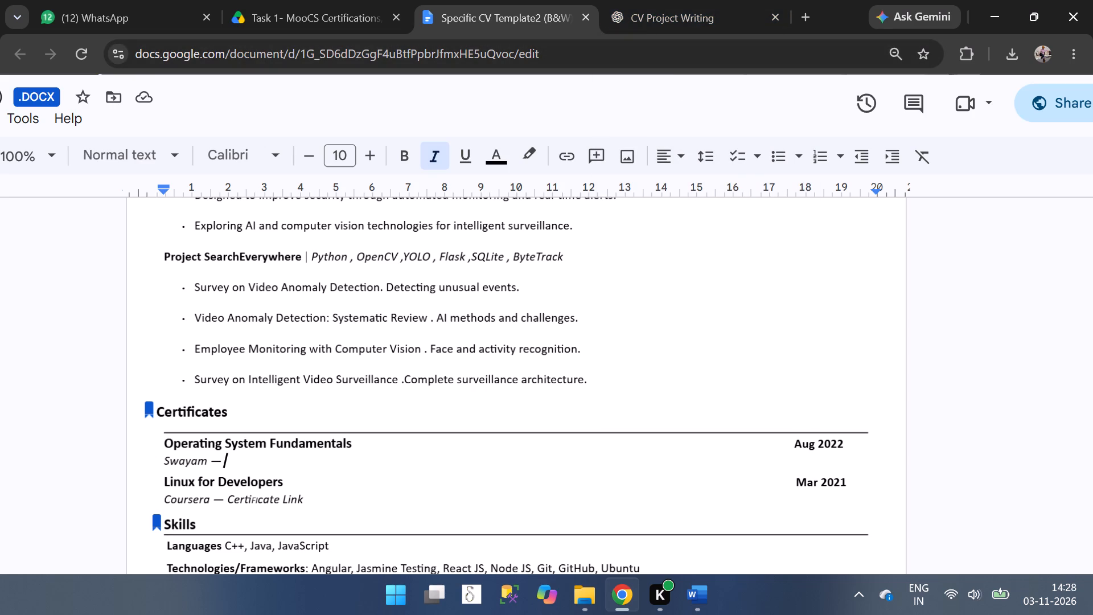
Undo the deletion of the "Certificate Link" text after "Swayam —" under Operating System Fundamentals.
{"action": "key", "text": "ctrl+z"}
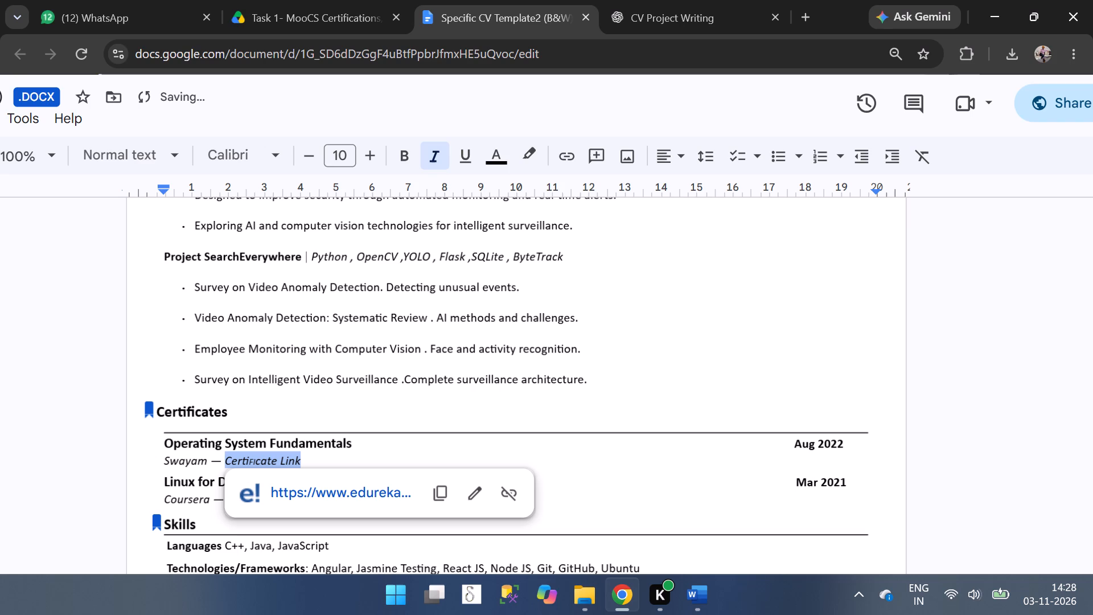
Edit the "Certificate Link" hyperlink on the Swayam line, clearing its entire edureka web address while keeping the display text.
{"action": "left_click", "coordinate": [484, 493]}
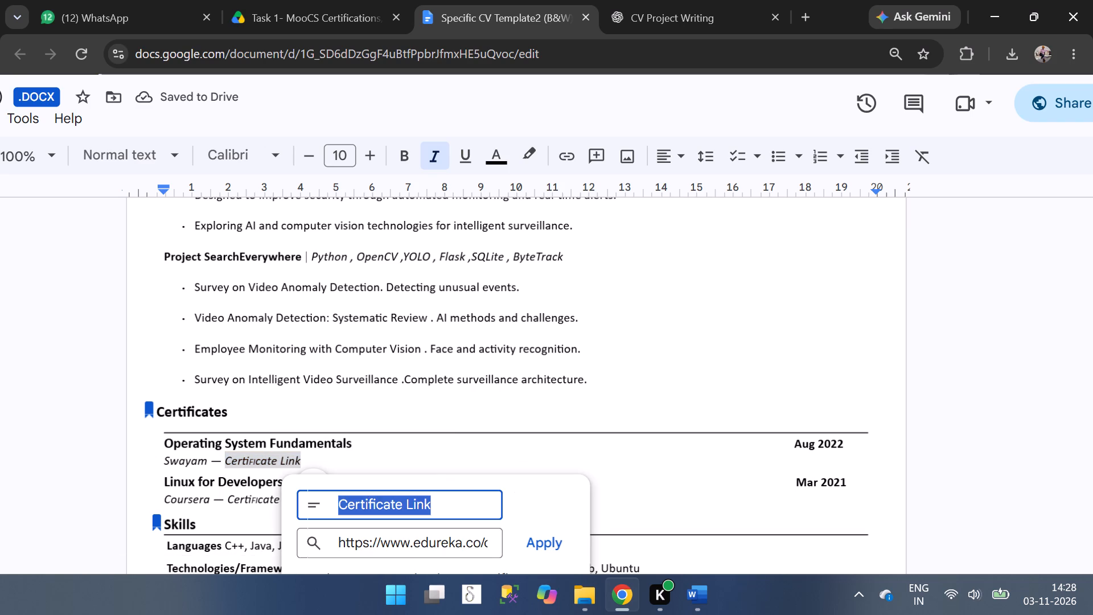
{"action": "left_click", "coordinate": [445, 507]}
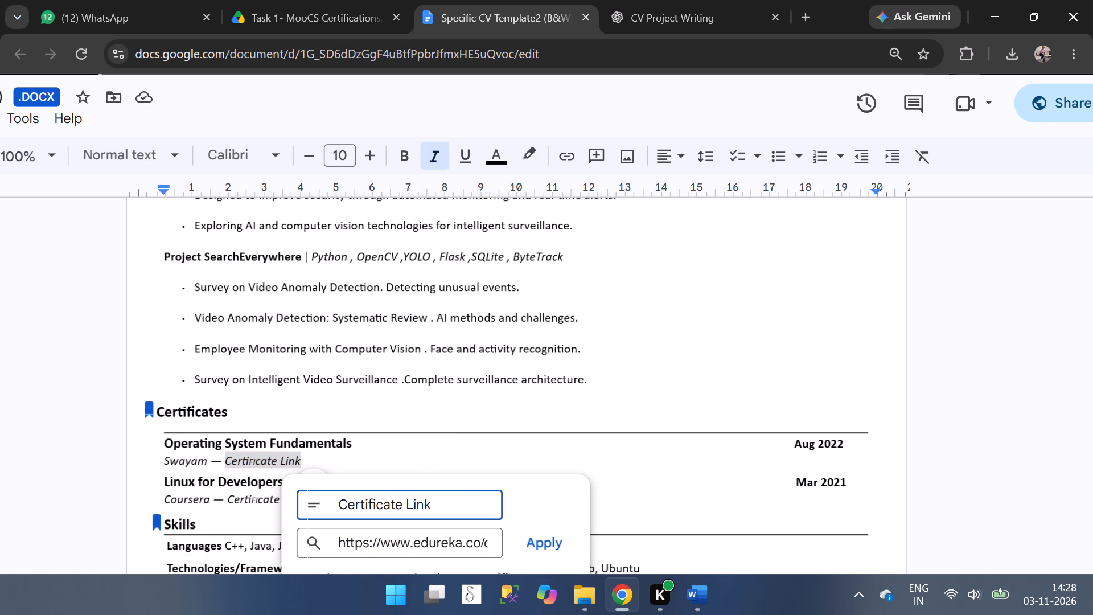
{"action": "left_click", "coordinate": [461, 542]}
{"action": "left_click_drag", "start_coordinate": [481, 542], "coordinate": [379, 540]}
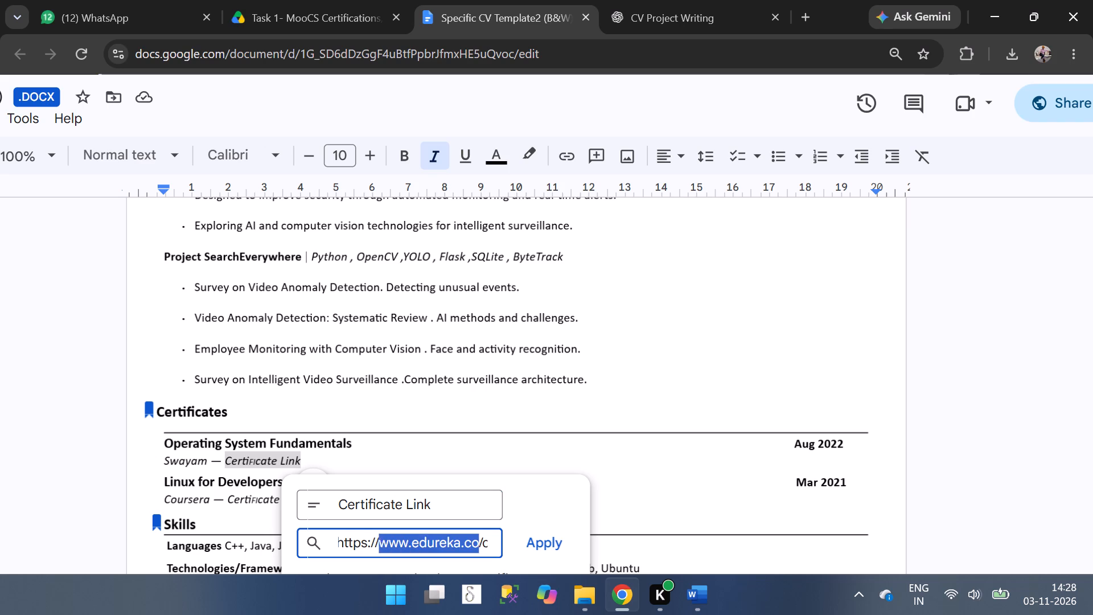
{"action": "left_click_drag", "start_coordinate": [379, 540], "coordinate": [316, 539]}
{"action": "key", "text": "BackSpace"}
{"action": "key", "text": "Right"}
{"action": "key", "text": "Right"}
{"action": "key", "text": "Right"}
{"action": "key", "text": "Right"}
{"action": "key", "text": "Right"}
{"action": "key", "text": "Right"}
{"action": "key", "text": "Right"}
{"action": "key", "text": "Right"}
{"action": "key", "text": "Right"}
{"action": "key", "text": "Right"}
{"action": "key", "text": "Right"}
{"action": "key", "text": "Right"}
{"action": "key", "text": "Right"}
{"action": "key", "text": "Right"}
{"action": "key", "text": "Right"}
{"action": "key", "text": "Right"}
{"action": "key", "text": "Right"}
{"action": "key", "text": "Right"}
{"action": "key", "text": "Right"}
{"action": "key", "text": "Right"}
{"action": "key", "text": "Right"}
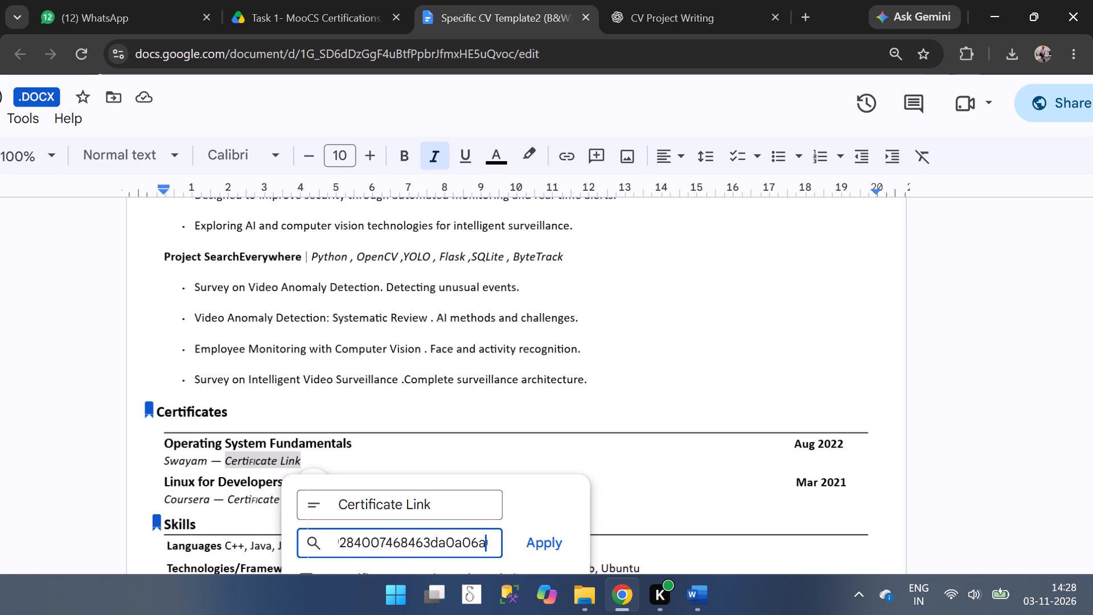
{"action": "key", "text": "BackSpace"}
{"action": "key", "text": "BackSpace"}
{"action": "key", "text": "BackSpace"}
{"action": "key", "text": "BackSpace"}
{"action": "key", "text": "BackSpace"}
{"action": "key", "text": "BackSpace"}
{"action": "key", "text": "BackSpace"}
{"action": "key", "text": "BackSpace"}
{"action": "key", "text": "BackSpace"}
{"action": "key", "text": "BackSpace"}
{"action": "key", "text": "BackSpace"}
{"action": "key", "text": "BackSpace"}
{"action": "key", "text": "BackSpace"}
{"action": "key", "text": "BackSpace"}
{"action": "key", "text": "BackSpace"}
{"action": "key", "text": "BackSpace"}
{"action": "key", "text": "BackSpace"}
{"action": "key", "text": "BackSpace"}
{"action": "key", "text": "BackSpace"}
{"action": "key", "text": "BackSpace"}
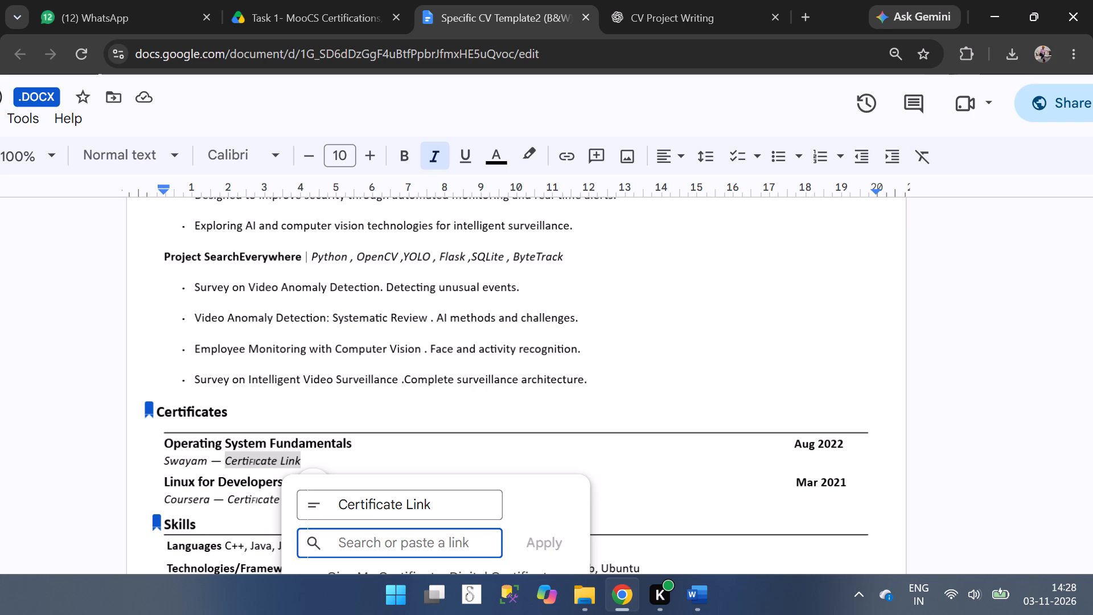
{"action": "scroll", "coordinate": [398, 551], "scroll_direction": "down", "scroll_amount": 1}
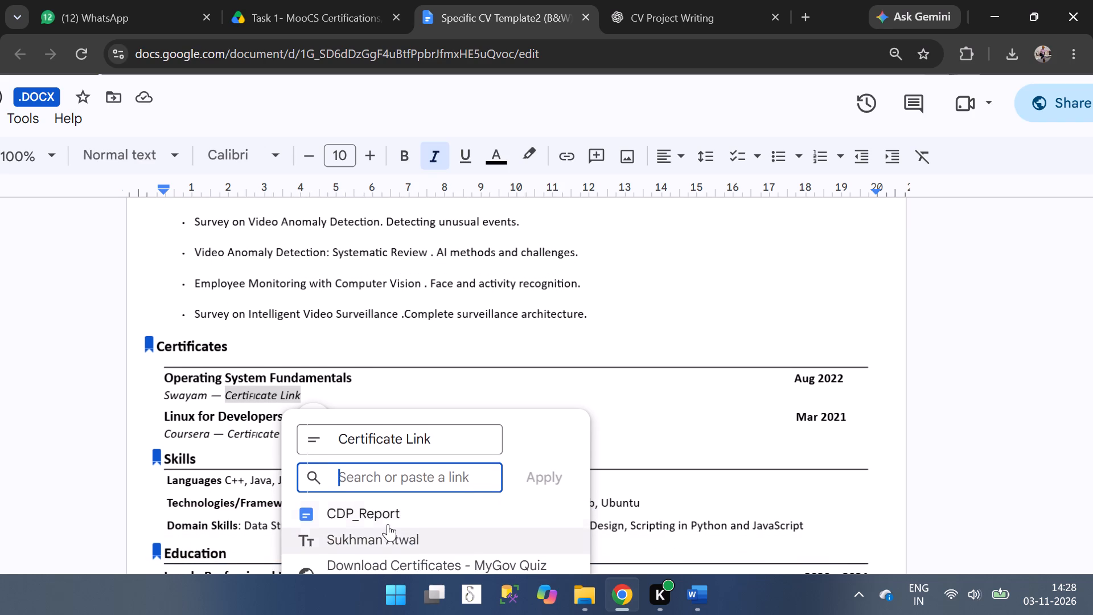
{"action": "scroll", "coordinate": [388, 524], "scroll_direction": "down", "scroll_amount": 2}
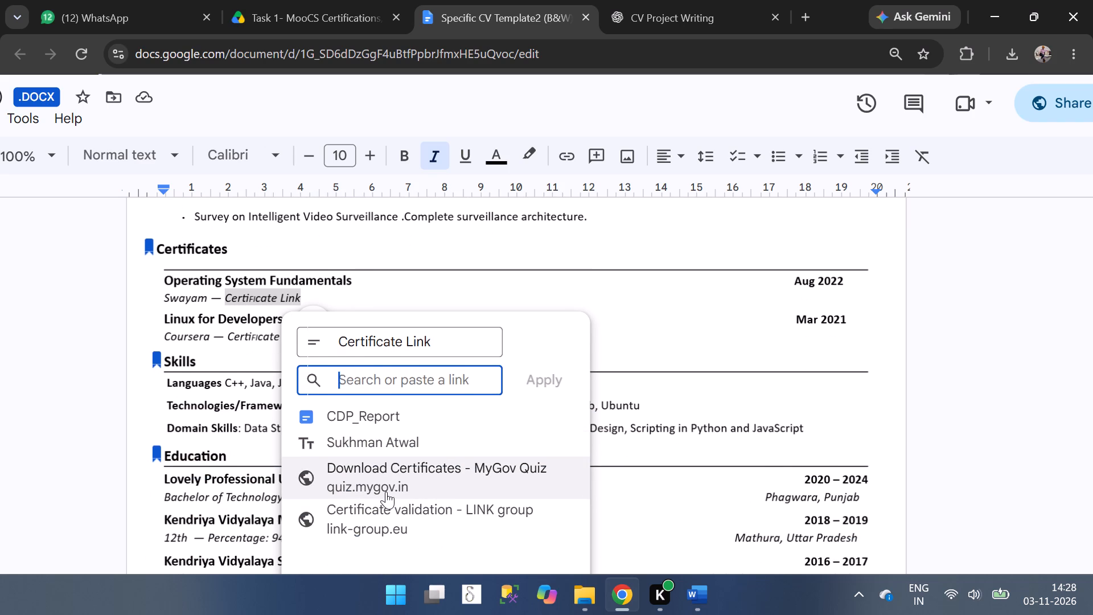
{"action": "scroll", "coordinate": [386, 491], "scroll_direction": "down", "scroll_amount": 1}
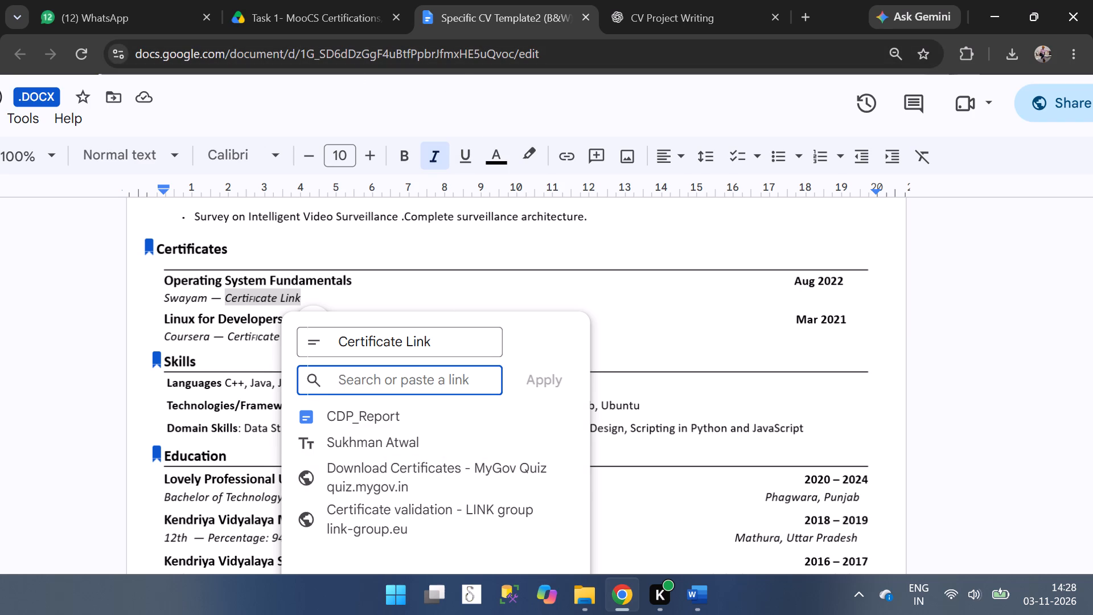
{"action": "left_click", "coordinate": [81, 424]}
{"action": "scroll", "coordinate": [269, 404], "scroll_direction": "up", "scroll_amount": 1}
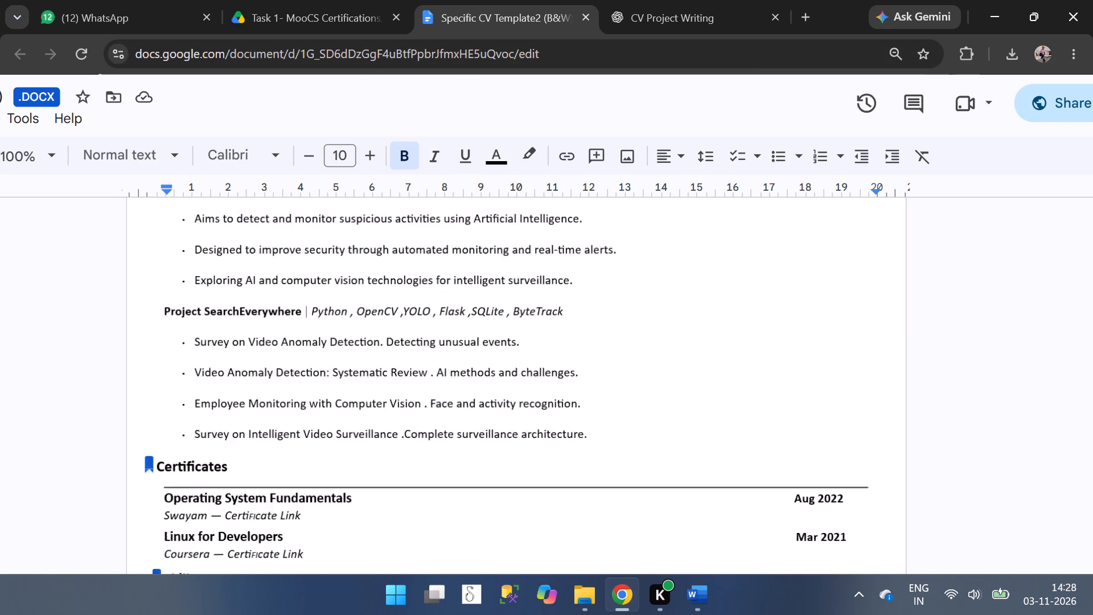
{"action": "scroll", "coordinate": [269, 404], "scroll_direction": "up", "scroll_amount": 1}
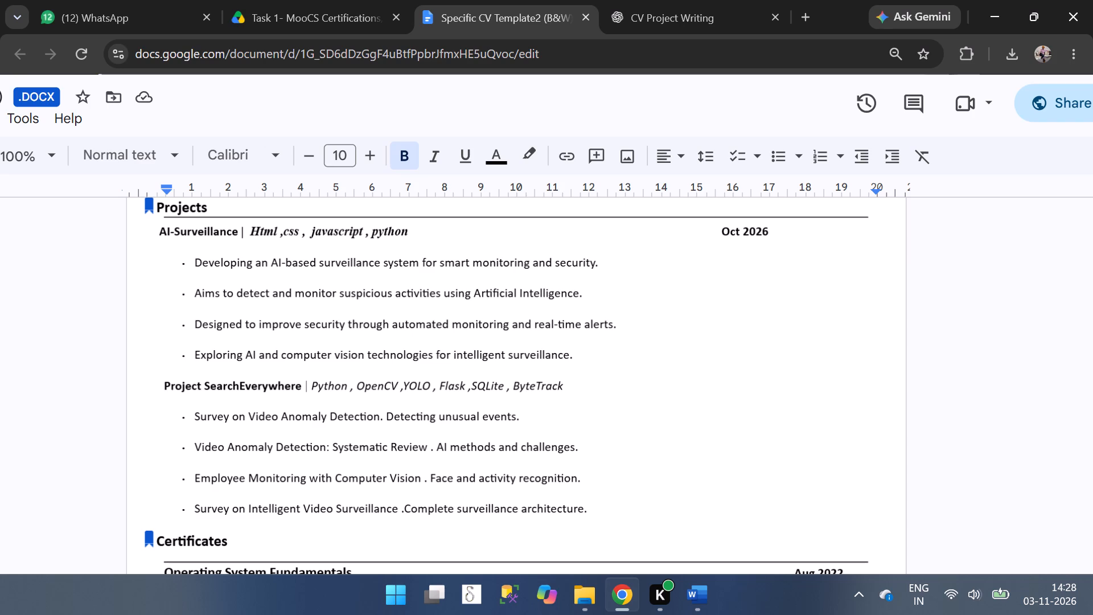
Reopen the "Certificate Link" hyperlink on the Swayam line for editing and clear its entire edureka web address, keeping the display text.
{"action": "scroll", "coordinate": [484, 437], "scroll_direction": "down", "scroll_amount": 1}
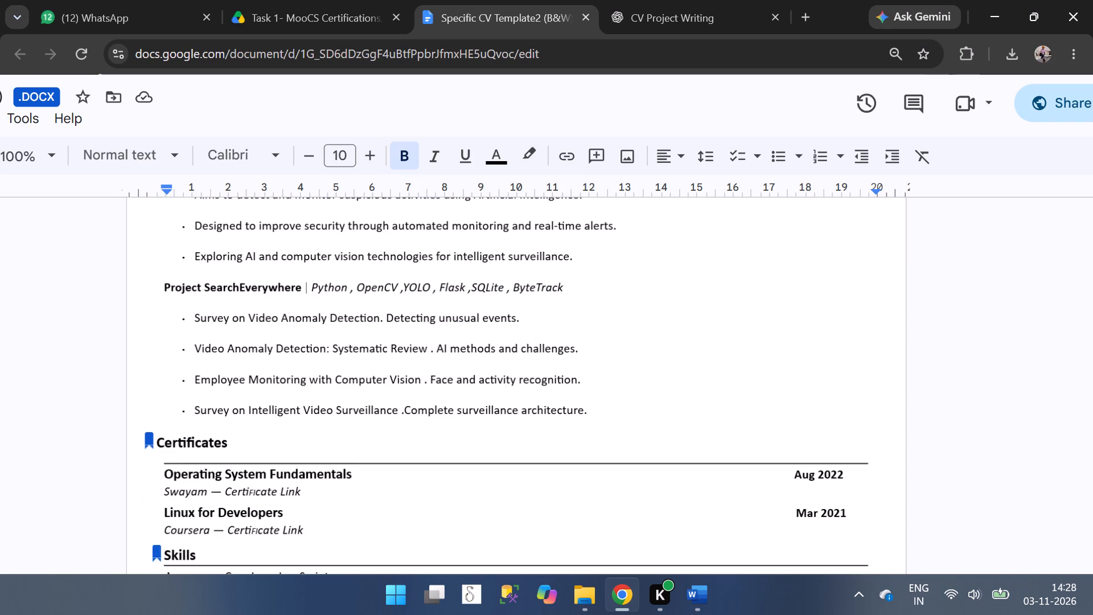
{"action": "scroll", "coordinate": [484, 437], "scroll_direction": "down", "scroll_amount": 1}
{"action": "left_click_drag", "start_coordinate": [305, 409], "coordinate": [224, 413]}
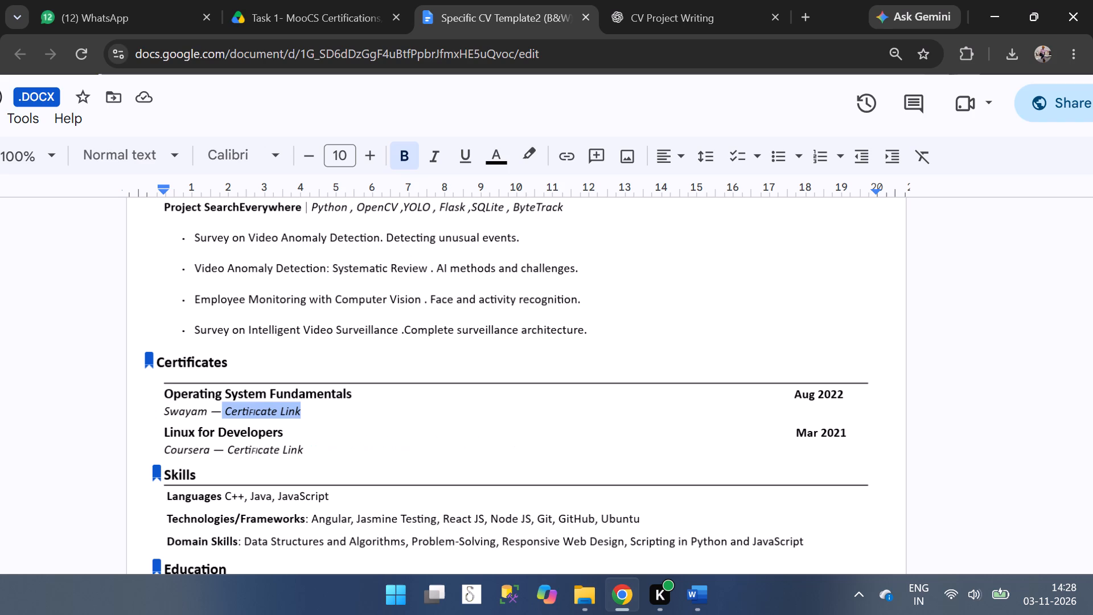
{"action": "left_click_drag", "start_coordinate": [224, 413], "coordinate": [225, 413]}
{"action": "left_click", "coordinate": [473, 445]}
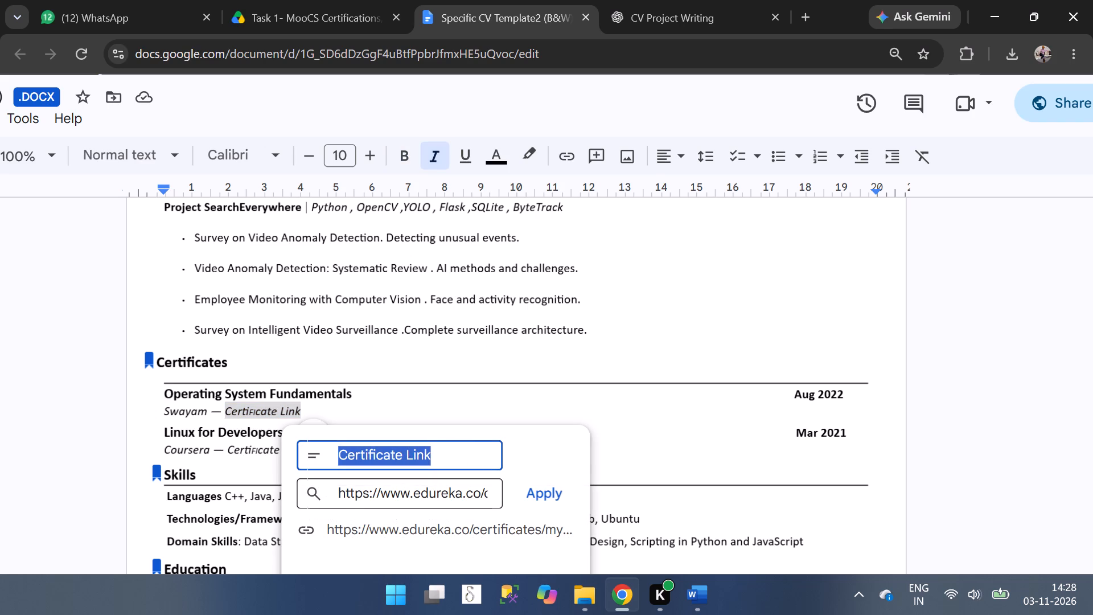
{"action": "left_click", "coordinate": [337, 497]}
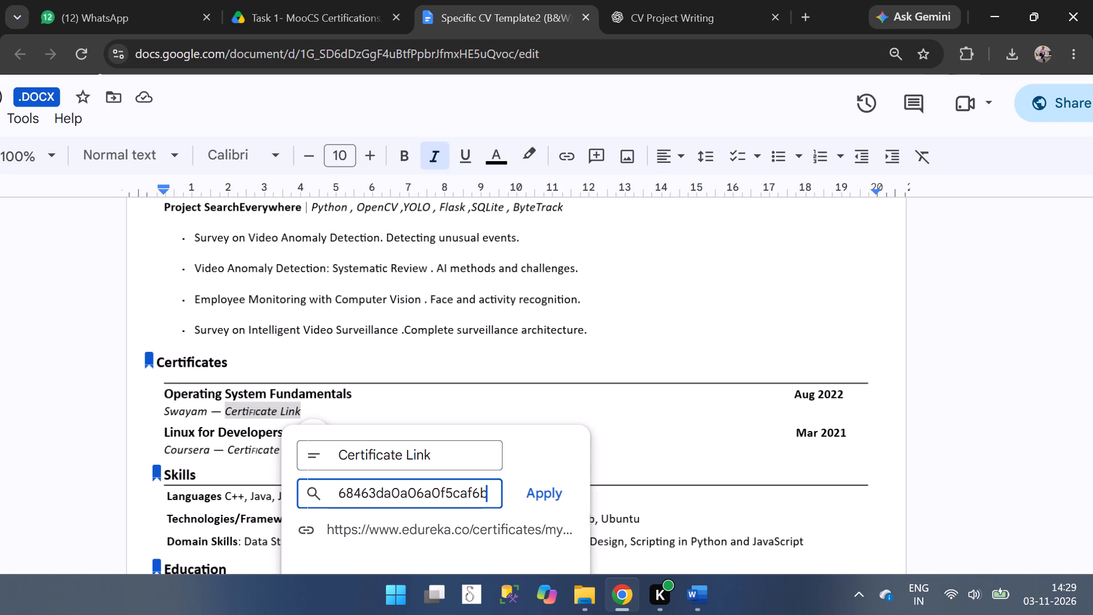
{"action": "left_click_drag", "start_coordinate": [339, 494], "coordinate": [505, 495]}
{"action": "key", "text": "BackSpace"}
{"action": "key", "text": "BackSpace"}
{"action": "key", "text": "BackSpace"}
{"action": "key", "text": "BackSpace"}
{"action": "key", "text": "BackSpace"}
{"action": "key", "text": "BackSpace"}
{"action": "key", "text": "BackSpace"}
{"action": "key", "text": "BackSpace"}
{"action": "key", "text": "BackSpace"}
{"action": "key", "text": "BackSpace"}
{"action": "key", "text": "BackSpace"}
{"action": "key", "text": "BackSpace"}
{"action": "key", "text": "BackSpace"}
{"action": "key", "text": "BackSpace"}
{"action": "key", "text": "BackSpace"}
{"action": "key", "text": "BackSpace"}
{"action": "key", "text": "BackSpace"}
{"action": "key", "text": "BackSpace"}
{"action": "key", "text": "BackSpace"}
{"action": "key", "text": "BackSpace"}
{"action": "key", "text": "BackSpace"}
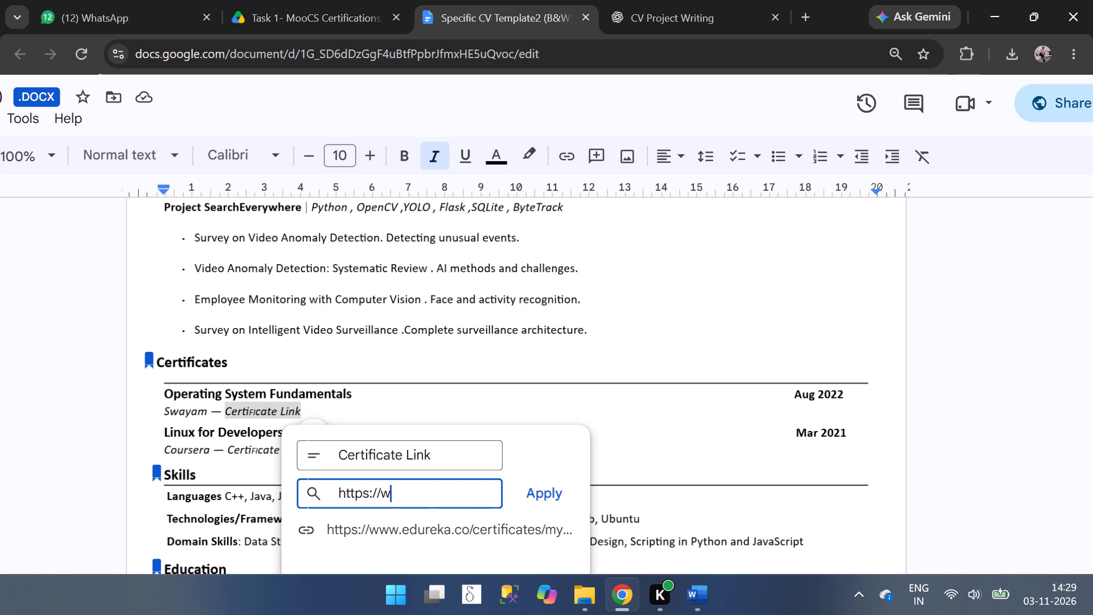
{"action": "scroll", "coordinate": [515, 532], "scroll_direction": "down", "scroll_amount": 1}
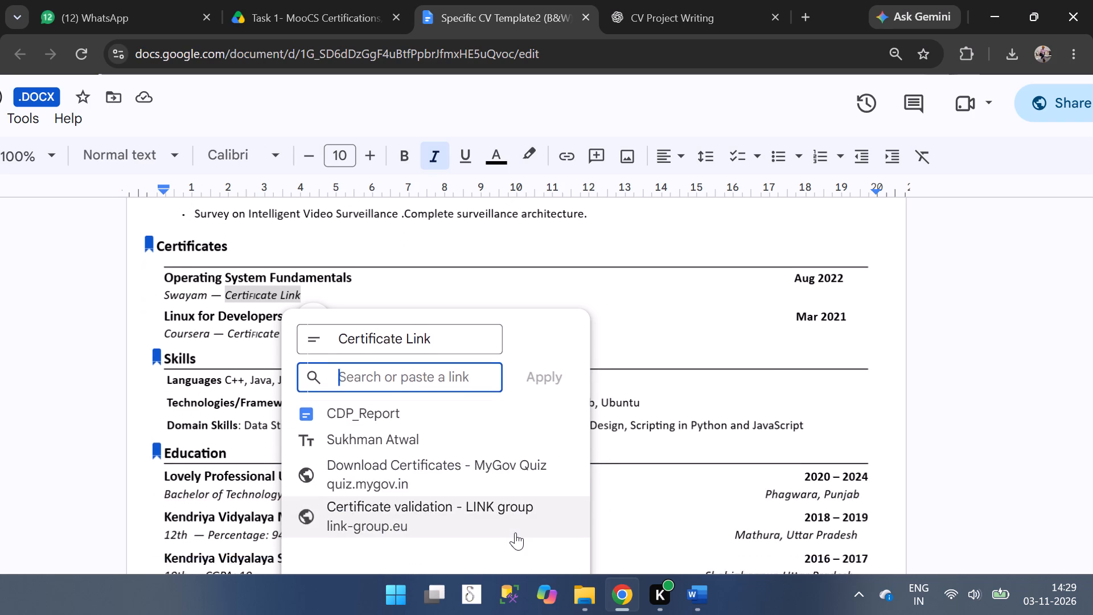
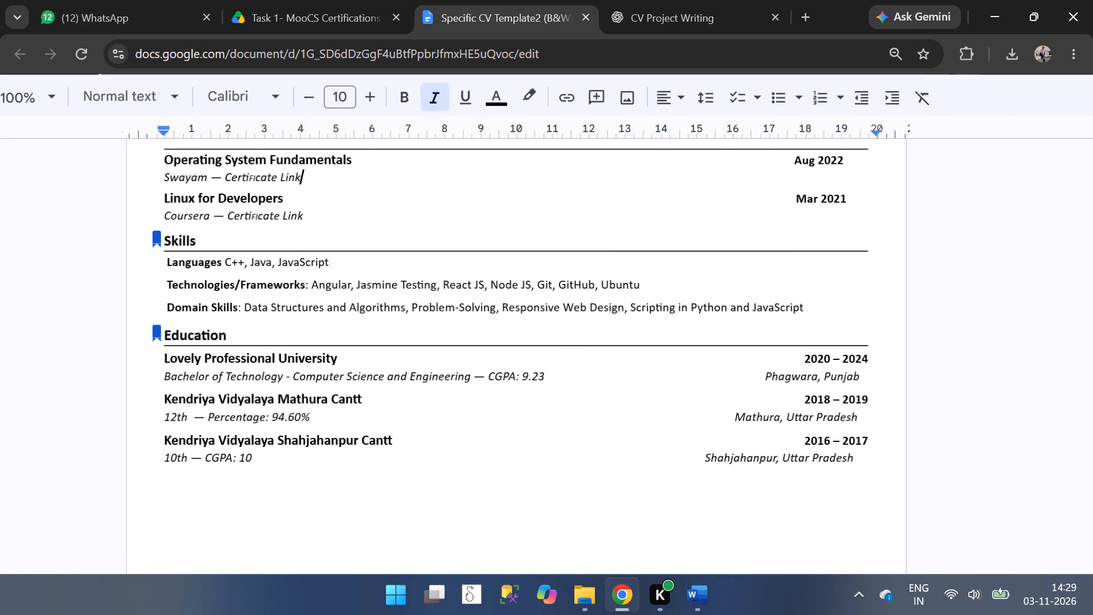
Open the "Certificate Link" hyperlink on the Swayam line under Operating System Fundamentals to check the page it leads to.
{"action": "left_click", "coordinate": [308, 177]}
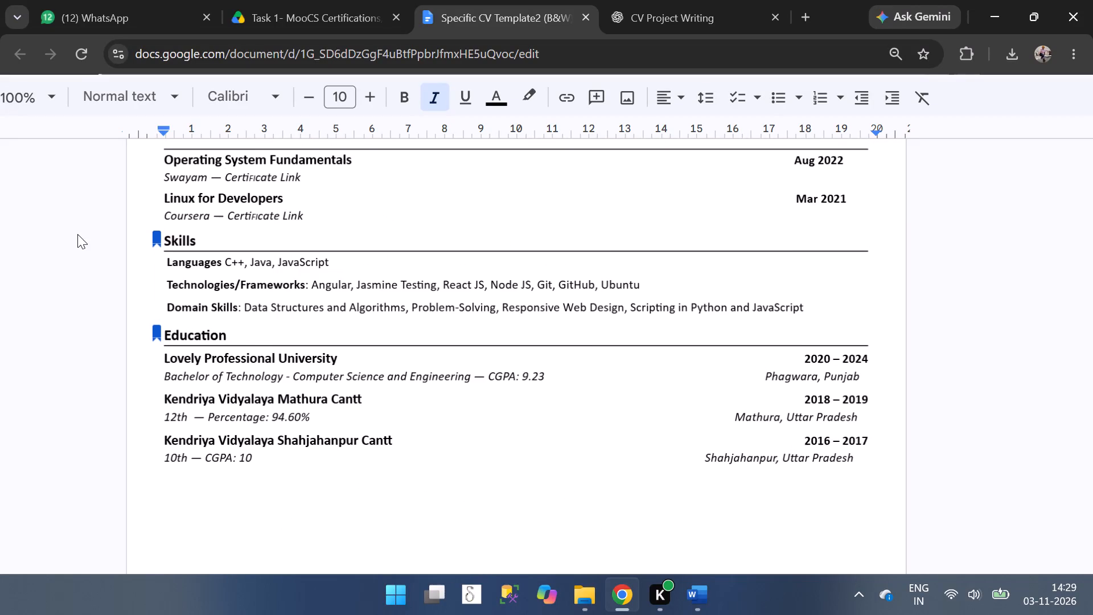
{"action": "left_click", "coordinate": [77, 234]}
{"action": "left_click", "coordinate": [274, 175]}
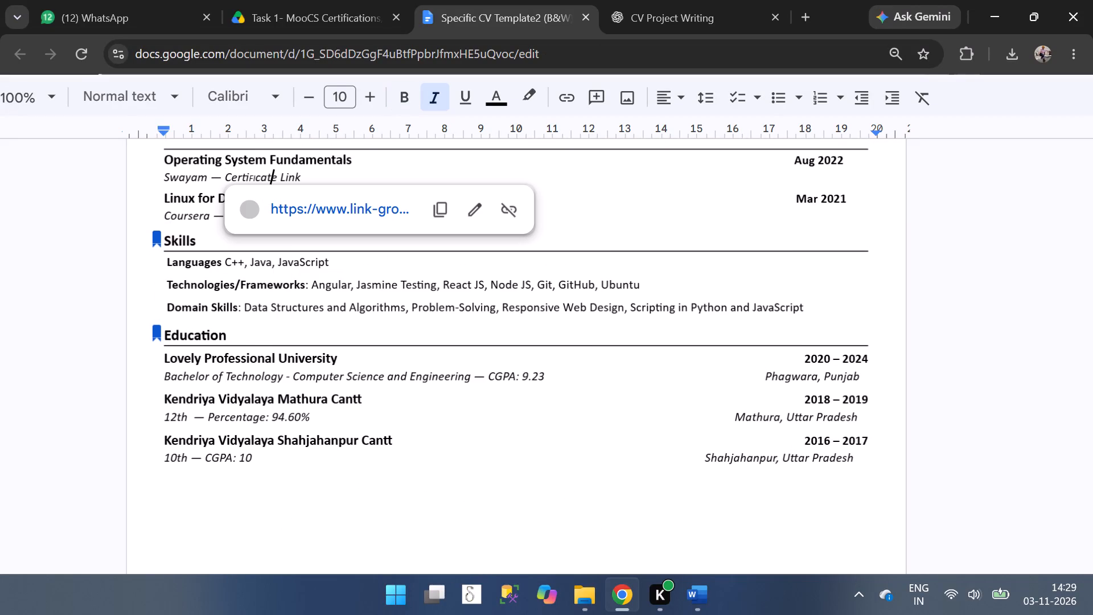
{"action": "left_click", "coordinate": [328, 208]}
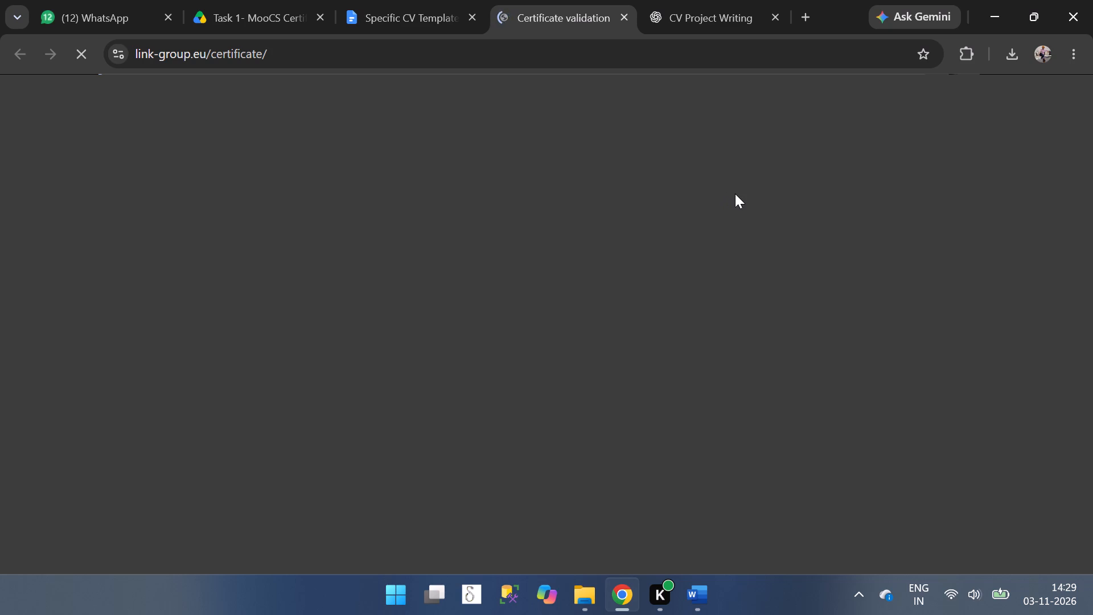
Check the Swayam line's certificate link and inspect the LINK group certificate validation page, closing that page when done.
{"action": "left_click", "coordinate": [430, 21]}
{"action": "left_click_drag", "start_coordinate": [326, 186], "coordinate": [307, 186]}
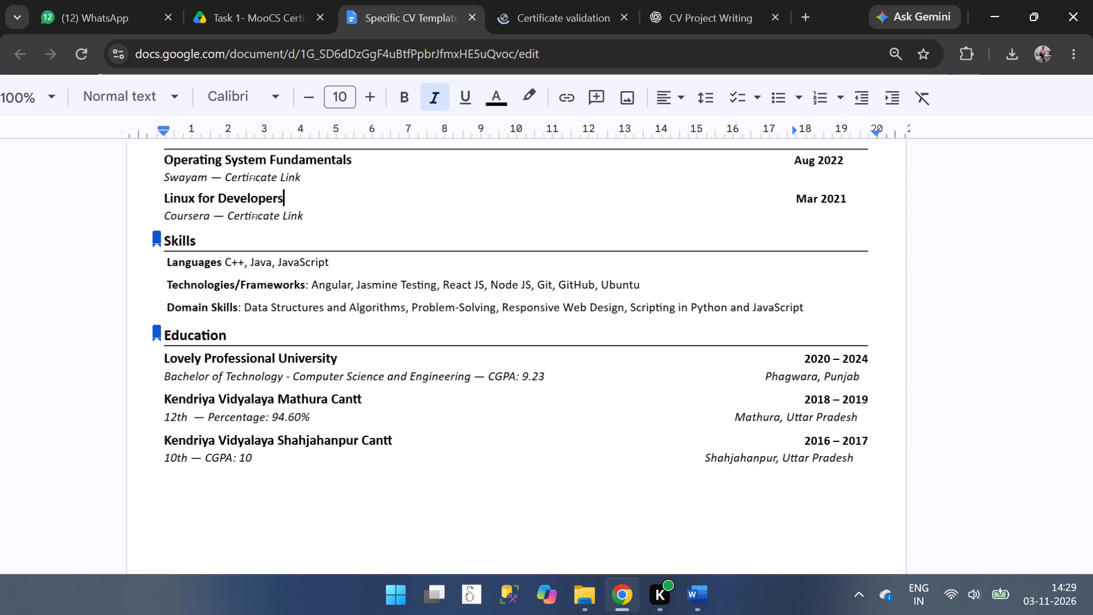
{"action": "left_click_drag", "start_coordinate": [307, 186], "coordinate": [227, 178]}
{"action": "left_click", "coordinate": [227, 178]}
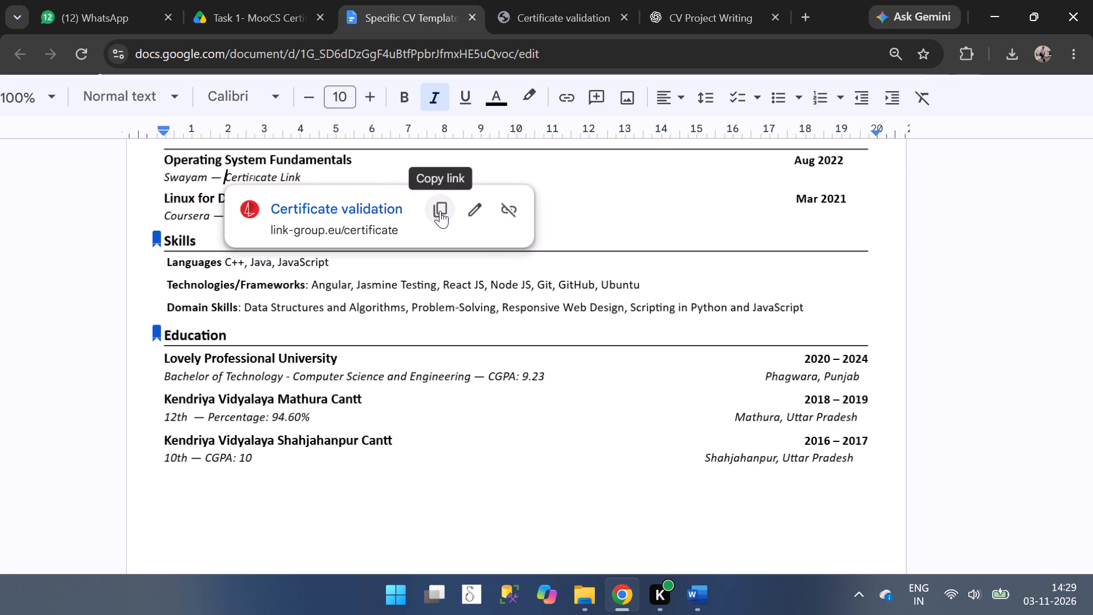
{"action": "left_click", "coordinate": [594, 2]}
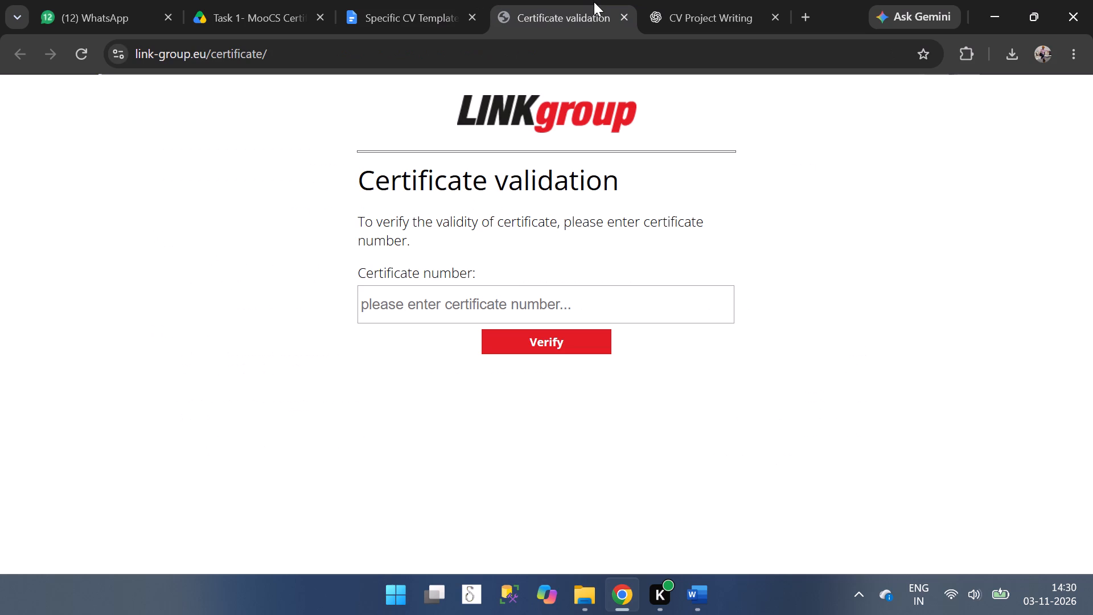
{"action": "left_click", "coordinate": [567, 313]}
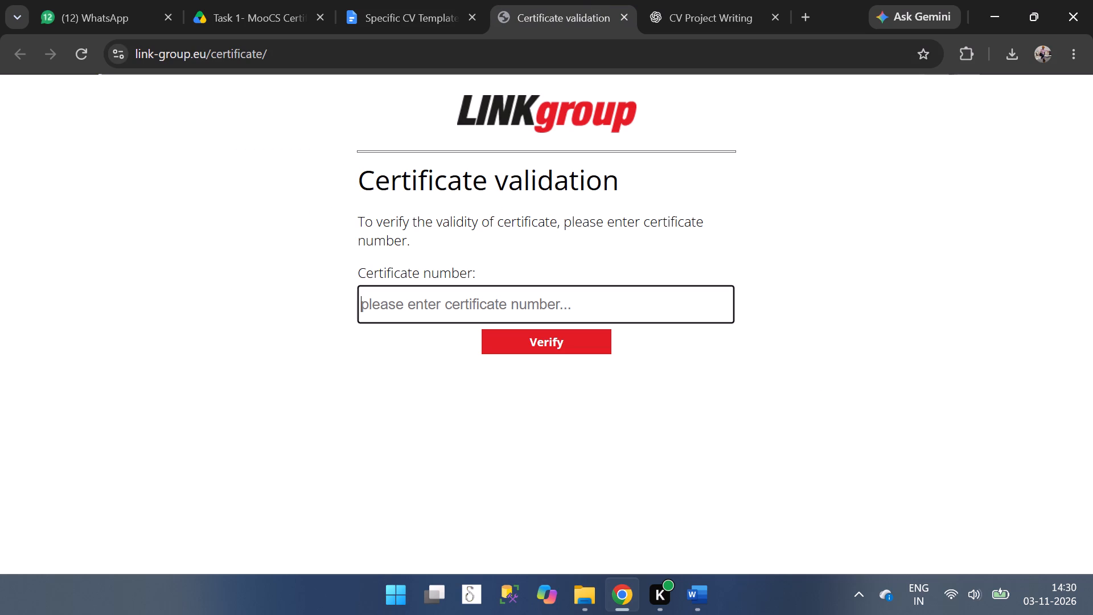
{"action": "left_click", "coordinate": [609, 305]}
{"action": "left_click", "coordinate": [627, 20]}
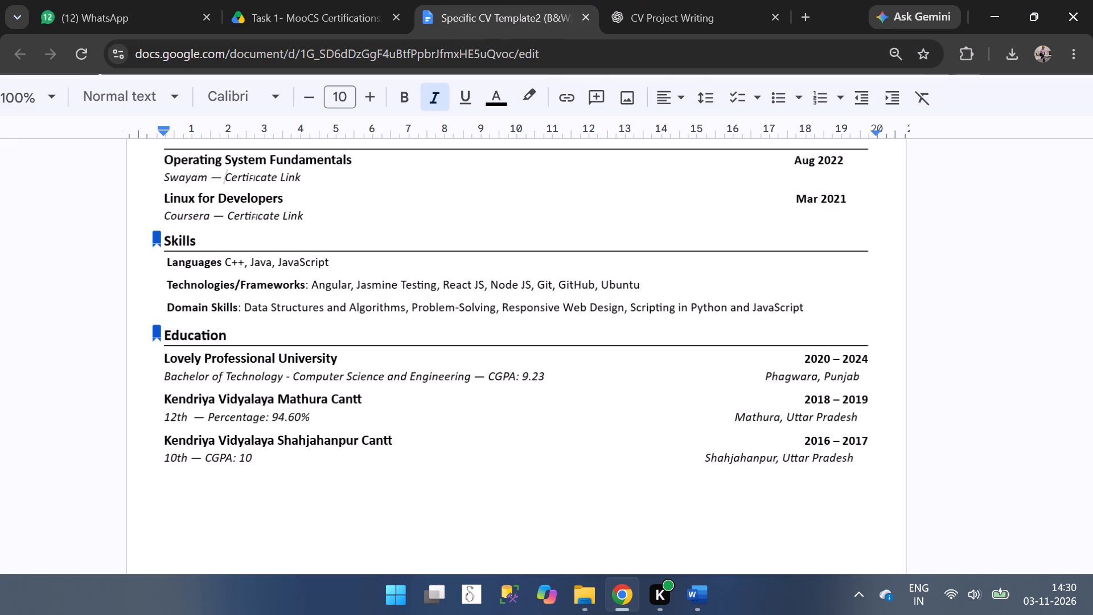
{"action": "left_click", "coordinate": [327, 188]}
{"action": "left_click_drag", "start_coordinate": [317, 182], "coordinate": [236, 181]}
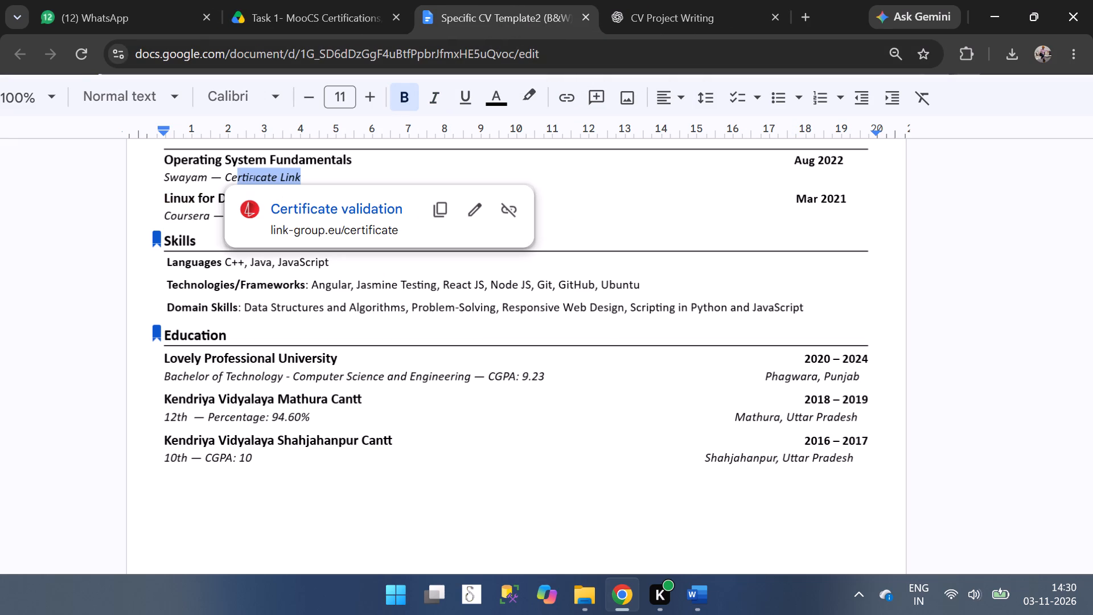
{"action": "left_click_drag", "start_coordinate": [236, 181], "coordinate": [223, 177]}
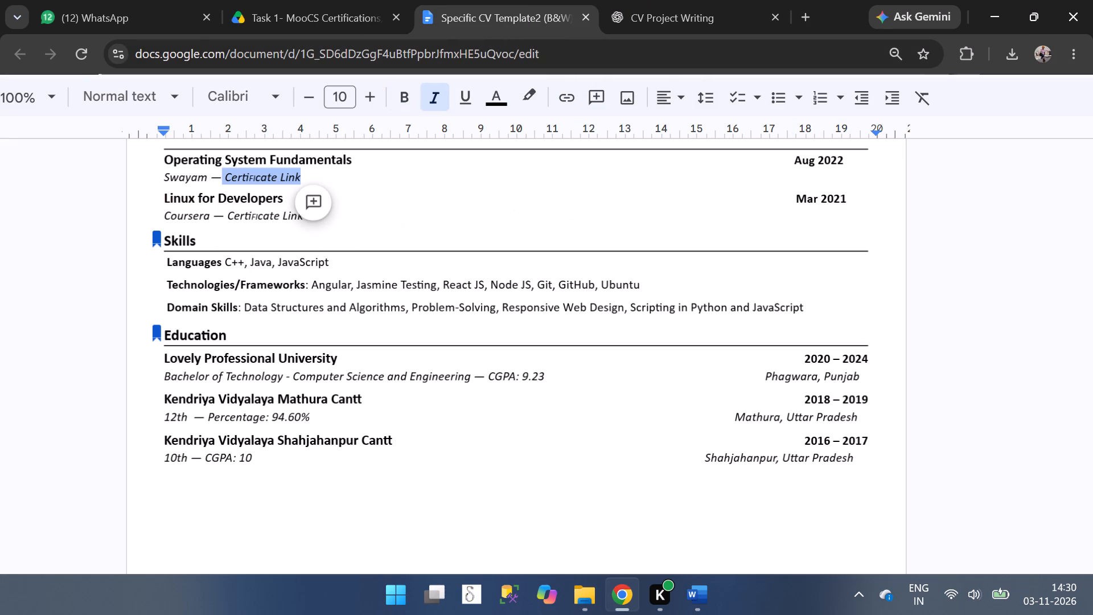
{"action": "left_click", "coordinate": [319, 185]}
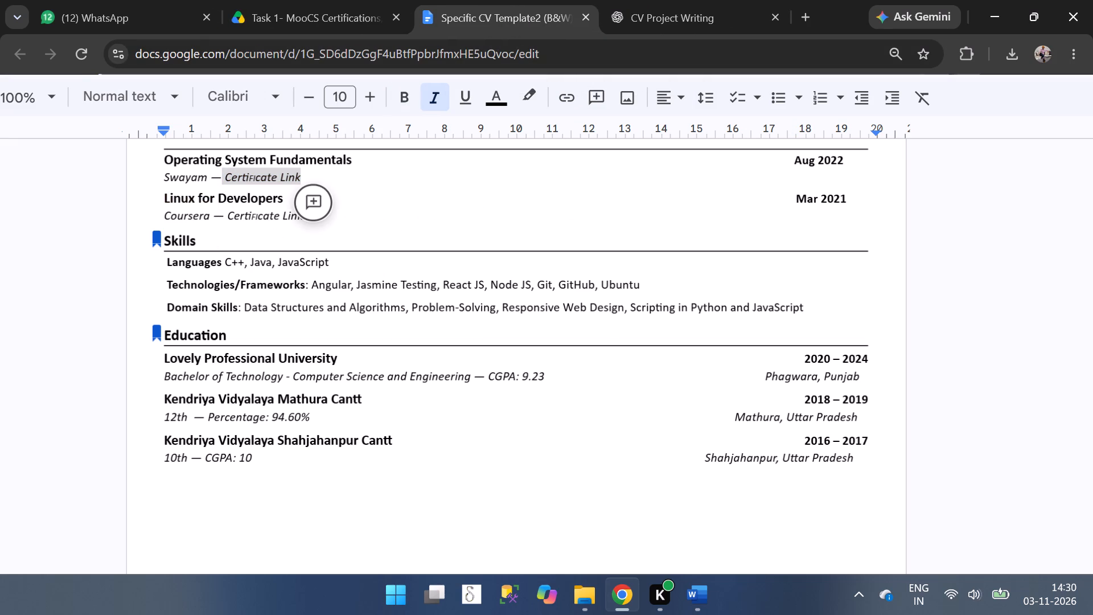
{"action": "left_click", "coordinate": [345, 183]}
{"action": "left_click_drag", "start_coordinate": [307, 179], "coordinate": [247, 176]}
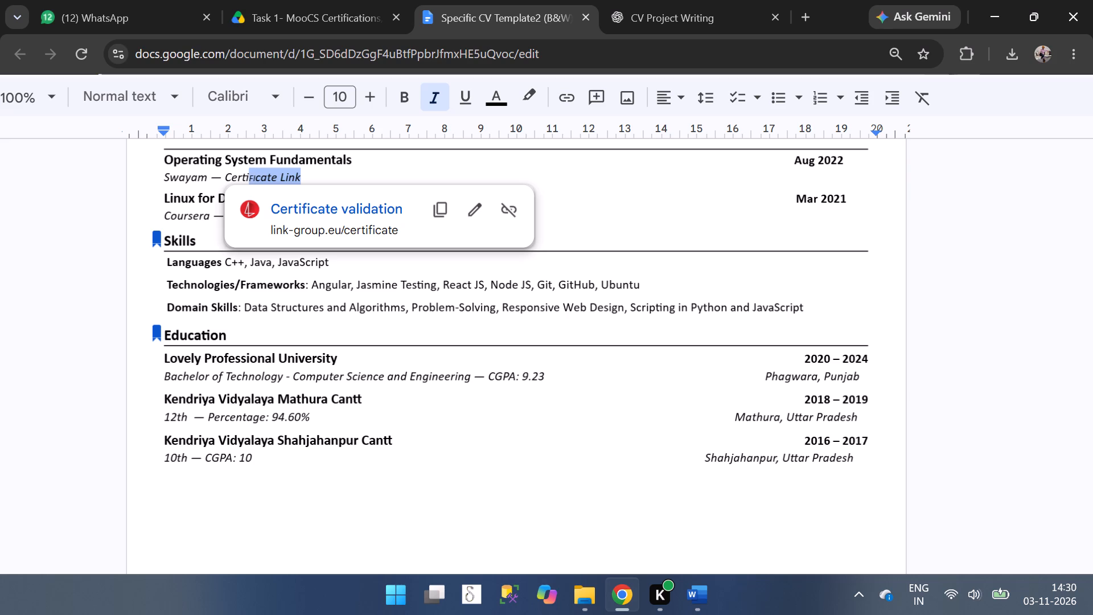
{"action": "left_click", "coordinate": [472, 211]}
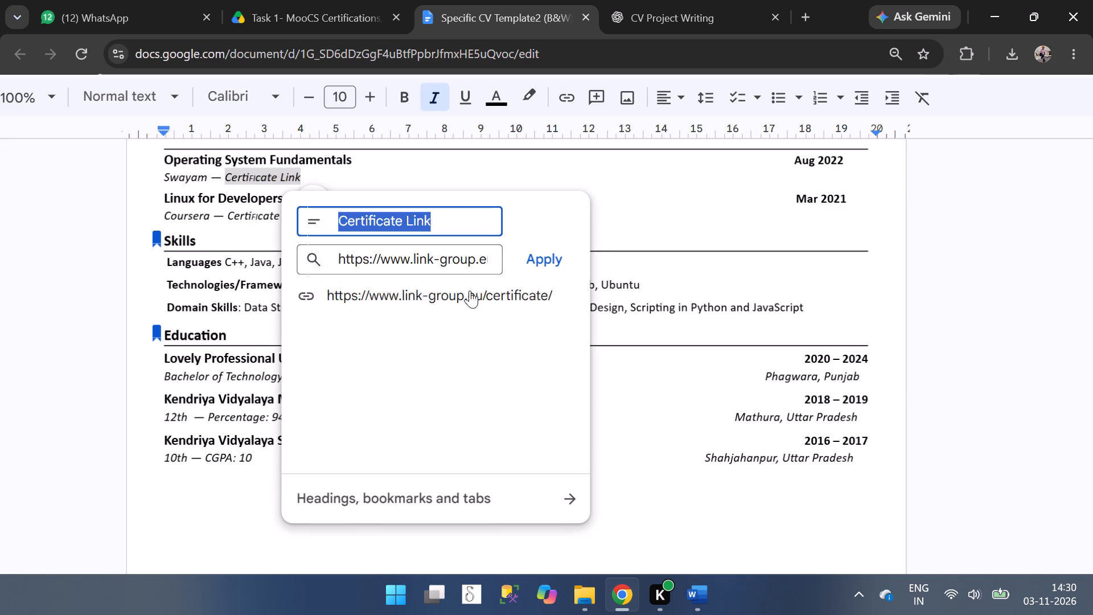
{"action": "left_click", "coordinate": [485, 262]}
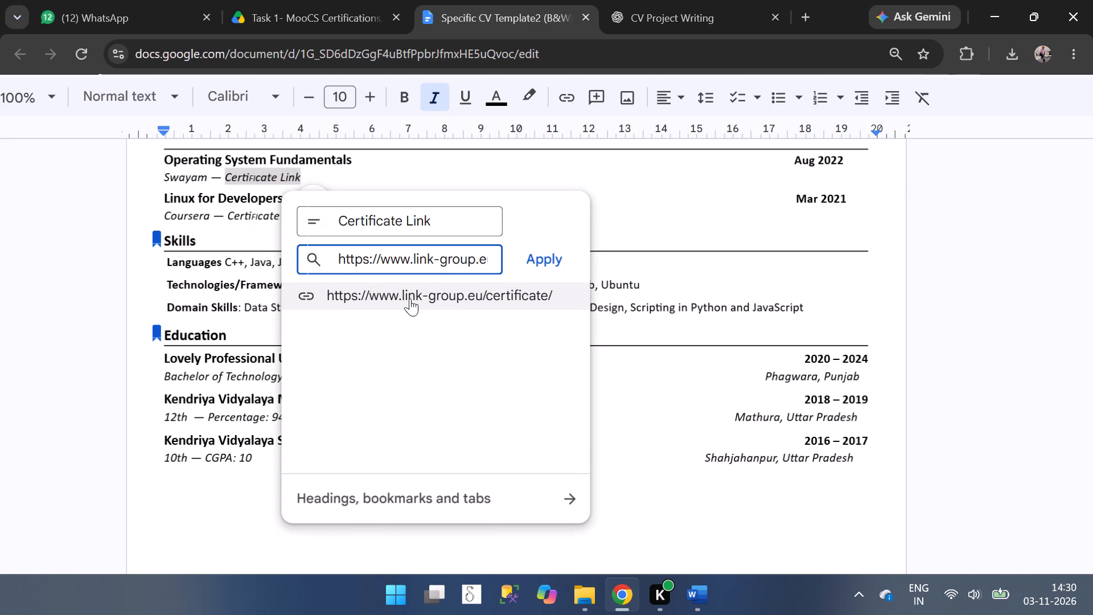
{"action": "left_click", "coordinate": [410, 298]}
Edit the Swayam line's "Certificate Link" hyperlink again, clearing its entire link-group.eu web address while keeping the display text.
{"action": "left_click_drag", "start_coordinate": [318, 179], "coordinate": [289, 178]}
{"action": "left_click", "coordinate": [470, 216]}
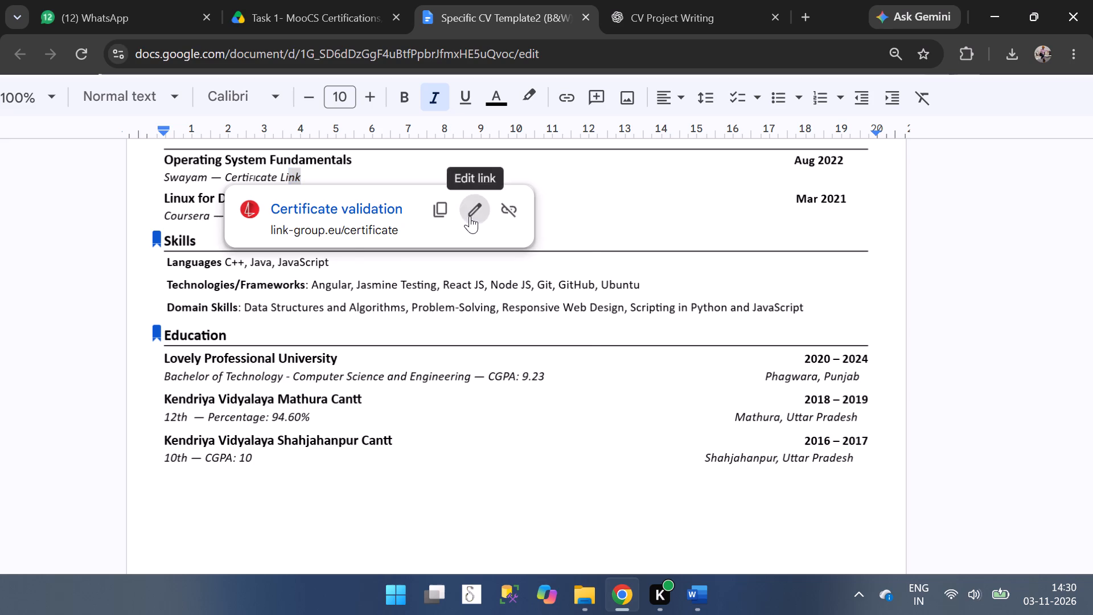
{"action": "left_click_drag", "start_coordinate": [471, 256], "coordinate": [458, 256]}
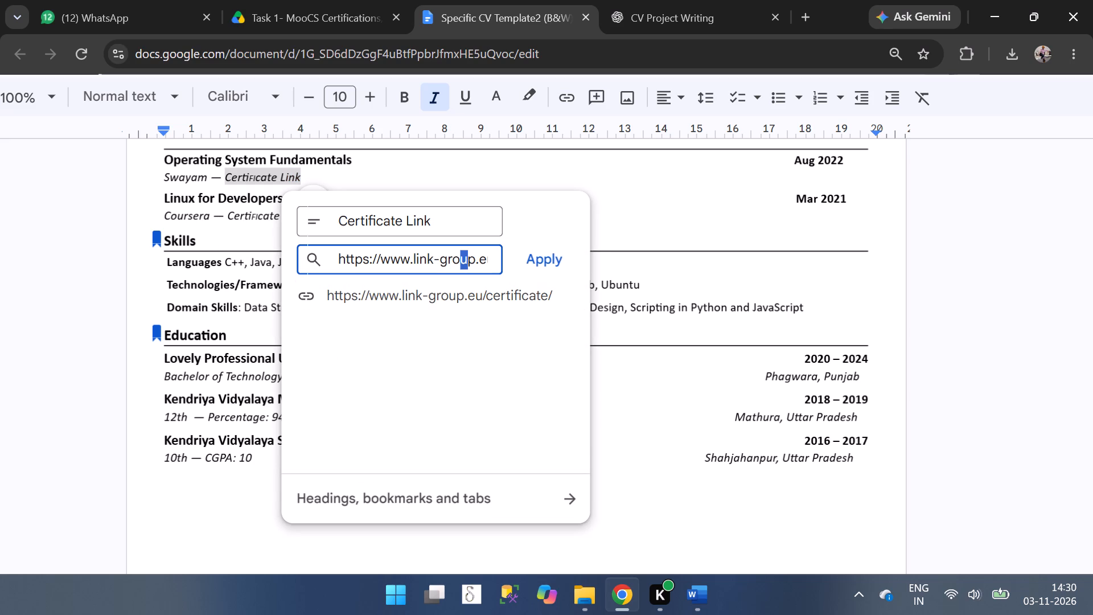
{"action": "left_click_drag", "start_coordinate": [458, 256], "coordinate": [458, 257]}
{"action": "key", "text": "BackSpace"}
{"action": "key", "text": "Right"}
{"action": "key", "text": "Right"}
{"action": "key", "text": "Right"}
{"action": "key", "text": "Right"}
{"action": "key", "text": "Right"}
{"action": "key", "text": "Right"}
{"action": "key", "text": "Right"}
{"action": "key", "text": "Right"}
{"action": "key", "text": "Right"}
{"action": "key", "text": "Right"}
{"action": "key", "text": "Right"}
{"action": "key", "text": "Right"}
{"action": "key", "text": "Right"}
{"action": "key", "text": "Right"}
{"action": "key", "text": "Right"}
{"action": "key", "text": "Right"}
{"action": "key", "text": "Right"}
{"action": "key", "text": "Right"}
{"action": "key", "text": "Right"}
{"action": "key", "text": "Right"}
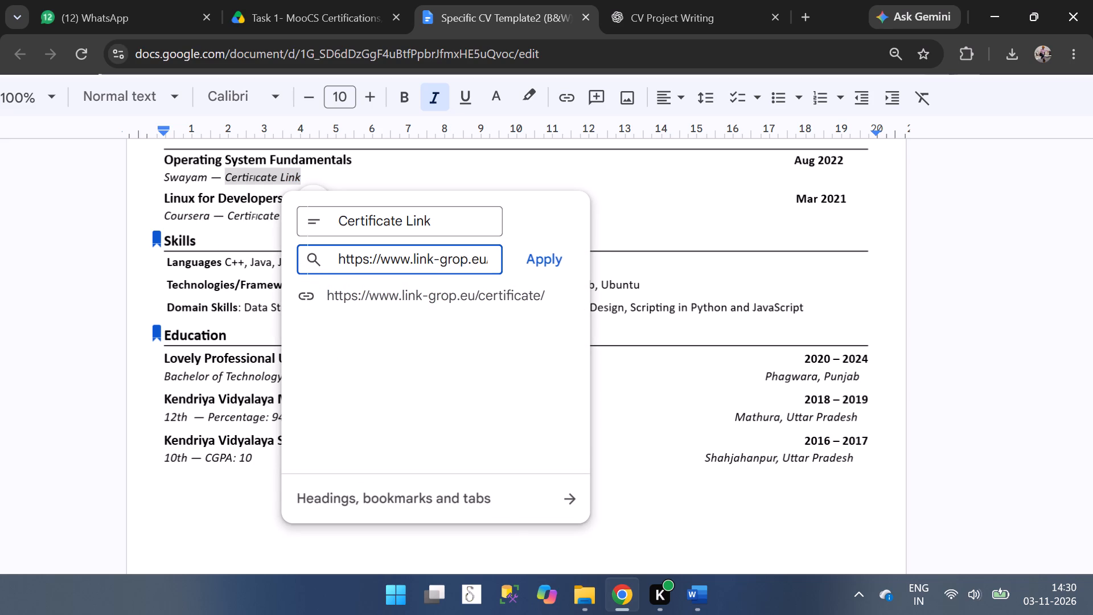
{"action": "key", "text": "BackSpace"}
{"action": "key", "text": "BackSpace"}
{"action": "key", "text": "BackSpace"}
{"action": "key", "text": "BackSpace"}
{"action": "key", "text": "BackSpace"}
{"action": "key", "text": "BackSpace"}
{"action": "key", "text": "BackSpace"}
{"action": "key", "text": "BackSpace"}
{"action": "key", "text": "BackSpace"}
{"action": "key", "text": "BackSpace"}
{"action": "key", "text": "BackSpace"}
{"action": "key", "text": "BackSpace"}
{"action": "key", "text": "BackSpace"}
{"action": "key", "text": "BackSpace"}
{"action": "key", "text": "BackSpace"}
{"action": "key", "text": "BackSpace"}
{"action": "key", "text": "BackSpace"}
{"action": "key", "text": "BackSpace"}
{"action": "key", "text": "BackSpace"}
{"action": "key", "text": "BackSpace"}
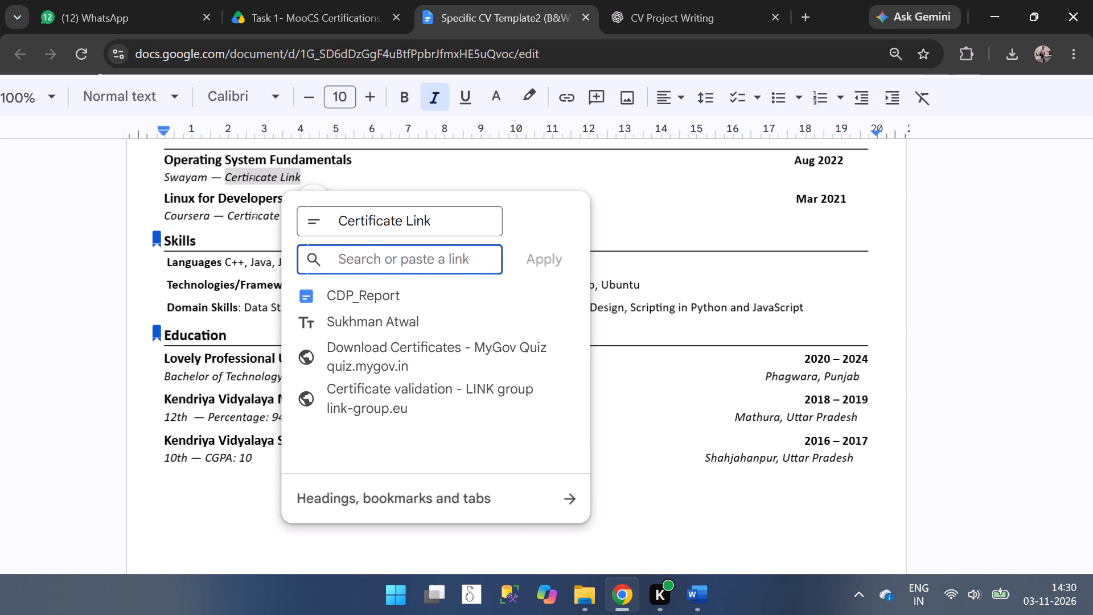
{"action": "scroll", "coordinate": [447, 396], "scroll_direction": "down", "scroll_amount": 1}
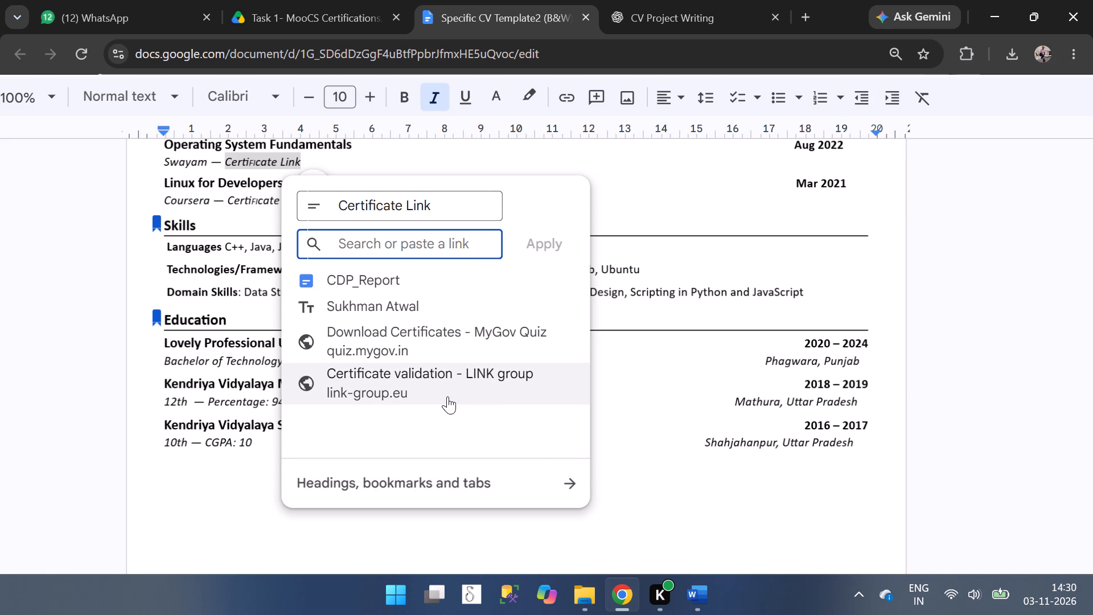
{"action": "scroll", "coordinate": [453, 338], "scroll_direction": "up", "scroll_amount": 1}
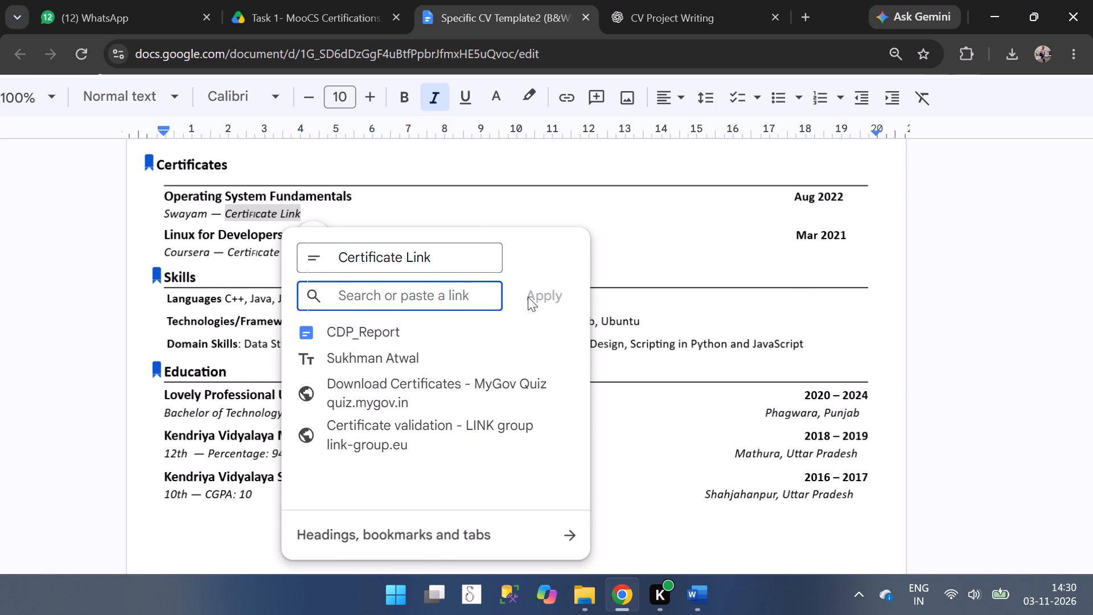
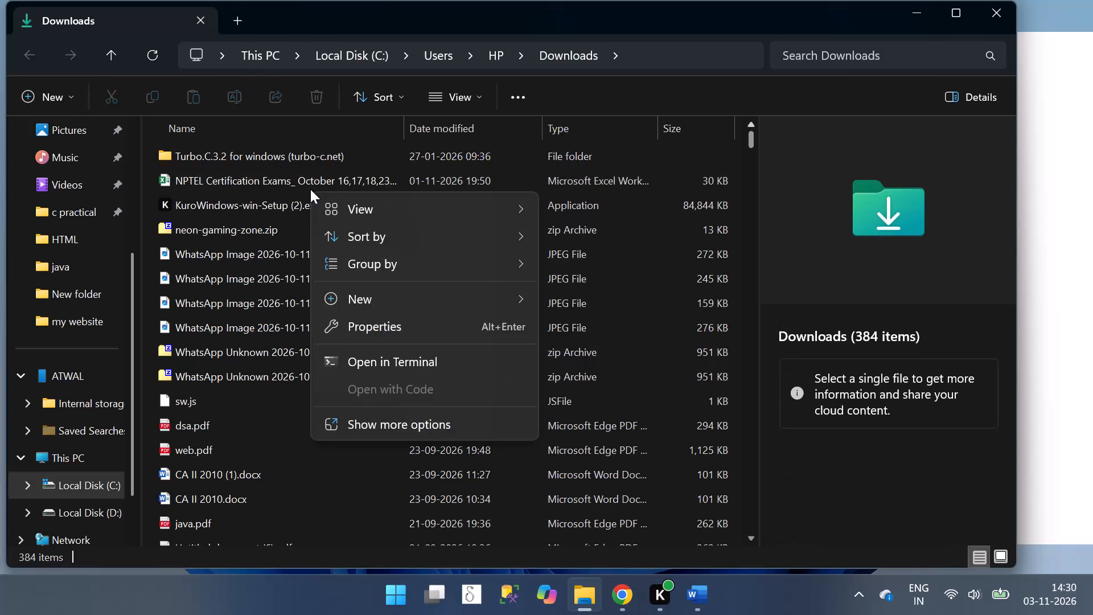
In File Explorer, copy the "NPTEL Certification Exams_ October 16,17,18,23,24,25 2026.xlsx" file from the Downloads folder.
{"action": "right_click", "coordinate": [218, 183]}
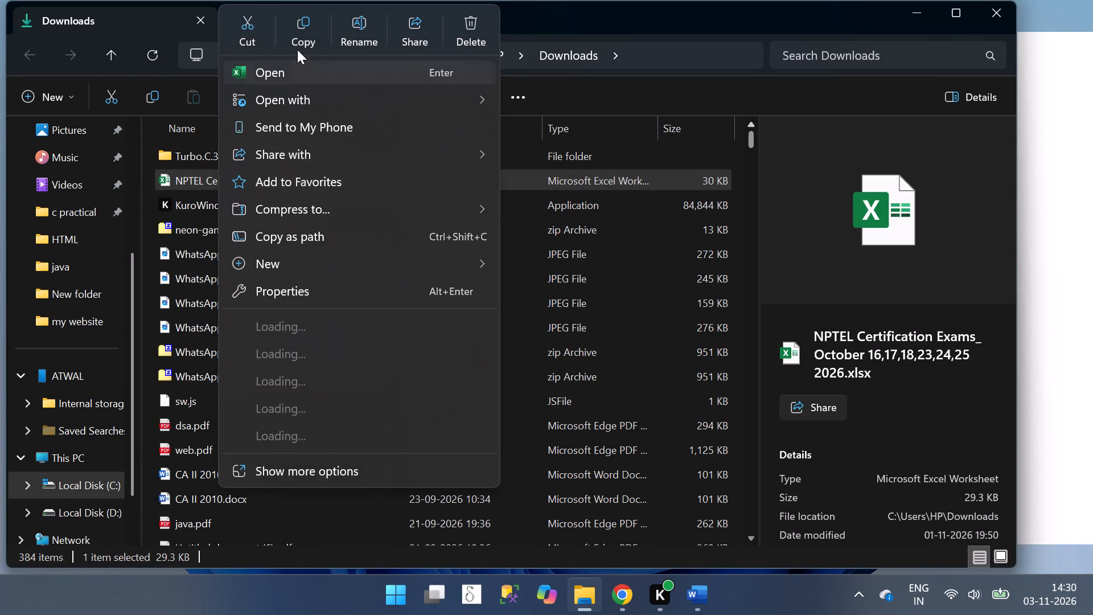
{"action": "left_click", "coordinate": [298, 39]}
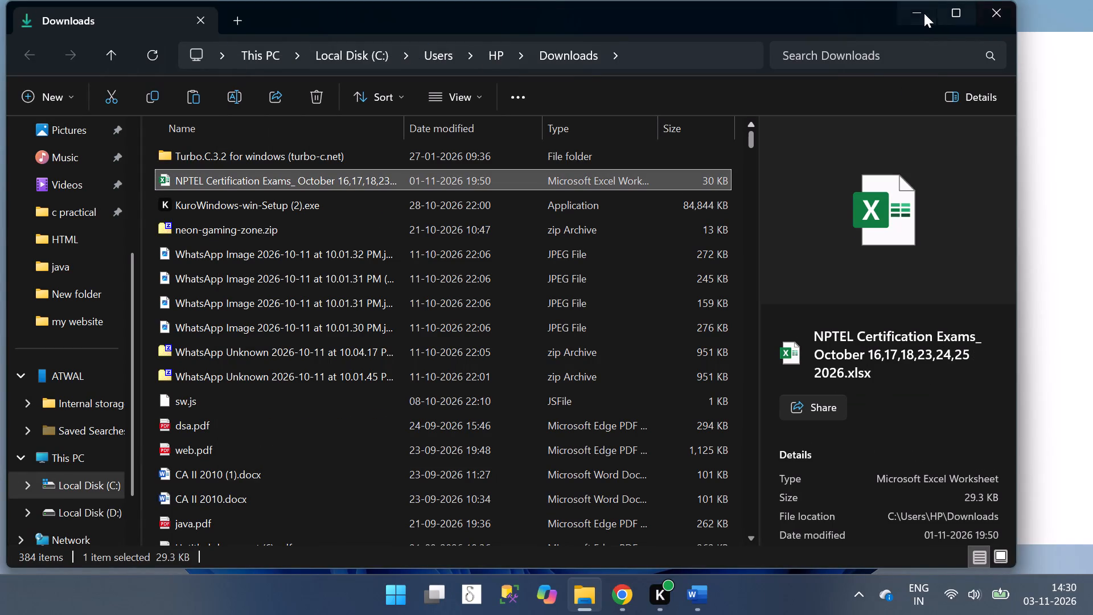
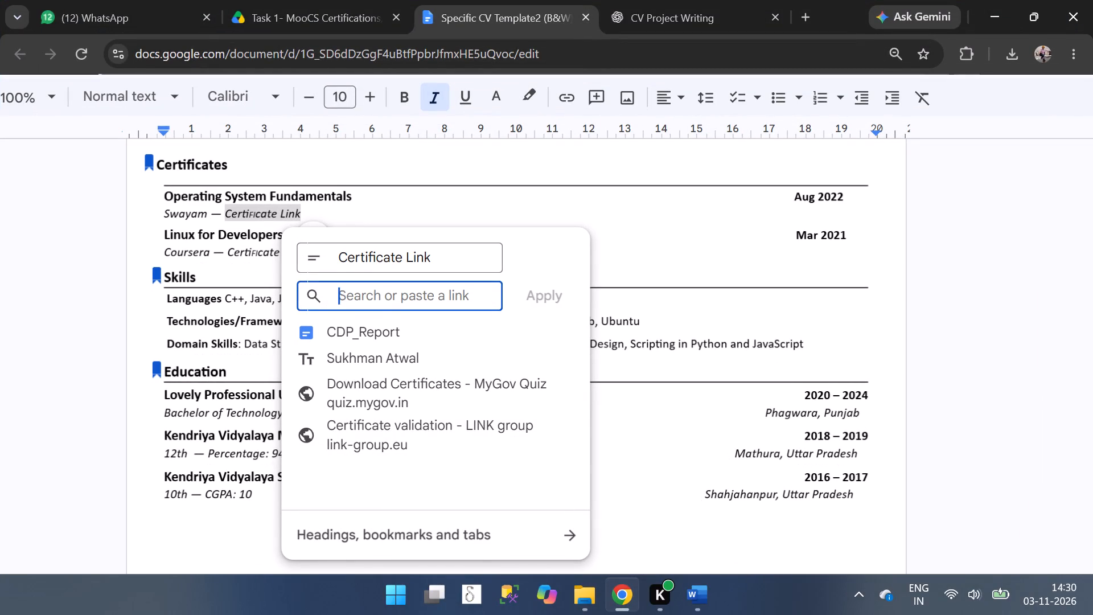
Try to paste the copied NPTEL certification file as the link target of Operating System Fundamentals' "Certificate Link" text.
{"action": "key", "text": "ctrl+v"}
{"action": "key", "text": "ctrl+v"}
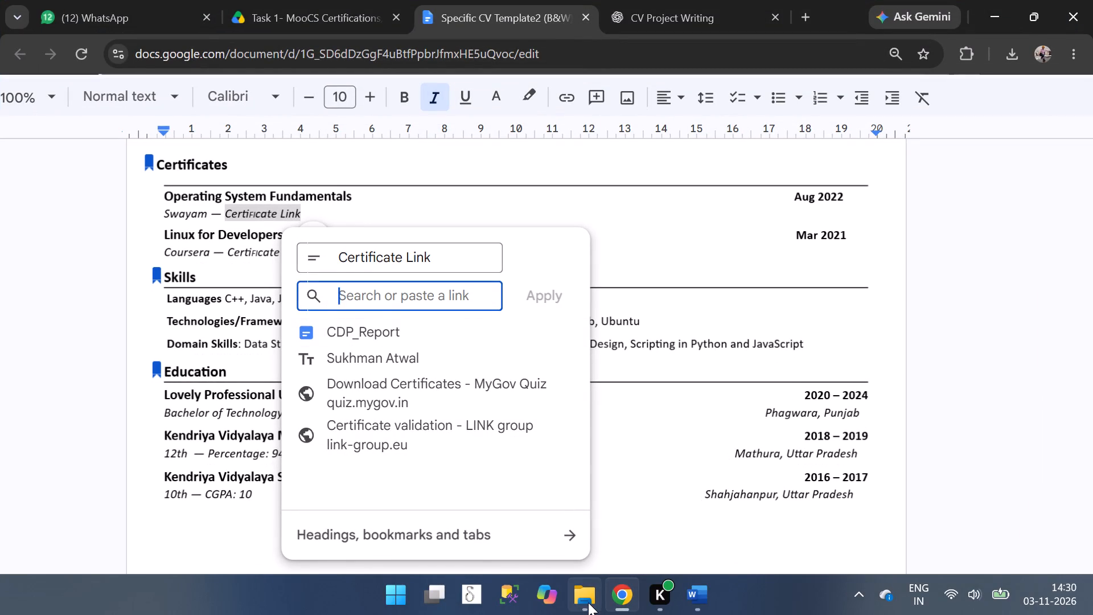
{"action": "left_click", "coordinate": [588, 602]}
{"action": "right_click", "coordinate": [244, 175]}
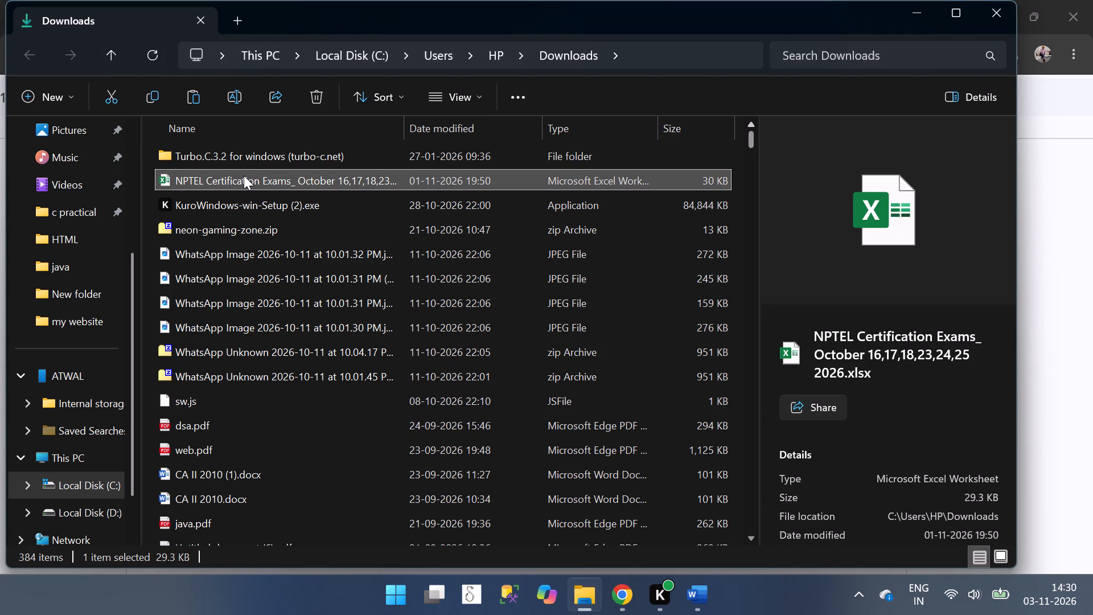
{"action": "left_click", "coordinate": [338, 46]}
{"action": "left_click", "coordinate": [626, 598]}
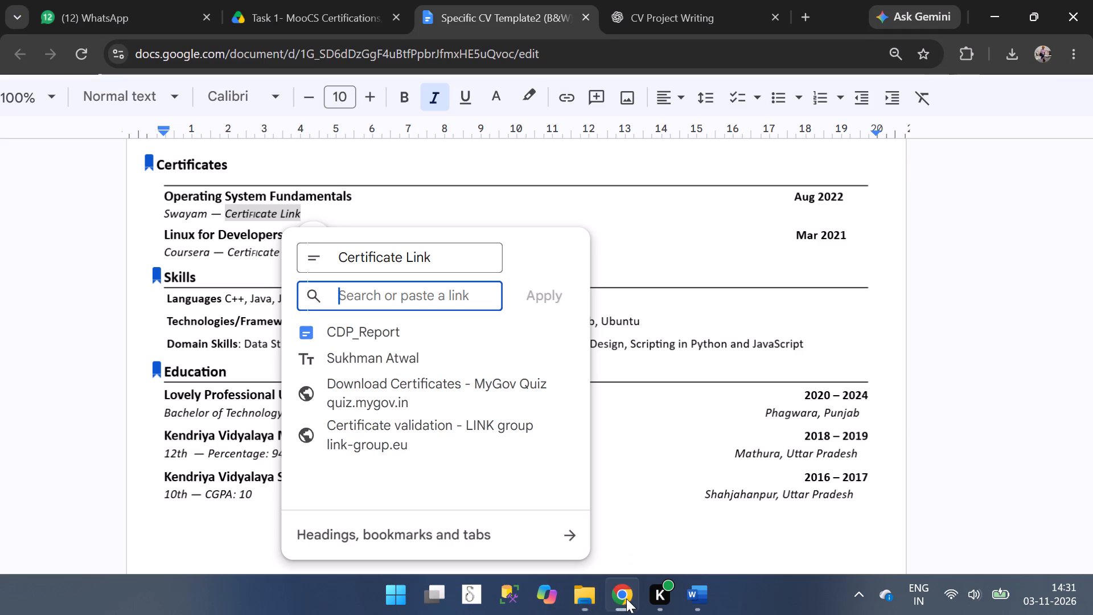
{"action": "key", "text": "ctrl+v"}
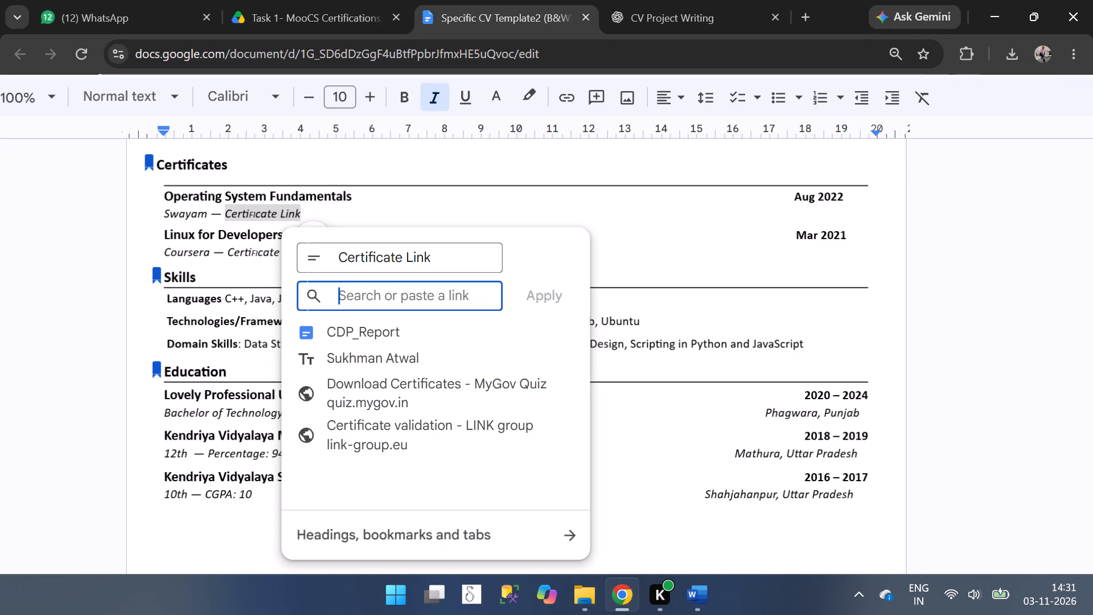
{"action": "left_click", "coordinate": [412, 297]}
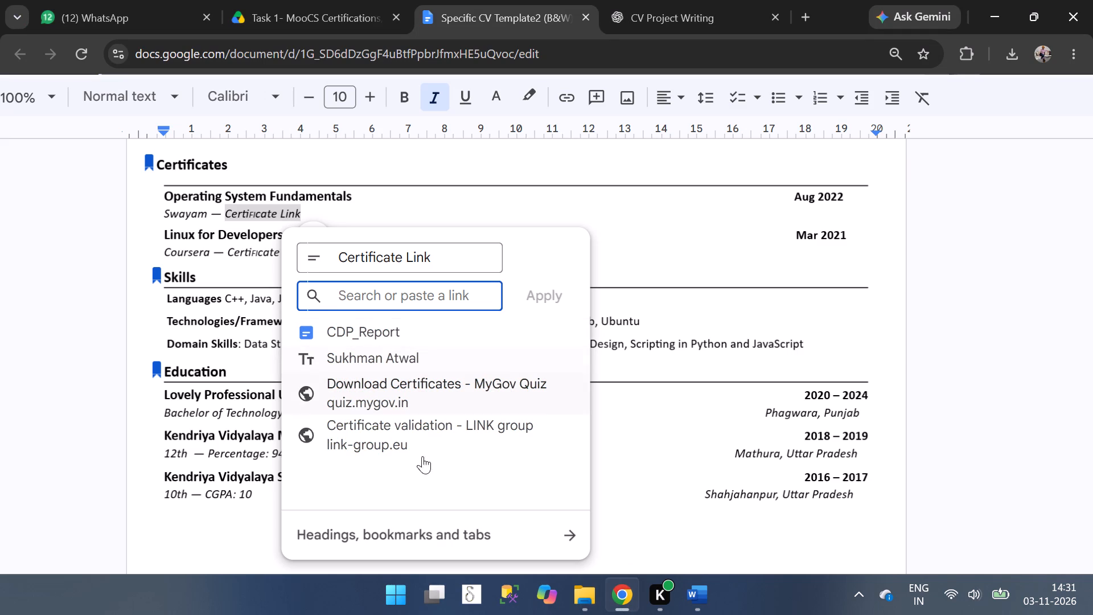
Link the "Certificate Link" text under Operating System Fundamentals to the CDP_Report document and check its link preview.
{"action": "left_click", "coordinate": [478, 540]}
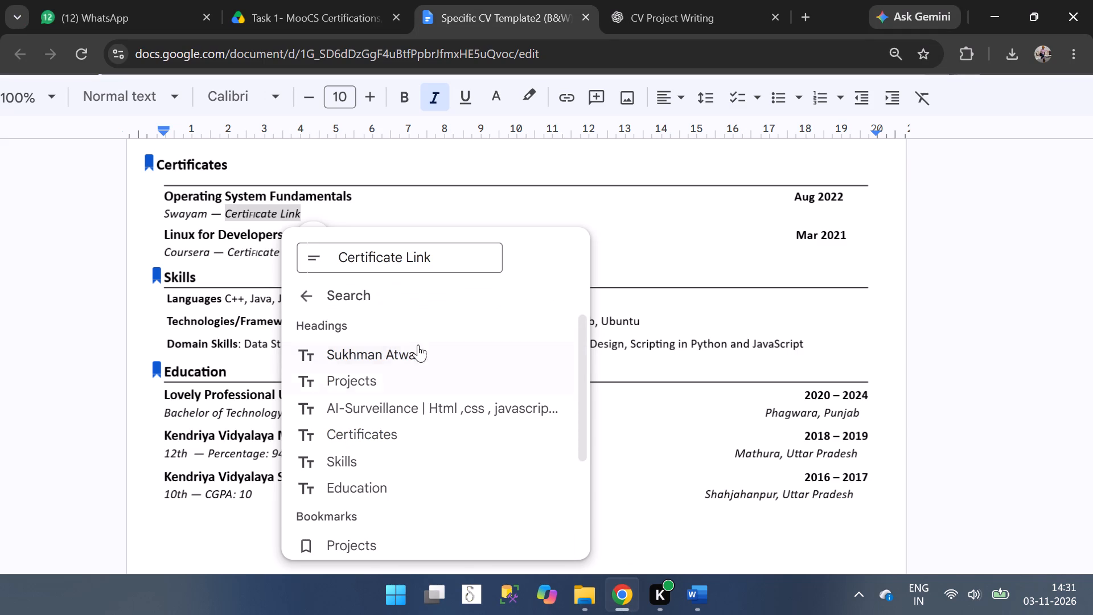
{"action": "left_click", "coordinate": [306, 304]}
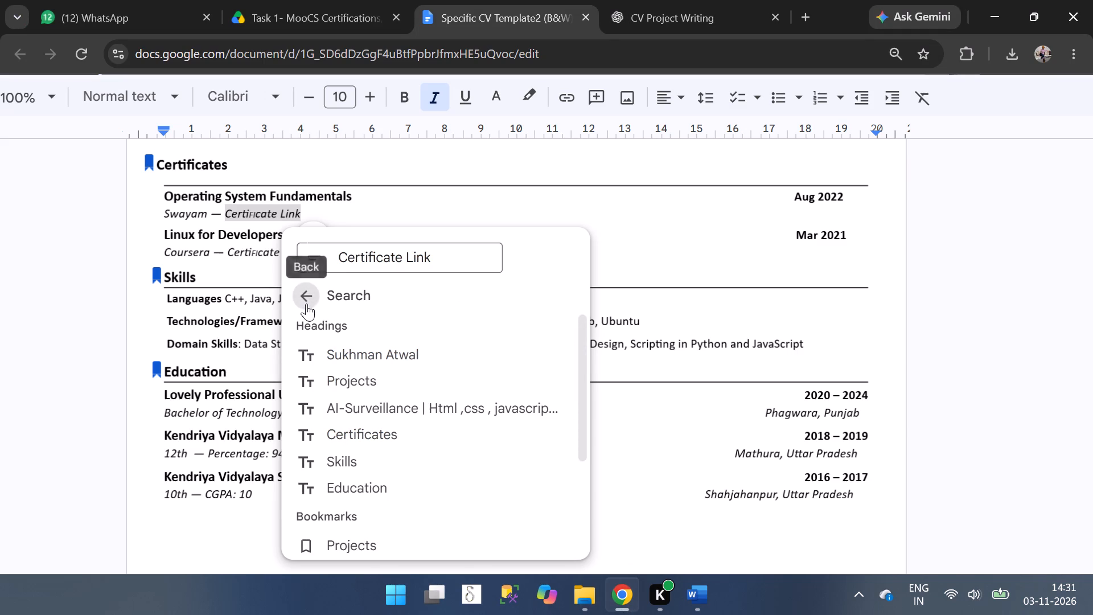
{"action": "left_click", "coordinate": [427, 302]}
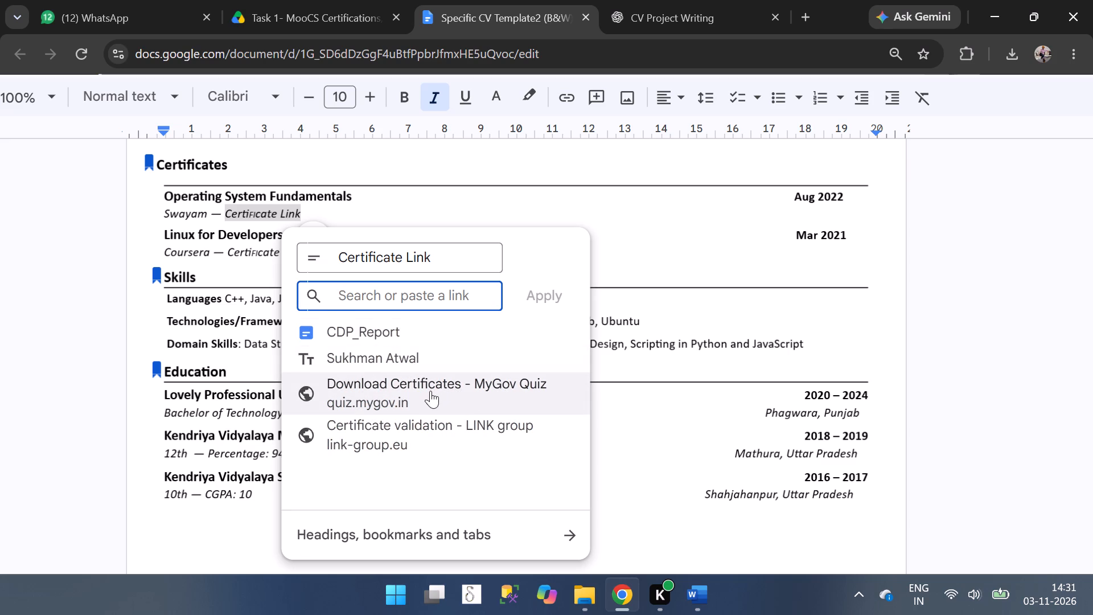
{"action": "left_click", "coordinate": [395, 337]}
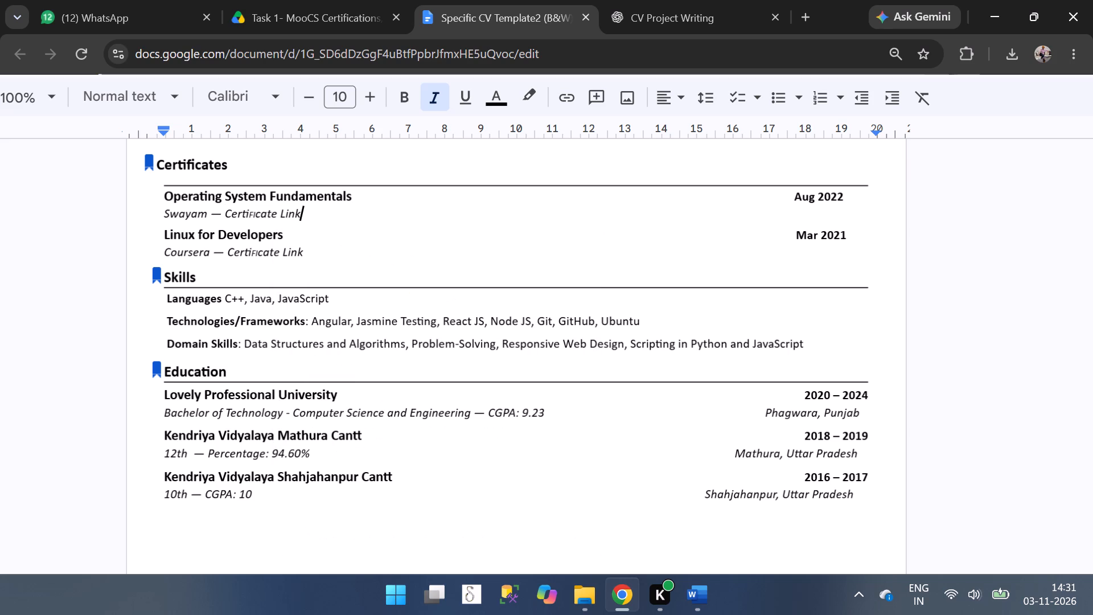
{"action": "left_click", "coordinate": [298, 213]}
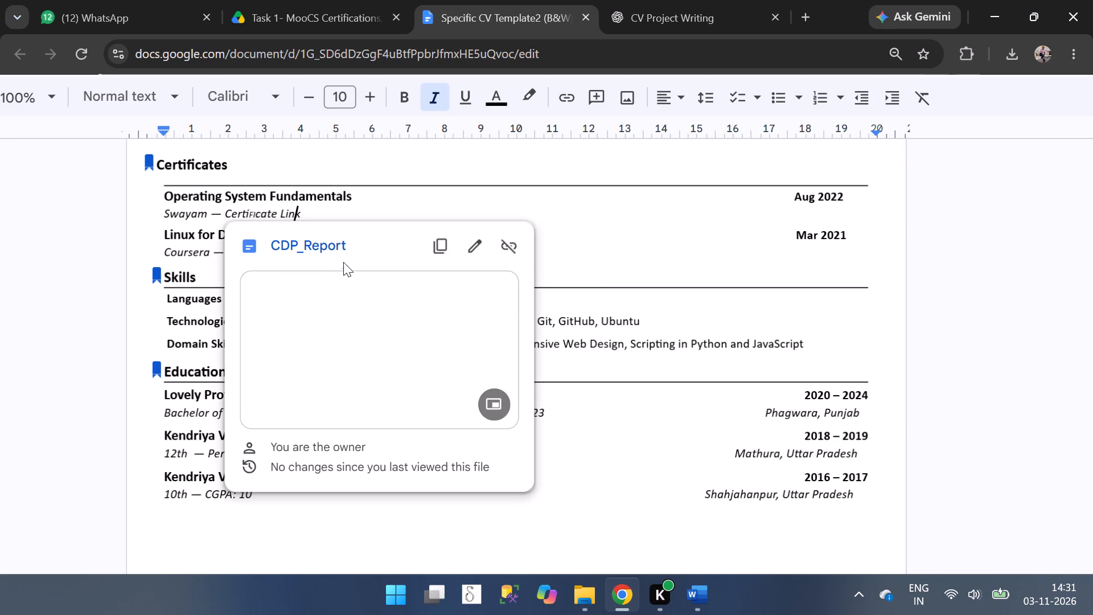
{"action": "left_click", "coordinate": [326, 215]}
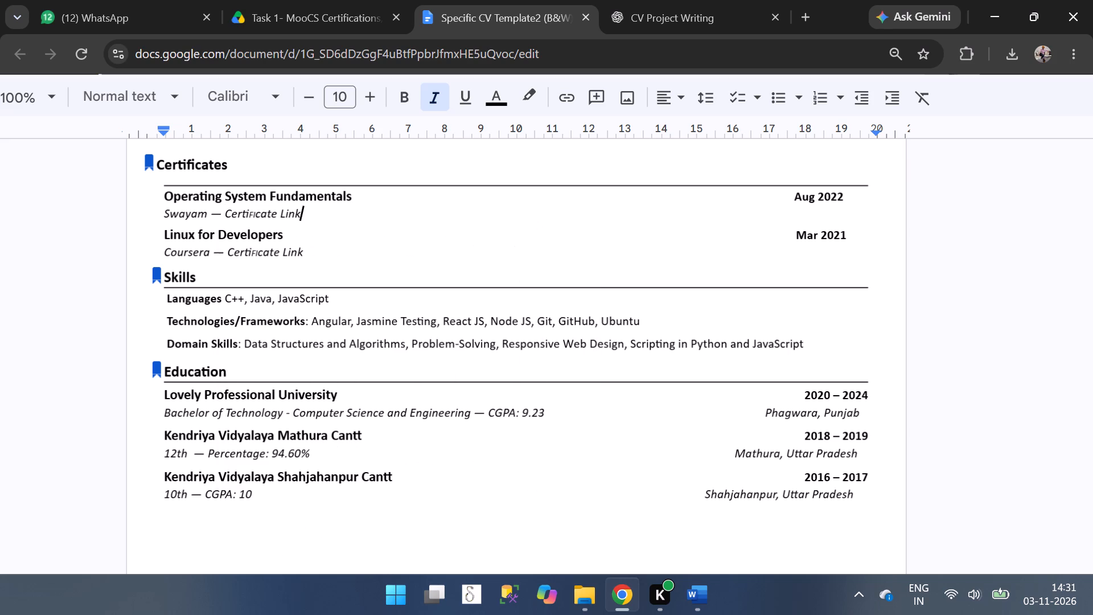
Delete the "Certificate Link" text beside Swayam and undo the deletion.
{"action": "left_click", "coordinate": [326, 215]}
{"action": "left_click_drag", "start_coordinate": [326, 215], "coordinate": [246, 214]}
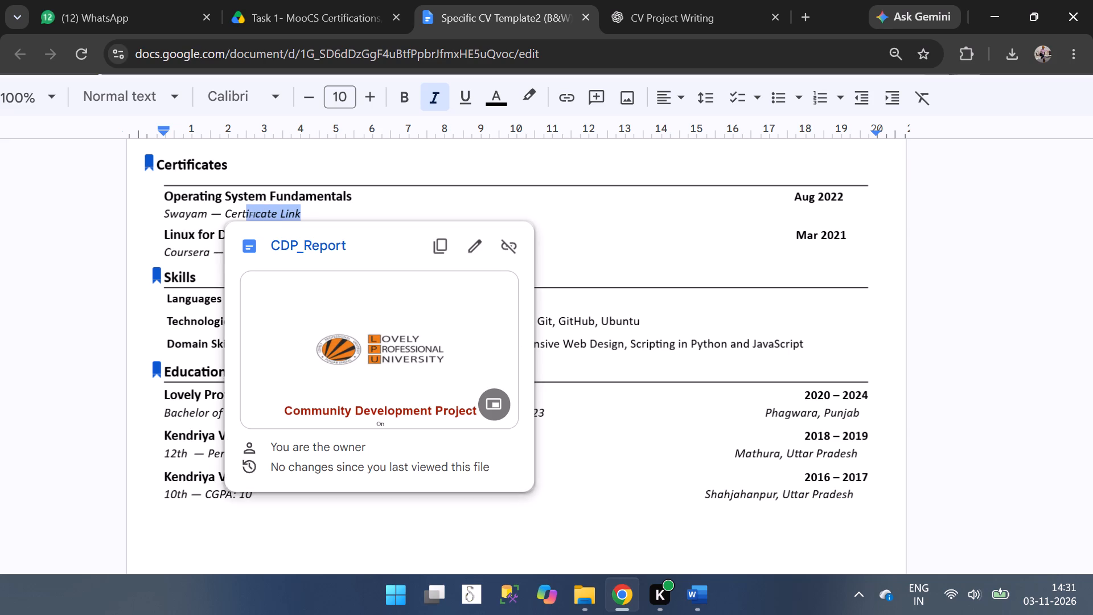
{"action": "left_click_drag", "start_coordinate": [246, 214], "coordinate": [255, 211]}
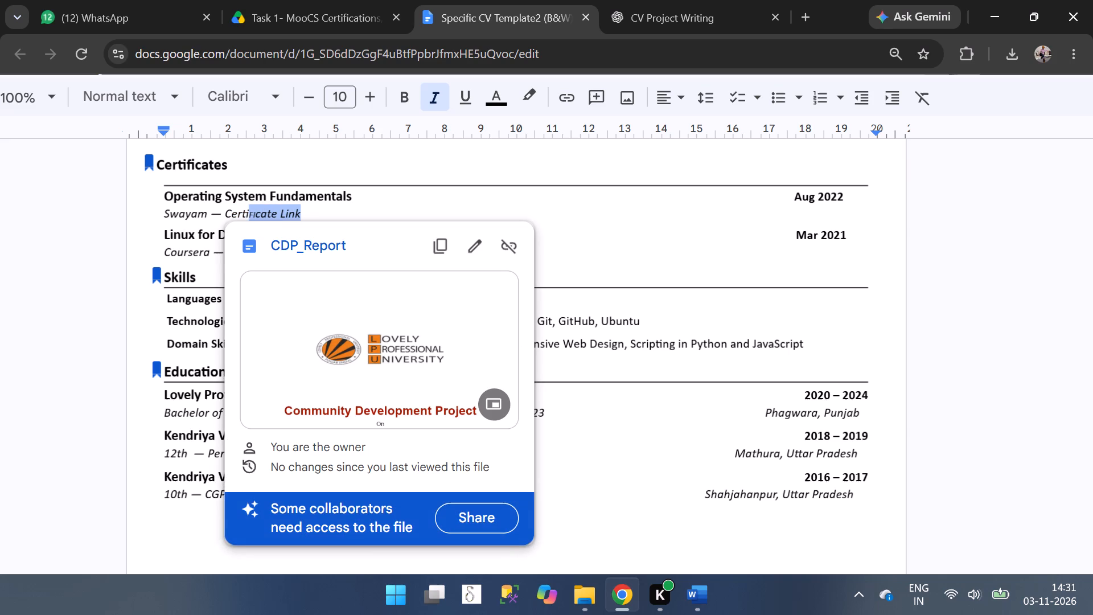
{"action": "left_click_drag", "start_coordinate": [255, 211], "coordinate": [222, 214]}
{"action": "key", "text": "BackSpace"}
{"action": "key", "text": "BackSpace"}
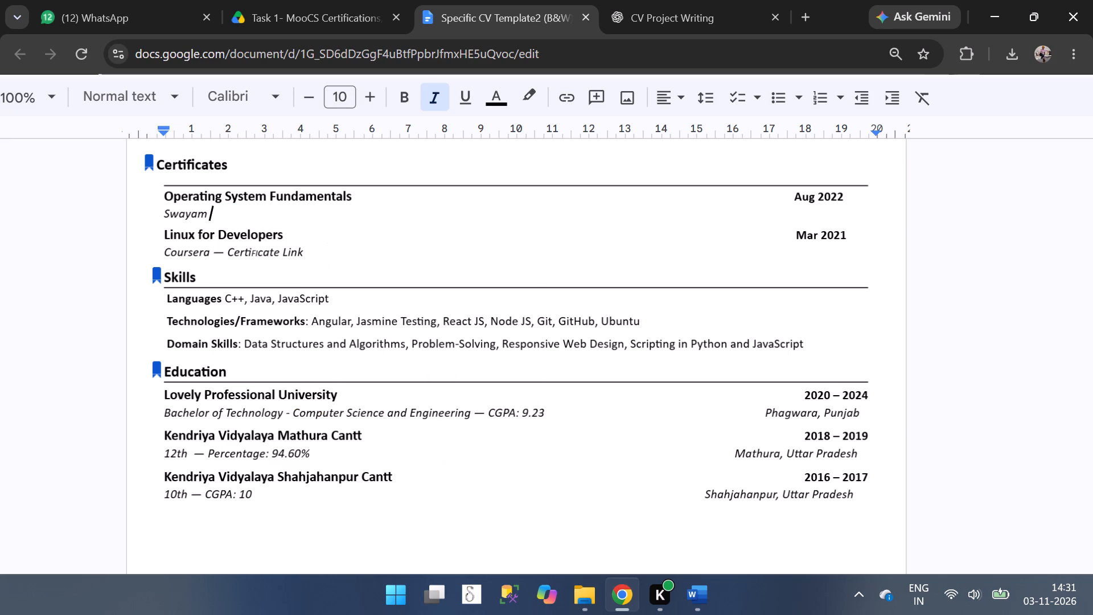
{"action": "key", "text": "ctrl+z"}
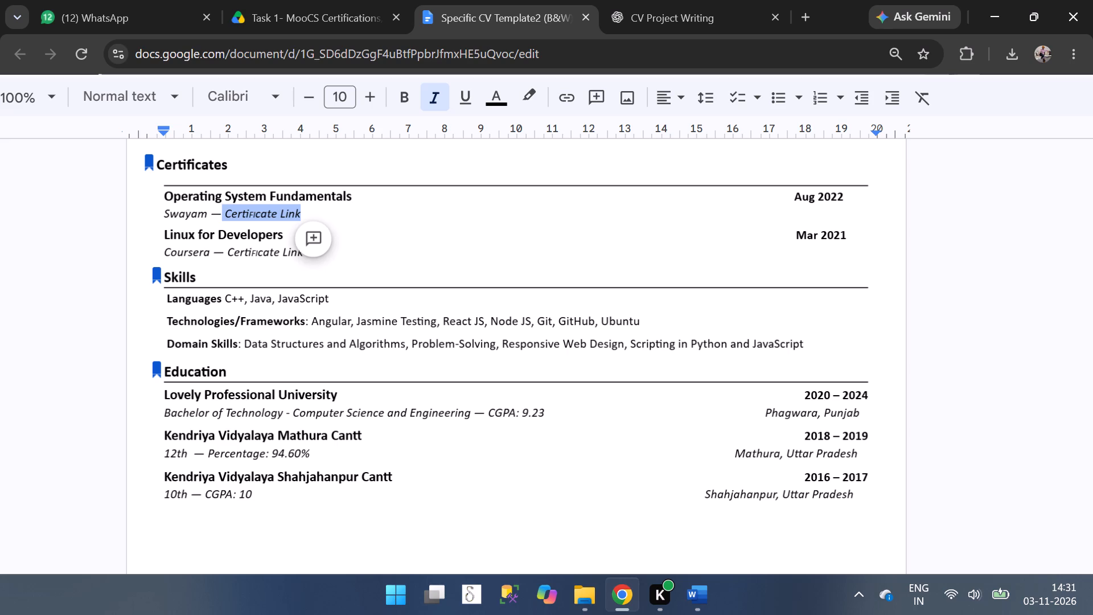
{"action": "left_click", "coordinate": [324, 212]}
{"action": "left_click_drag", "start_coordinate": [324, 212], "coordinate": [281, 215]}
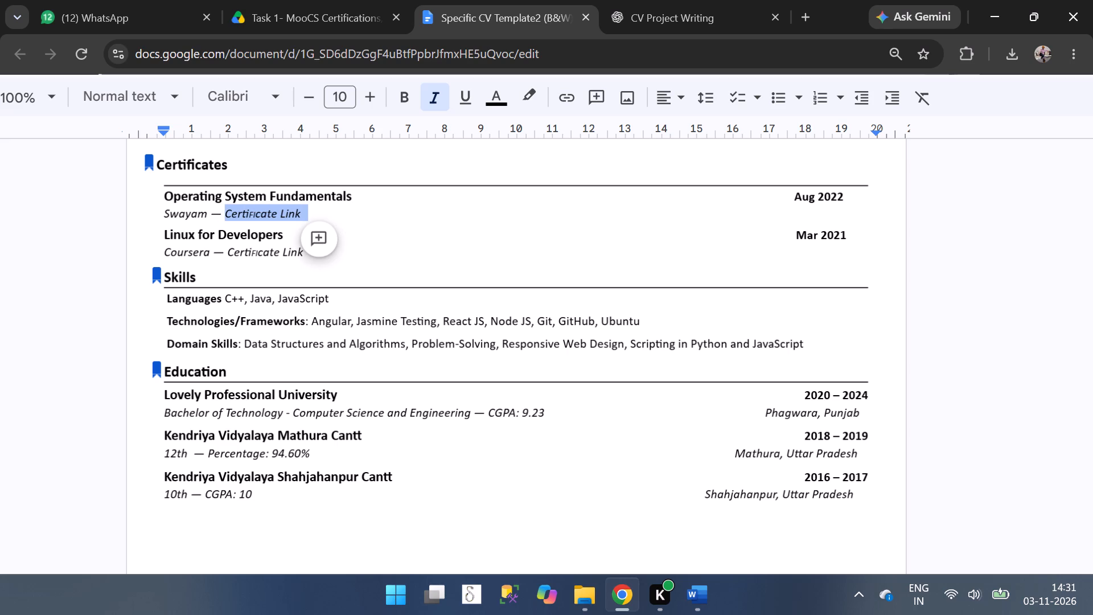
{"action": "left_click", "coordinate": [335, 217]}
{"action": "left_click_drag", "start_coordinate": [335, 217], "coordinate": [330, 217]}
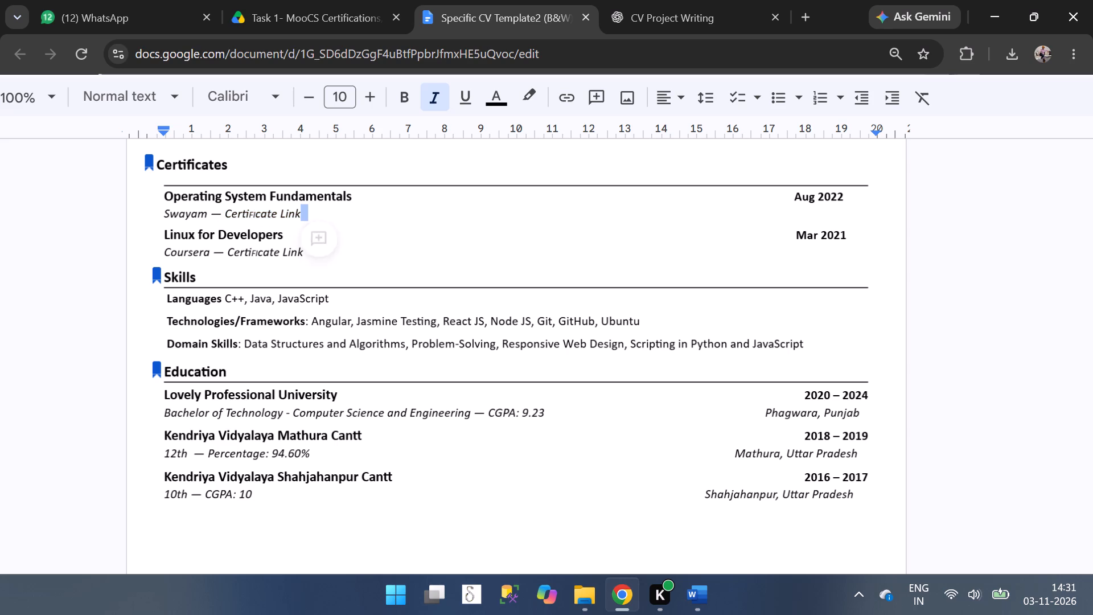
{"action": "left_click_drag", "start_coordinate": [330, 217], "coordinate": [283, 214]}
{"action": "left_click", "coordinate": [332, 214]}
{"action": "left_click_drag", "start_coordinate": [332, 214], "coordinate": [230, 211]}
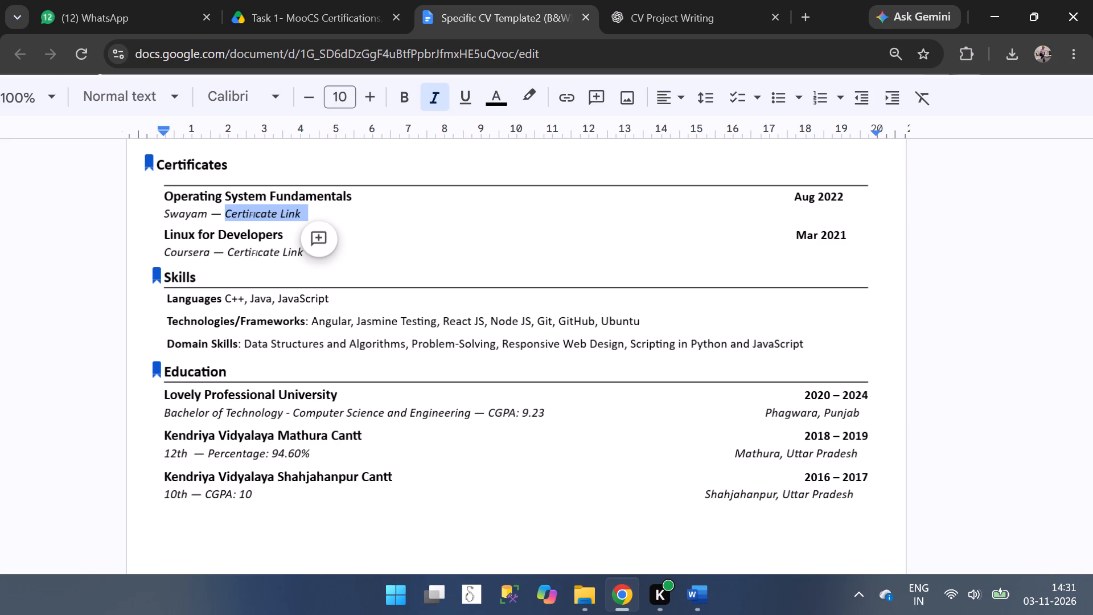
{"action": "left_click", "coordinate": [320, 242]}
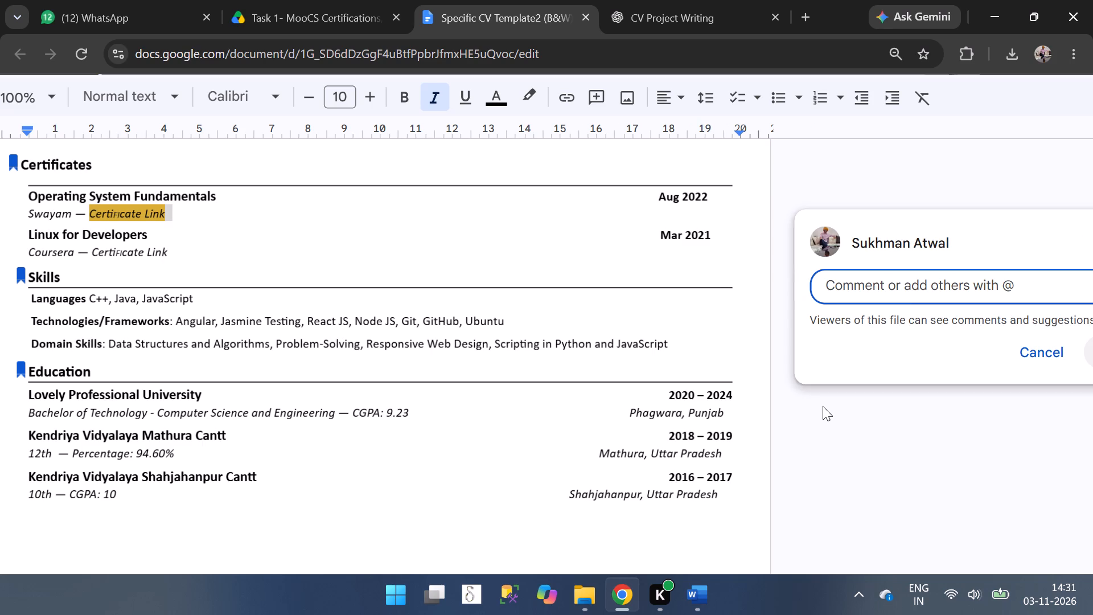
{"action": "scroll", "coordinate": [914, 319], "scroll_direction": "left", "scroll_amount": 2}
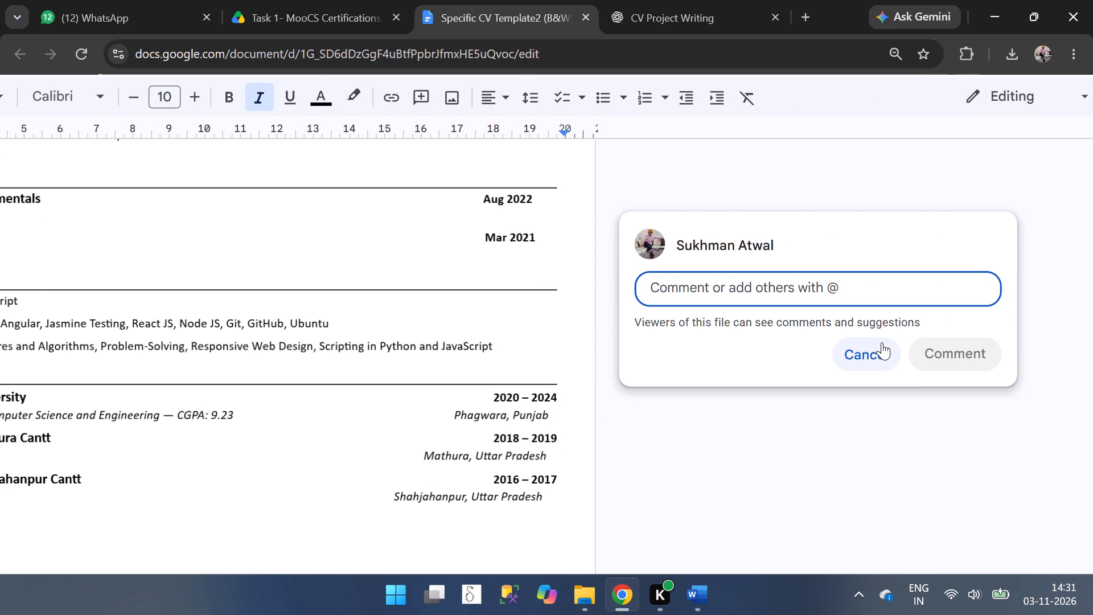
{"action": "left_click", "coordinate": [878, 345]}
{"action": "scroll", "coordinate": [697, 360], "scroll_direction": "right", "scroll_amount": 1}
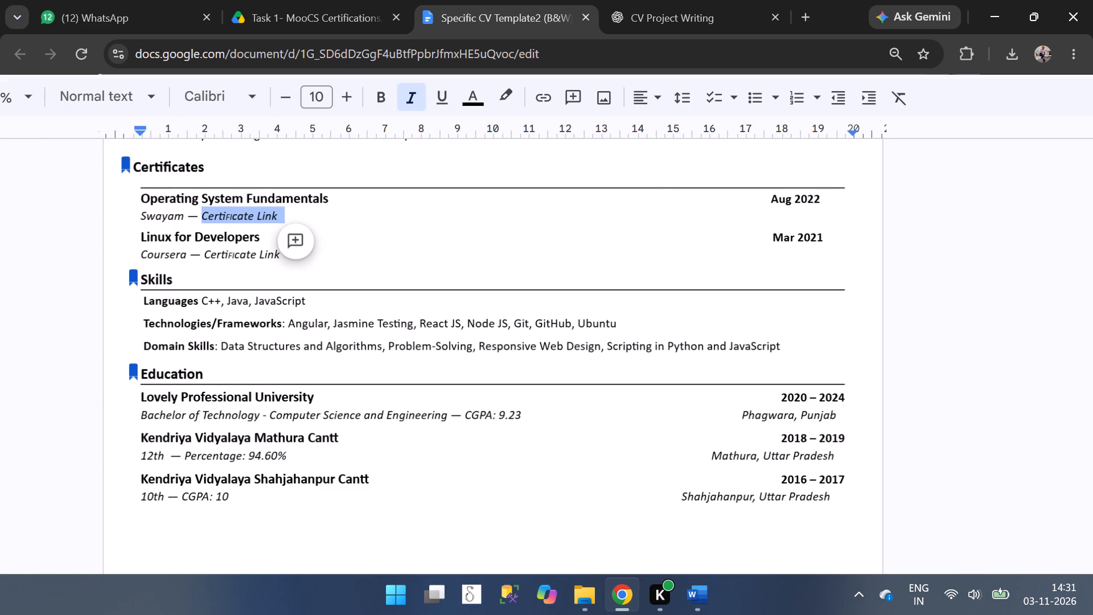
Edit the link on Swayam's "Certificate Link" text and clear its CDP_Report web address.
{"action": "left_click", "coordinate": [291, 219]}
{"action": "left_click_drag", "start_coordinate": [291, 219], "coordinate": [207, 214]}
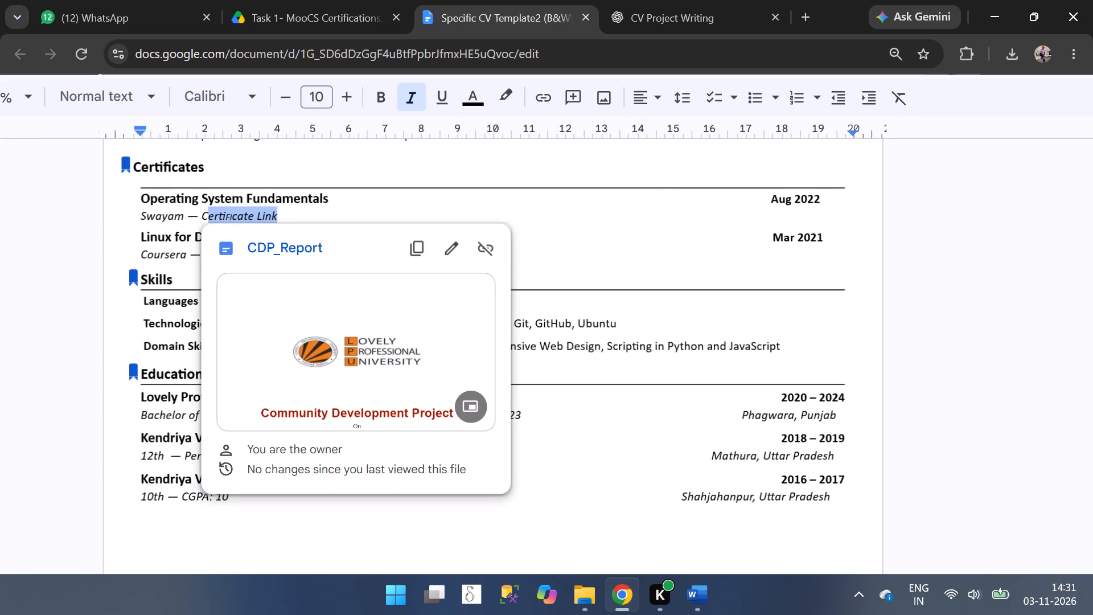
{"action": "left_click_drag", "start_coordinate": [207, 214], "coordinate": [206, 216]}
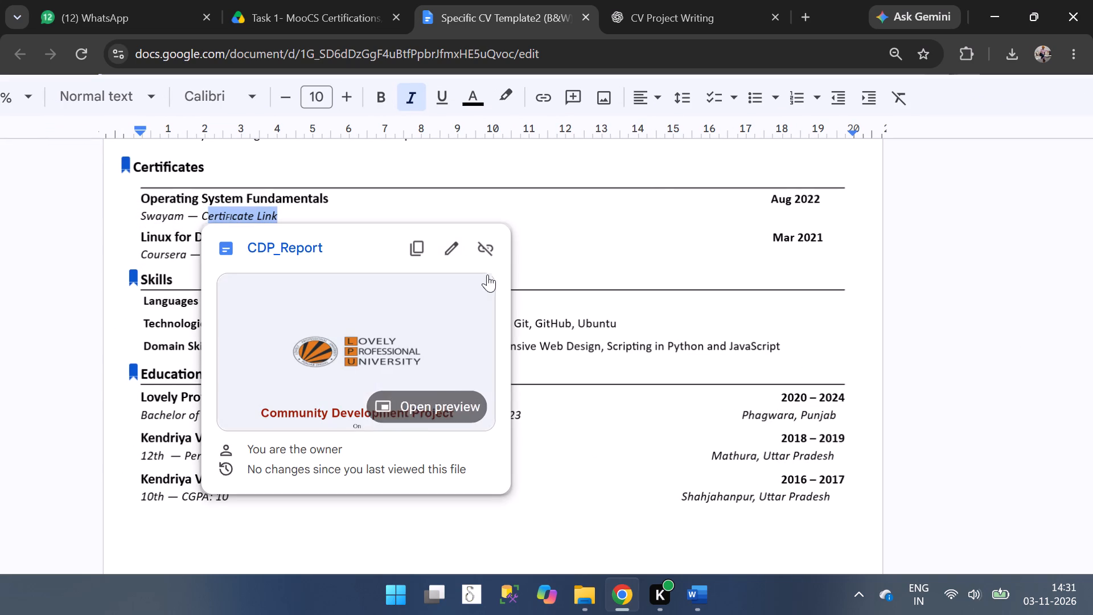
{"action": "left_click", "coordinate": [454, 255]}
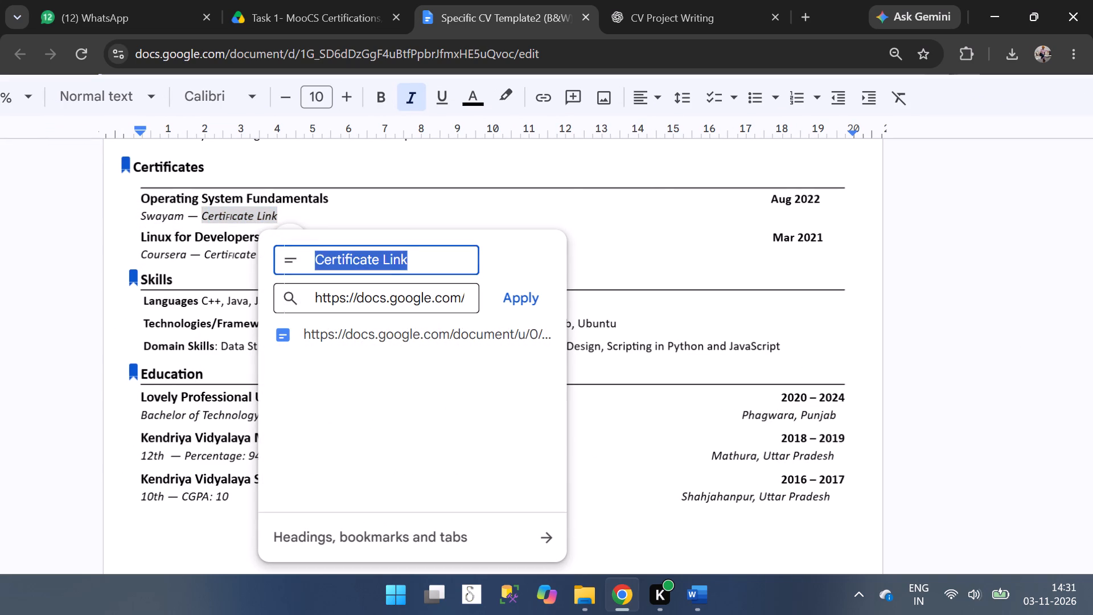
{"action": "left_click", "coordinate": [429, 297]}
{"action": "key", "text": "BackSpace"}
{"action": "key", "text": "BackSpace"}
{"action": "key", "text": "BackSpace"}
{"action": "key", "text": "BackSpace"}
{"action": "key", "text": "BackSpace"}
{"action": "key", "text": "BackSpace"}
{"action": "key", "text": "BackSpace"}
{"action": "key", "text": "BackSpace"}
{"action": "key", "text": "BackSpace"}
{"action": "key", "text": "BackSpace"}
{"action": "key", "text": "BackSpace"}
{"action": "key", "text": "BackSpace"}
{"action": "key", "text": "BackSpace"}
{"action": "key", "text": "BackSpace"}
{"action": "key", "text": "BackSpace"}
{"action": "key", "text": "BackSpace"}
{"action": "key", "text": "BackSpace"}
{"action": "key", "text": "BackSpace"}
{"action": "key", "text": "BackSpace"}
{"action": "key", "text": "BackSpace"}
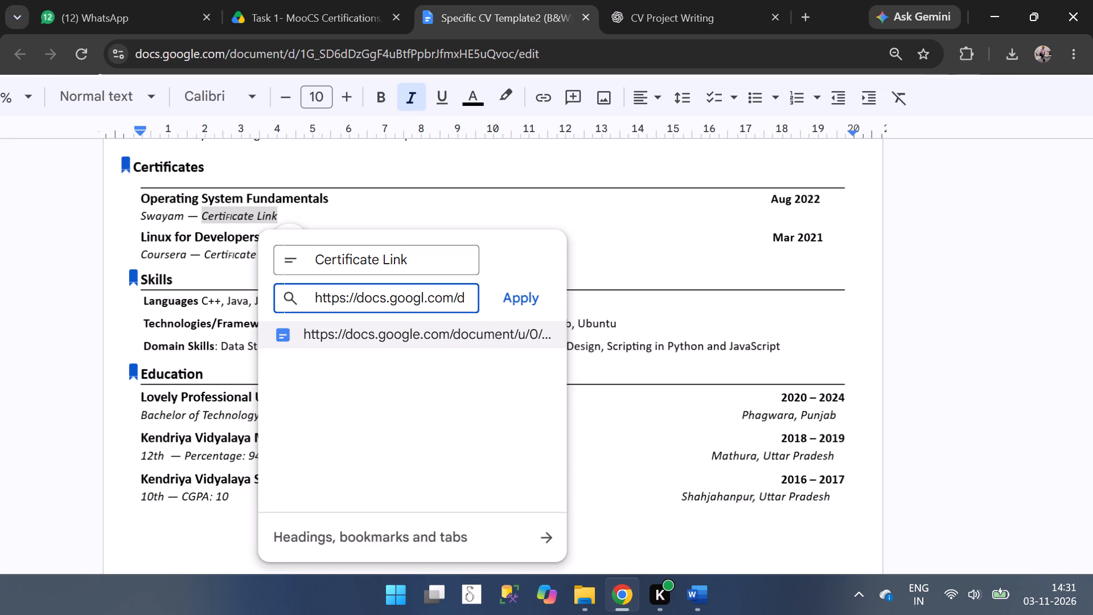
{"action": "key", "text": "End"}
{"action": "key", "text": "End"}
{"action": "key", "text": "End"}
{"action": "key", "text": "End"}
{"action": "key", "text": "End"}
{"action": "key", "text": "End"}
{"action": "key", "text": "End"}
{"action": "key", "text": "End"}
{"action": "key", "text": "End"}
{"action": "key", "text": "End"}
{"action": "key", "text": "End"}
{"action": "key", "text": "End"}
{"action": "key", "text": "End"}
{"action": "key", "text": "End"}
{"action": "key", "text": "End"}
{"action": "key", "text": "End"}
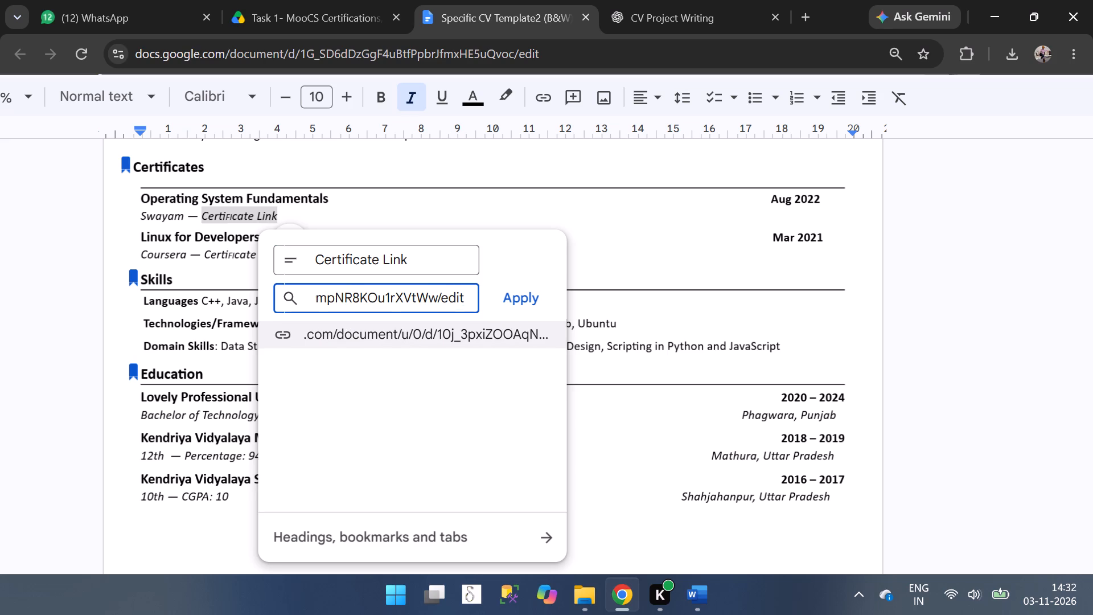
{"action": "key", "text": "BackSpace"}
{"action": "key", "text": "BackSpace"}
{"action": "key", "text": "BackSpace"}
{"action": "key", "text": "BackSpace"}
{"action": "key", "text": "BackSpace"}
{"action": "key", "text": "BackSpace"}
{"action": "key", "text": "BackSpace"}
{"action": "key", "text": "BackSpace"}
{"action": "key", "text": "BackSpace"}
{"action": "key", "text": "BackSpace"}
{"action": "key", "text": "BackSpace"}
{"action": "key", "text": "BackSpace"}
{"action": "key", "text": "BackSpace"}
{"action": "key", "text": "BackSpace"}
{"action": "key", "text": "BackSpace"}
{"action": "key", "text": "BackSpace"}
{"action": "key", "text": "BackSpace"}
{"action": "key", "text": "BackSpace"}
{"action": "key", "text": "BackSpace"}
{"action": "key", "text": "BackSpace"}
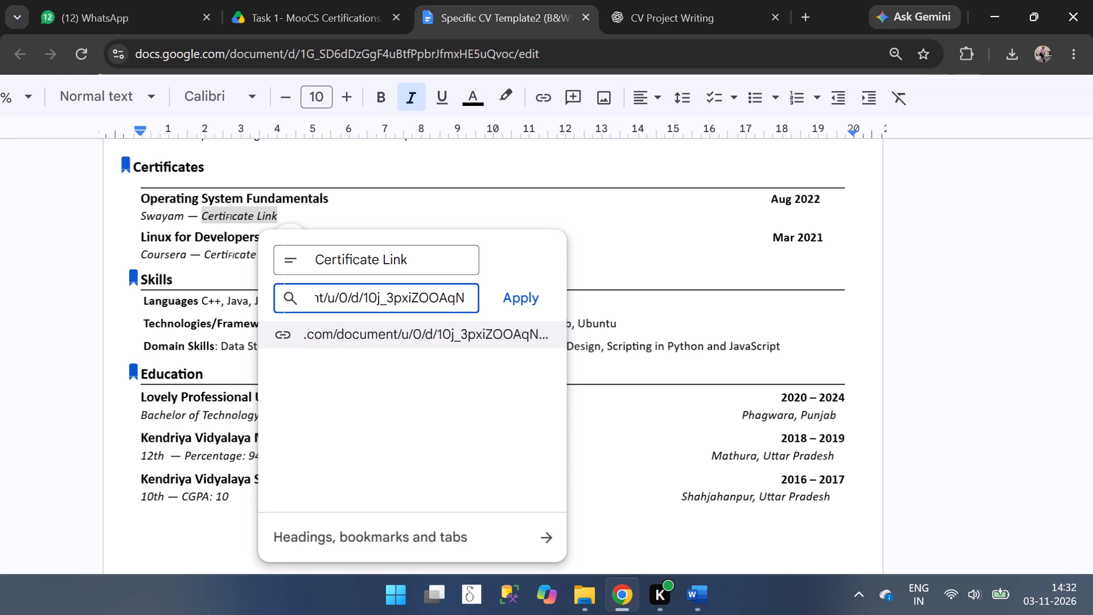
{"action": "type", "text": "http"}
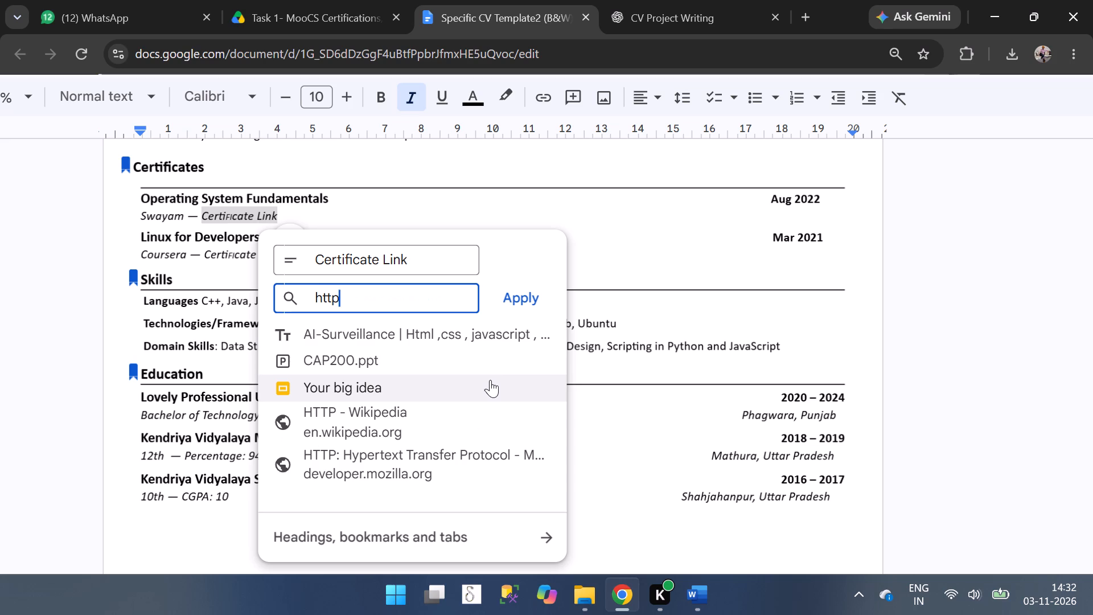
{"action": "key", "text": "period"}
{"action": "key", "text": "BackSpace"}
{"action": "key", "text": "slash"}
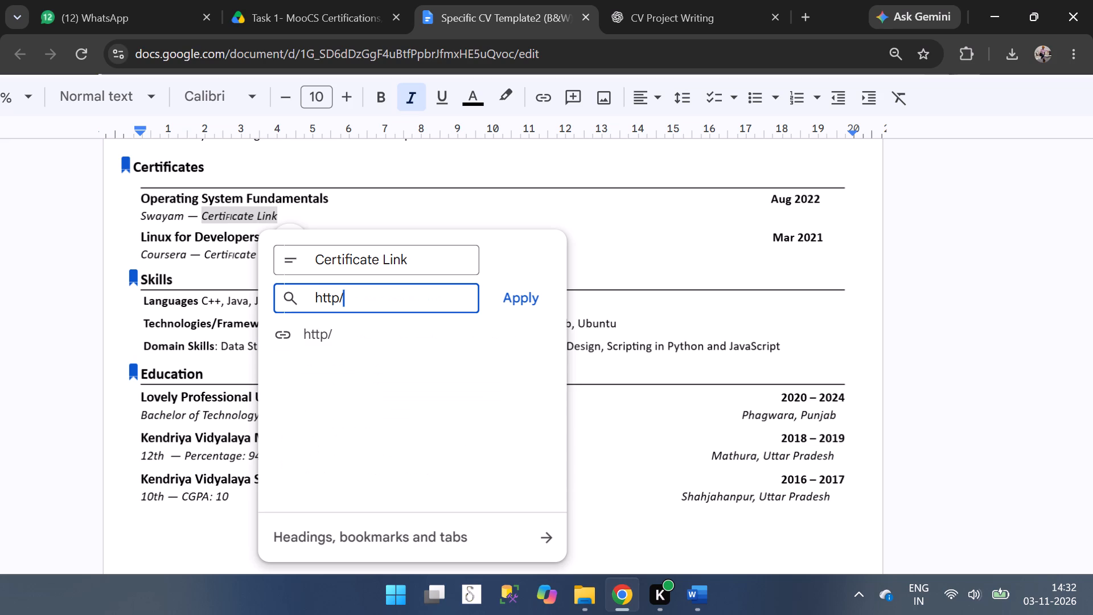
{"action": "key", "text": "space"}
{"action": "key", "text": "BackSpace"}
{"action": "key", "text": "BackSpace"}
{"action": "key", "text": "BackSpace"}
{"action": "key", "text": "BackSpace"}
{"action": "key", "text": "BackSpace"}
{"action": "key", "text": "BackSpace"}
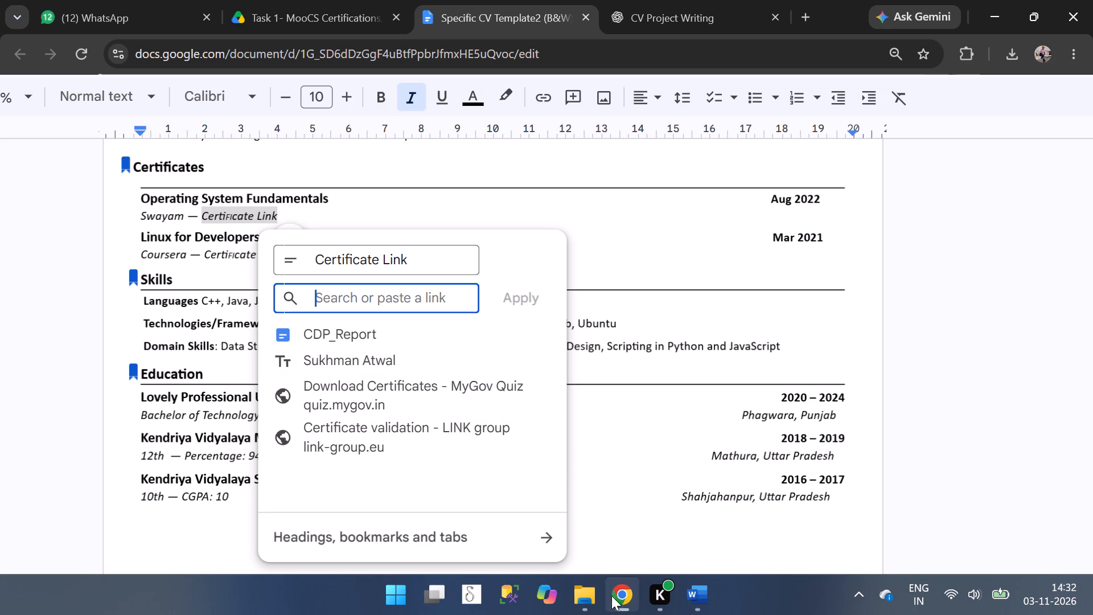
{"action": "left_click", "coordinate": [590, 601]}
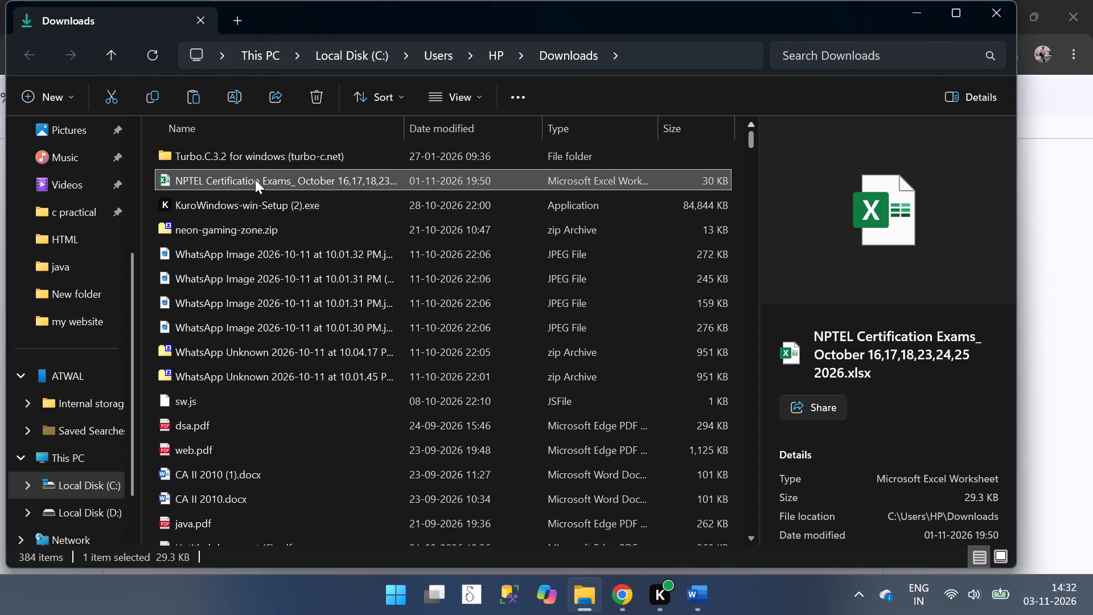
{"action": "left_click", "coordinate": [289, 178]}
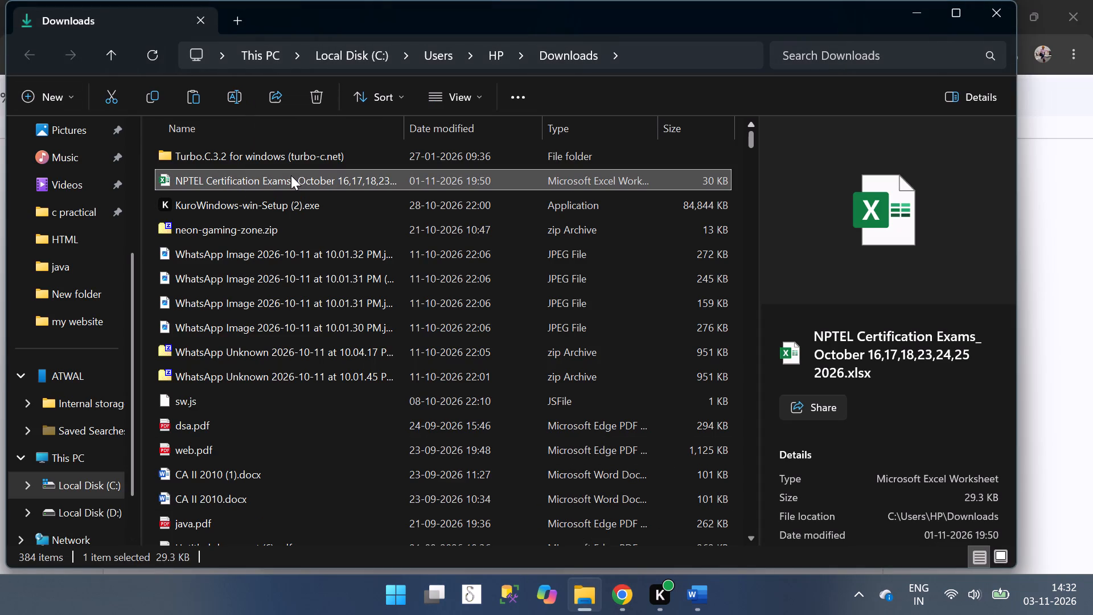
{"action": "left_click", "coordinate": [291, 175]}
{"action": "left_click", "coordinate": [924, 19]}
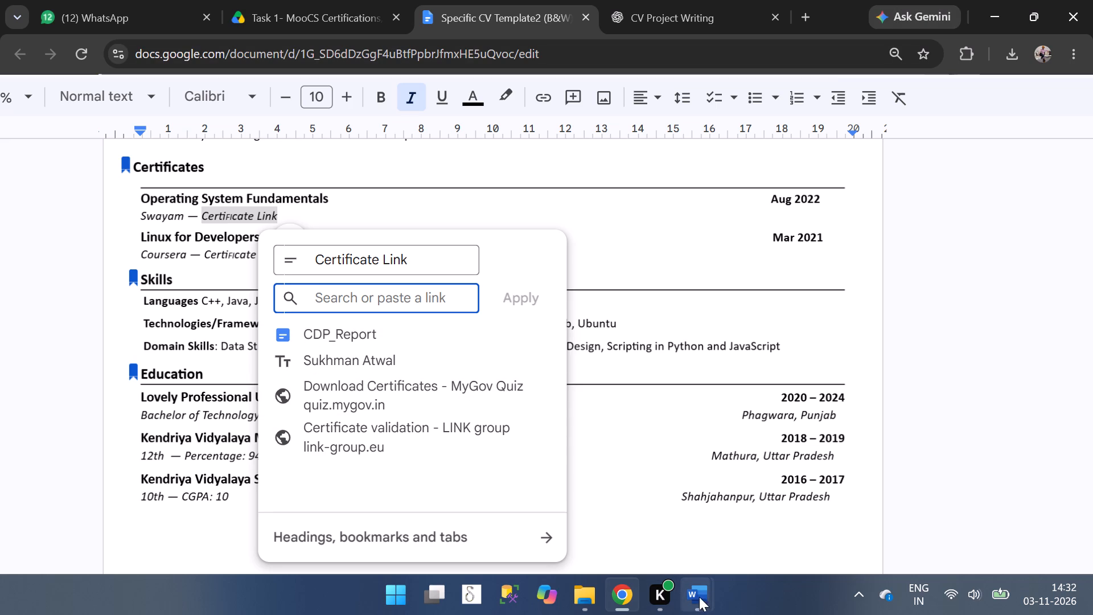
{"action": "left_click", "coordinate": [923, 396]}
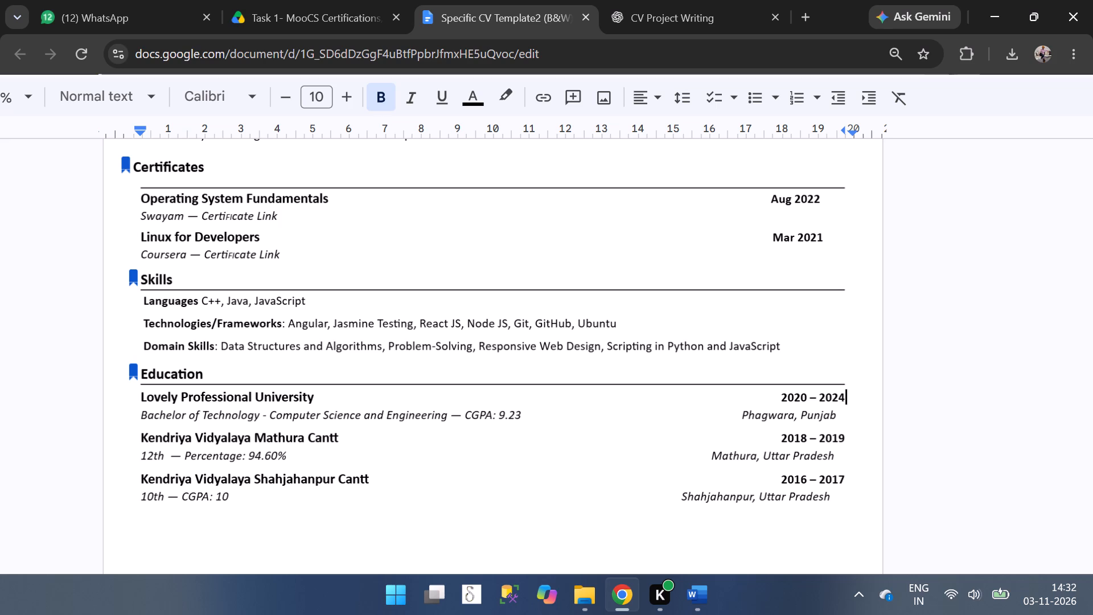
Replace the certificate title "Linux for Developers" with "Python" in the Certificates section.
{"action": "left_click_drag", "start_coordinate": [264, 238], "coordinate": [212, 240]}
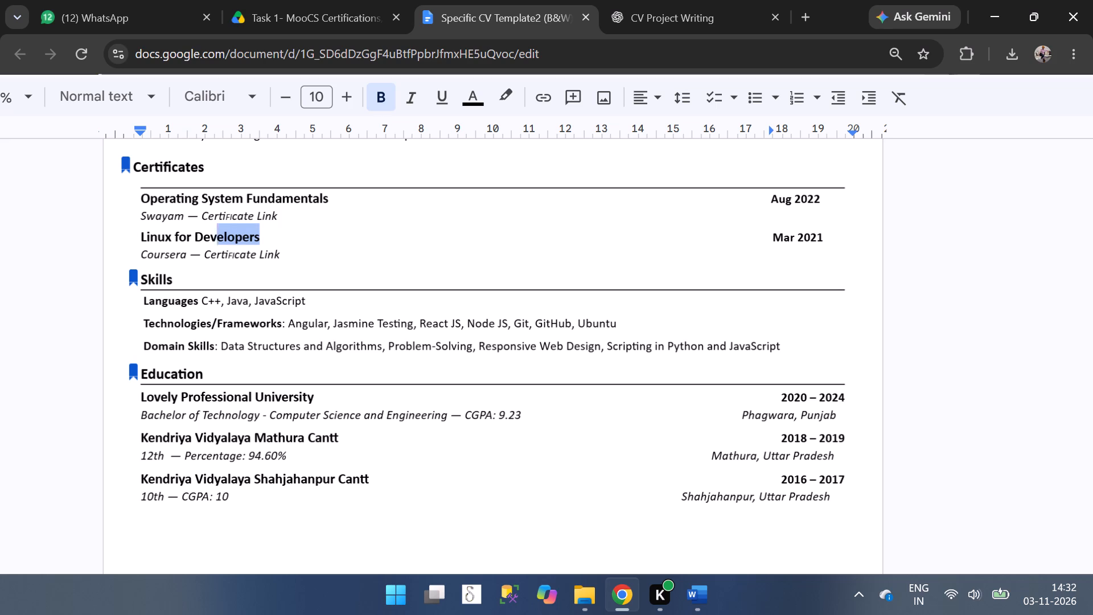
{"action": "left_click_drag", "start_coordinate": [212, 240], "coordinate": [140, 237]}
{"action": "key", "text": "BackSpace"}
{"action": "type", "text": "Python"}
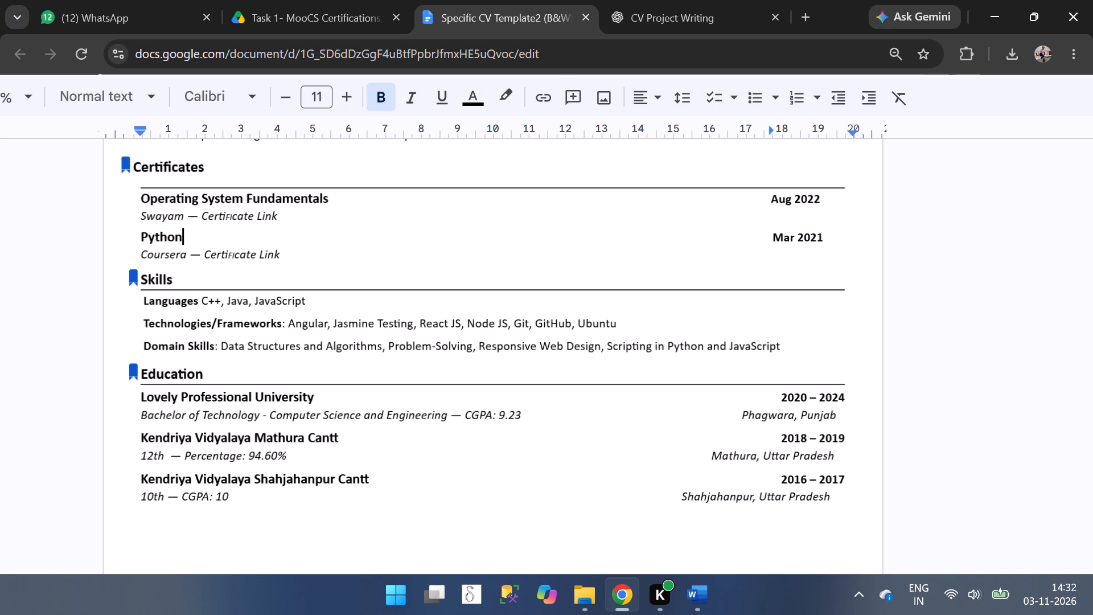
Delete the dash and "Certificate Link" text after both Coursera and Swayam in the Certificates section.
{"action": "left_click_drag", "start_coordinate": [287, 256], "coordinate": [211, 255]}
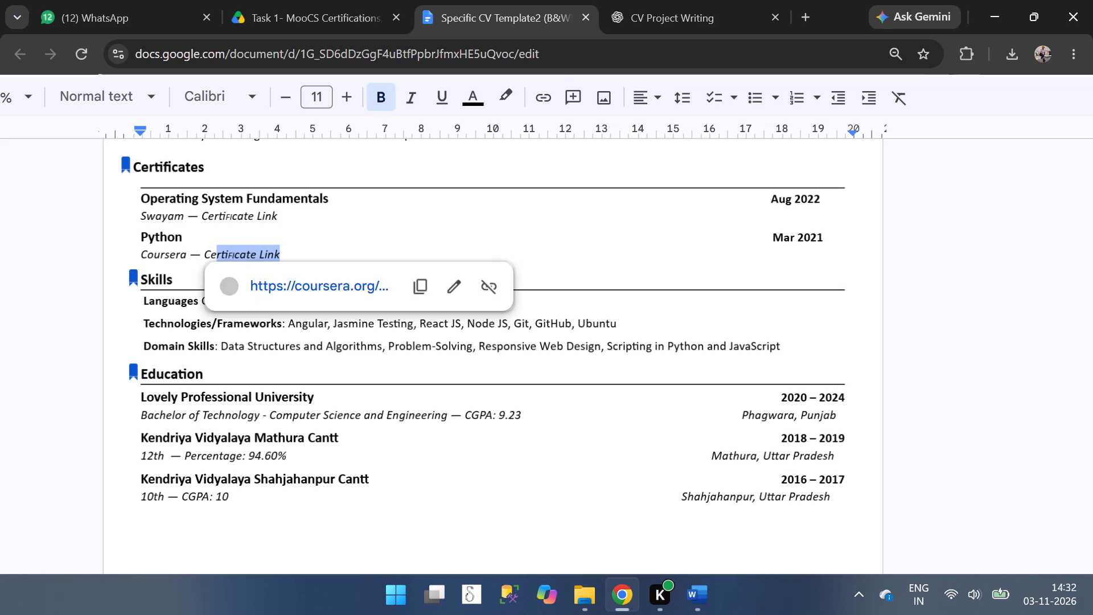
{"action": "left_click_drag", "start_coordinate": [211, 255], "coordinate": [191, 255]}
{"action": "key", "text": "BackSpace"}
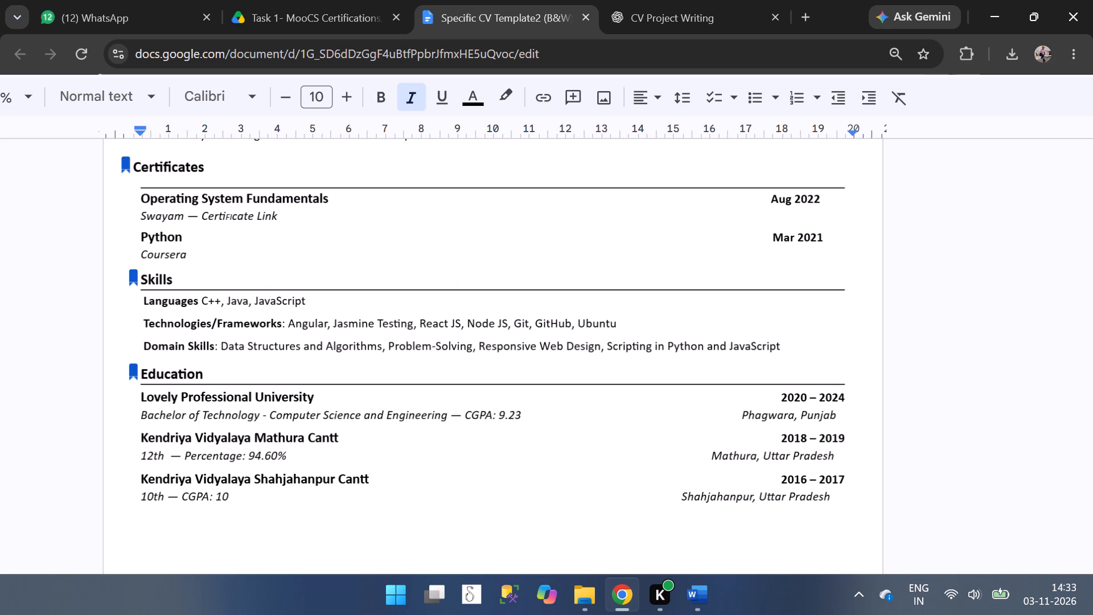
{"action": "left_click_drag", "start_coordinate": [281, 219], "coordinate": [183, 219]}
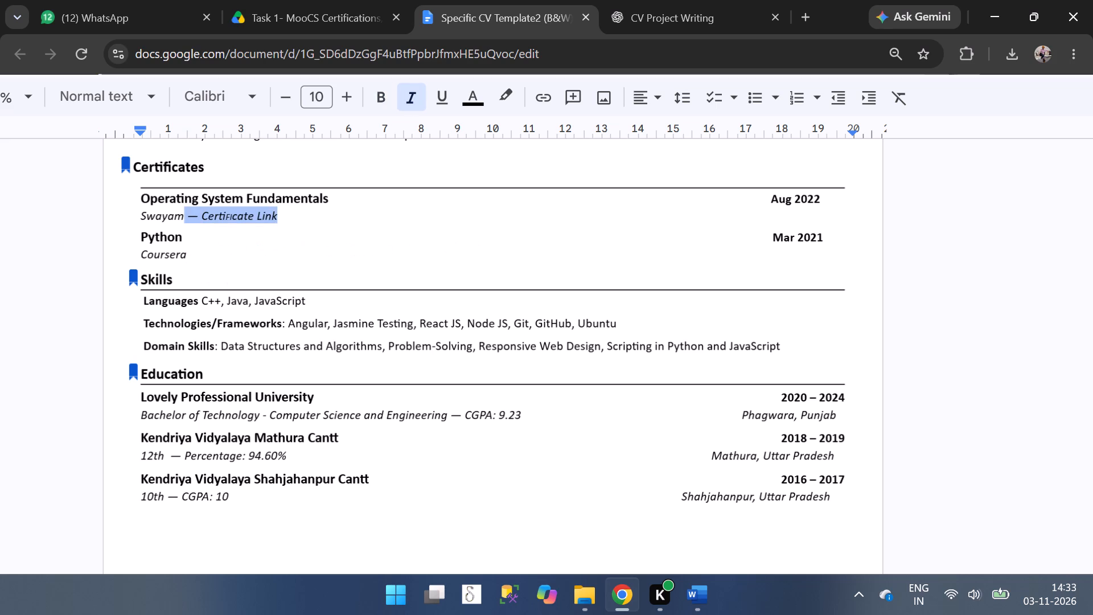
{"action": "key", "text": "BackSpace"}
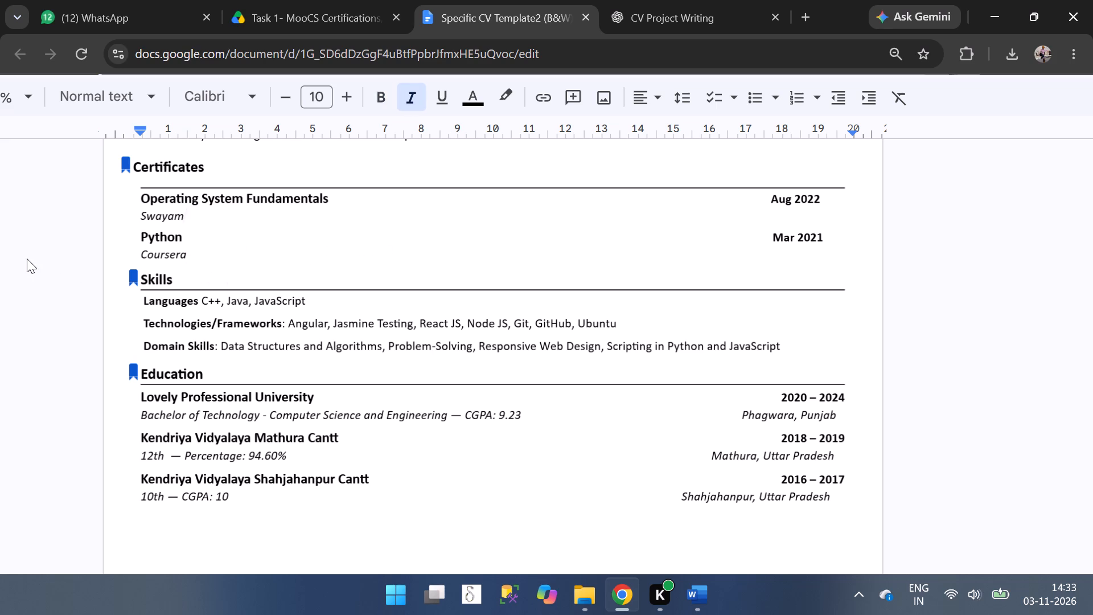
{"action": "left_click", "coordinate": [27, 259]}
Review the CV from the contact details through the Projects and Certificates sections.
{"action": "scroll", "coordinate": [31, 319], "scroll_direction": "up", "scroll_amount": 1}
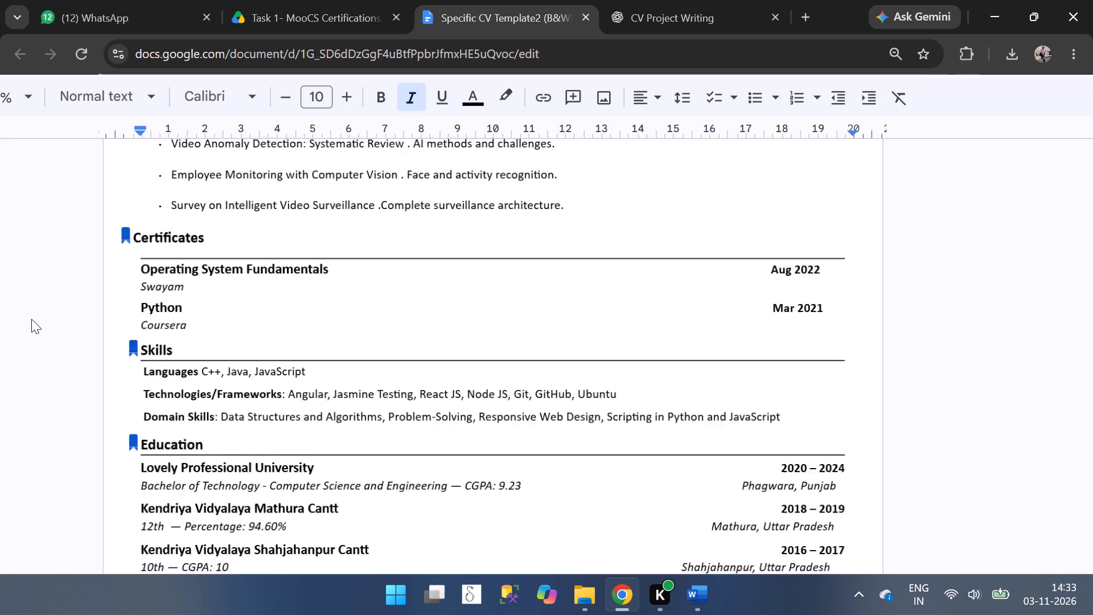
{"action": "scroll", "coordinate": [31, 319], "scroll_direction": "up", "scroll_amount": 3}
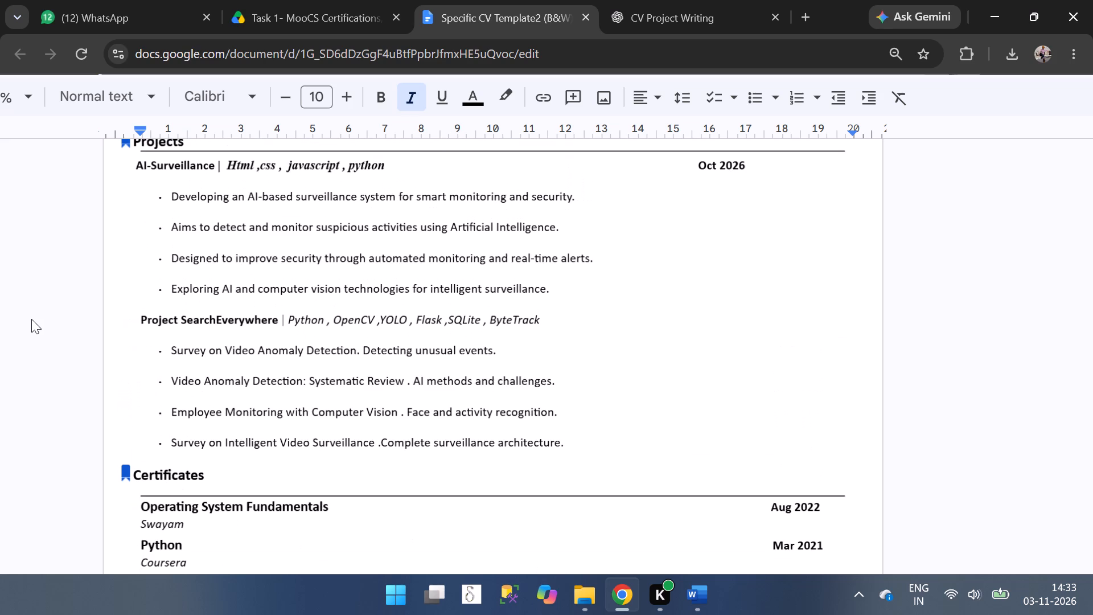
{"action": "scroll", "coordinate": [31, 319], "scroll_direction": "up", "scroll_amount": 1}
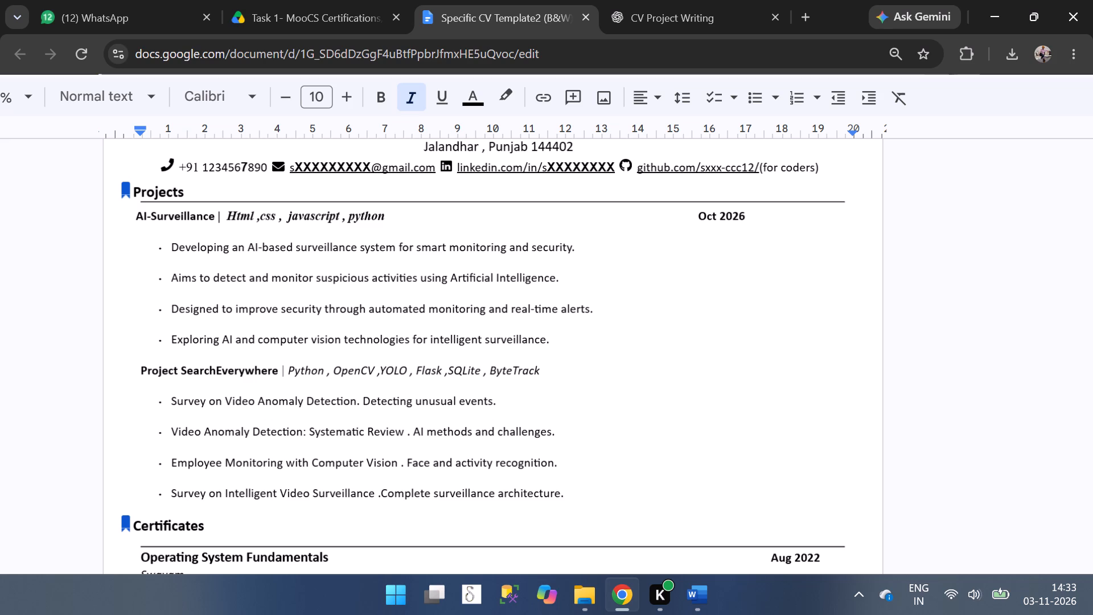
{"action": "scroll", "coordinate": [338, 353], "scroll_direction": "down", "scroll_amount": 1}
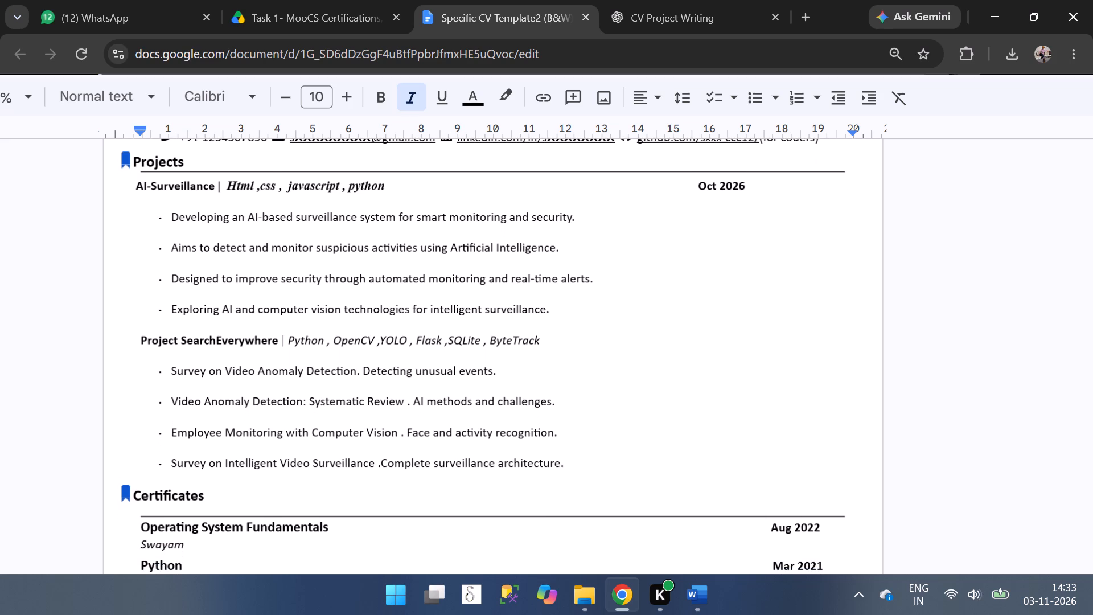
{"action": "scroll", "coordinate": [338, 353], "scroll_direction": "right", "scroll_amount": 1}
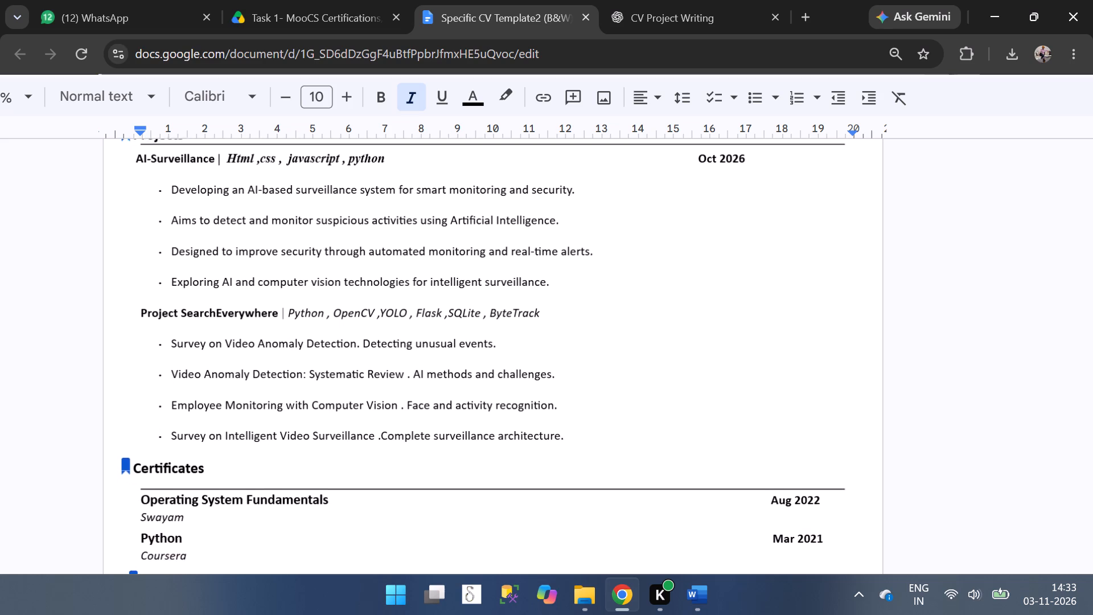
{"action": "scroll", "coordinate": [338, 353], "scroll_direction": "right", "scroll_amount": 2}
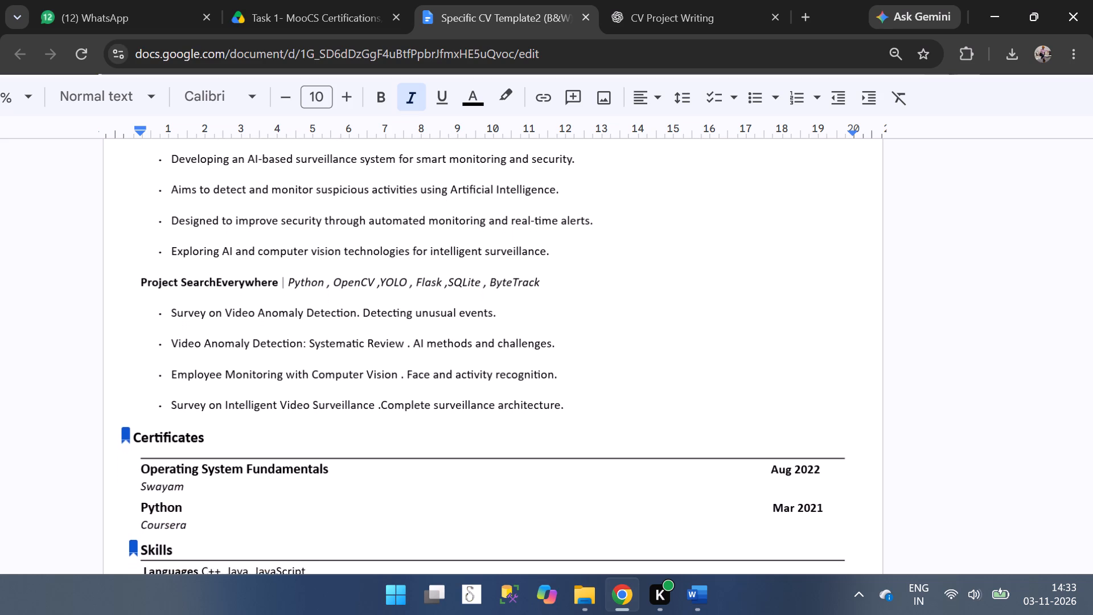
{"action": "scroll", "coordinate": [338, 353], "scroll_direction": "right", "scroll_amount": 1}
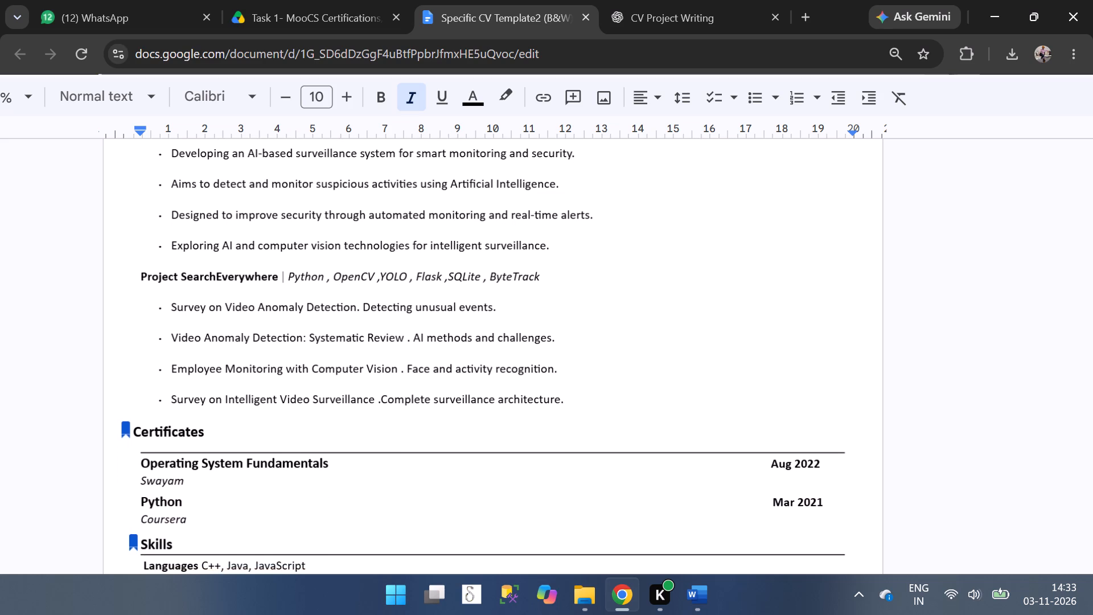
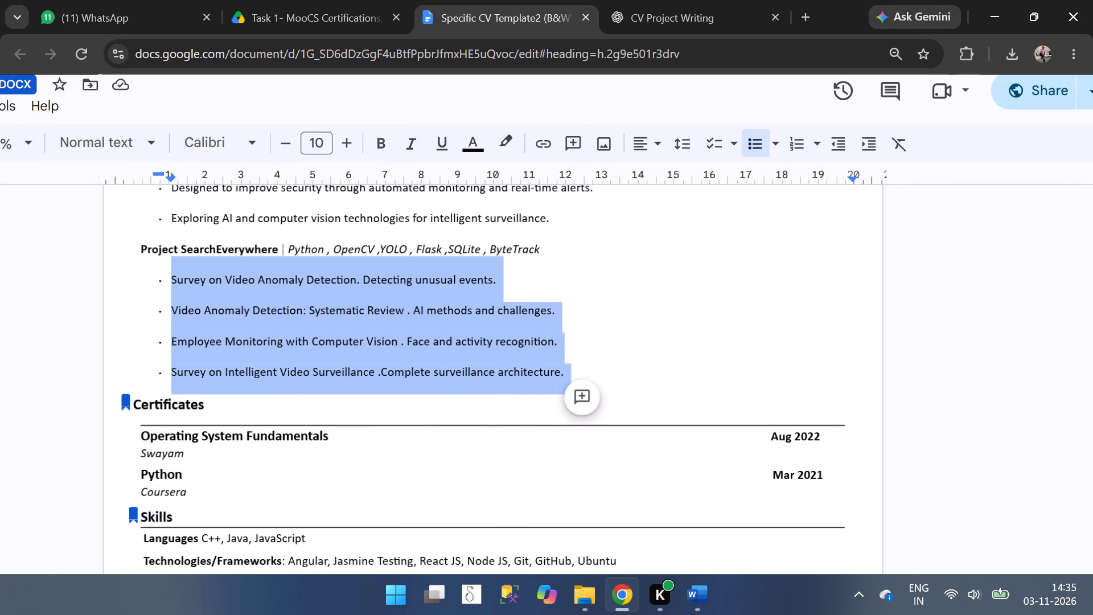
Copy the four survey bullet points under Project SearchEverywhere and switch to the CV Project Writing chat.
{"action": "key", "text": "ctrl+c"}
{"action": "left_click", "coordinate": [601, 379]}
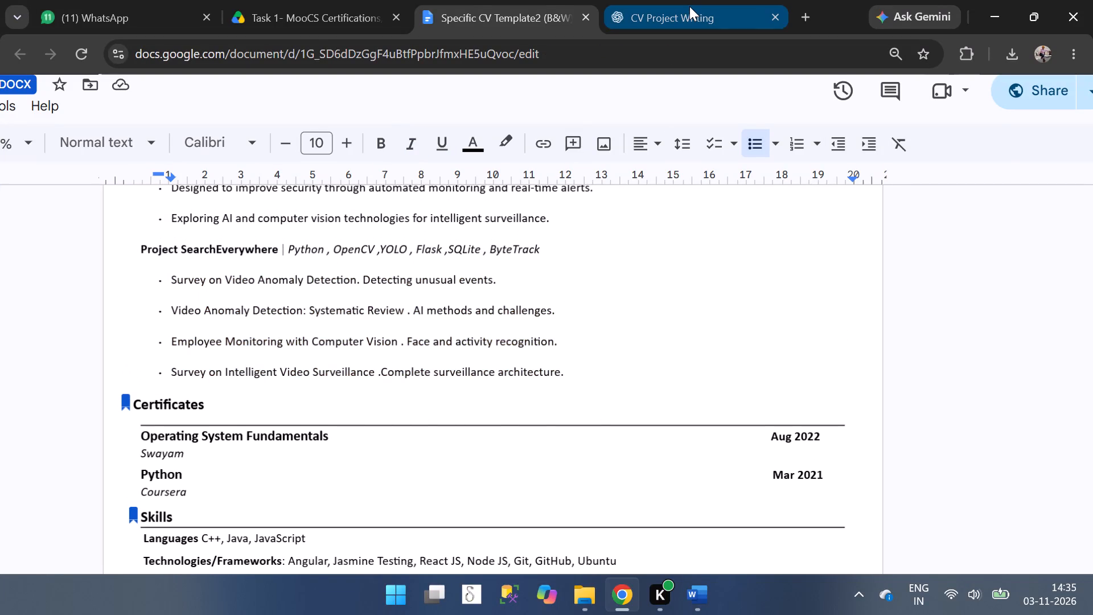
{"action": "left_click", "coordinate": [689, 6]}
{"action": "scroll", "coordinate": [513, 357], "scroll_direction": "down", "scroll_amount": 6}
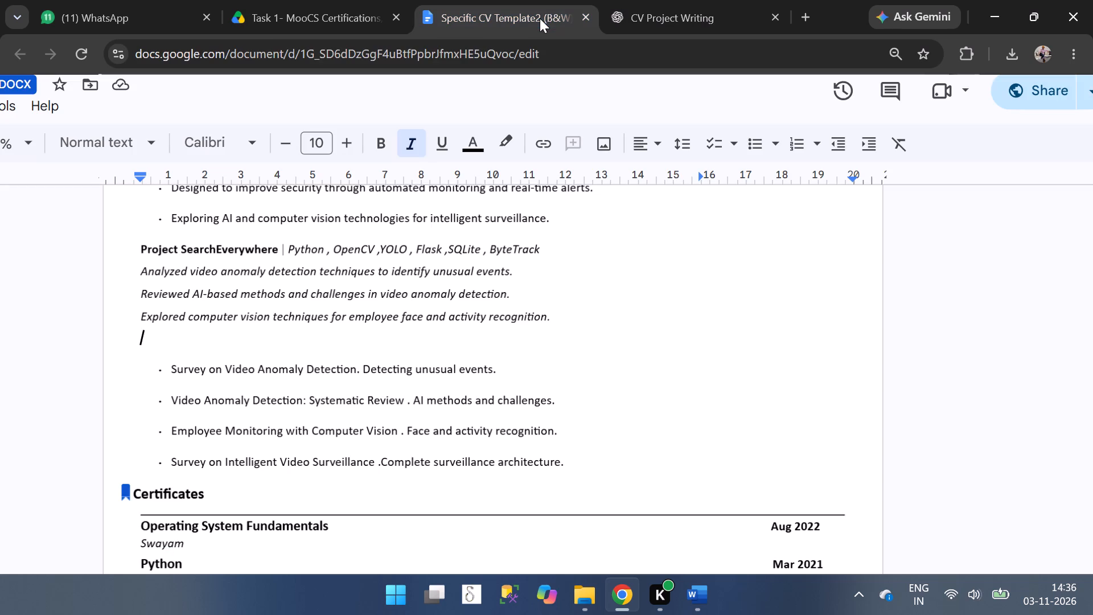
{"action": "key", "text": "ctrl+z"}
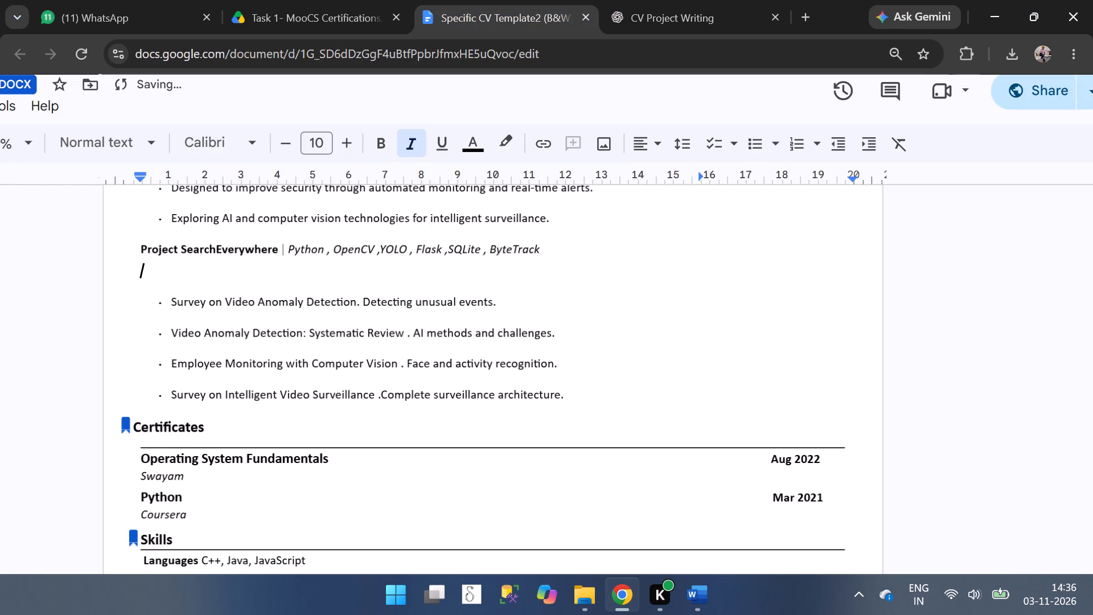
{"action": "key", "text": "ctrl+v"}
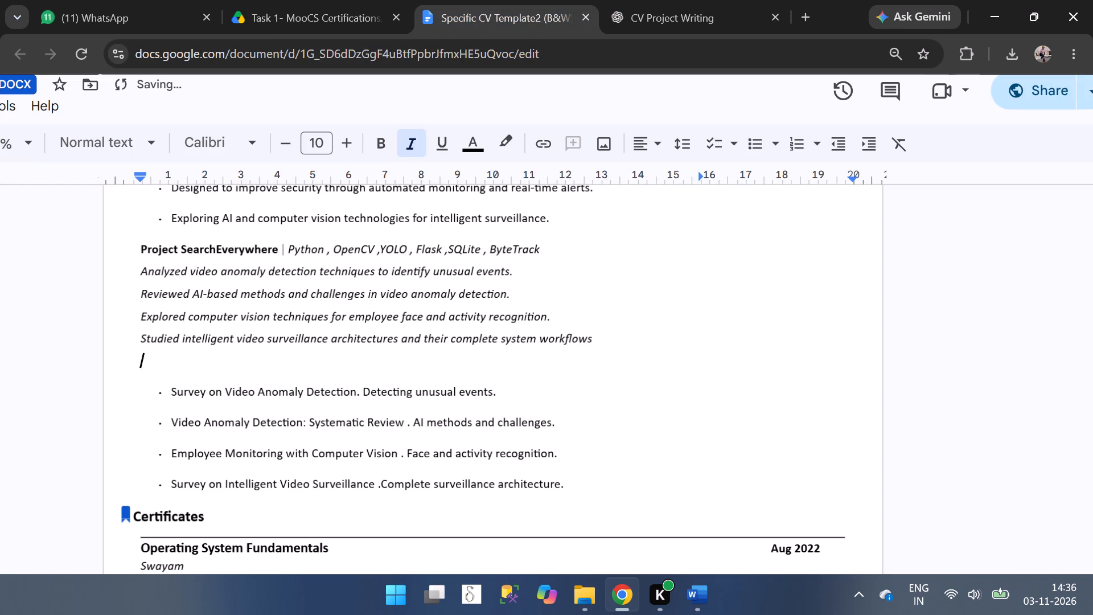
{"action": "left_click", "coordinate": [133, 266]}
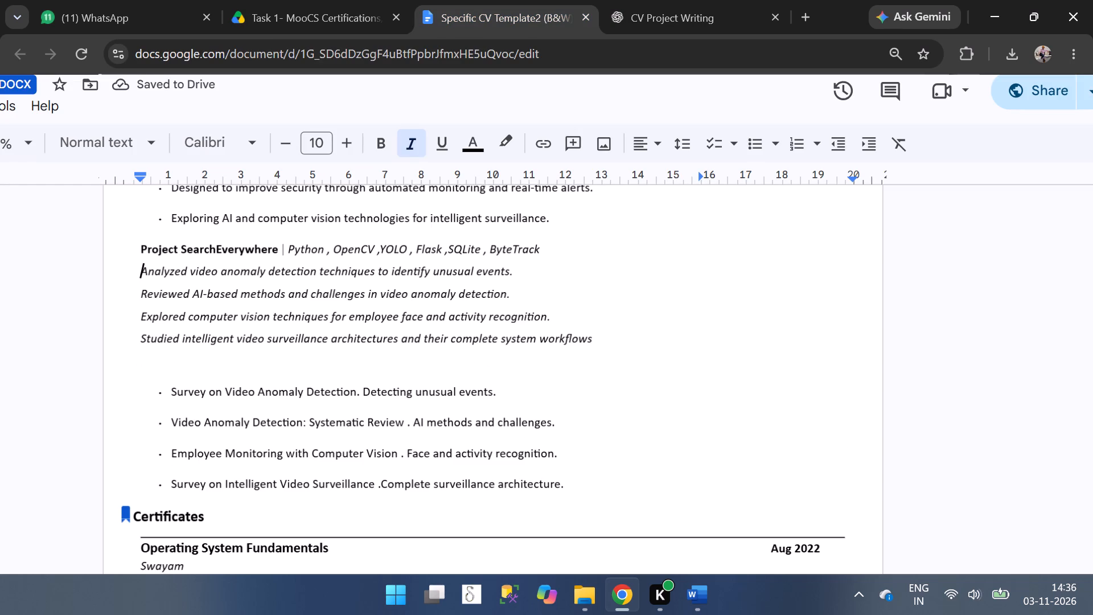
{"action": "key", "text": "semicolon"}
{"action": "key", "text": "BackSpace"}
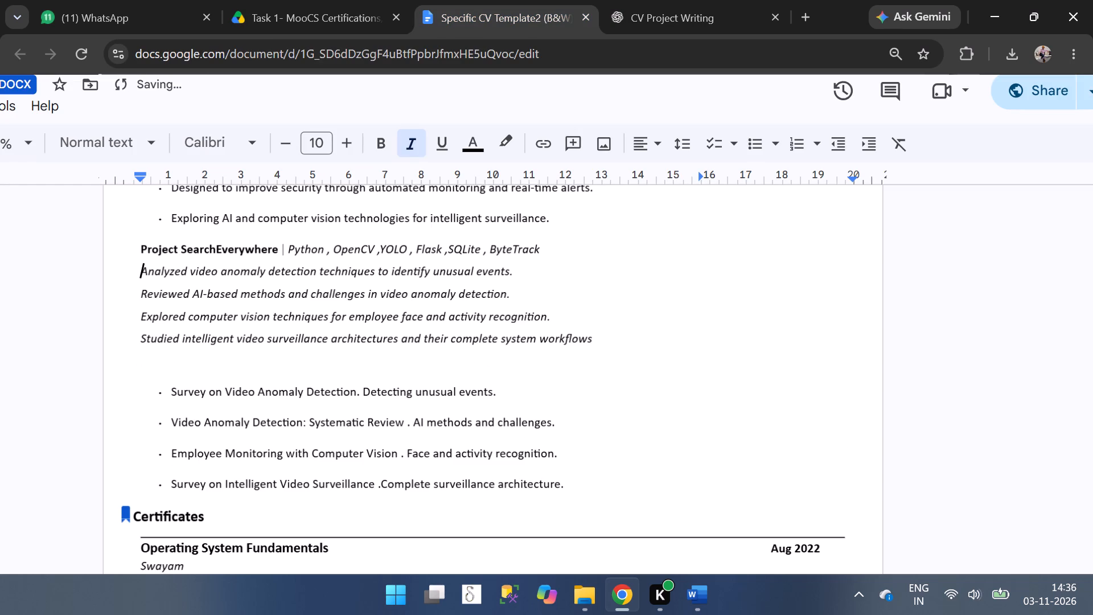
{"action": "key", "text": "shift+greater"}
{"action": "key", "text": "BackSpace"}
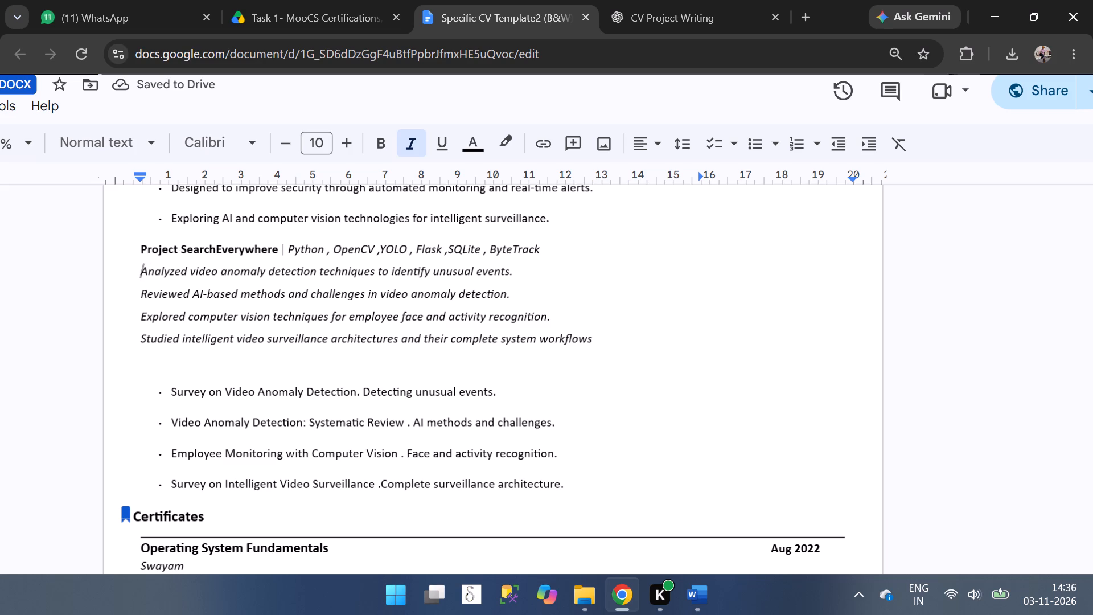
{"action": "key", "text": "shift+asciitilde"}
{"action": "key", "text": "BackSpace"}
Indent the "Analyzed video anomaly detection techniques" line under Project SearchEverywhere with ten spaces.
{"action": "scroll", "coordinate": [137, 275], "scroll_direction": "up", "scroll_amount": 1}
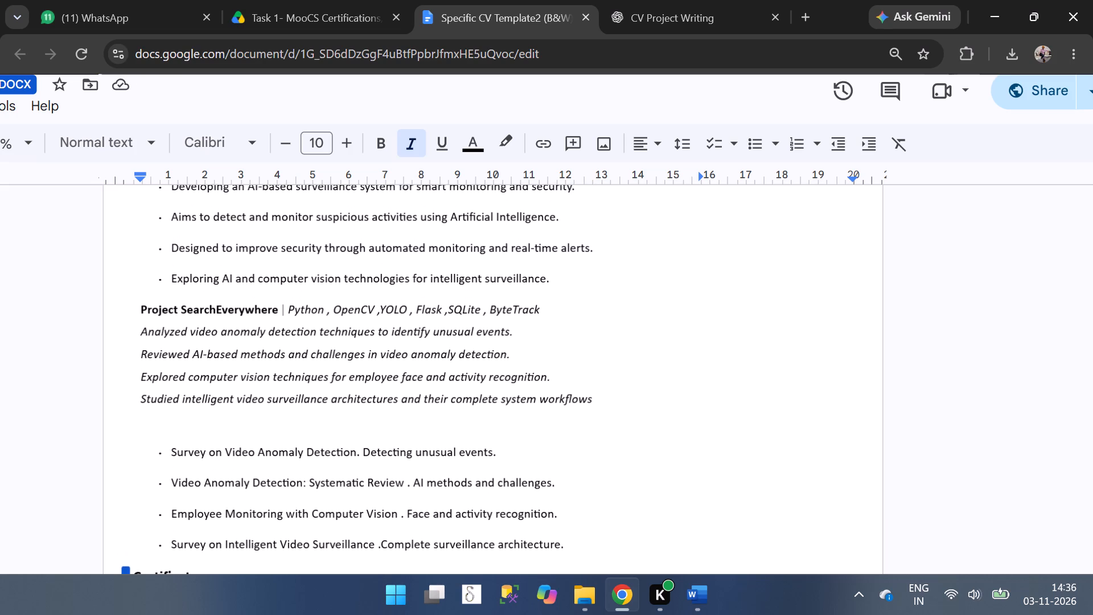
{"action": "key", "text": "space"}
{"action": "key", "text": "space"}
{"action": "key", "text": "space"}
{"action": "key", "text": "space"}
{"action": "key", "text": "space"}
{"action": "key", "text": "space"}
{"action": "key", "text": "space"}
{"action": "key", "text": "space"}
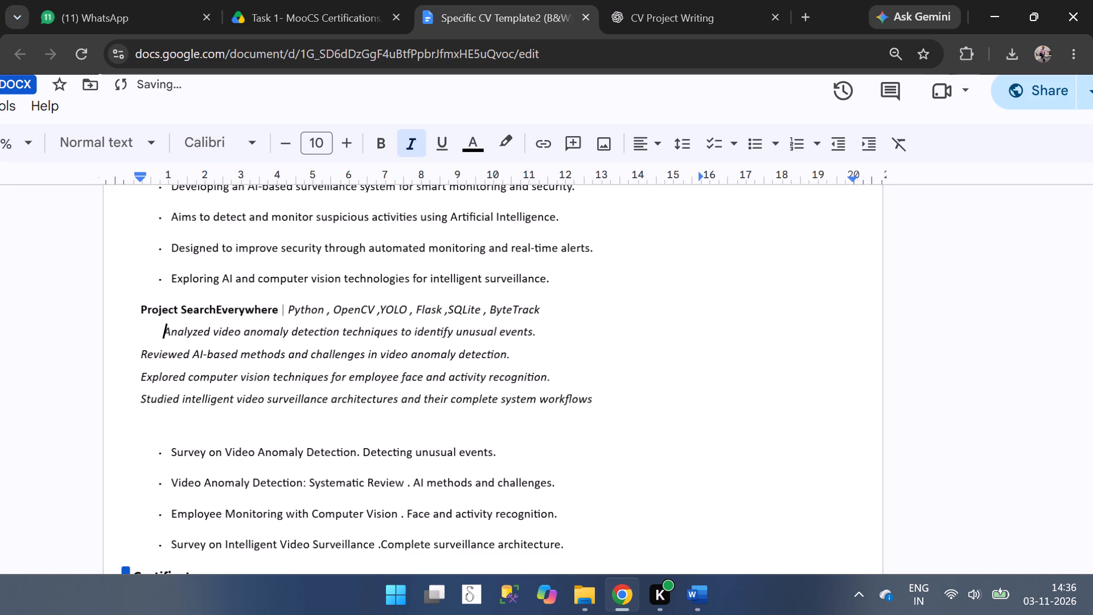
{"action": "key", "text": "space"}
{"action": "key", "text": "space"}
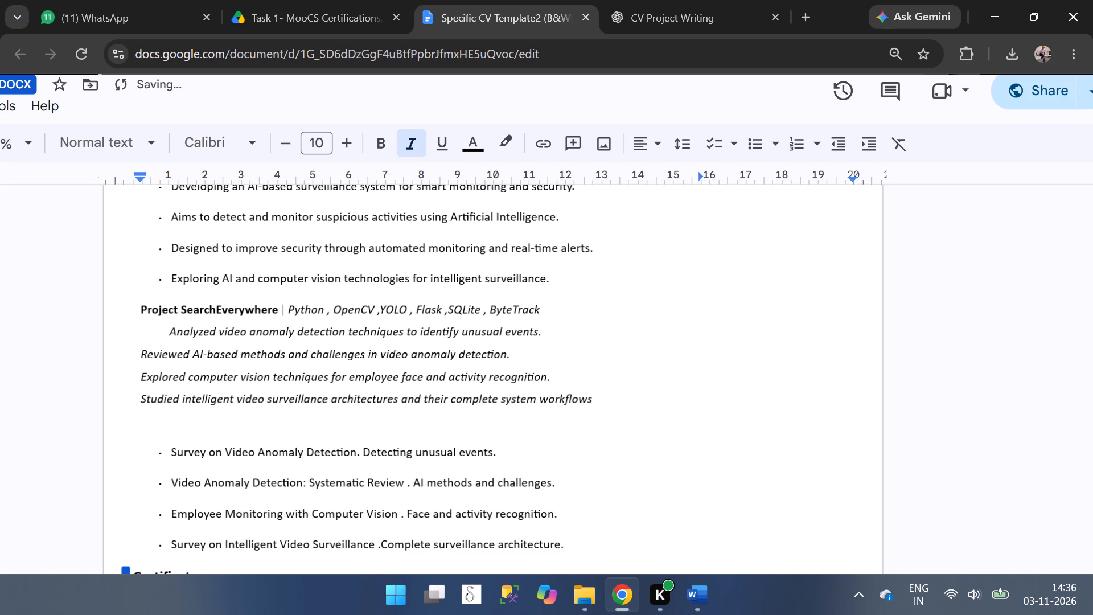
Replace the bullet "Survey on Video Anomaly Detection" with the copied "Analyzed video anomaly detection techniques" line and remove the extra empty bullet.
{"action": "left_click_drag", "start_coordinate": [168, 334], "coordinate": [546, 334]}
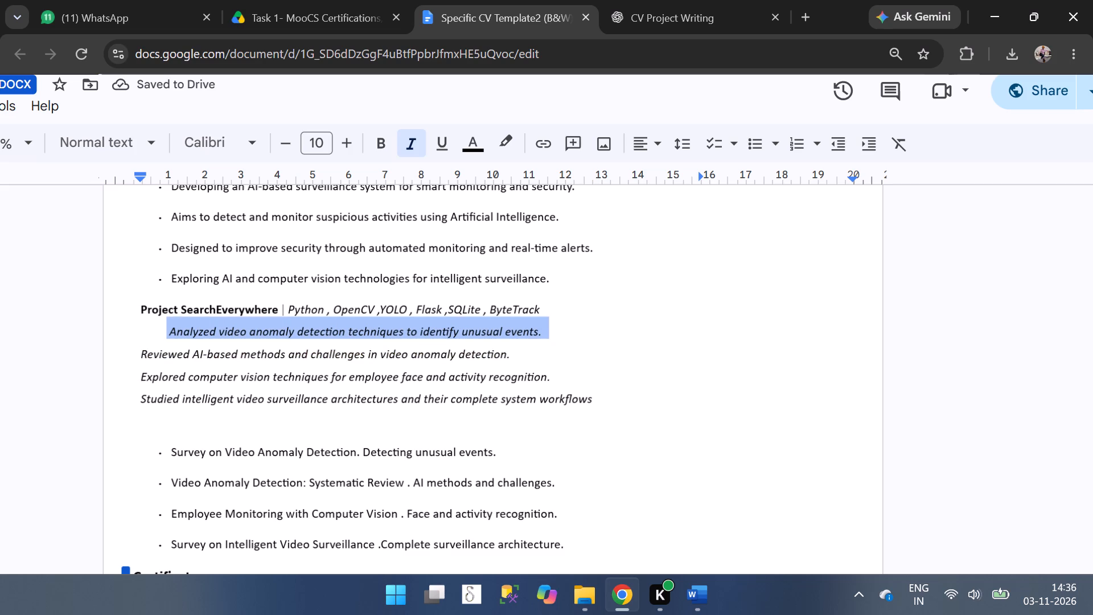
{"action": "left_click_drag", "start_coordinate": [546, 334], "coordinate": [549, 331]}
{"action": "key", "text": "ctrl+c"}
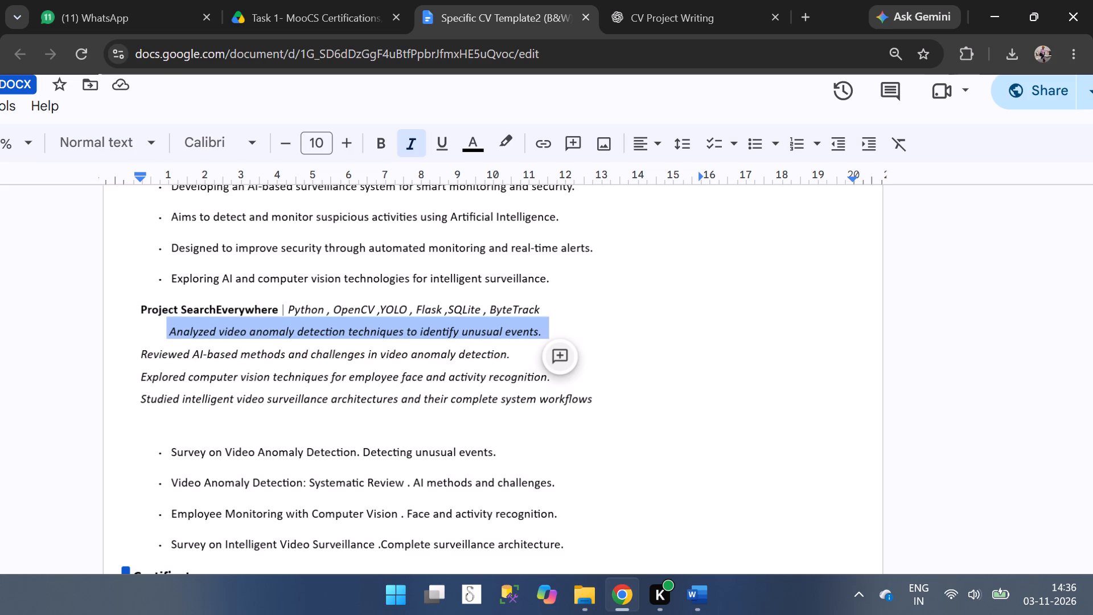
{"action": "left_click_drag", "start_coordinate": [511, 454], "coordinate": [167, 435]}
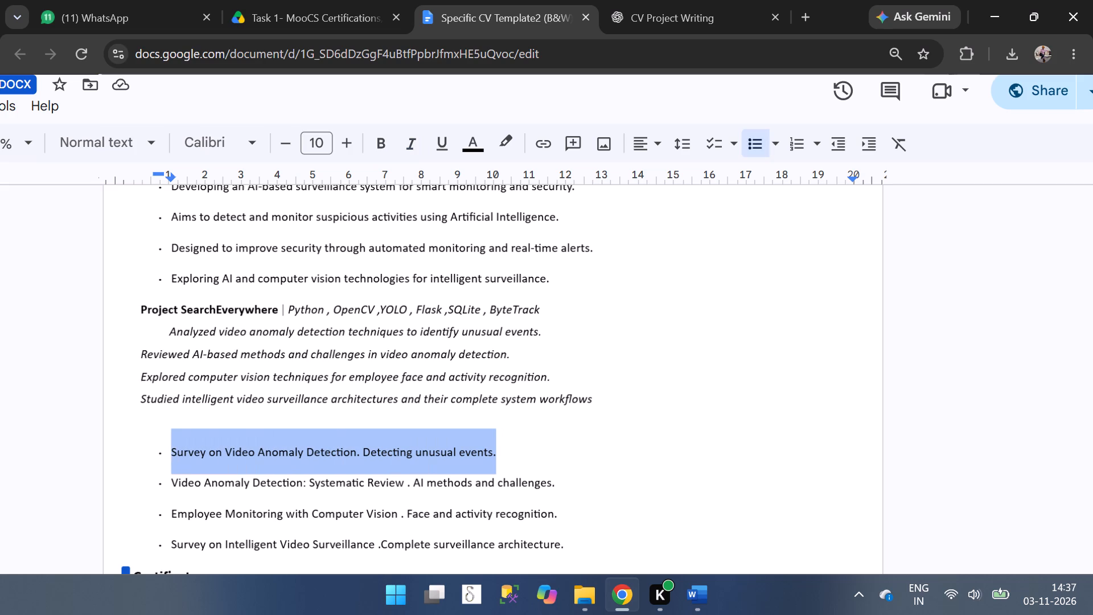
{"action": "key", "text": "BackSpace"}
{"action": "key", "text": "ctrl+v"}
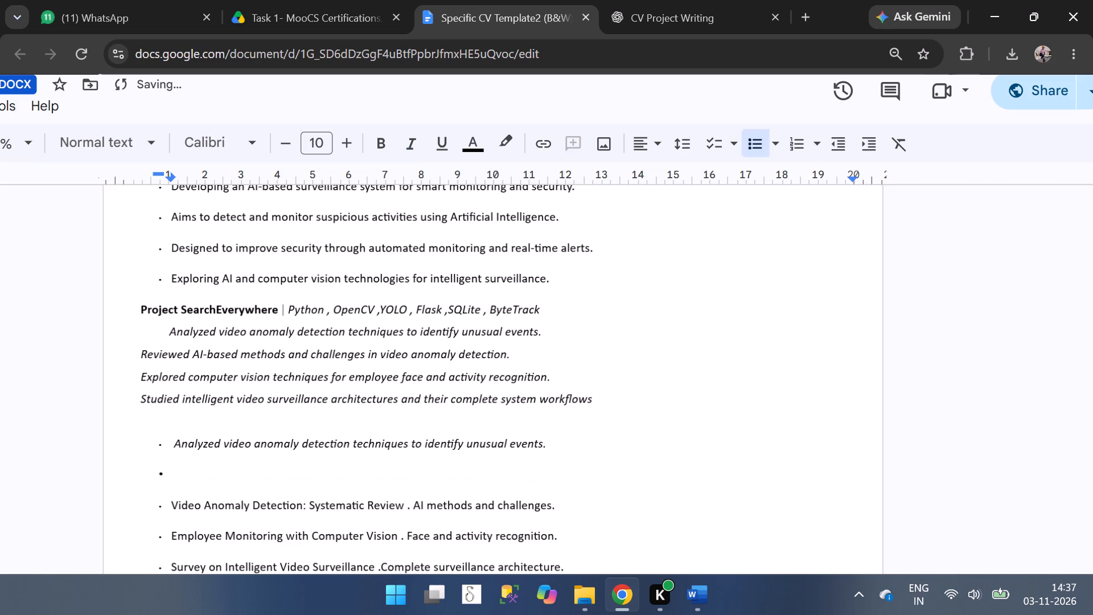
{"action": "key", "text": "BackSpace"}
{"action": "key", "text": "BackSpace"}
{"action": "key", "text": "BackSpace"}
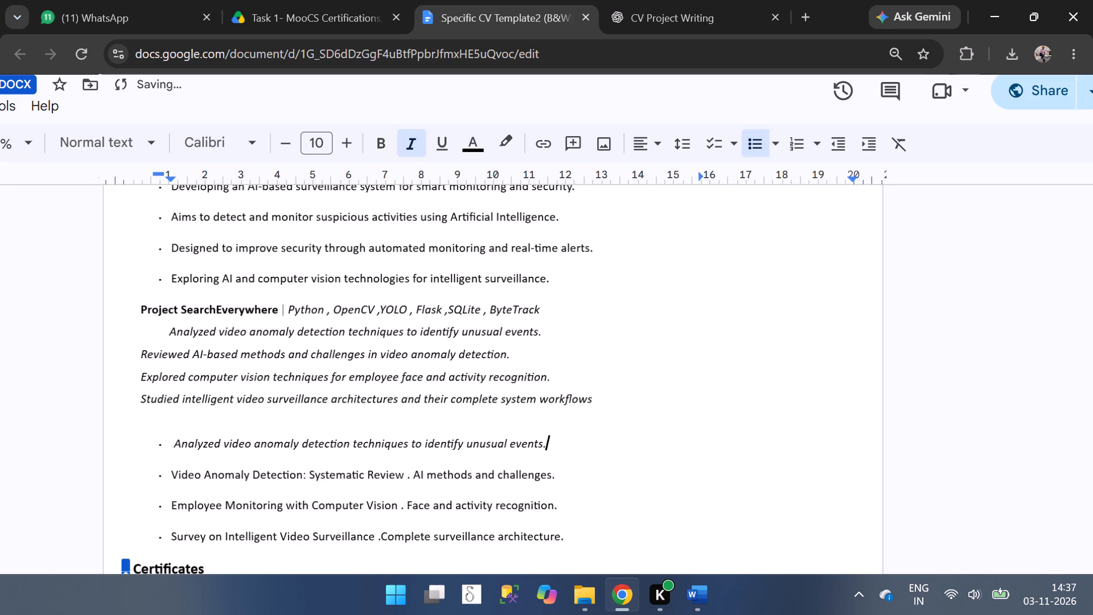
Replace the bullet "Video Anomaly Detection: Systematic Review" with the copied "Reviewed AI-based methods" line and remove the extra empty line.
{"action": "left_click_drag", "start_coordinate": [560, 471], "coordinate": [159, 456]}
{"action": "key", "text": "BackSpace"}
{"action": "left_click_drag", "start_coordinate": [126, 349], "coordinate": [542, 354]}
{"action": "key", "text": "ctrl+c"}
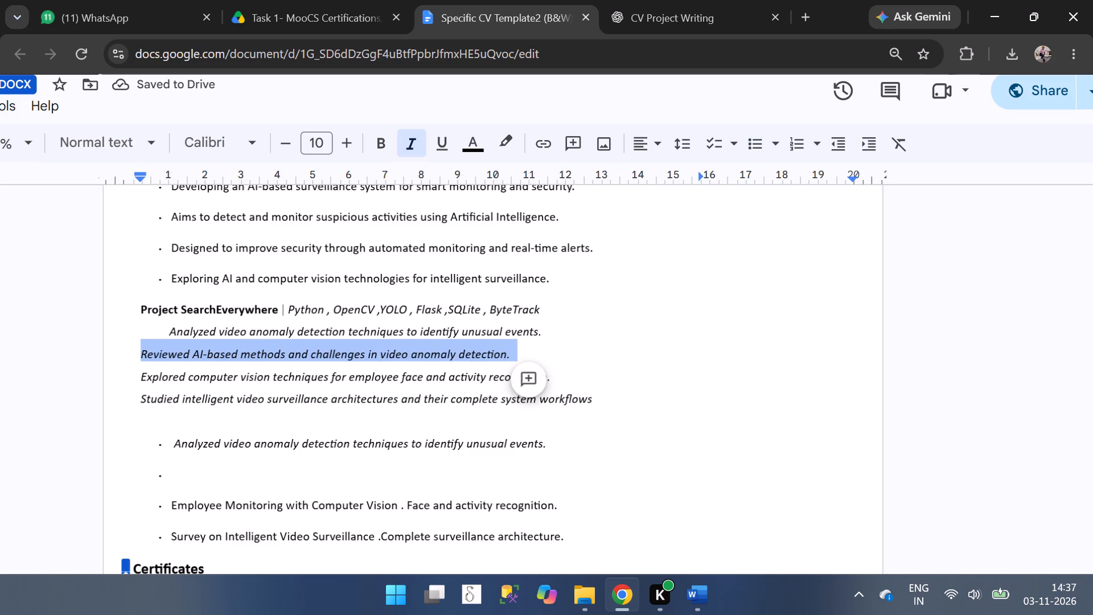
{"action": "left_click", "coordinate": [265, 478]}
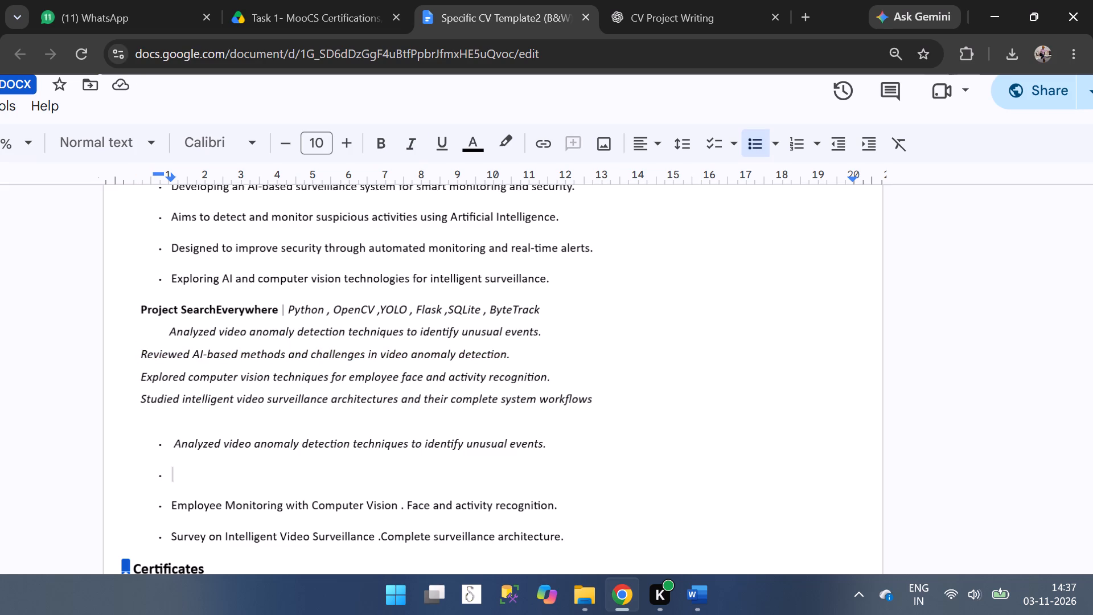
{"action": "key", "text": "ctrl+v"}
{"action": "key", "text": "BackSpace"}
{"action": "key", "text": "BackSpace"}
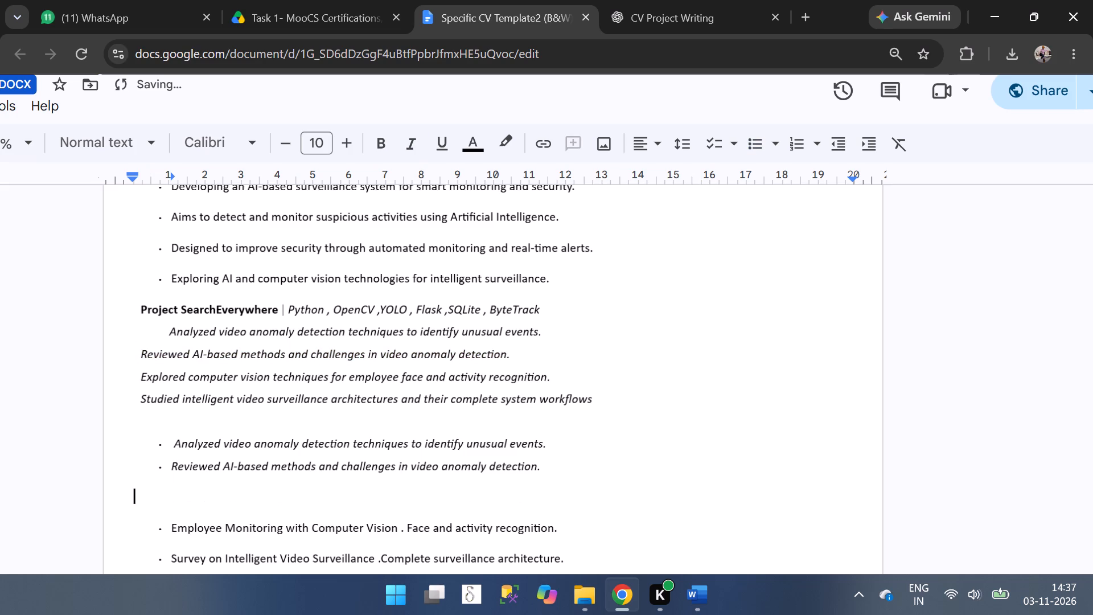
{"action": "key", "text": "BackSpace"}
Replace the bullet "Employee Monitoring with Computer Vision" with the copied "Explored computer vision techniques" line and remove the extra empty bullet.
{"action": "left_click_drag", "start_coordinate": [566, 496], "coordinate": [558, 495]}
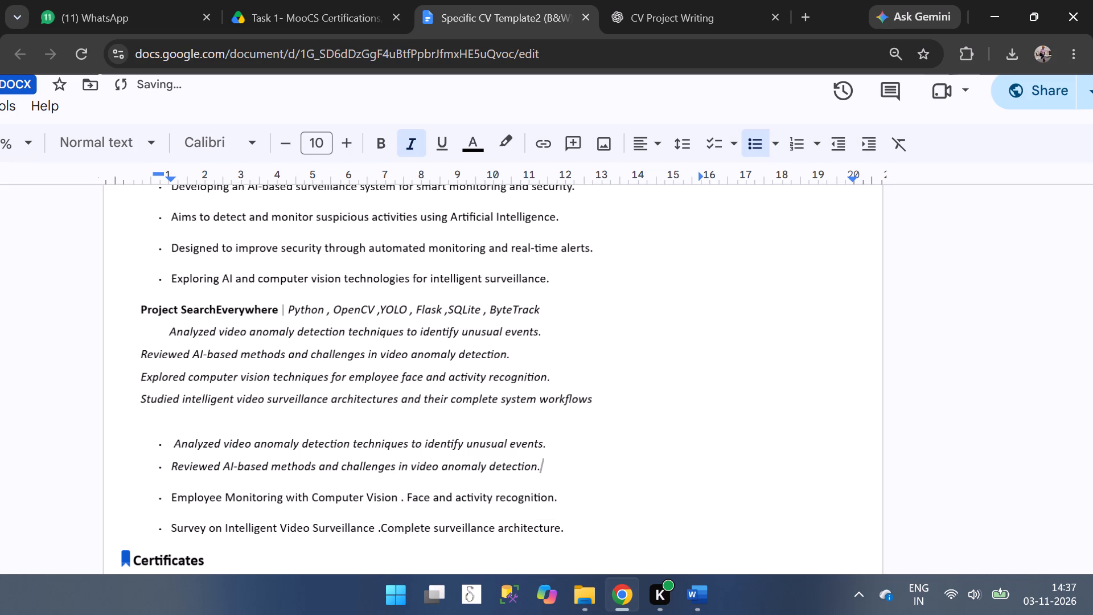
{"action": "left_click_drag", "start_coordinate": [558, 495], "coordinate": [159, 501]}
{"action": "key", "text": "BackSpace"}
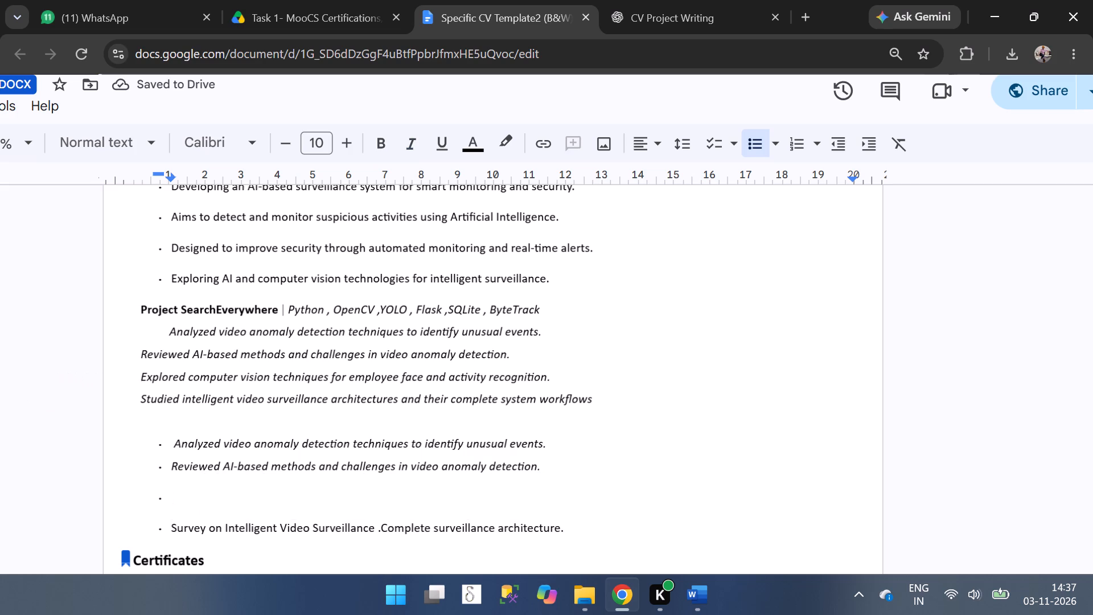
{"action": "left_click_drag", "start_coordinate": [136, 376], "coordinate": [560, 382]}
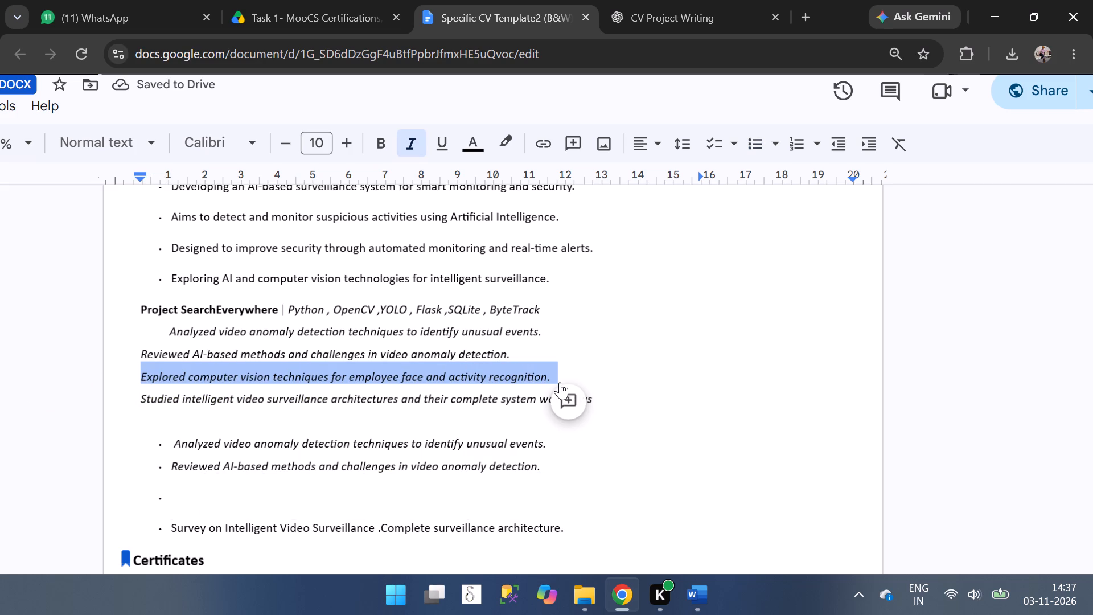
{"action": "key", "text": "ctrl+c"}
{"action": "left_click", "coordinate": [271, 489]}
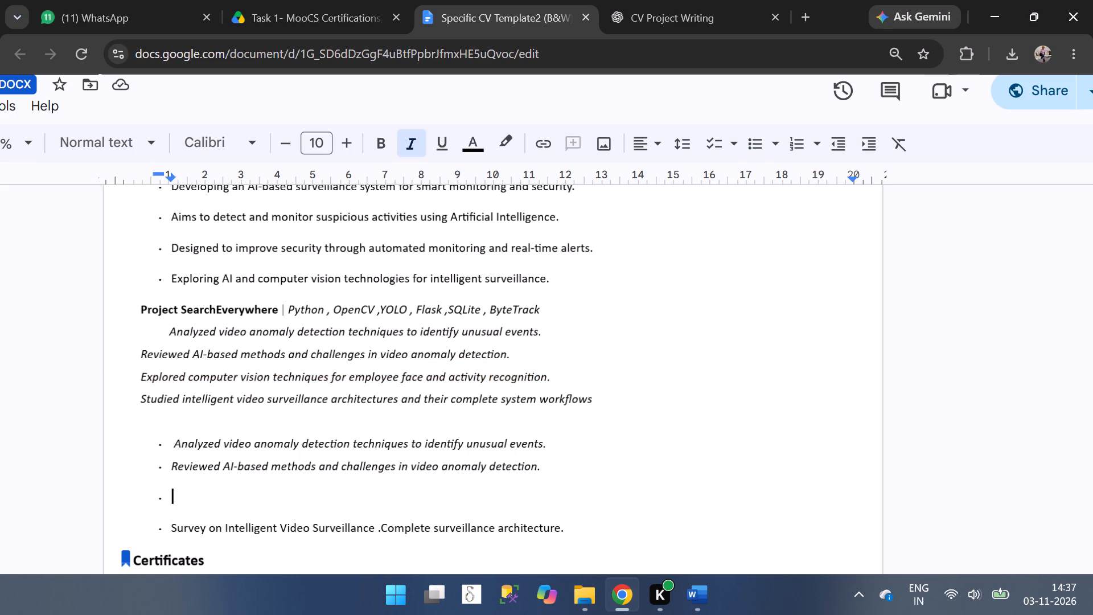
{"action": "key", "text": "ctrl+v"}
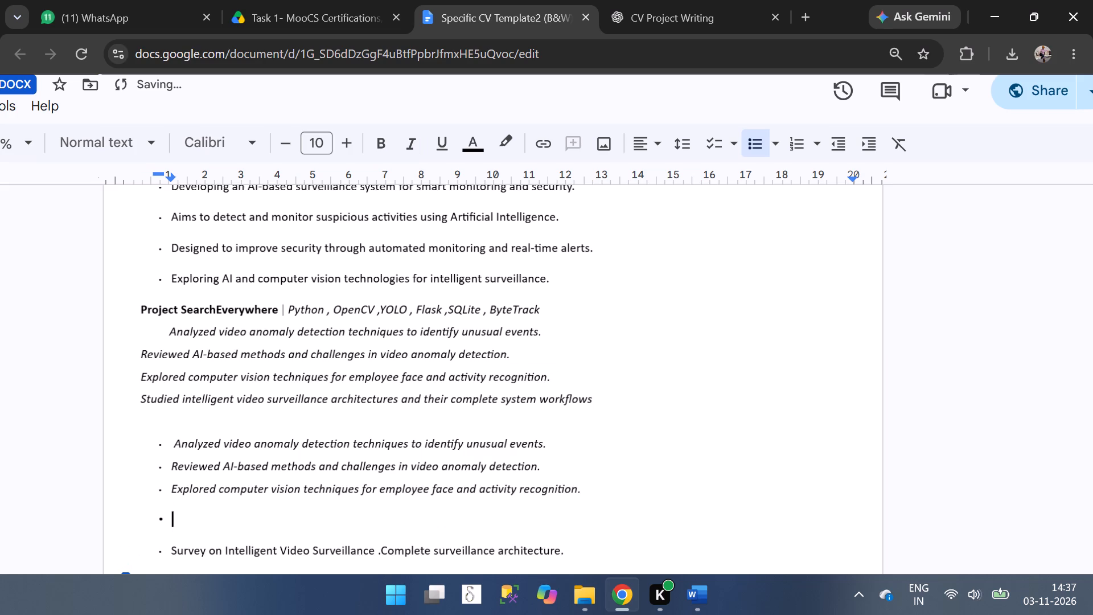
{"action": "key", "text": "BackSpace"}
{"action": "key", "text": "BackSpace"}
{"action": "key", "text": "BackSpace"}
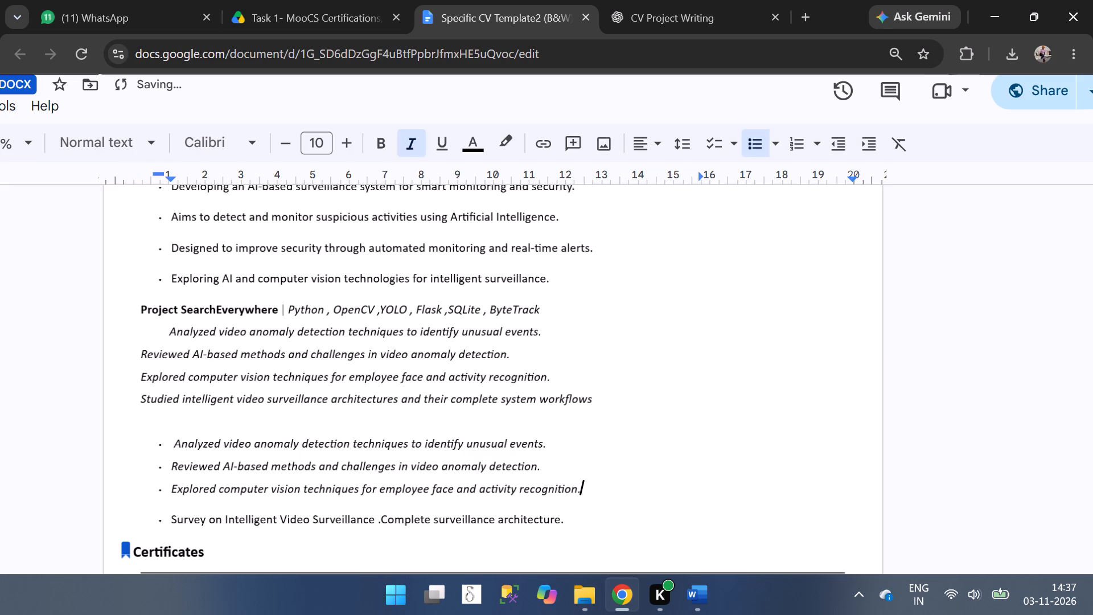
Replace the bullet "Survey on Intelligent Video Surveillance" with the "Studied intelligent video surveillance architectures" line, moving it from the unbulleted text above.
{"action": "left_click_drag", "start_coordinate": [584, 515], "coordinate": [153, 499]}
{"action": "key", "text": "BackSpace"}
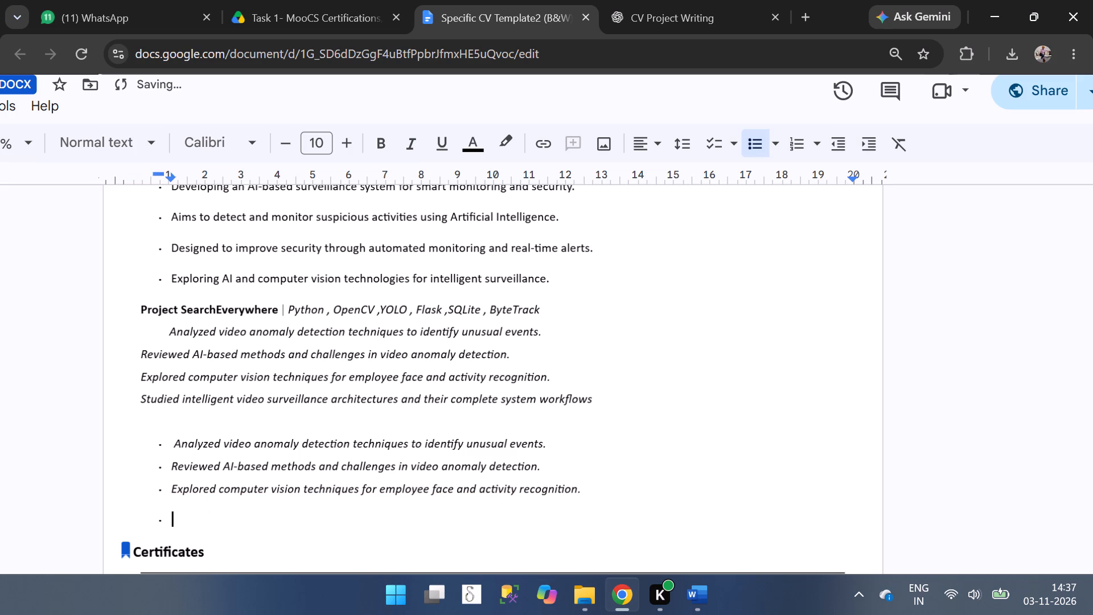
{"action": "left_click_drag", "start_coordinate": [137, 402], "coordinate": [620, 400]}
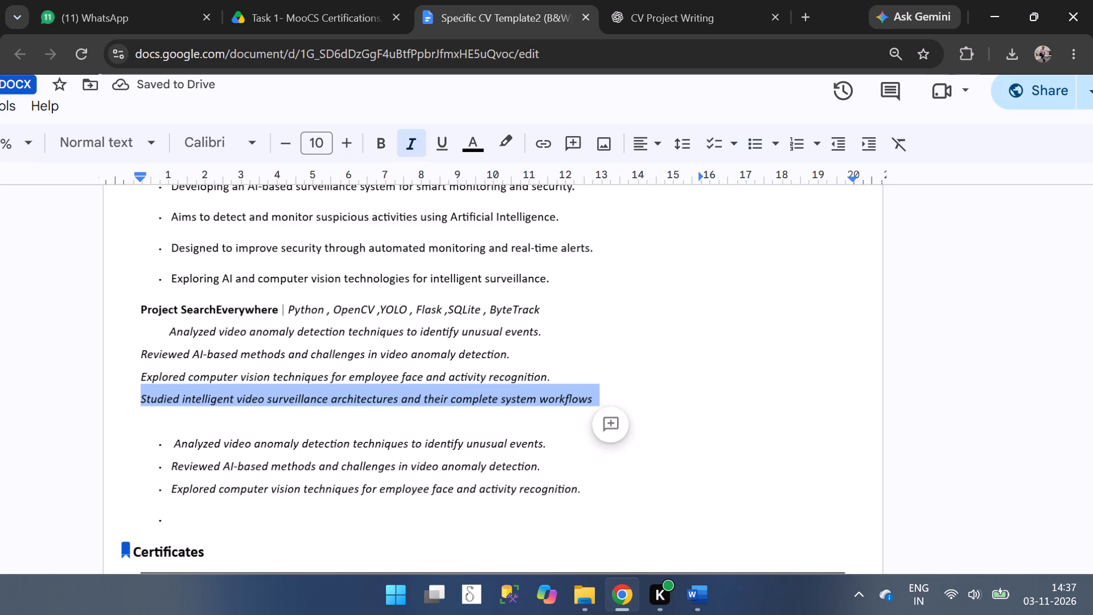
{"action": "key", "text": "ctrl+c"}
{"action": "key", "text": "BackSpace"}
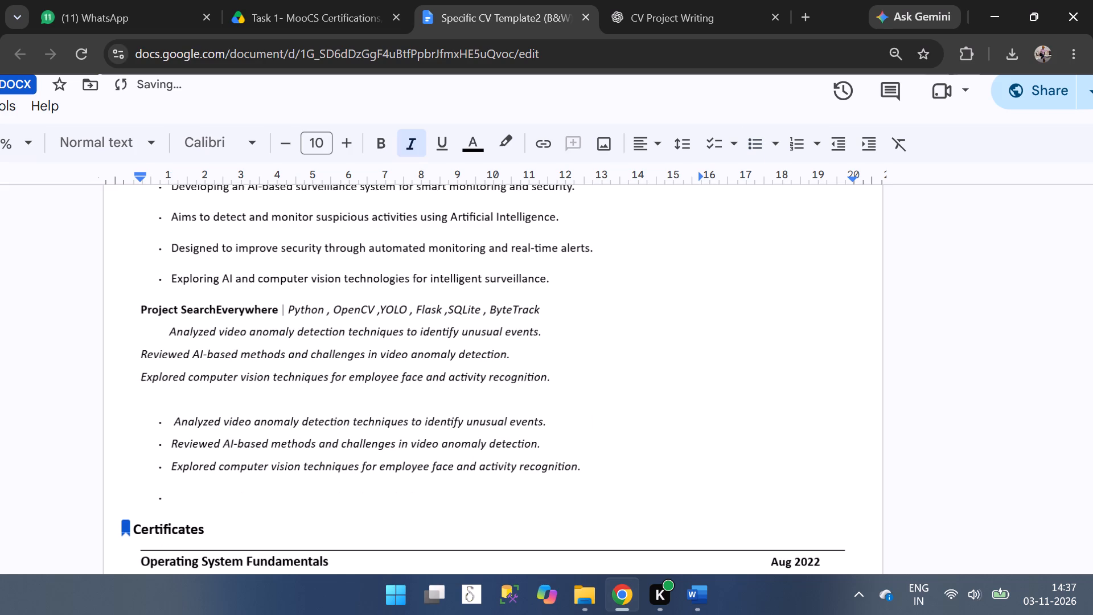
{"action": "left_click", "coordinate": [330, 499]}
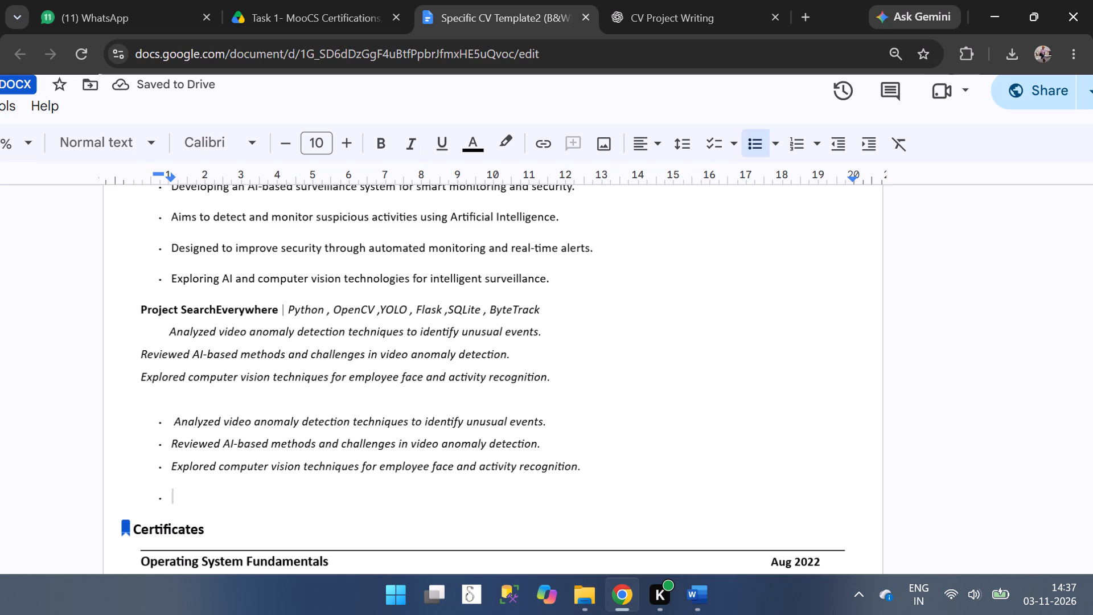
{"action": "key", "text": "ctrl+v"}
{"action": "key", "text": "BackSpace"}
{"action": "key", "text": "BackSpace"}
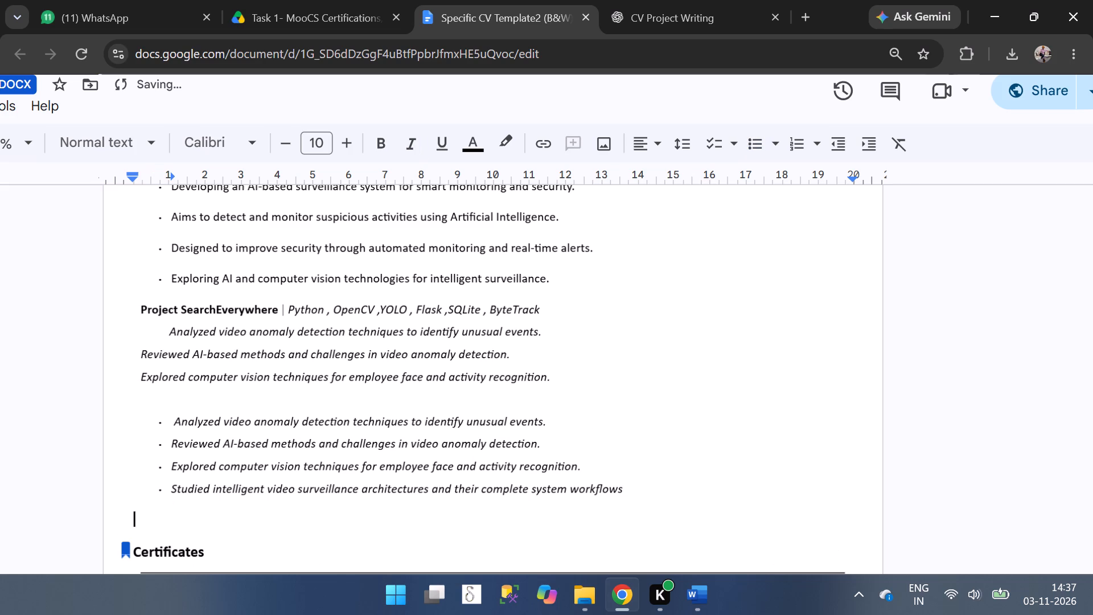
Delete the leftover unbulleted "Analyzed", "Reviewed" and "Explored" lines and the blank lines between the Project SearchEverywhere heading and its bullets.
{"action": "left_click_drag", "start_coordinate": [597, 383], "coordinate": [136, 341]}
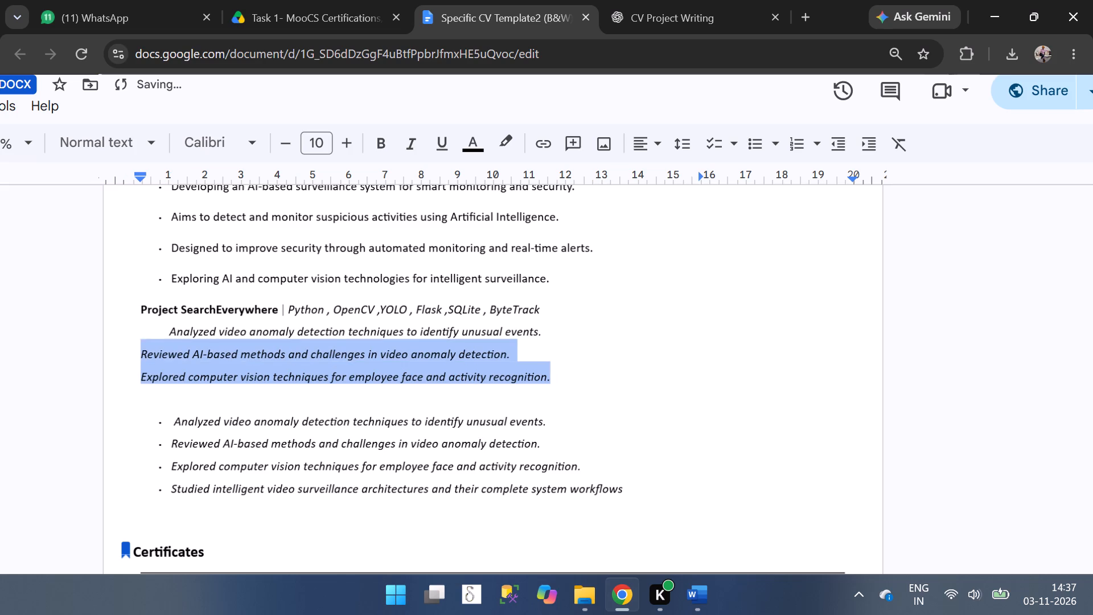
{"action": "left_click_drag", "start_coordinate": [136, 341], "coordinate": [142, 335]}
{"action": "key", "text": "BackSpace"}
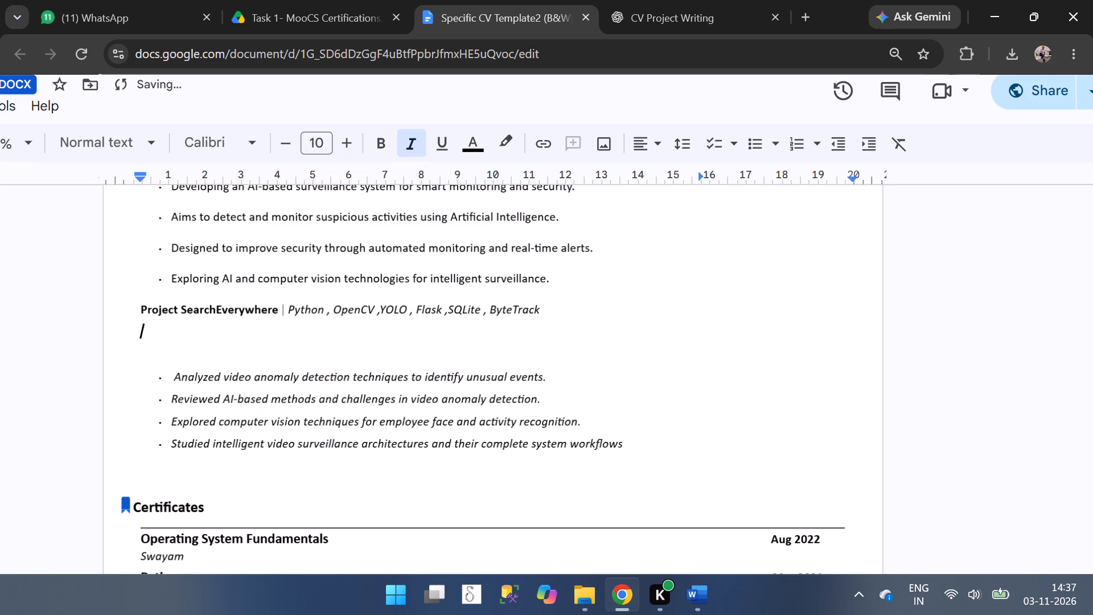
{"action": "key", "text": "Down"}
{"action": "key", "text": "Down"}
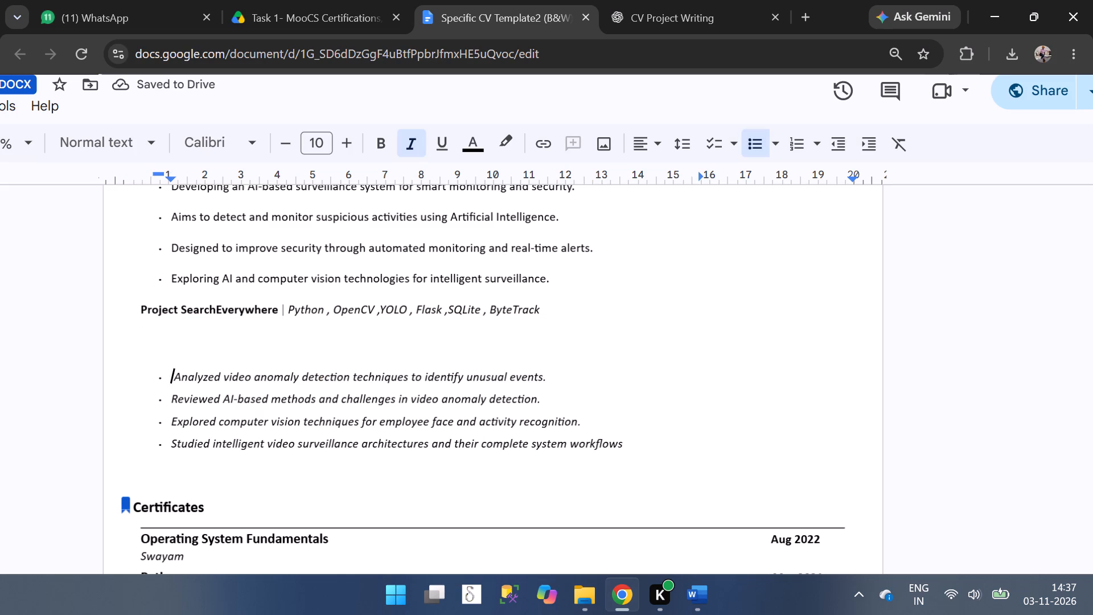
{"action": "key", "text": "Up"}
{"action": "key", "text": "BackSpace"}
{"action": "key", "text": "BackSpace"}
{"action": "key", "text": "BackSpace"}
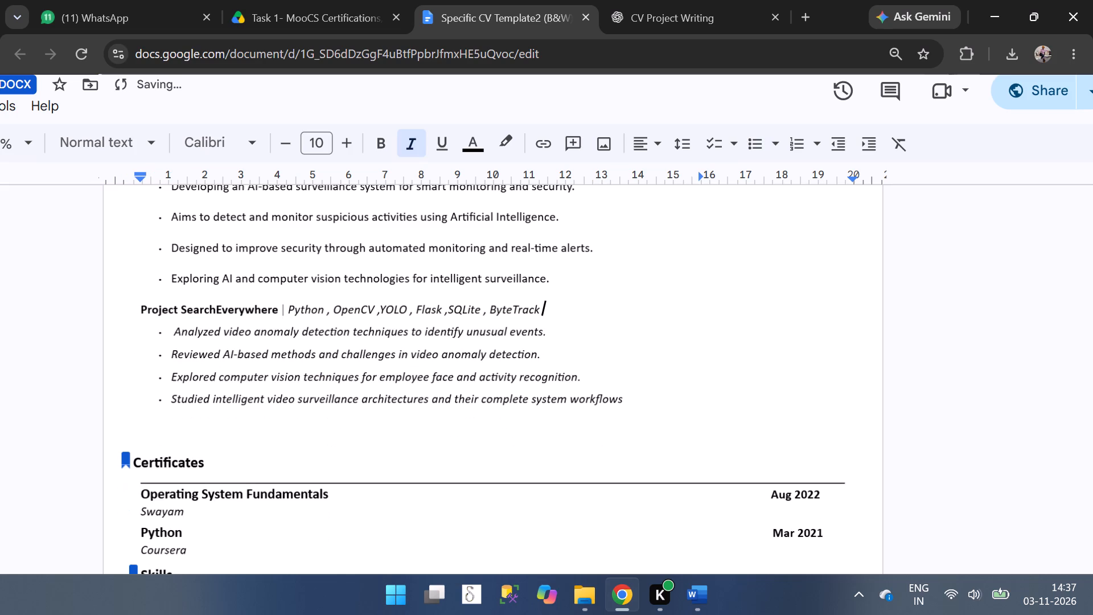
{"action": "key", "text": "Return"}
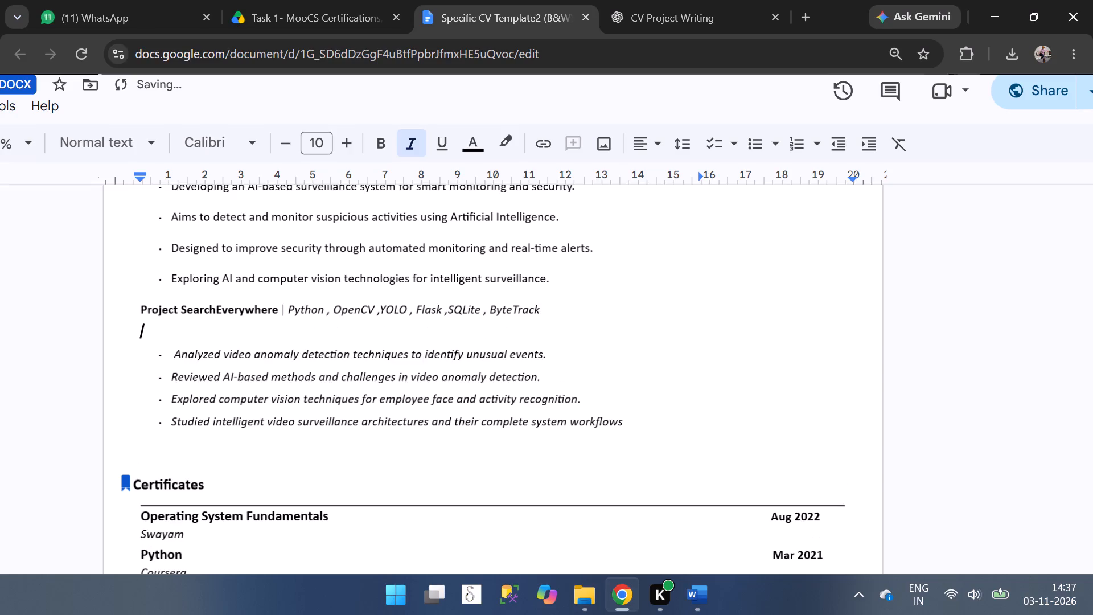
{"action": "key", "text": "BackSpace"}
{"action": "key", "text": "BackSpace"}
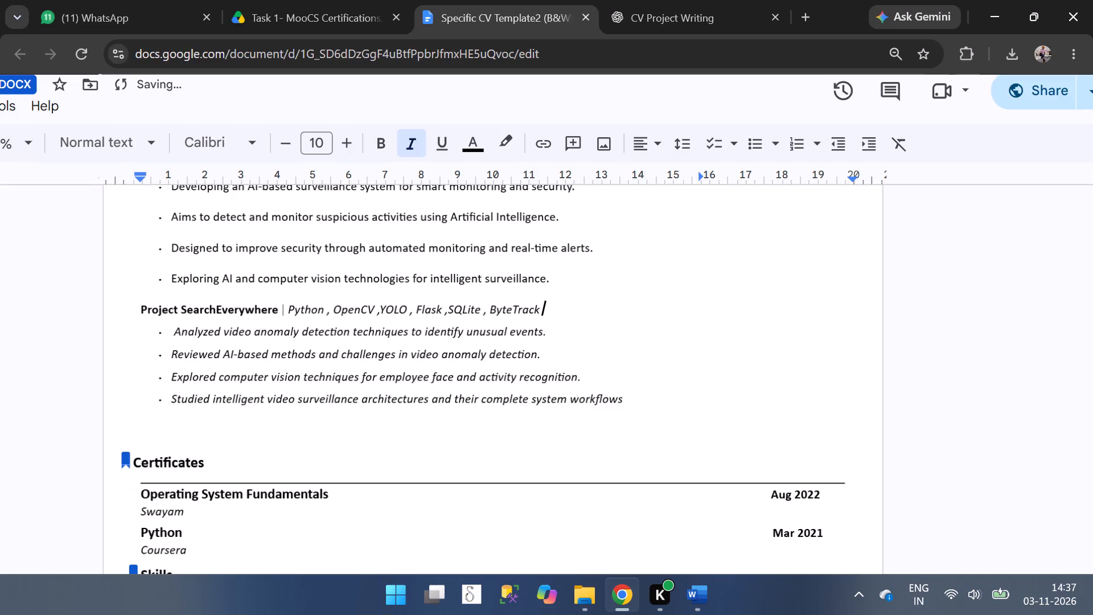
Copy the four AI-Surveillance bullets and paste a duplicate set on a new line directly below the AI-Surveillance heading.
{"action": "scroll", "coordinate": [342, 438], "scroll_direction": "up", "scroll_amount": 1}
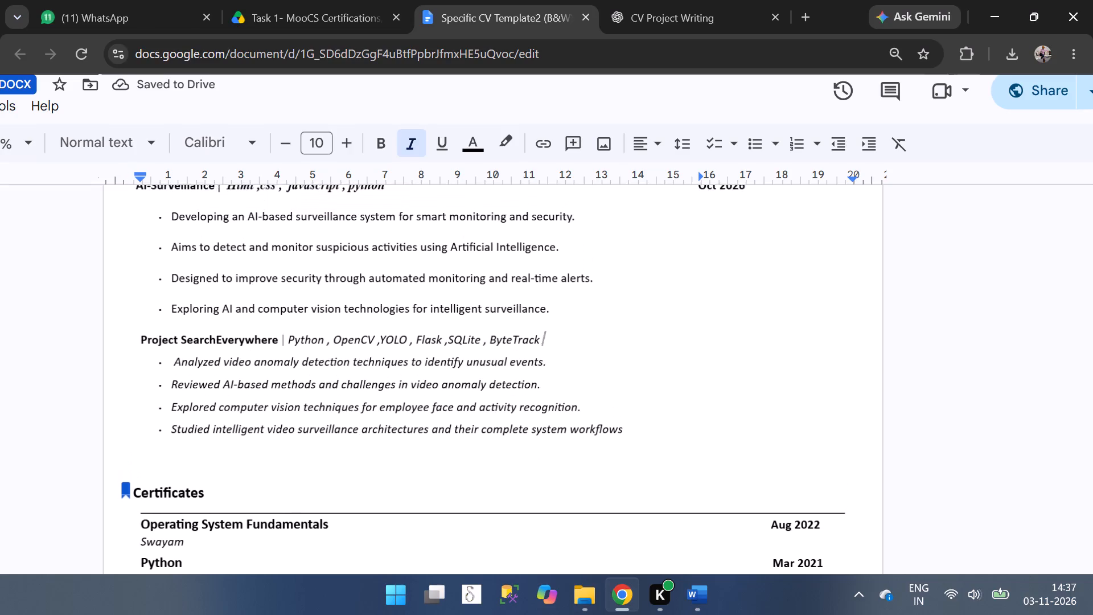
{"action": "scroll", "coordinate": [342, 438], "scroll_direction": "up", "scroll_amount": 2}
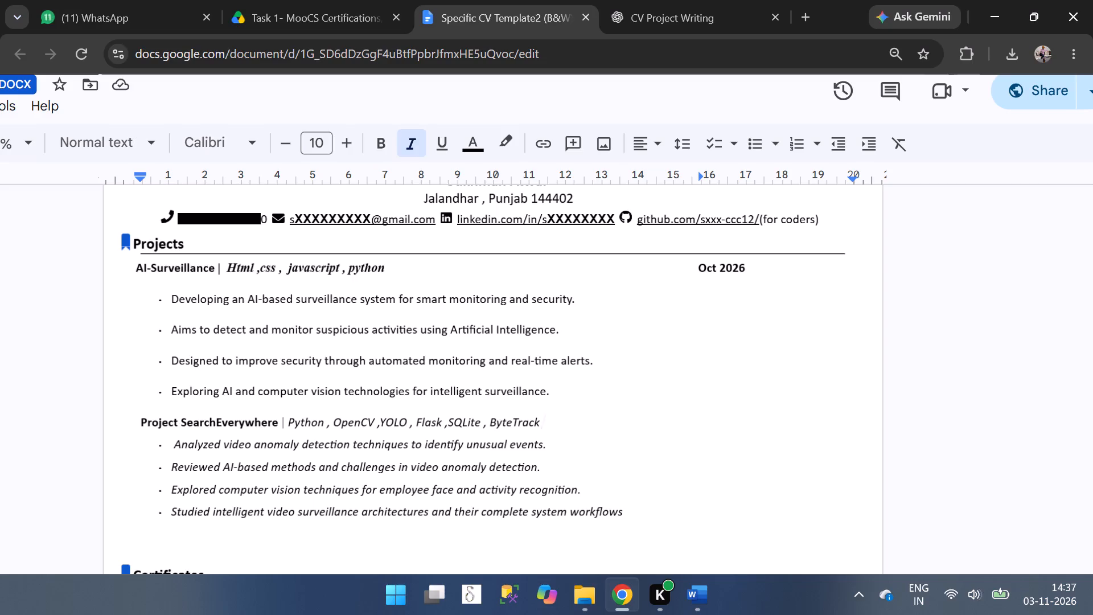
{"action": "left_click_drag", "start_coordinate": [171, 296], "coordinate": [584, 393]}
{"action": "key", "text": "ctrl+c"}
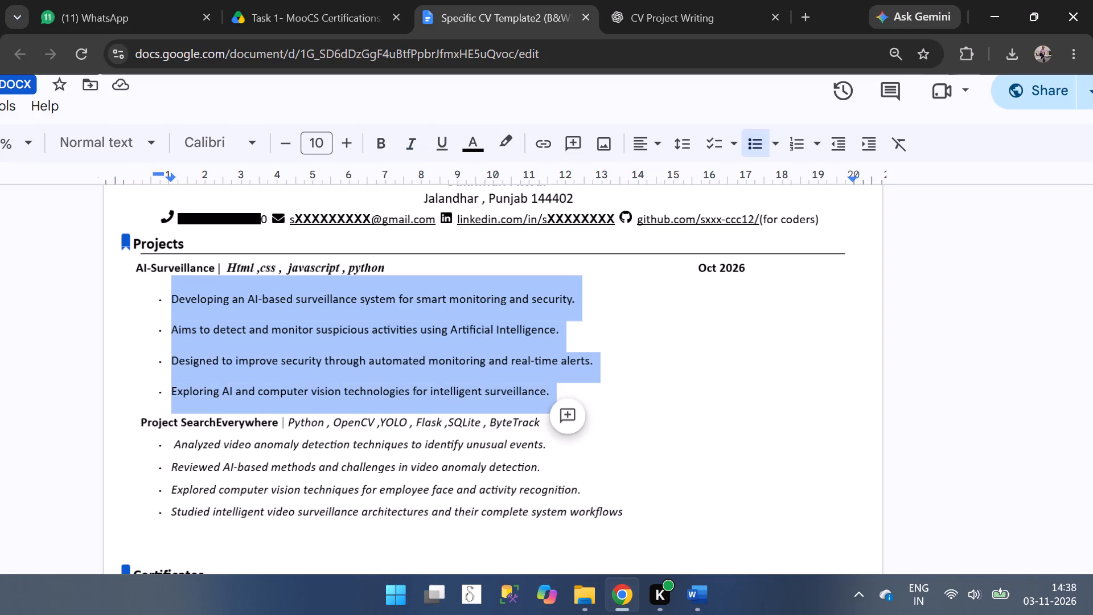
{"action": "left_click", "coordinate": [430, 264]}
{"action": "key", "text": "Return"}
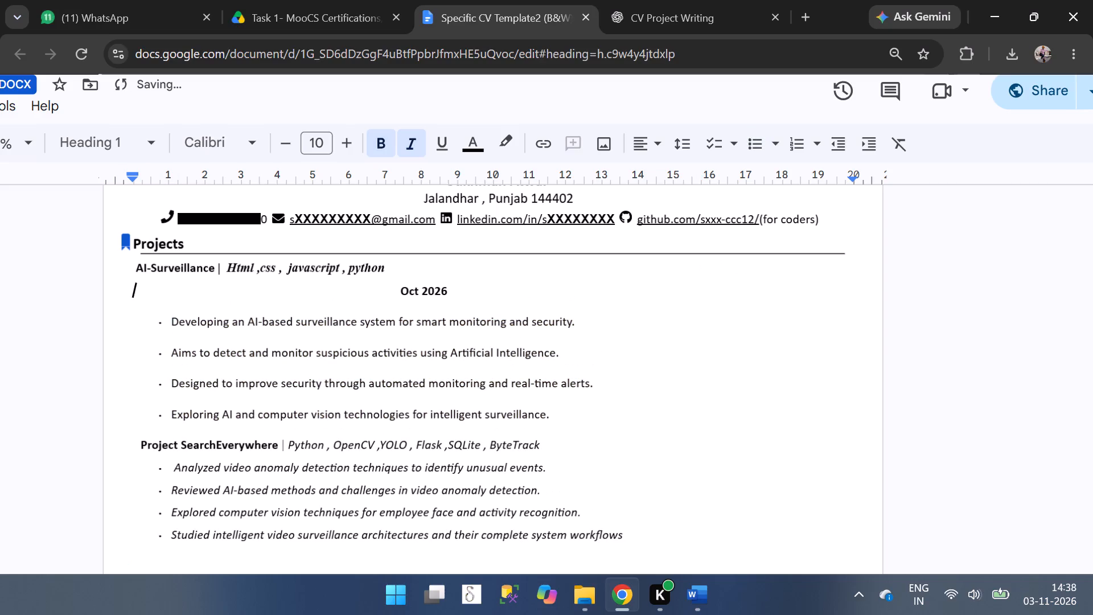
{"action": "key", "text": "BackSpace"}
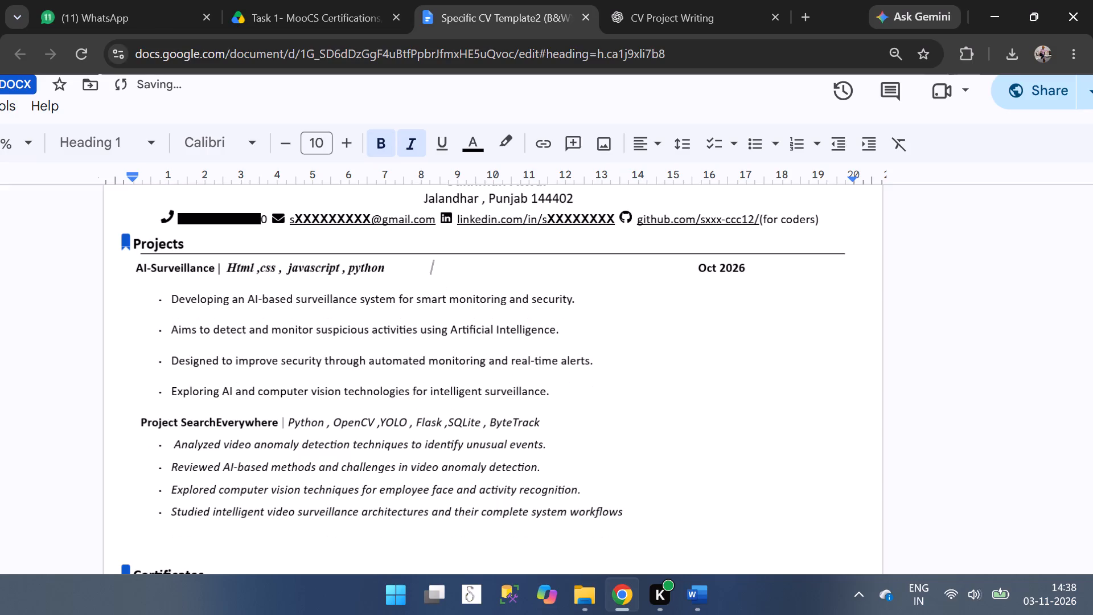
{"action": "key", "text": "Down"}
{"action": "key", "text": "Up"}
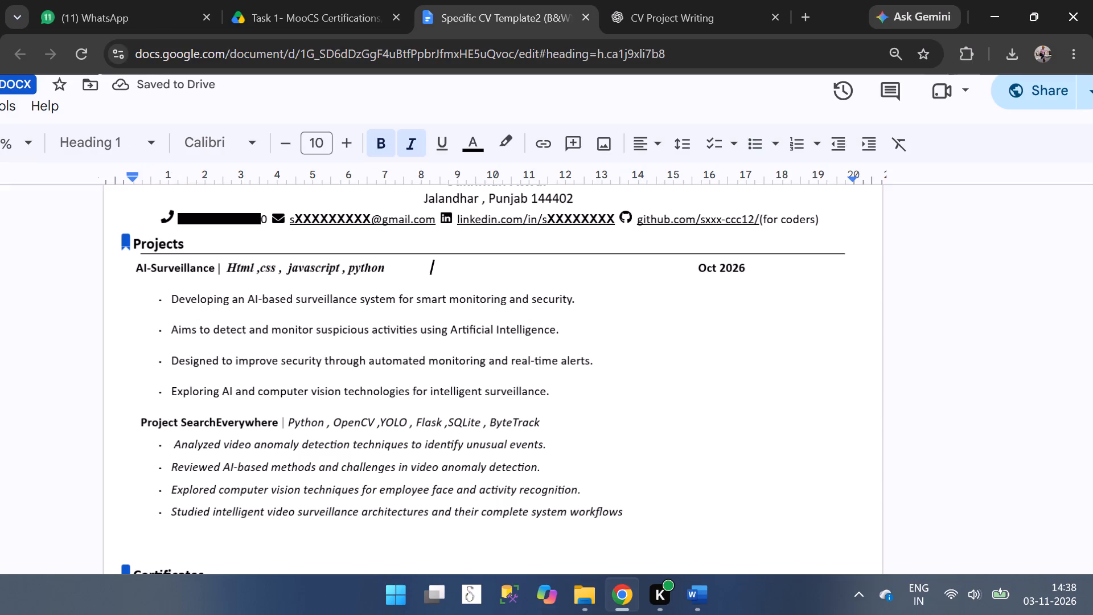
{"action": "left_click", "coordinate": [755, 270]}
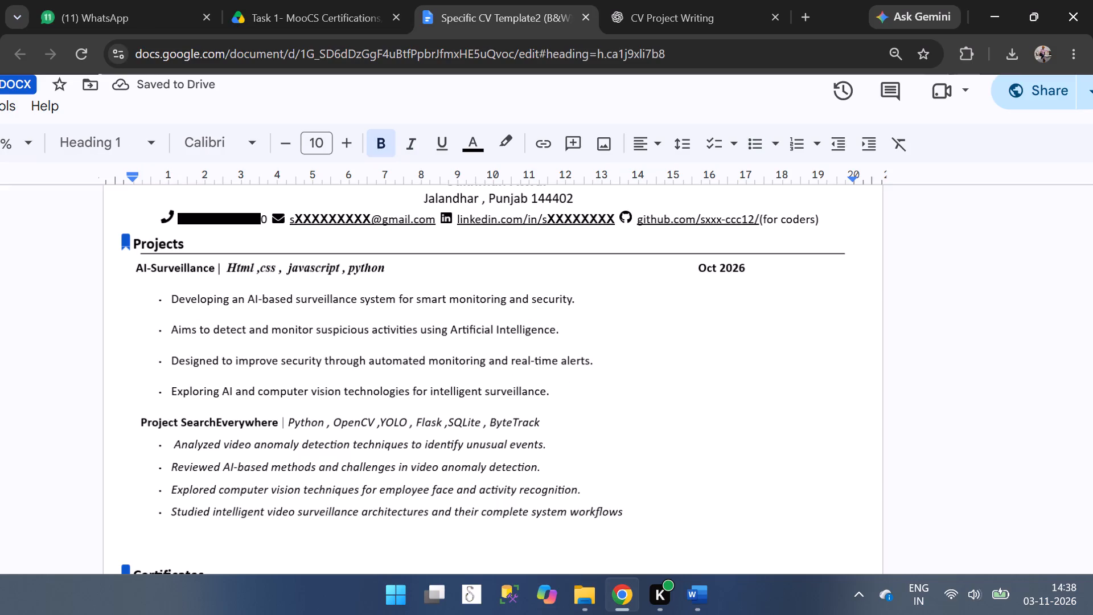
{"action": "key", "text": "Return"}
{"action": "key", "text": "ctrl+v"}
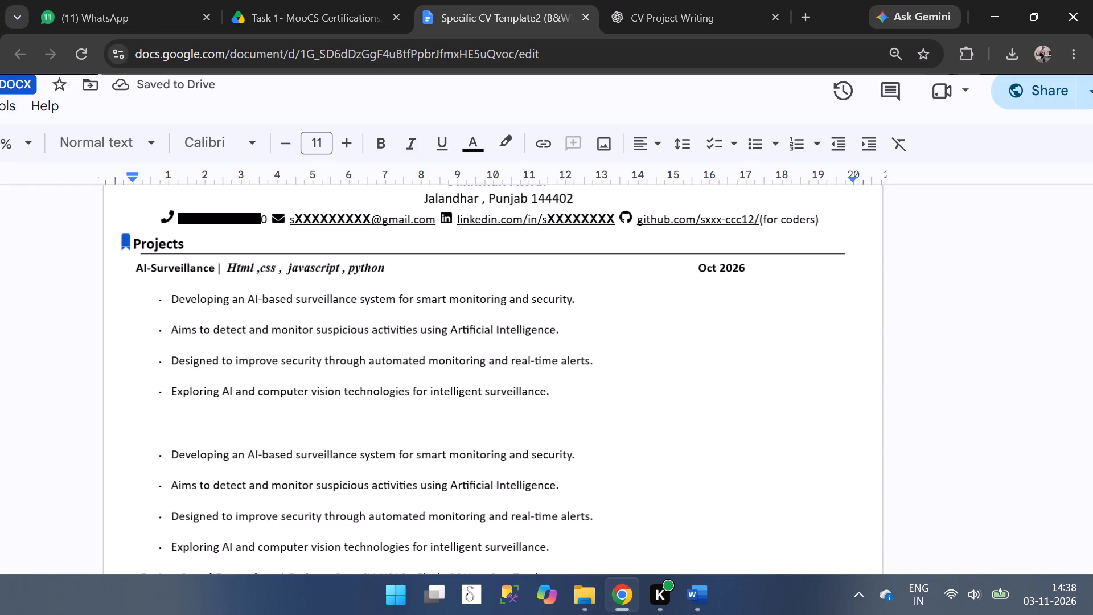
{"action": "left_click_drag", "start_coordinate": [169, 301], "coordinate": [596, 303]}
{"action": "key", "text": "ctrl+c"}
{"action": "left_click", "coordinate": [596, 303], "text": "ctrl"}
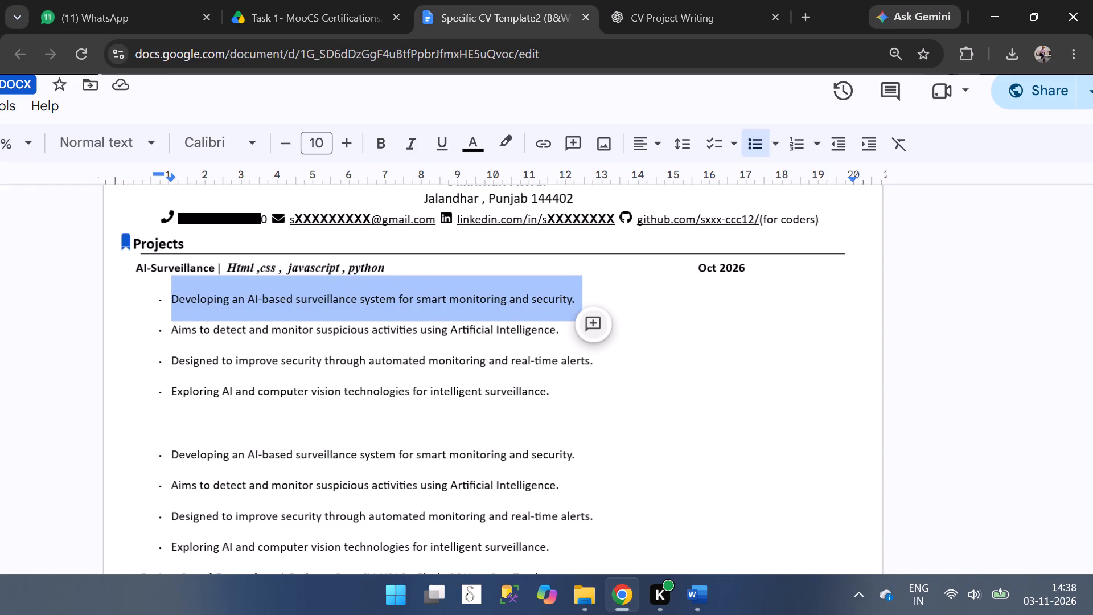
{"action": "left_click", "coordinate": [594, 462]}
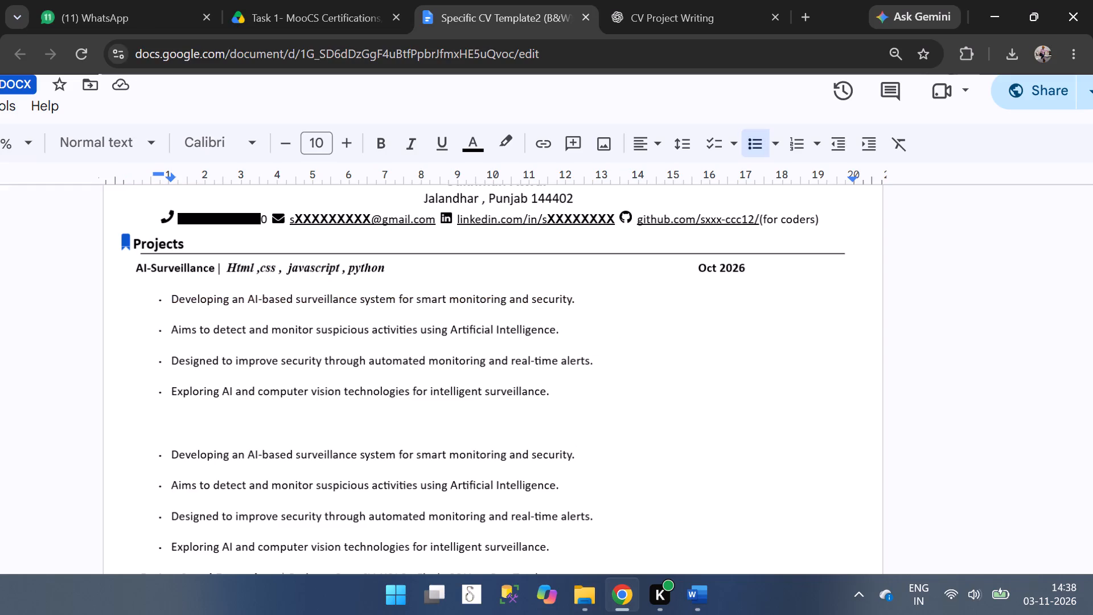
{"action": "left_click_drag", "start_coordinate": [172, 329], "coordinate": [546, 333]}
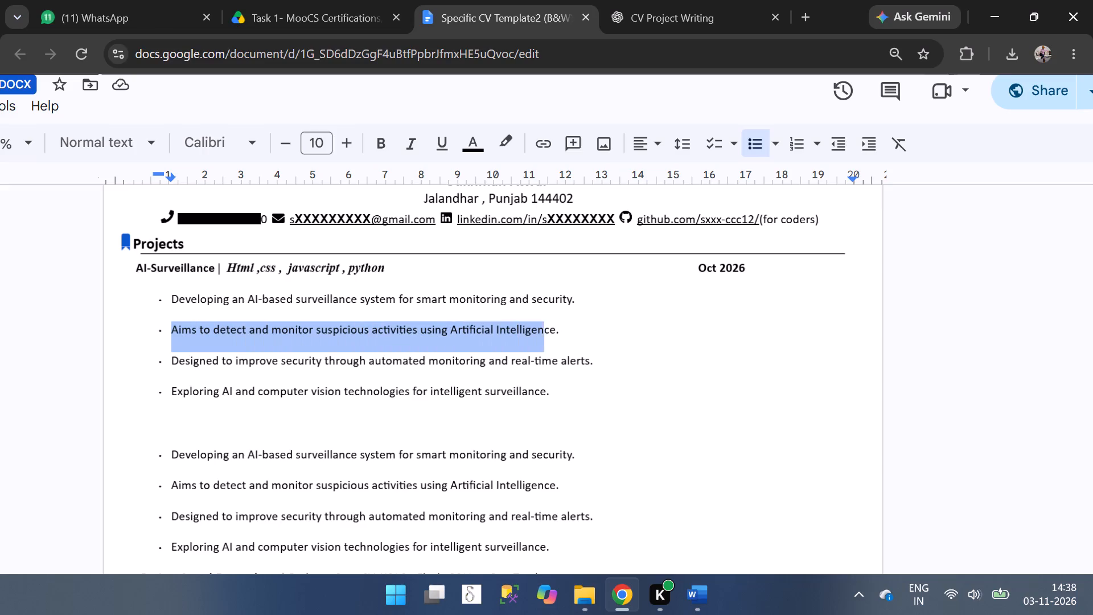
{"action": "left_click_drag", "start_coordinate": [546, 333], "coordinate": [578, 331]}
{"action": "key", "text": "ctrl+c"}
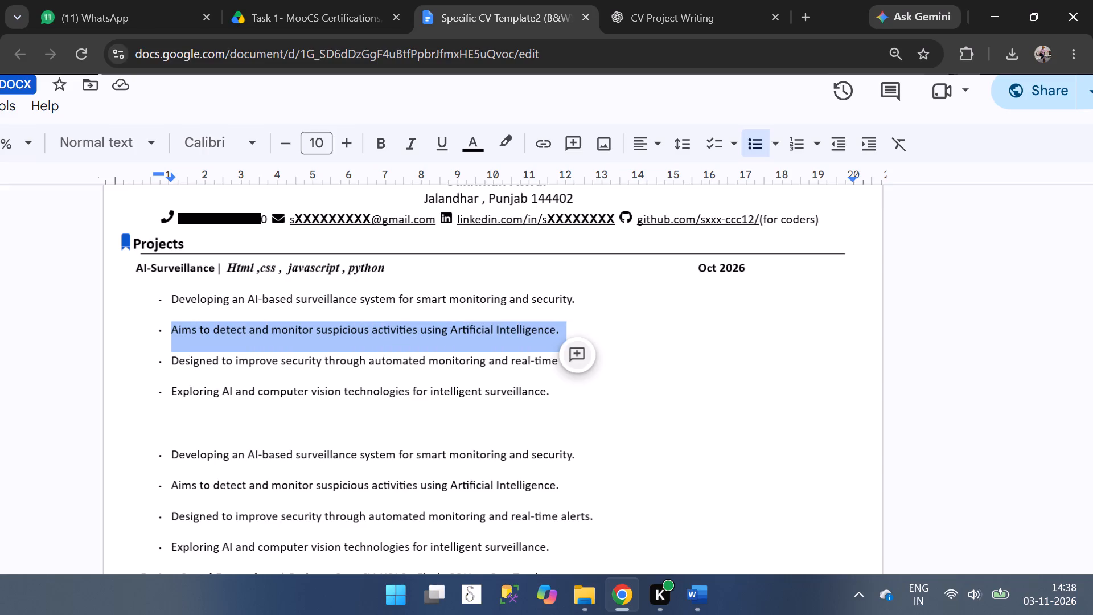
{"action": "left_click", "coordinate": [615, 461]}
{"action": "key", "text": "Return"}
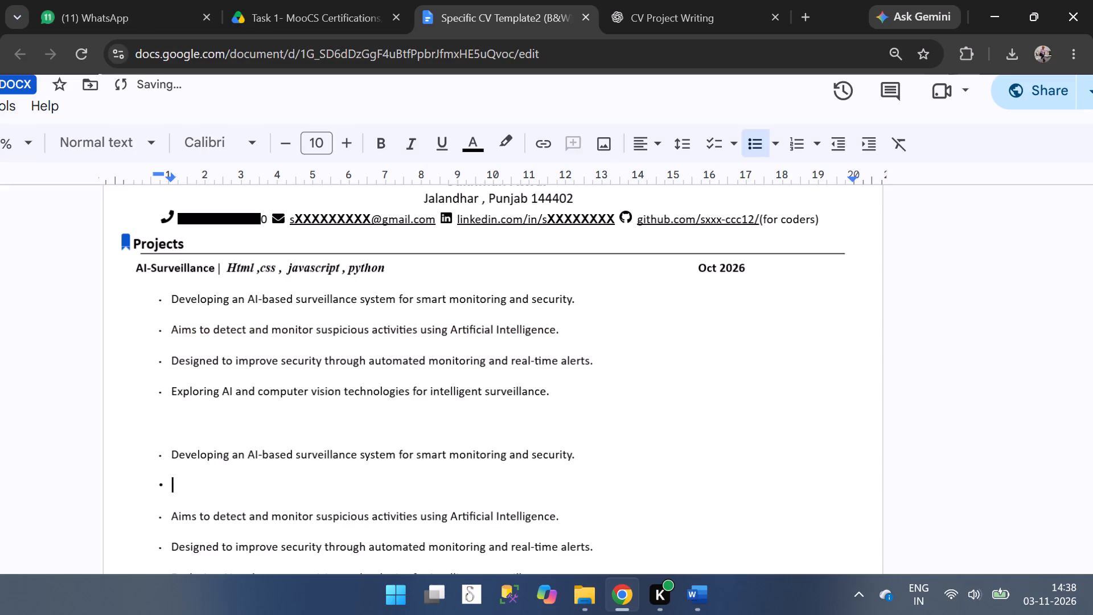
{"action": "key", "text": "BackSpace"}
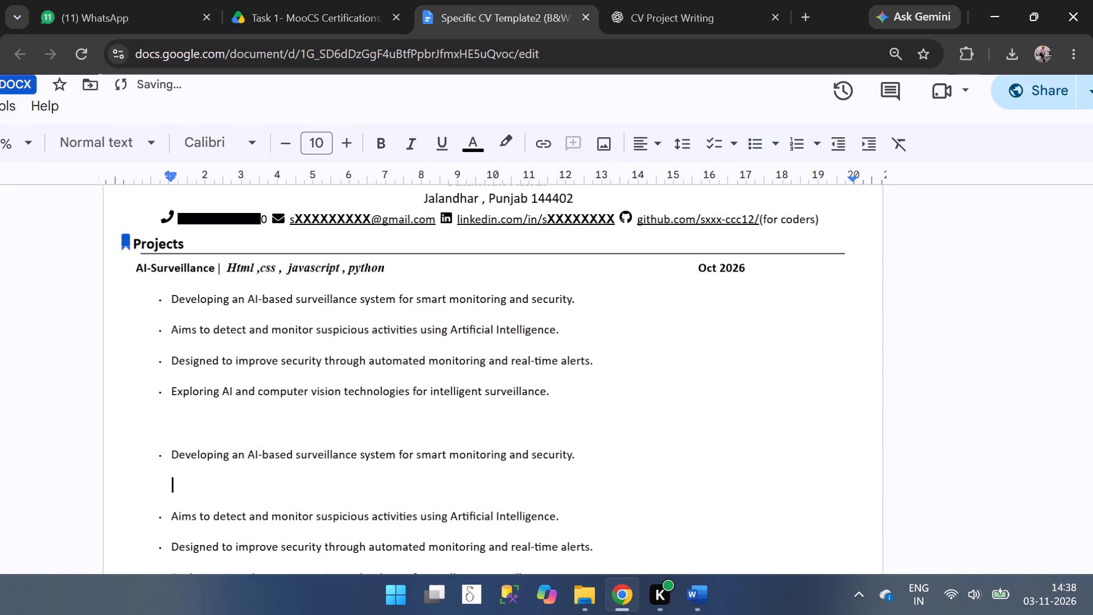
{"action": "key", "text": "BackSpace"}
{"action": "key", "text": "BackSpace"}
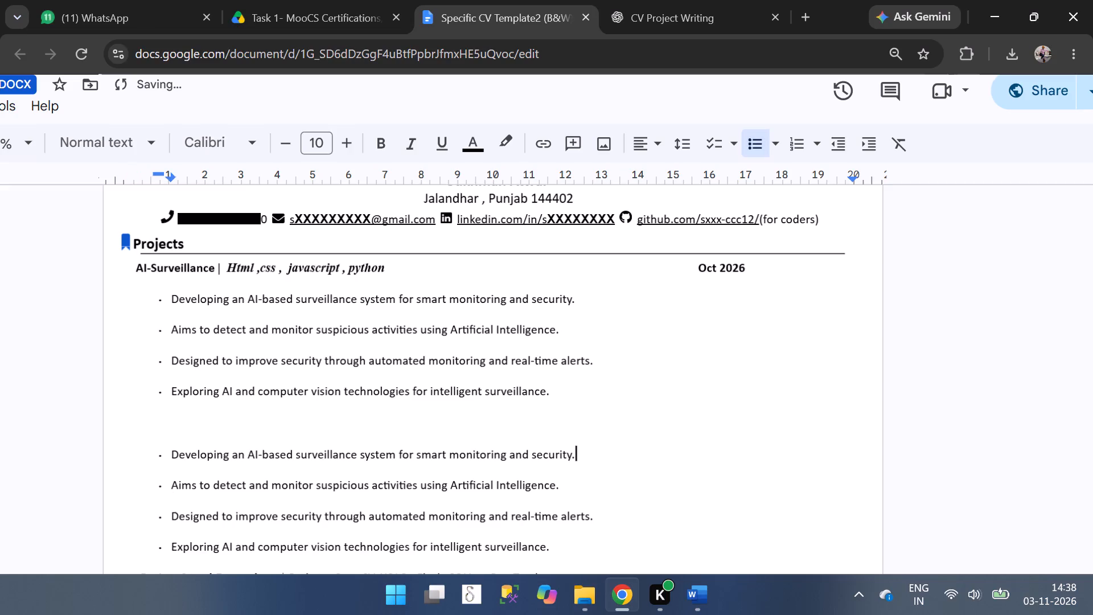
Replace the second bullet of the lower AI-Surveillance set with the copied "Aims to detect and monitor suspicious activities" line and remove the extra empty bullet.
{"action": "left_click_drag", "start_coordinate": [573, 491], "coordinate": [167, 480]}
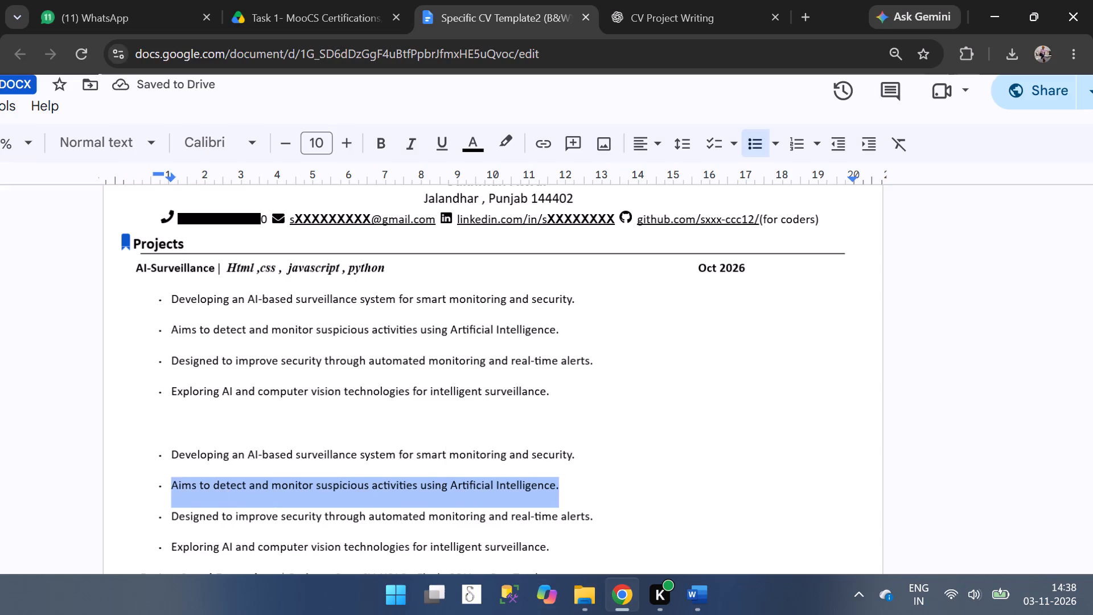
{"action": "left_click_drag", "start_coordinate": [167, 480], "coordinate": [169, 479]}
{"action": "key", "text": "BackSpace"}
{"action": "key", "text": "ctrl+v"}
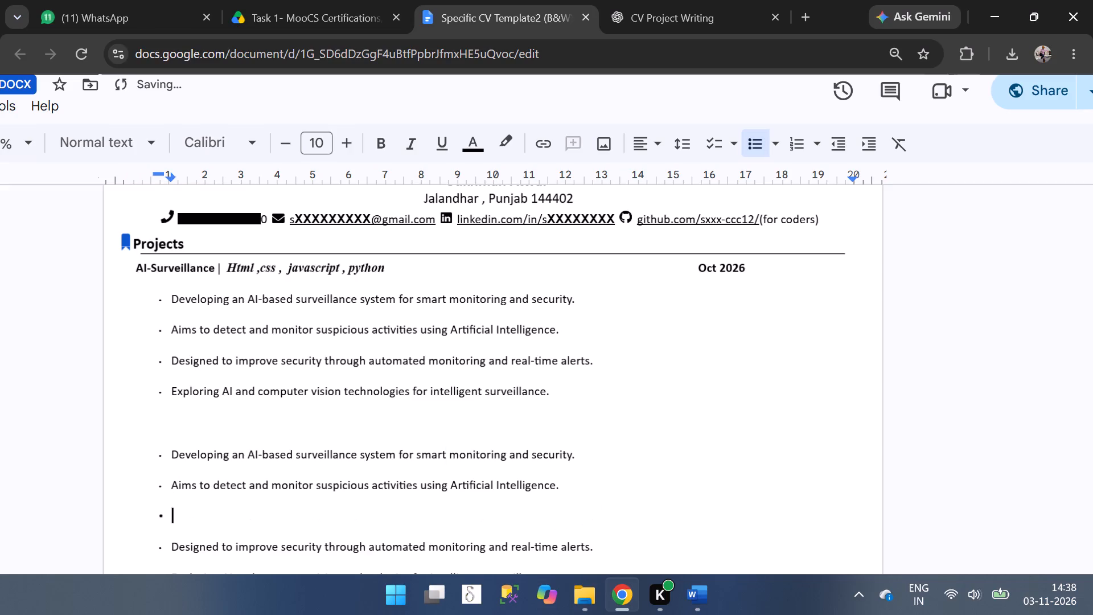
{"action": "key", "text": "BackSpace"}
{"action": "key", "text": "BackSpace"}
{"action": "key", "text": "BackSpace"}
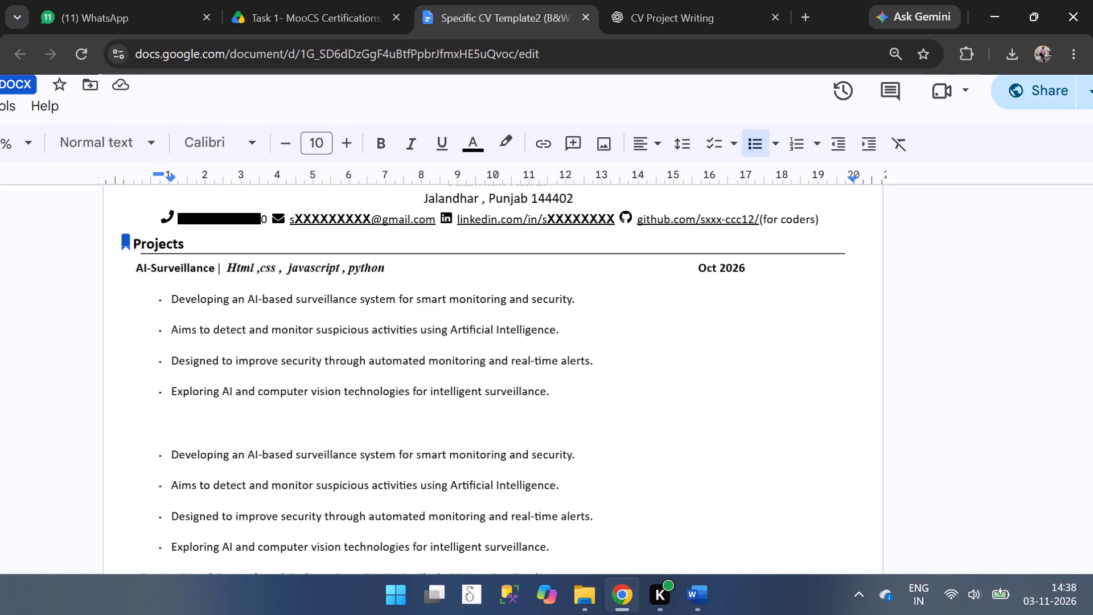
Add a bullet below the lower "Developing an AI-based surveillance system" line and paste the copied "Aims to detect and monitor suspicious activities" line there.
{"action": "left_click", "coordinate": [602, 454]}
{"action": "key", "text": "Return"}
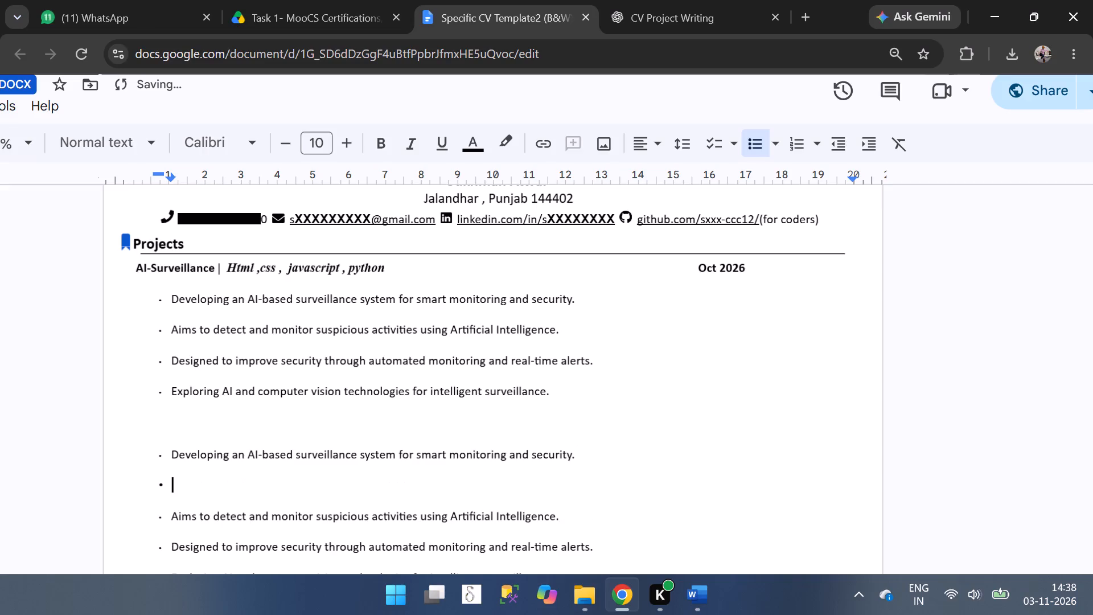
{"action": "key", "text": "ctrl+v"}
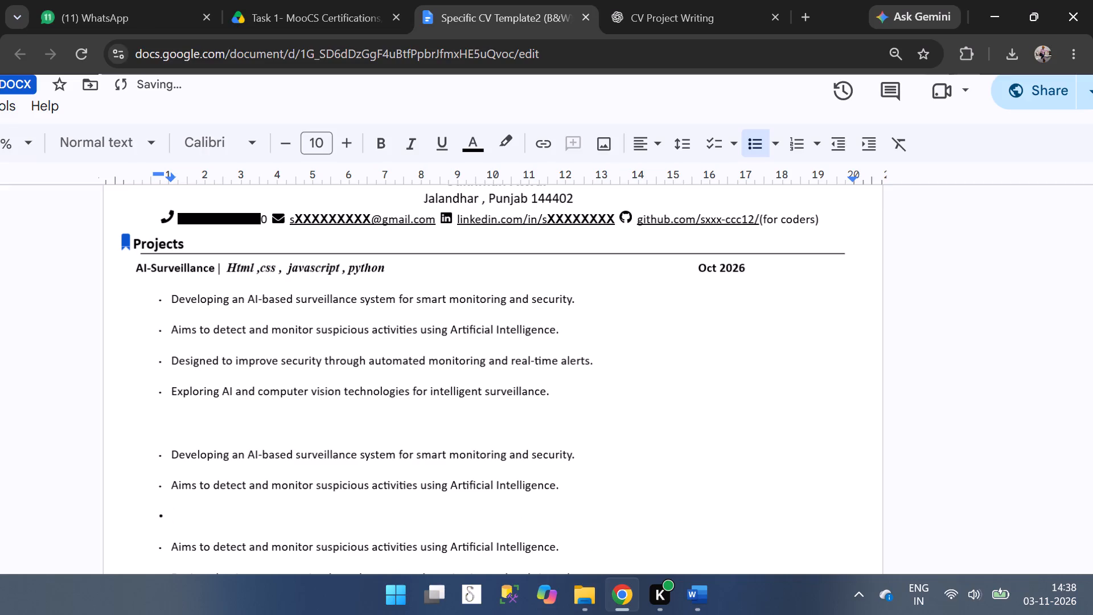
Copy the upper "Designed to improve security" bullet into the empty bullet of the lower AI-Surveillance set.
{"action": "scroll", "coordinate": [627, 460], "scroll_direction": "down", "scroll_amount": 1}
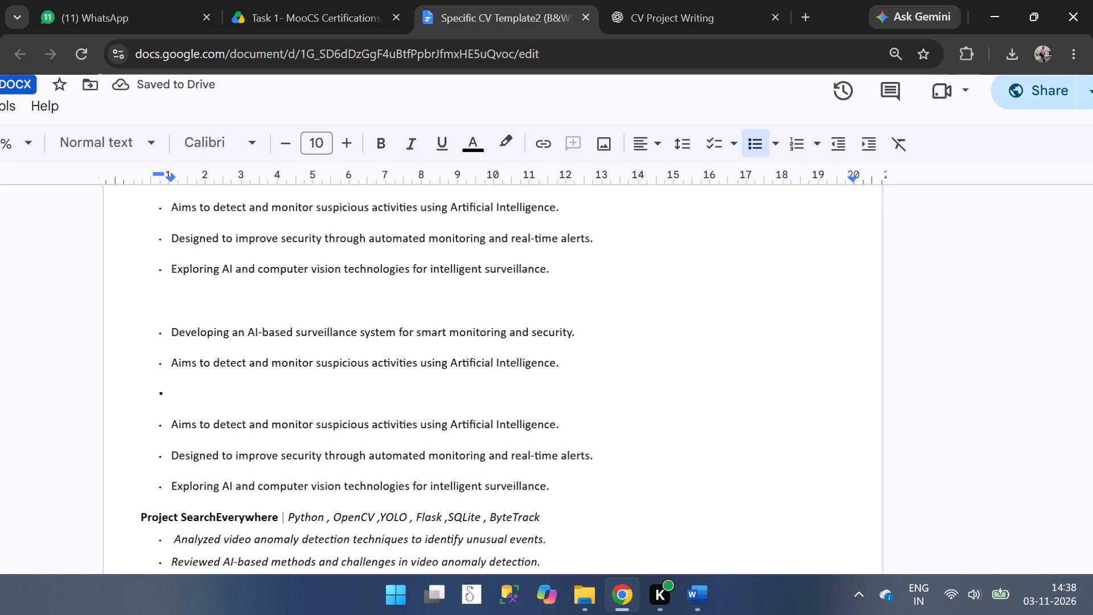
{"action": "scroll", "coordinate": [627, 460], "scroll_direction": "down", "scroll_amount": 1}
{"action": "scroll", "coordinate": [602, 434], "scroll_direction": "up", "scroll_amount": 1}
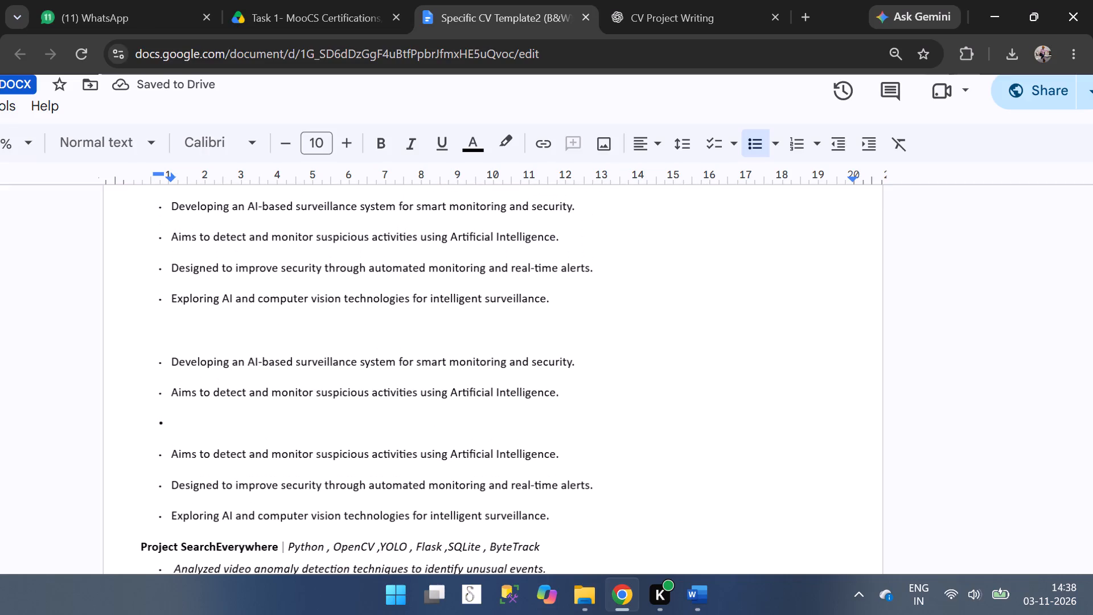
{"action": "left_click_drag", "start_coordinate": [165, 264], "coordinate": [489, 249]}
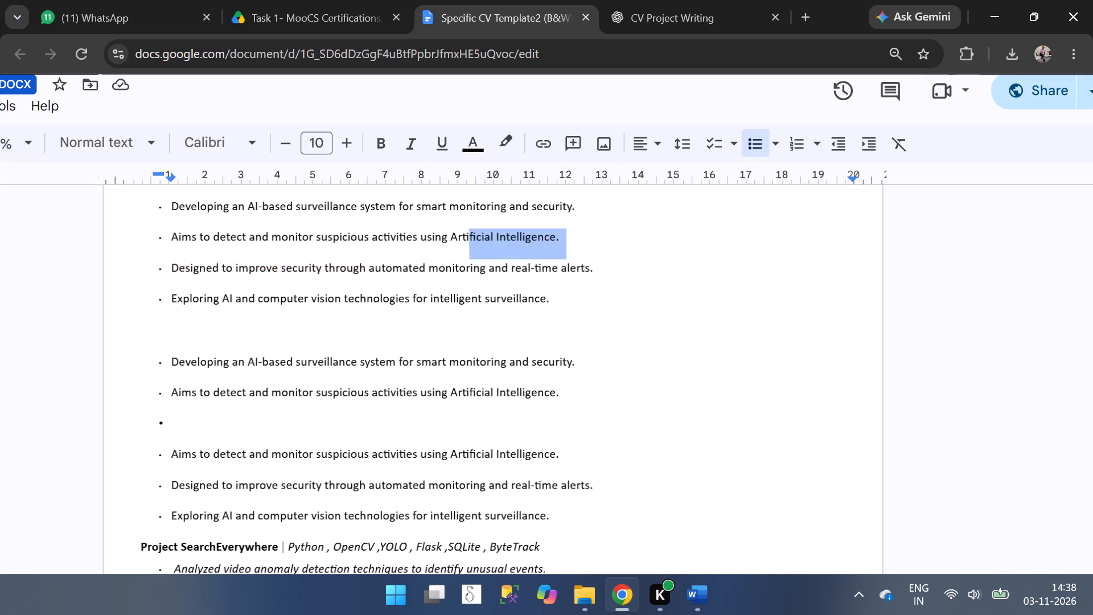
{"action": "left_click_drag", "start_coordinate": [489, 249], "coordinate": [601, 269]}
{"action": "key", "text": "ctrl+c"}
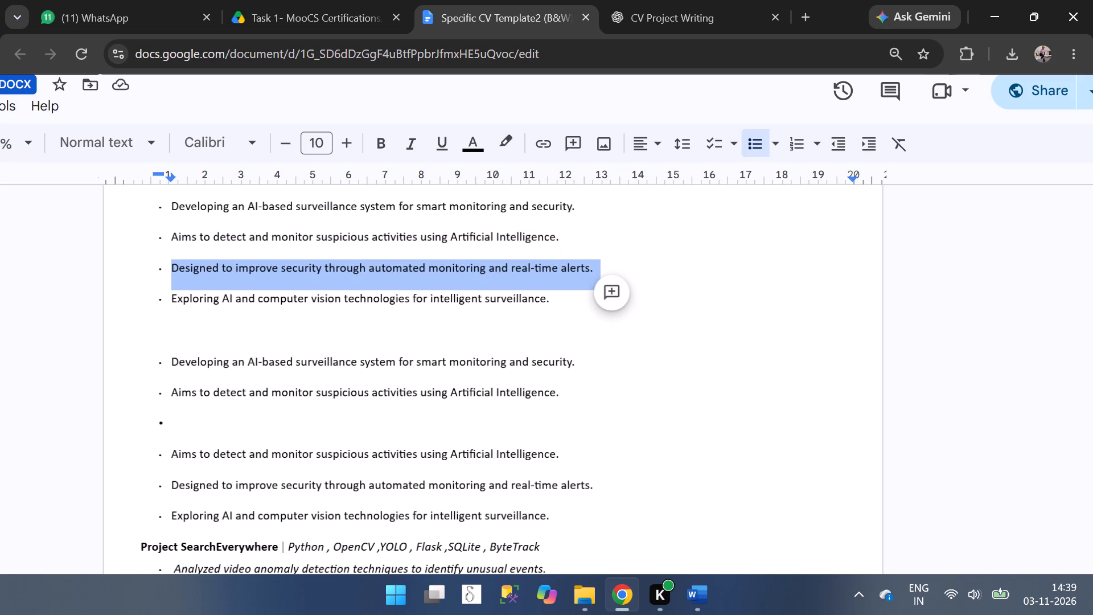
{"action": "left_click", "coordinate": [195, 429]}
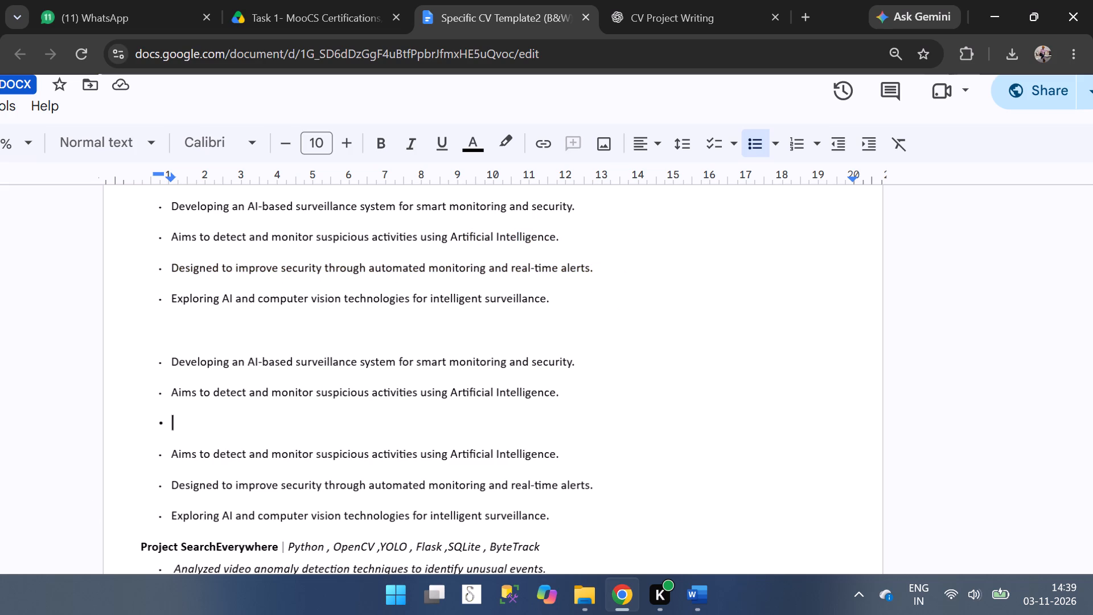
{"action": "key", "text": "ctrl+v"}
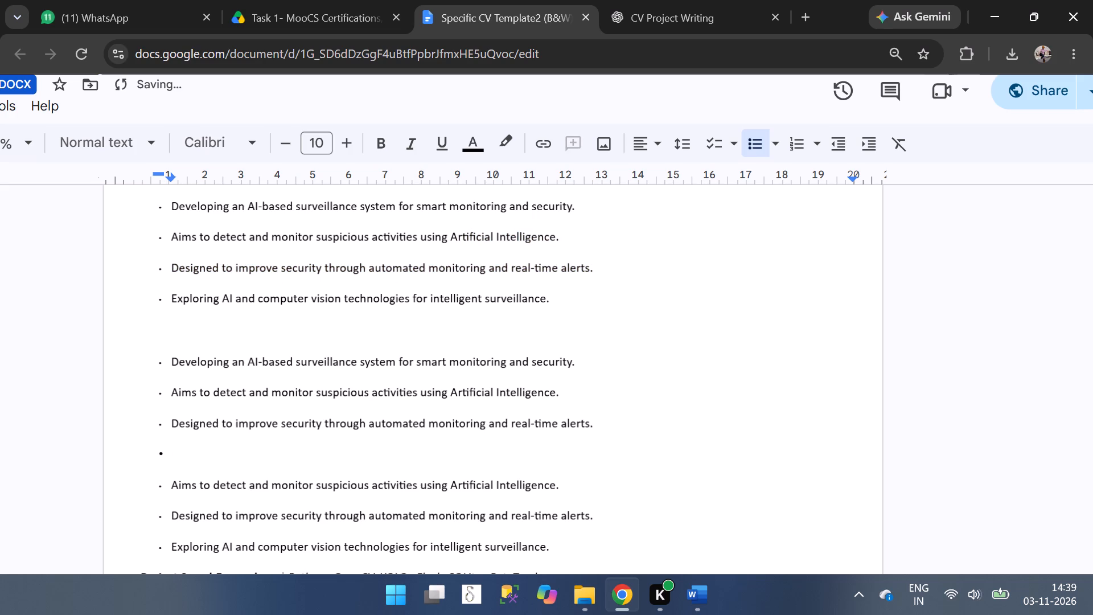
Move the upper "Exploring AI and computer vision technologies" bullet into the empty bullet of the lower AI-Surveillance set.
{"action": "left_click_drag", "start_coordinate": [166, 296], "coordinate": [555, 298]}
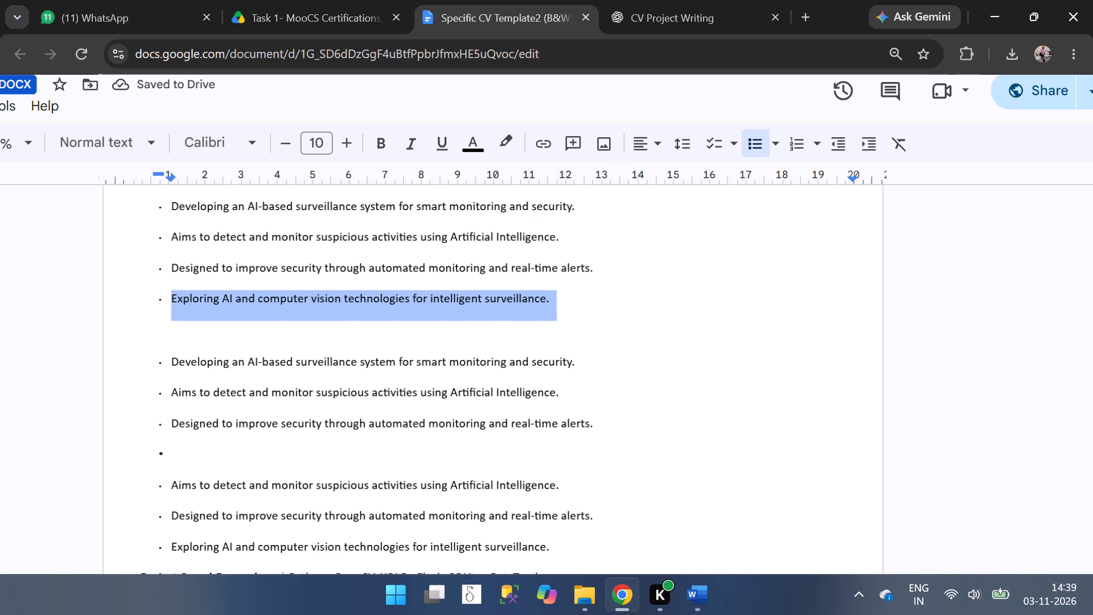
{"action": "left_click_drag", "start_coordinate": [555, 298], "coordinate": [558, 298]}
{"action": "key", "text": "ctrl+c"}
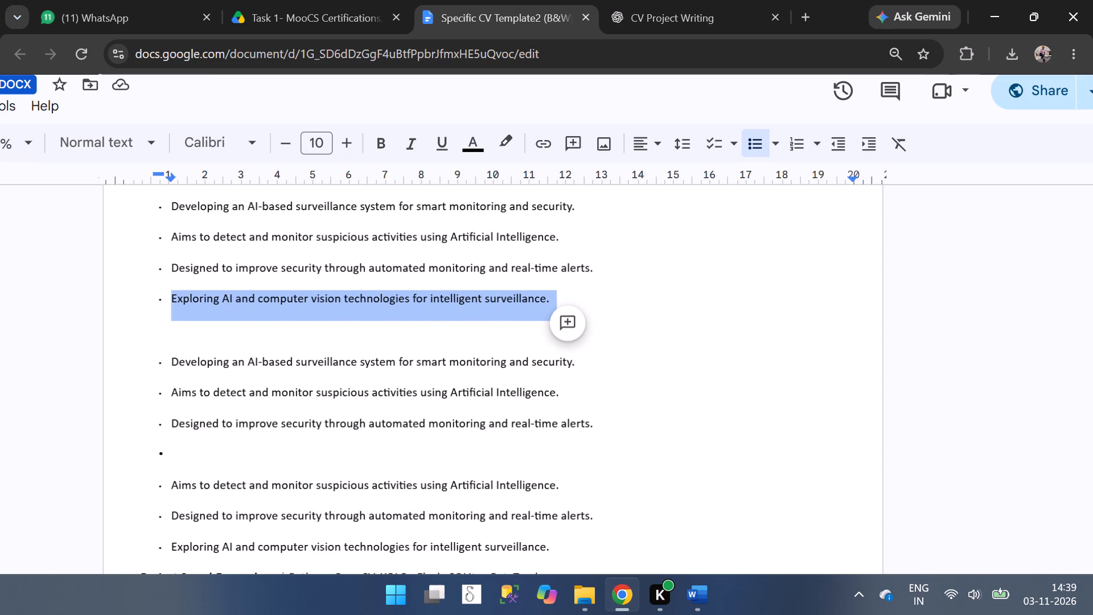
{"action": "key", "text": "BackSpace"}
{"action": "left_click", "coordinate": [300, 411]}
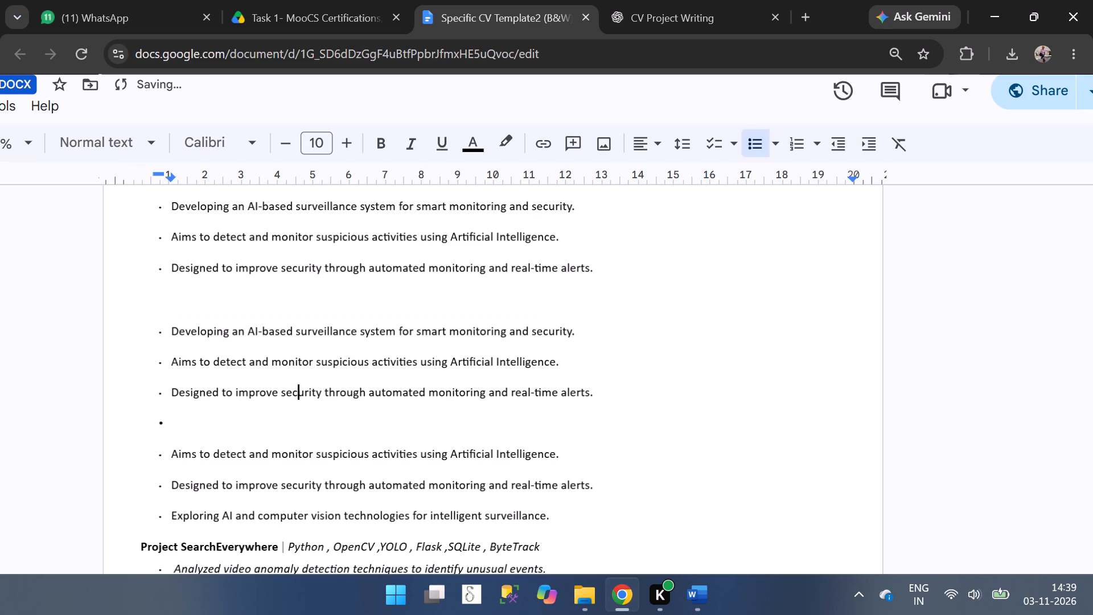
{"action": "left_click", "coordinate": [224, 424]}
{"action": "key", "text": "ctrl+v"}
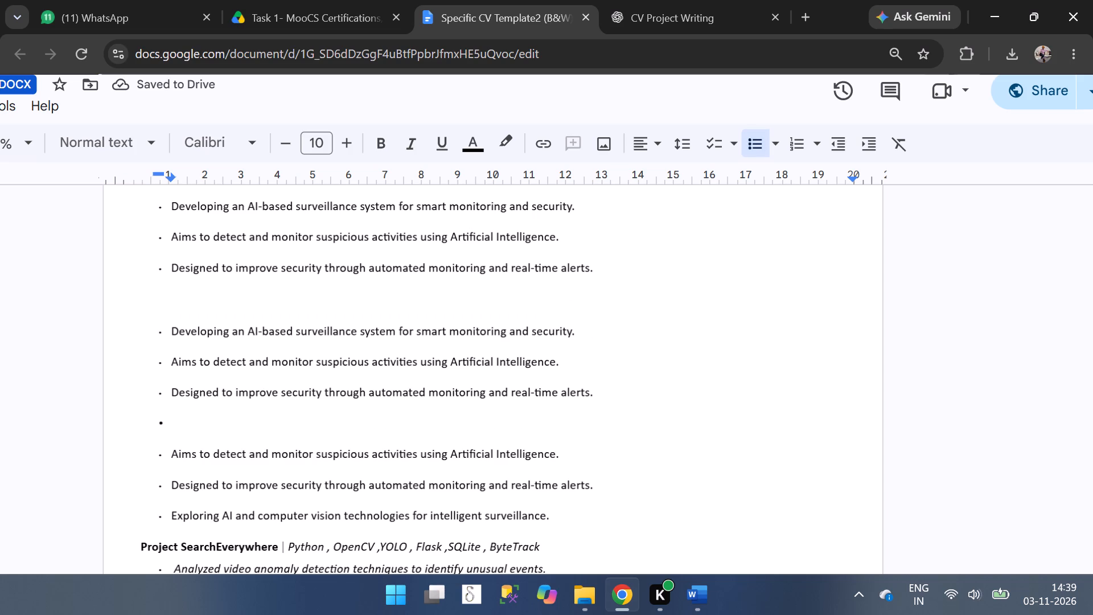
Delete the redundant "Aims", "Designed" and "Exploring" bullets directly above the Project SearchEverywhere heading, keeping that heading on its own unbulleted line.
{"action": "scroll", "coordinate": [153, 483], "scroll_direction": "down", "scroll_amount": 1}
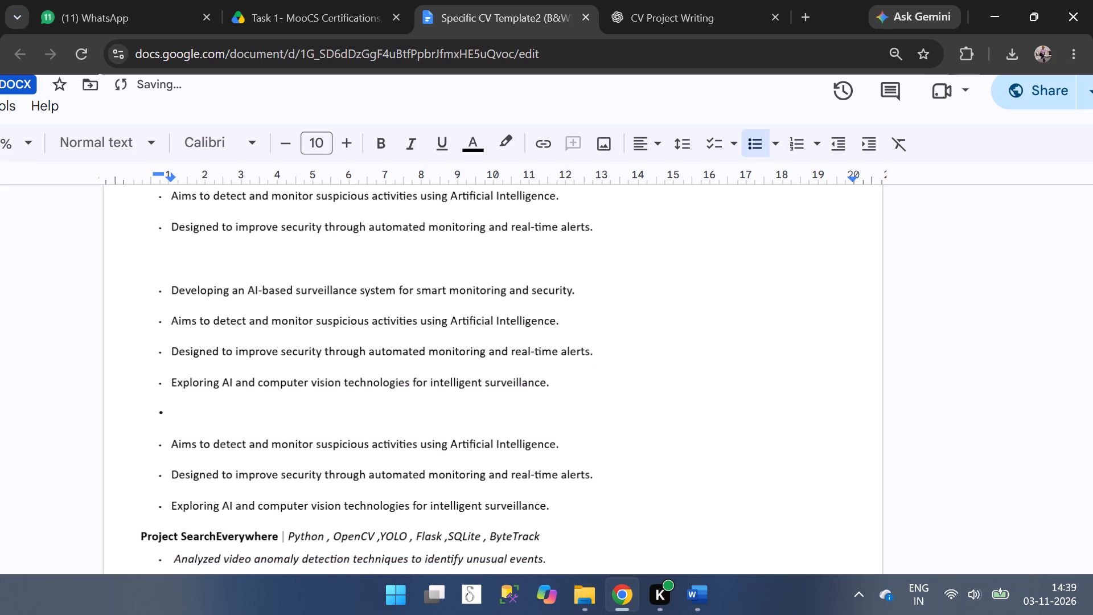
{"action": "scroll", "coordinate": [153, 483], "scroll_direction": "down", "scroll_amount": 1}
{"action": "left_click_drag", "start_coordinate": [153, 443], "coordinate": [551, 476]}
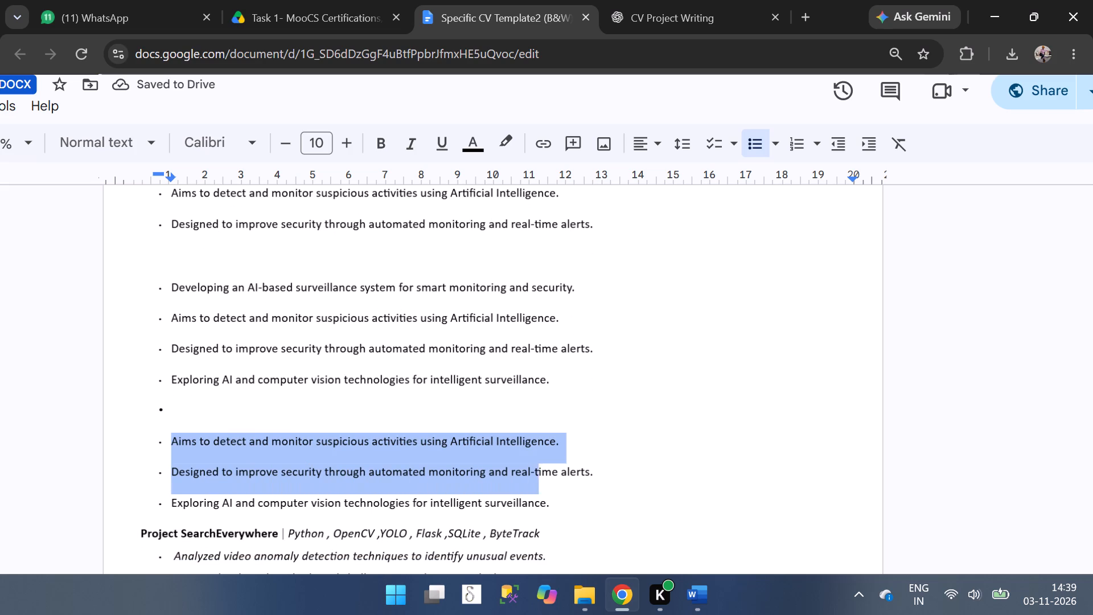
{"action": "left_click_drag", "start_coordinate": [551, 476], "coordinate": [572, 499]}
{"action": "key", "text": "BackSpace"}
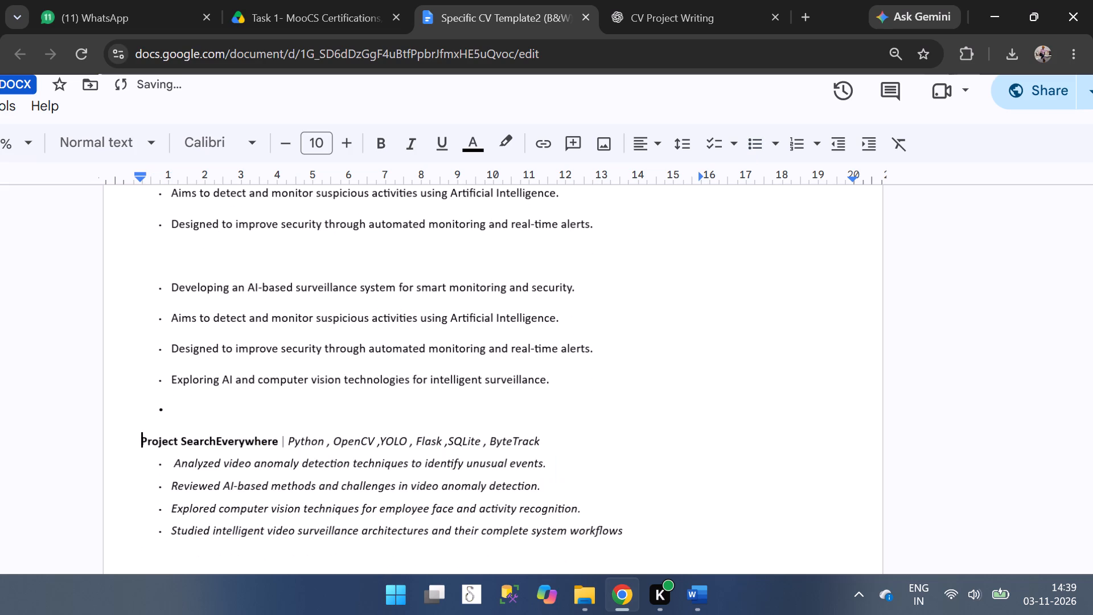
{"action": "key", "text": "BackSpace"}
{"action": "key", "text": "BackSpace"}
{"action": "key", "text": "BackSpace"}
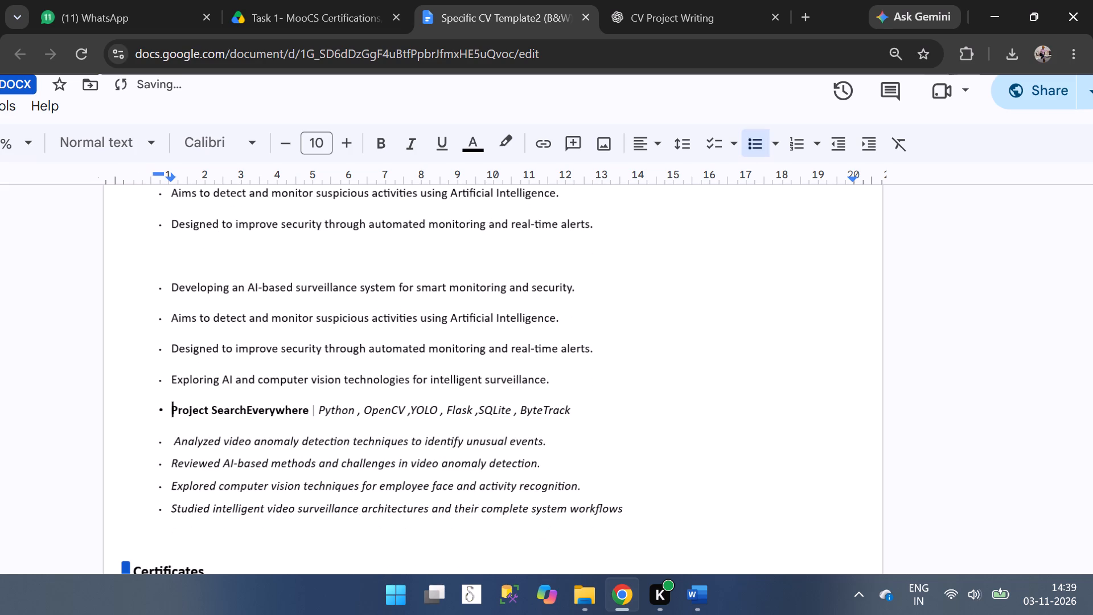
{"action": "key", "text": "BackSpace"}
{"action": "key", "text": "ctrl+z"}
{"action": "key", "text": "ctrl+z"}
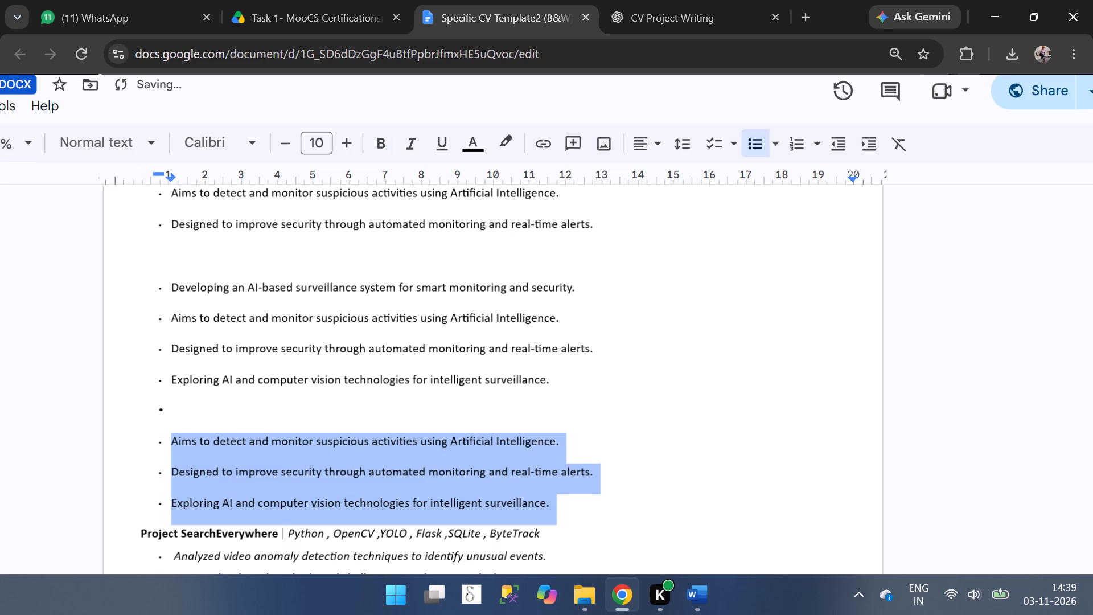
{"action": "key", "text": "BackSpace"}
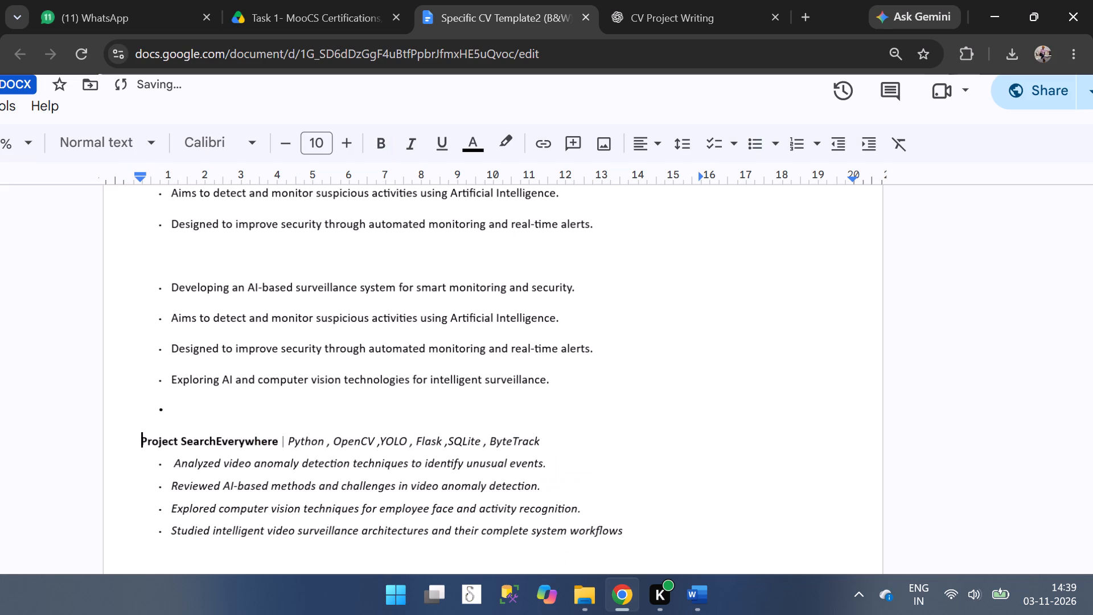
Remove the empty bullet between the "Exploring AI" line and the Project SearchEverywhere heading.
{"action": "scroll", "coordinate": [572, 499], "scroll_direction": "up", "scroll_amount": 1}
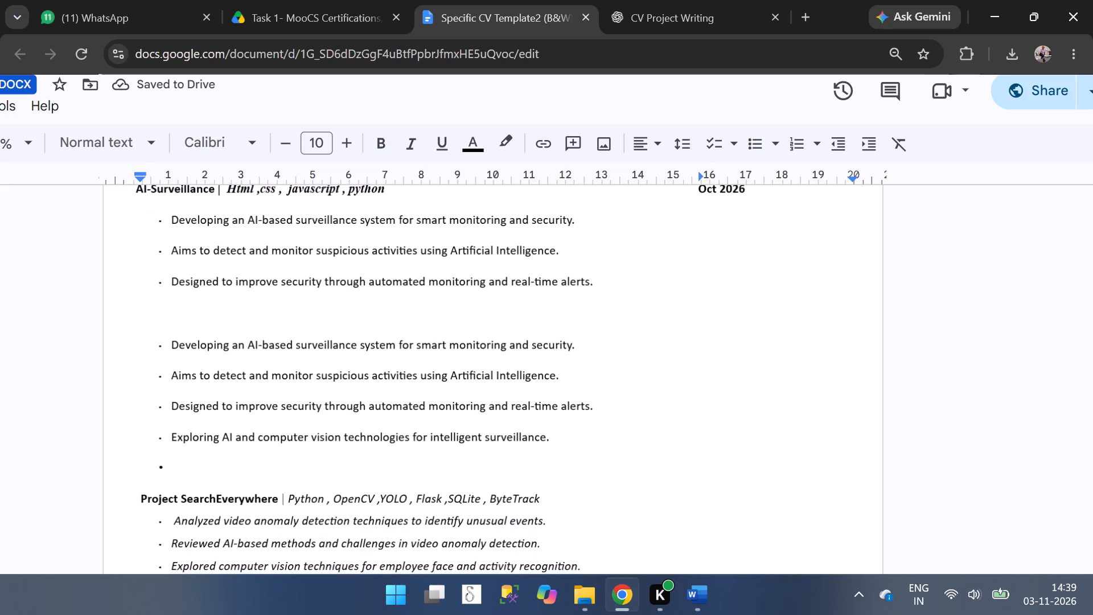
{"action": "left_click", "coordinate": [245, 464]}
{"action": "key", "text": "BackSpace"}
{"action": "key", "text": "BackSpace"}
{"action": "key", "text": "BackSpace"}
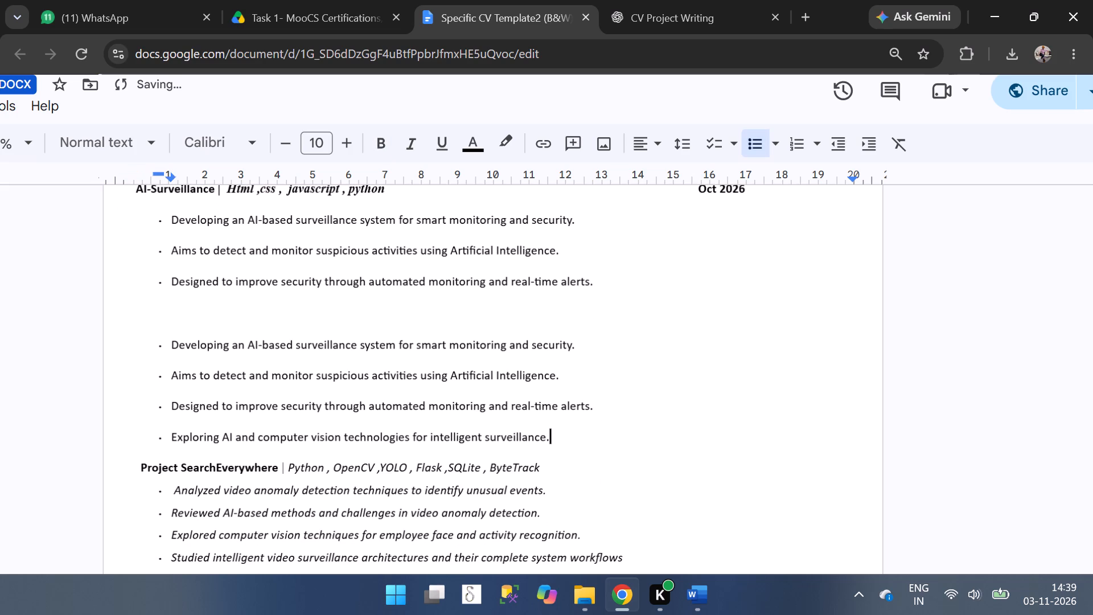
Delete the three duplicate bullets directly under the AI-Surveillance heading, along with the empty bullet and blank line left there.
{"action": "left_click_drag", "start_coordinate": [154, 223], "coordinate": [230, 258]}
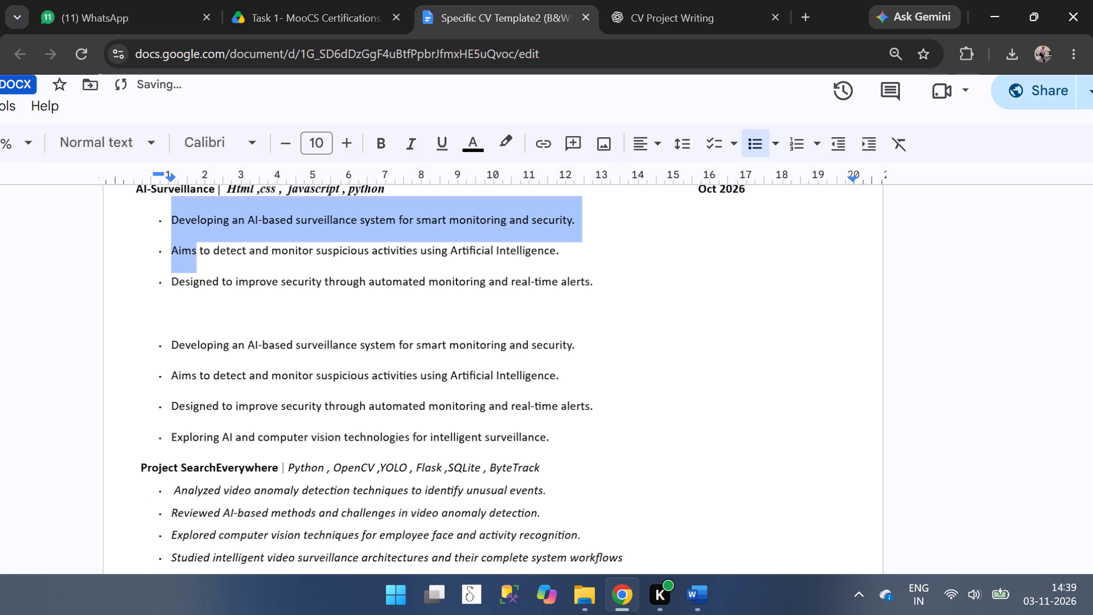
{"action": "left_click_drag", "start_coordinate": [230, 258], "coordinate": [526, 286]}
{"action": "left_click_drag", "start_coordinate": [614, 281], "coordinate": [153, 216]}
{"action": "key", "text": "BackSpace"}
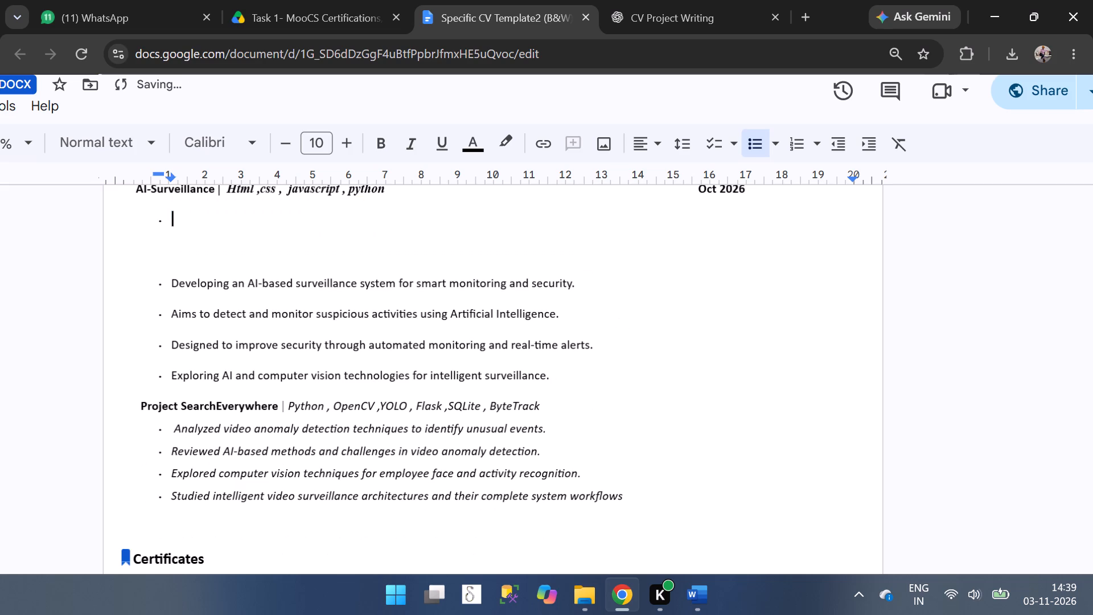
{"action": "key", "text": "BackSpace"}
{"action": "key", "text": "BackSpace"}
{"action": "key", "text": "BackSpace"}
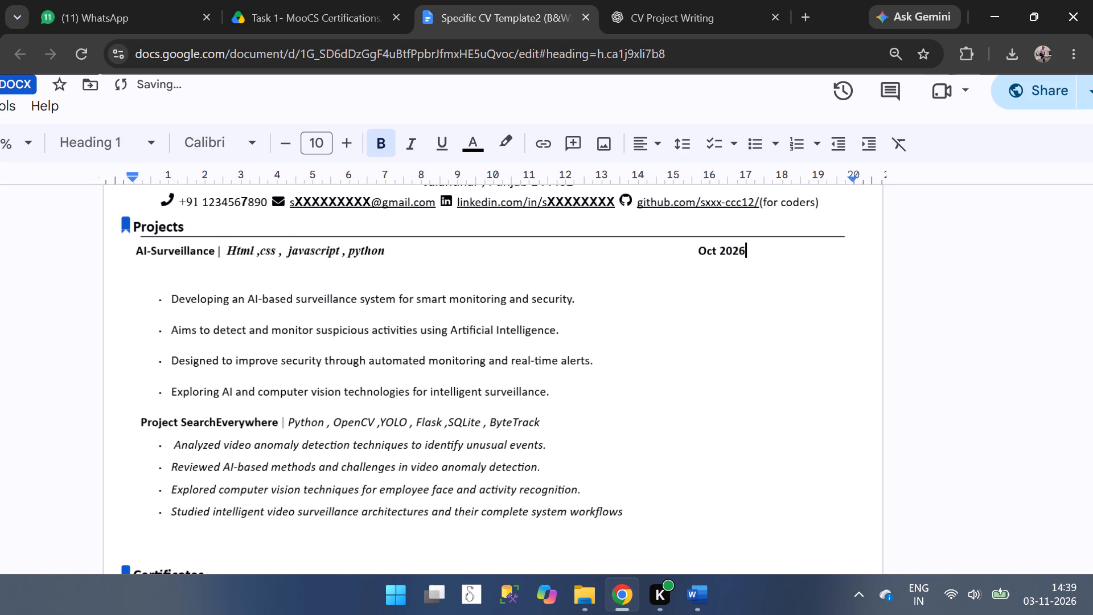
{"action": "left_click", "coordinate": [149, 301]}
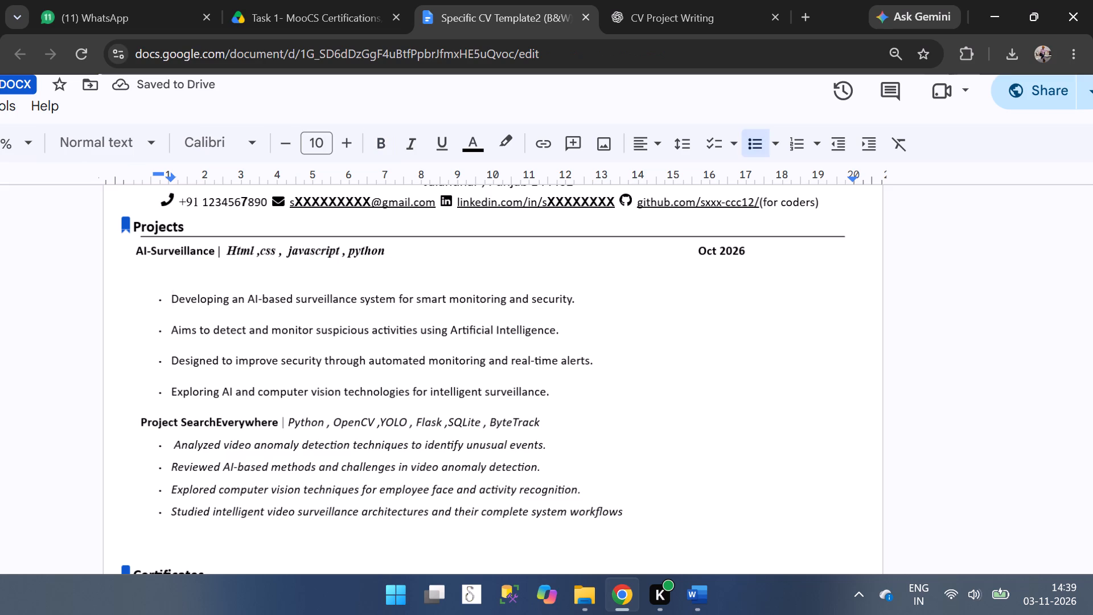
{"action": "key", "text": "Up"}
{"action": "key", "text": "BackSpace"}
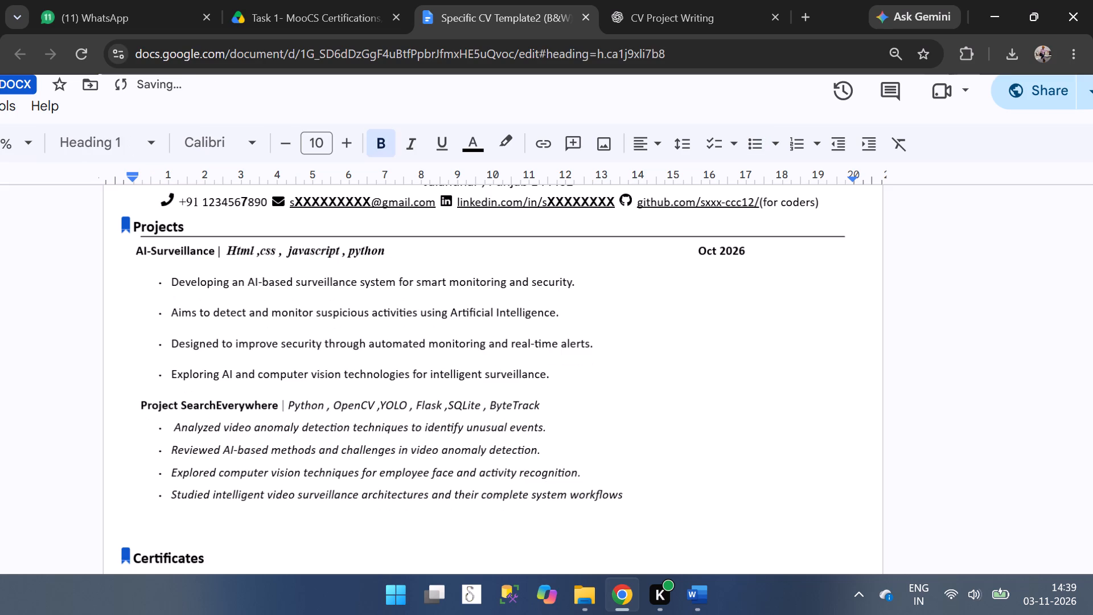
Set the line spacing of the four AI-Surveillance bullets to 1.15.
{"action": "scroll", "coordinate": [437, 497], "scroll_direction": "down", "scroll_amount": 1}
{"action": "scroll", "coordinate": [437, 497], "scroll_direction": "up", "scroll_amount": 1}
{"action": "scroll", "coordinate": [437, 497], "scroll_direction": "down", "scroll_amount": 1}
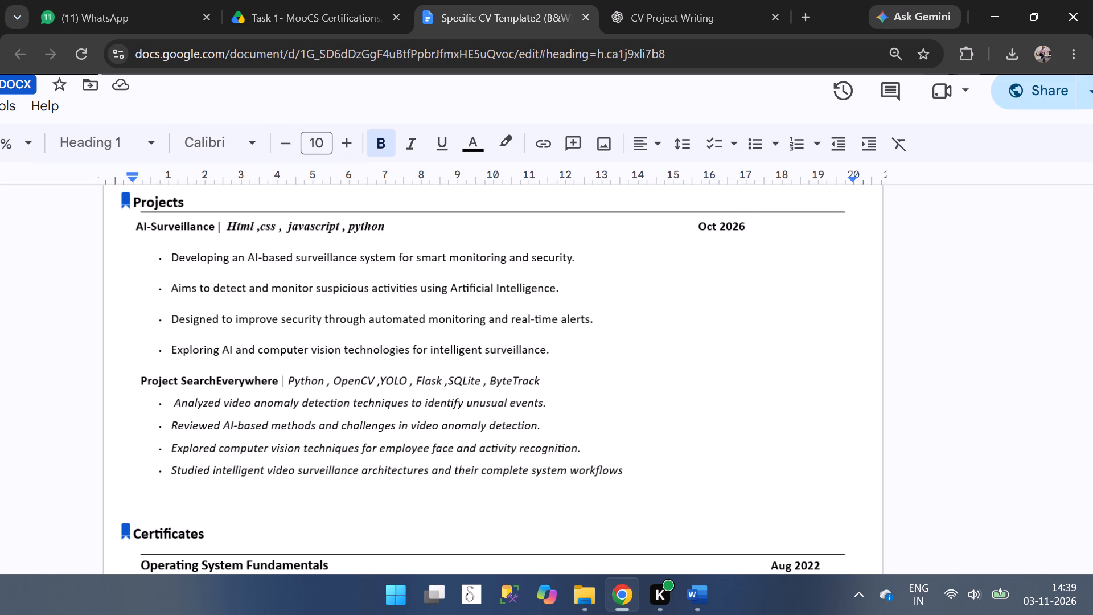
{"action": "left_click_drag", "start_coordinate": [157, 252], "coordinate": [560, 342]}
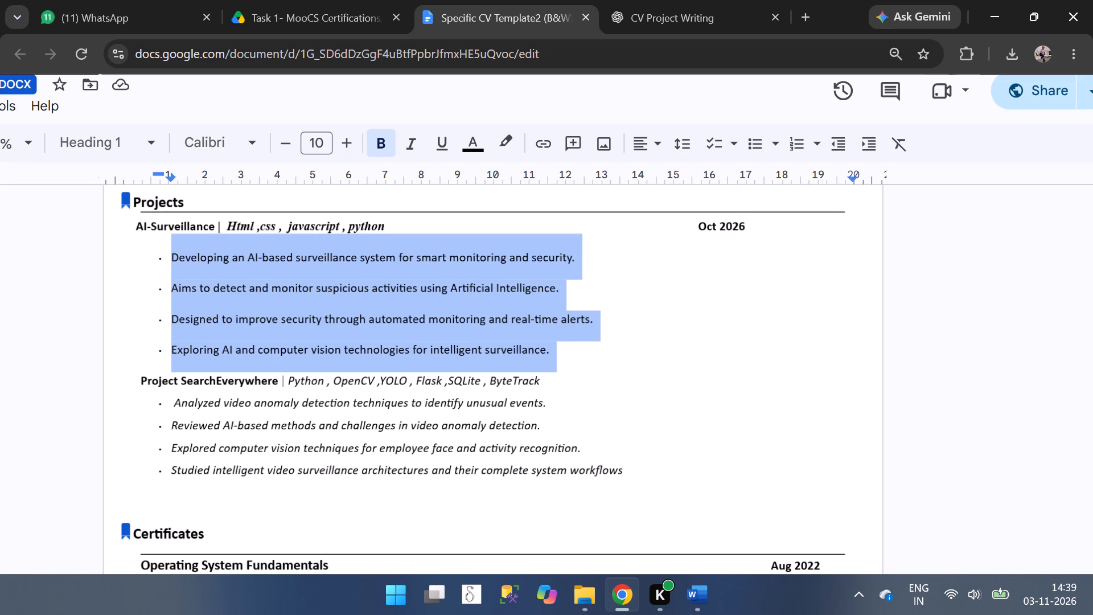
{"action": "left_click_drag", "start_coordinate": [560, 342], "coordinate": [562, 350]}
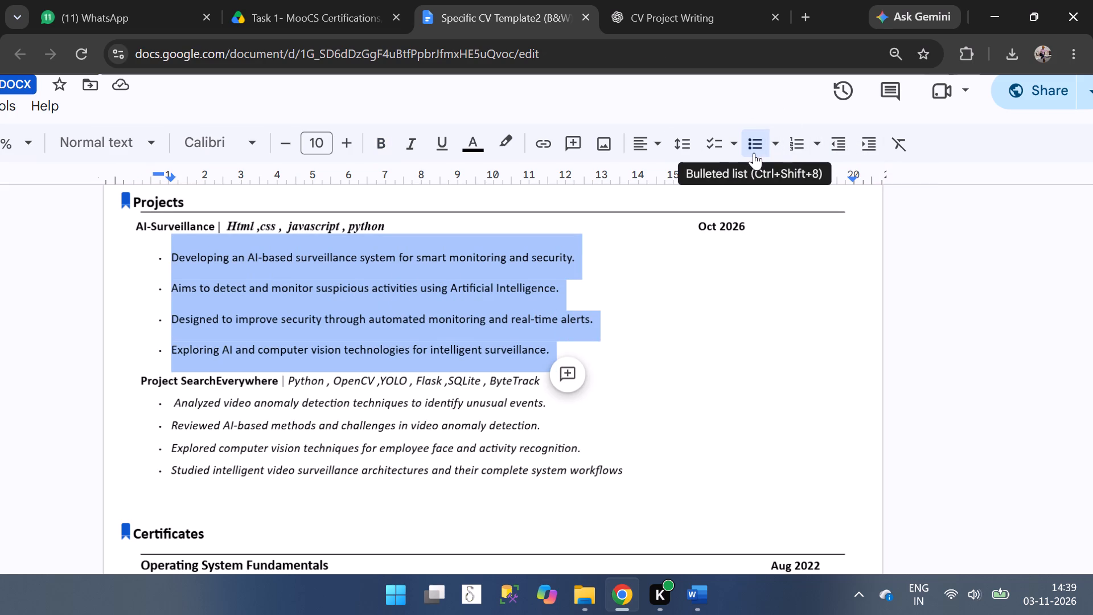
{"action": "left_click", "coordinate": [776, 149]}
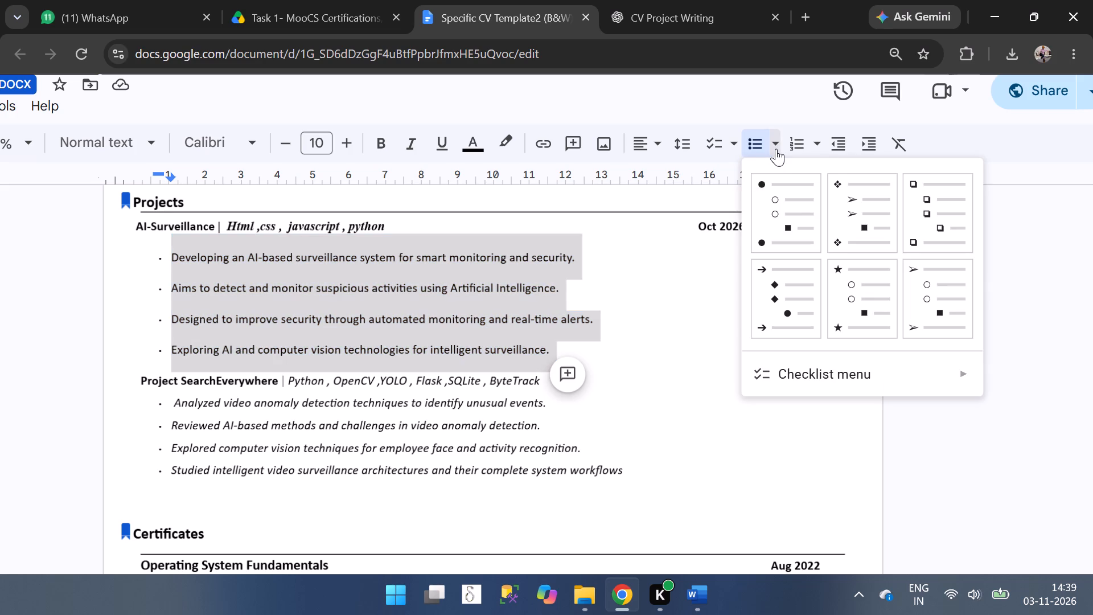
{"action": "left_click", "coordinate": [776, 149]}
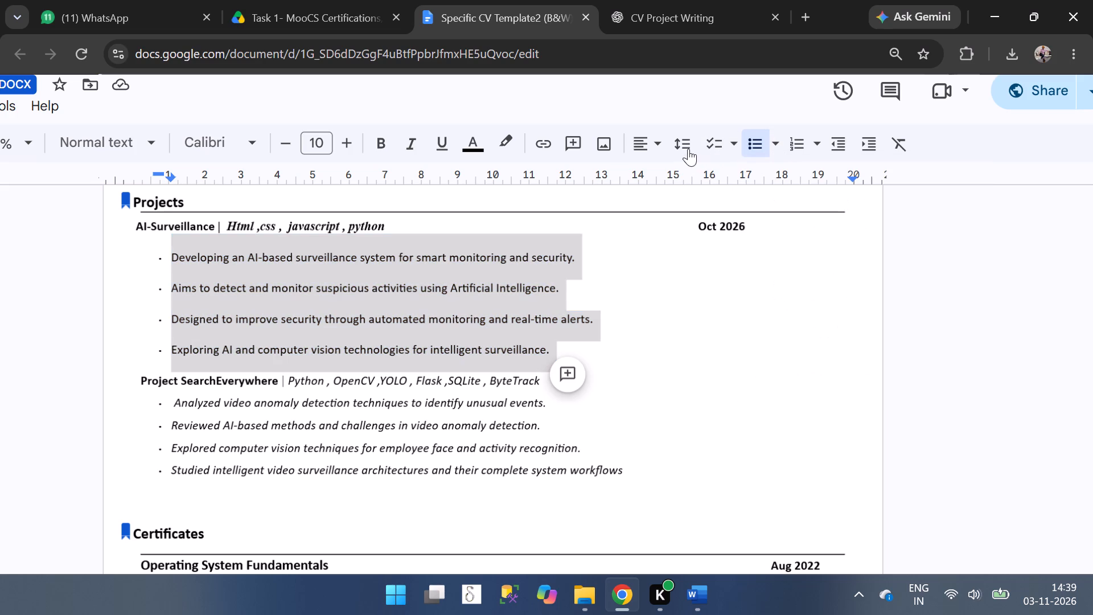
{"action": "left_click", "coordinate": [688, 149]}
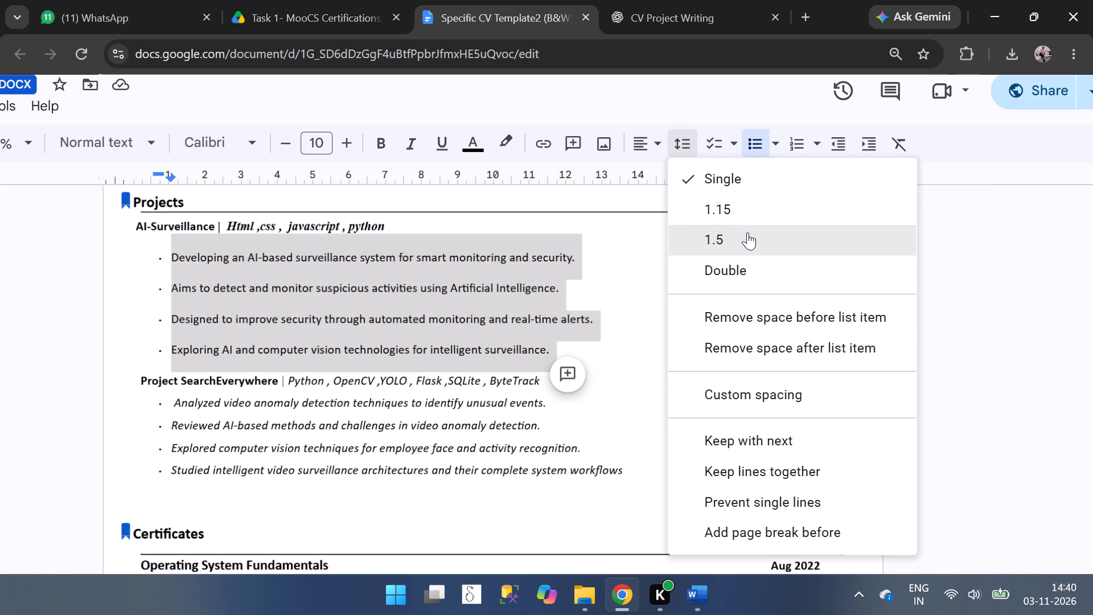
{"action": "left_click", "coordinate": [737, 210]}
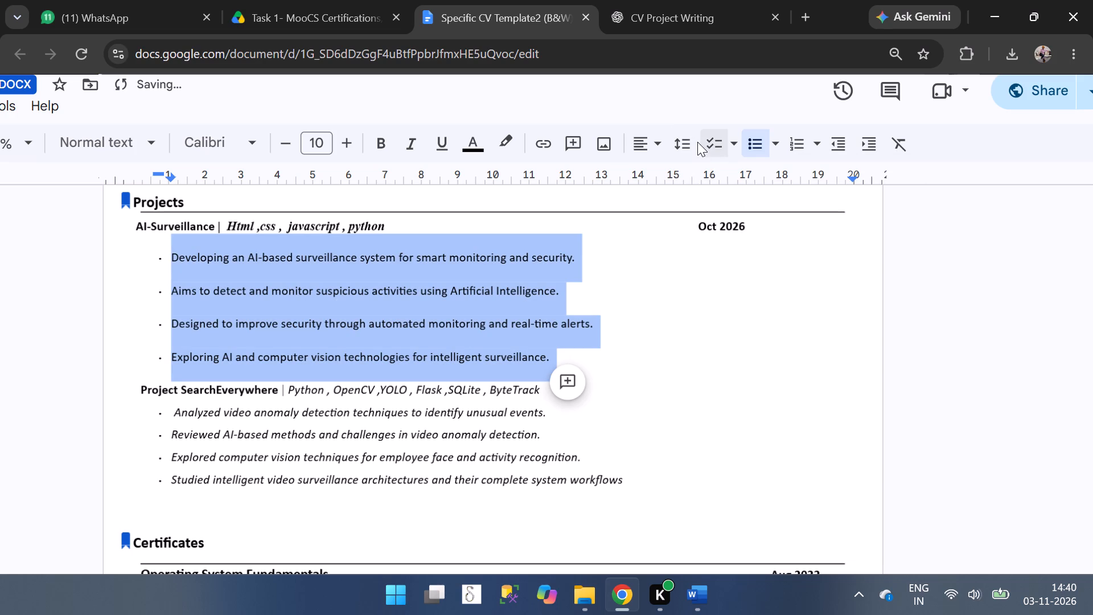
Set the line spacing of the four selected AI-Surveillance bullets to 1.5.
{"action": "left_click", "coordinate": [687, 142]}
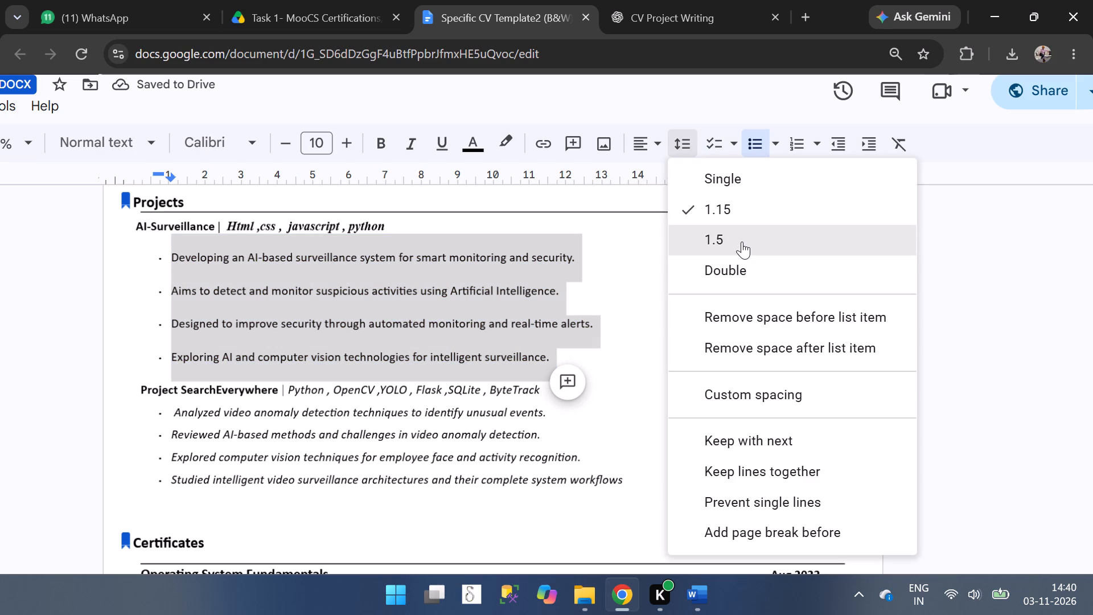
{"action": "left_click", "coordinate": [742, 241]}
Apply a custom line spacing of 1 to the four AI-Surveillance bullets, leaving the paragraph spacing values as they are.
{"action": "left_click", "coordinate": [684, 139]}
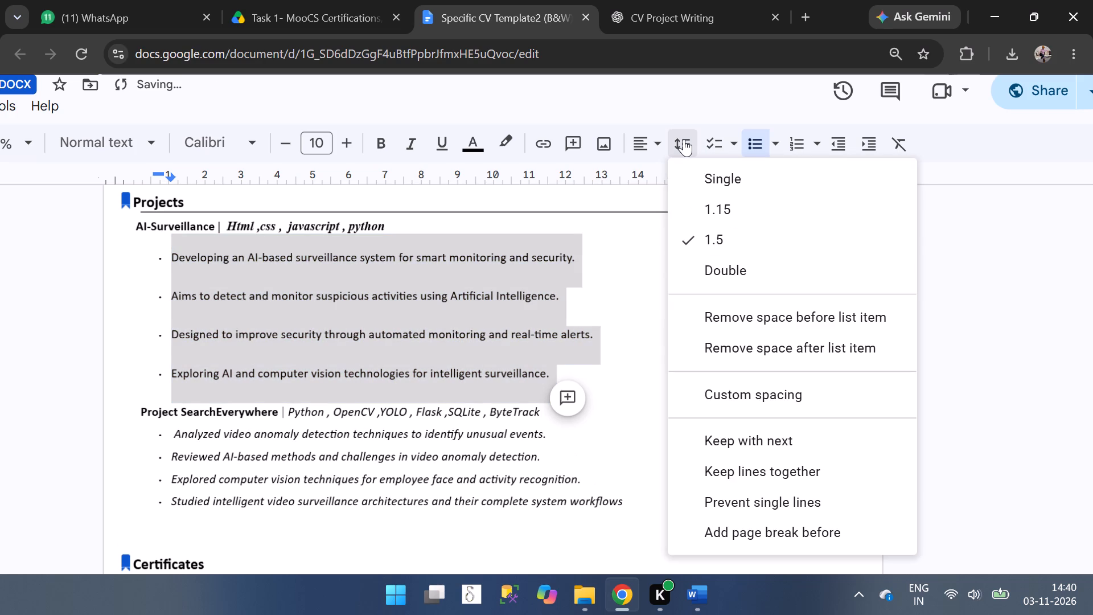
{"action": "scroll", "coordinate": [779, 485], "scroll_direction": "down", "scroll_amount": 1}
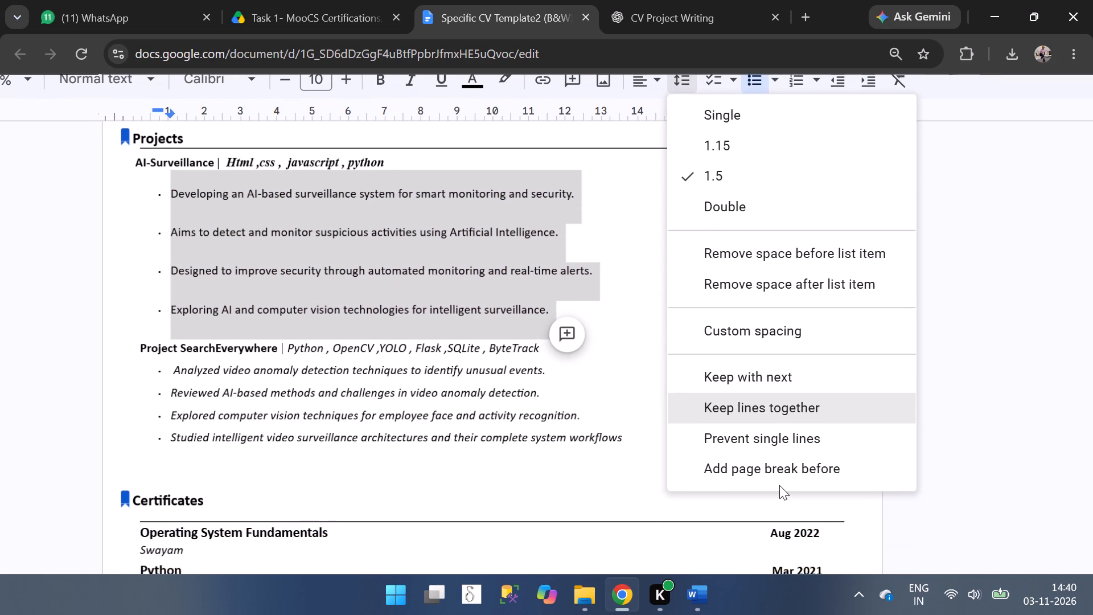
{"action": "left_click", "coordinate": [767, 330]}
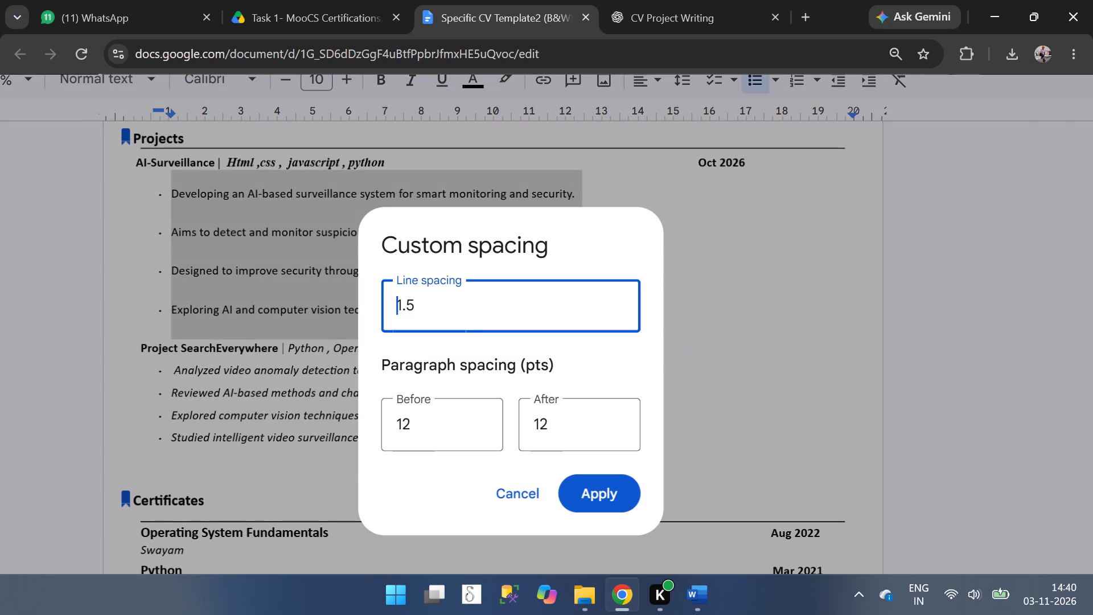
{"action": "left_click", "coordinate": [500, 304]}
{"action": "key", "text": "BackSpace"}
{"action": "key", "text": "BackSpace"}
{"action": "left_click", "coordinate": [602, 497]}
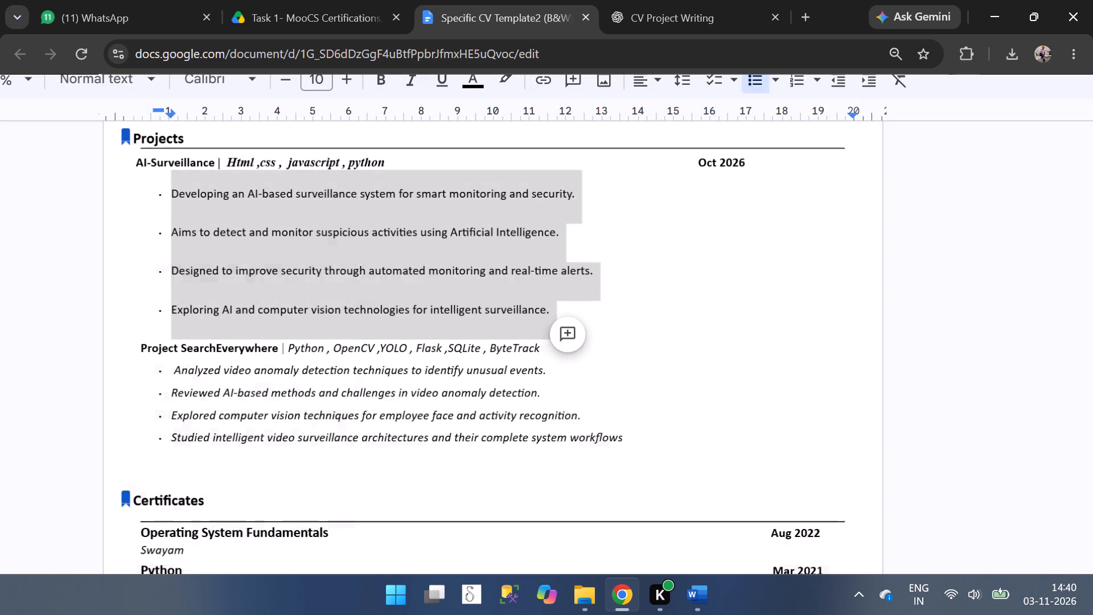
{"action": "scroll", "coordinate": [651, 199], "scroll_direction": "up", "scroll_amount": 1}
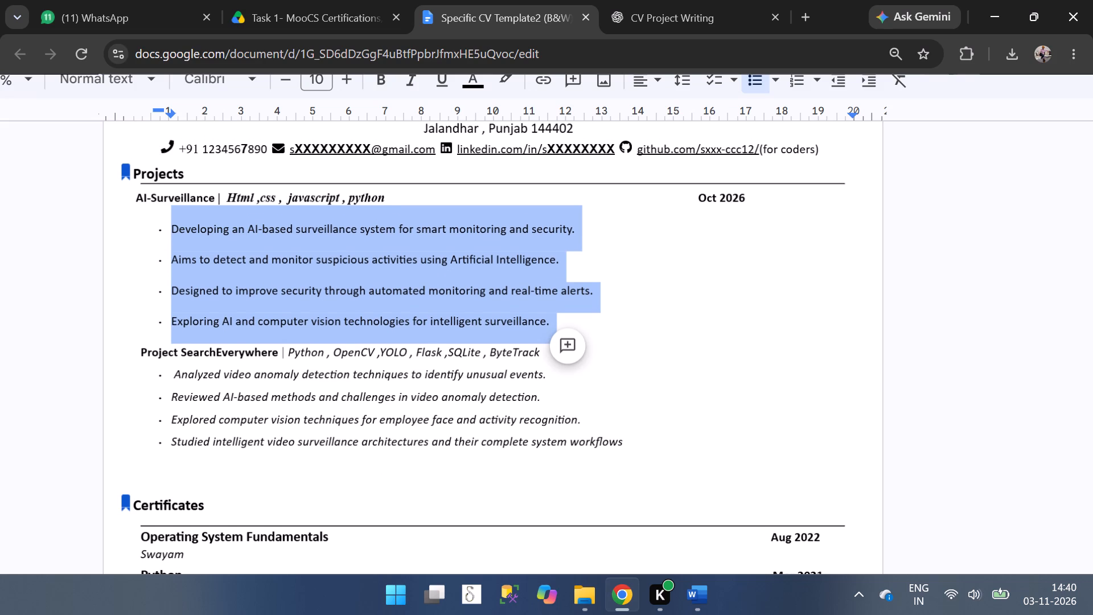
{"action": "scroll", "coordinate": [651, 181], "scroll_direction": "up", "scroll_amount": 1}
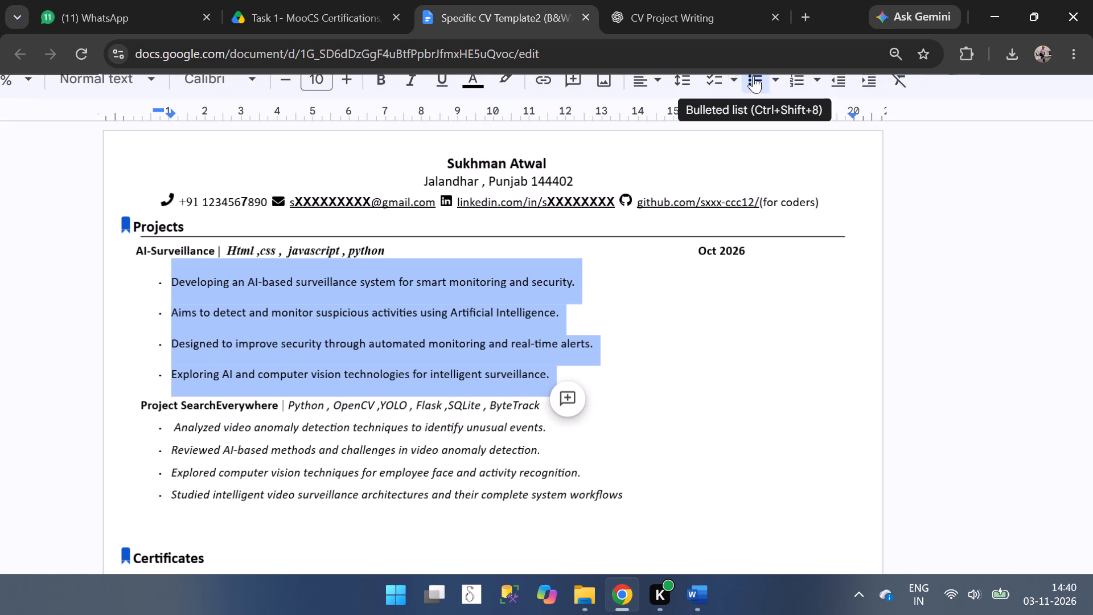
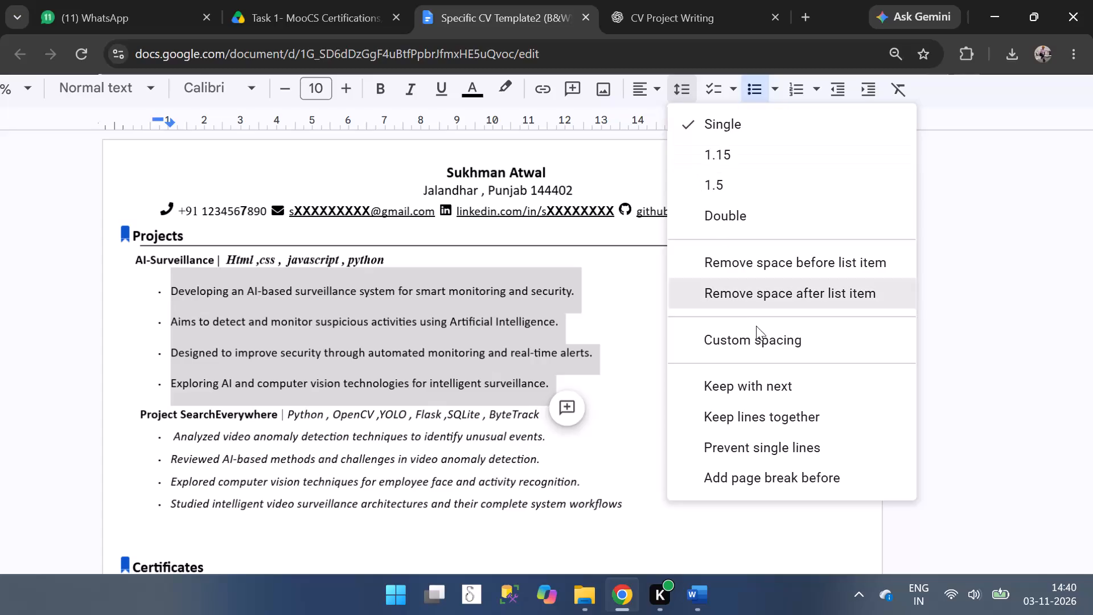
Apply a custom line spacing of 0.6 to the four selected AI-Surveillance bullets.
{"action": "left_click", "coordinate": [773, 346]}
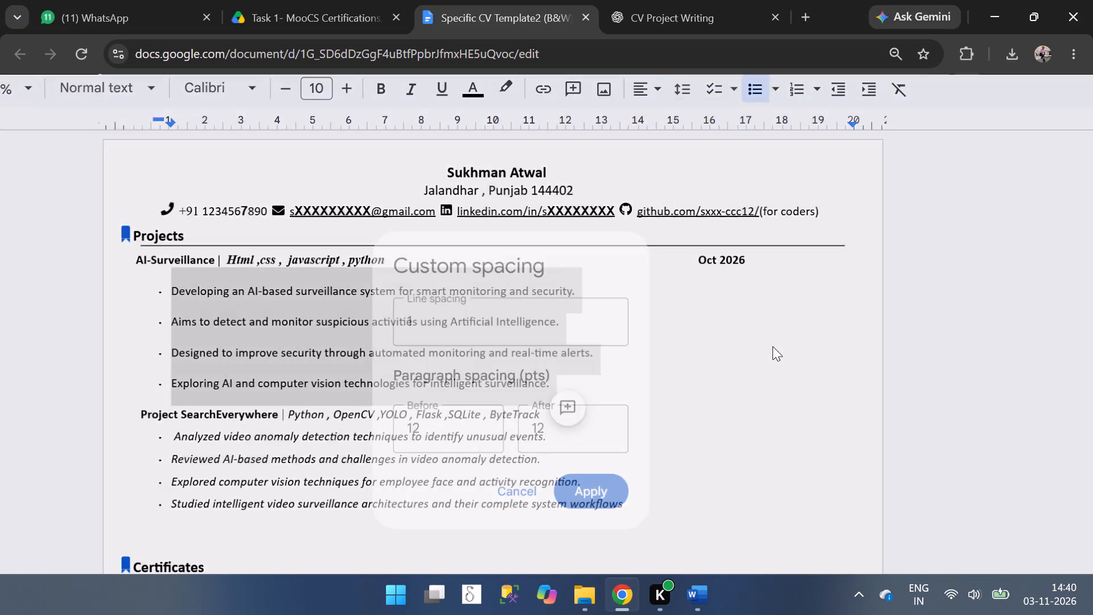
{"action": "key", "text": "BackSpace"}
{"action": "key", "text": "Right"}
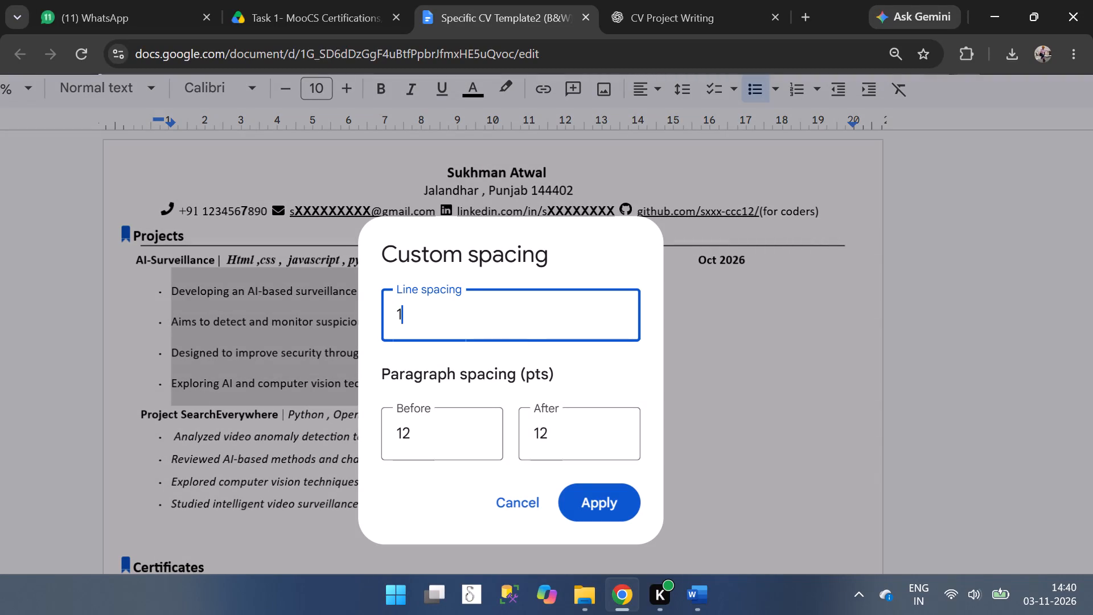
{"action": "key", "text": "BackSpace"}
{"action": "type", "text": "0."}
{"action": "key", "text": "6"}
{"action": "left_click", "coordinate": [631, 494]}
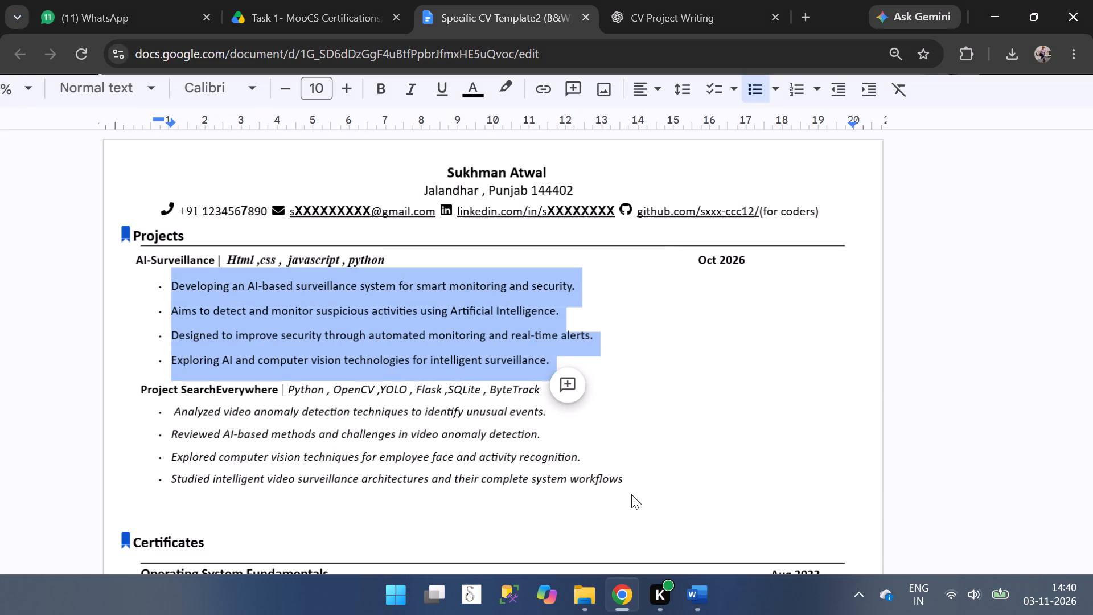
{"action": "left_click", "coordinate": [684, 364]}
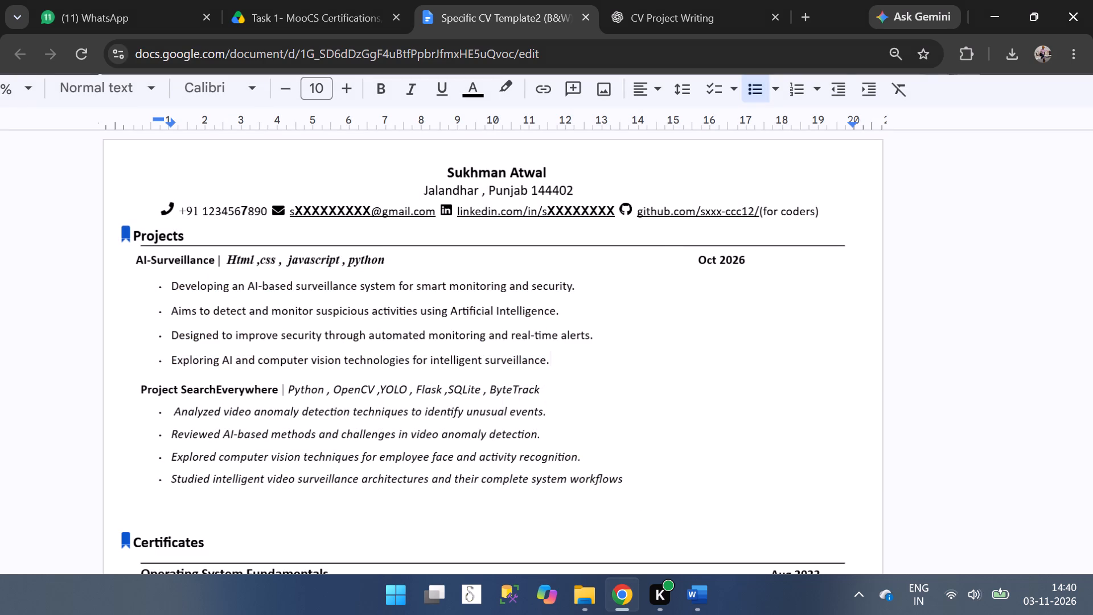
Apply a custom line spacing of 0.5 to the four AI-Surveillance bullets.
{"action": "left_click_drag", "start_coordinate": [561, 362], "coordinate": [130, 301]}
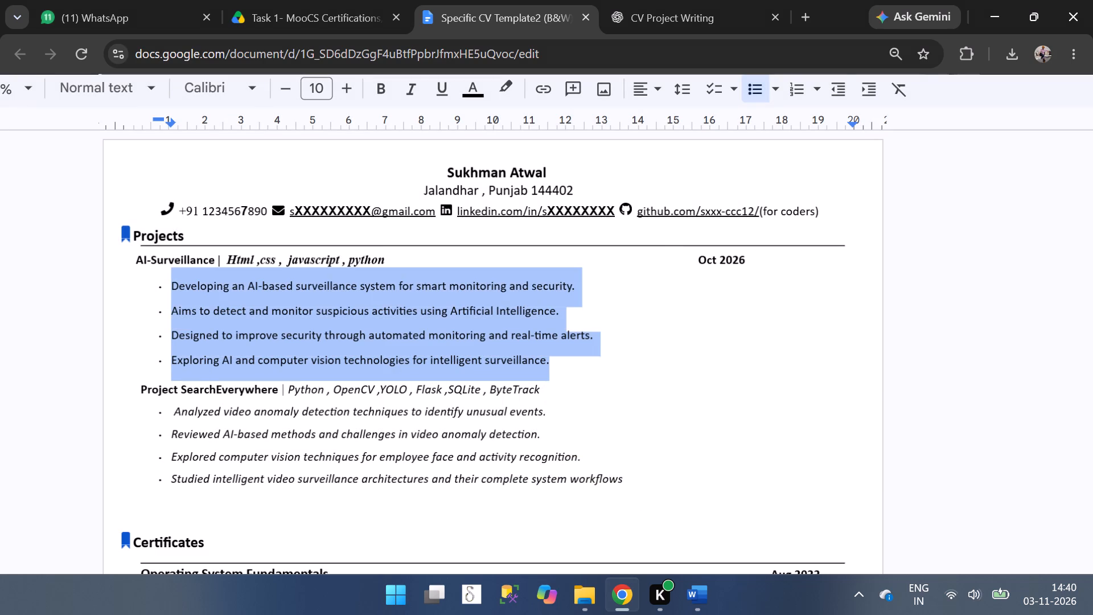
{"action": "left_click_drag", "start_coordinate": [130, 301], "coordinate": [146, 284]}
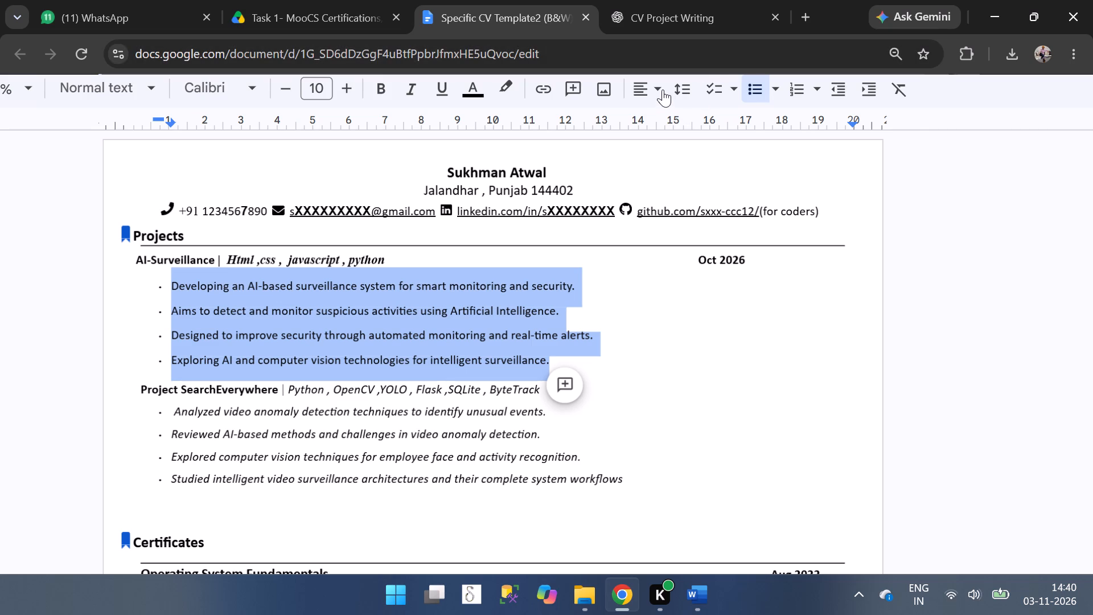
{"action": "left_click", "coordinate": [692, 81]}
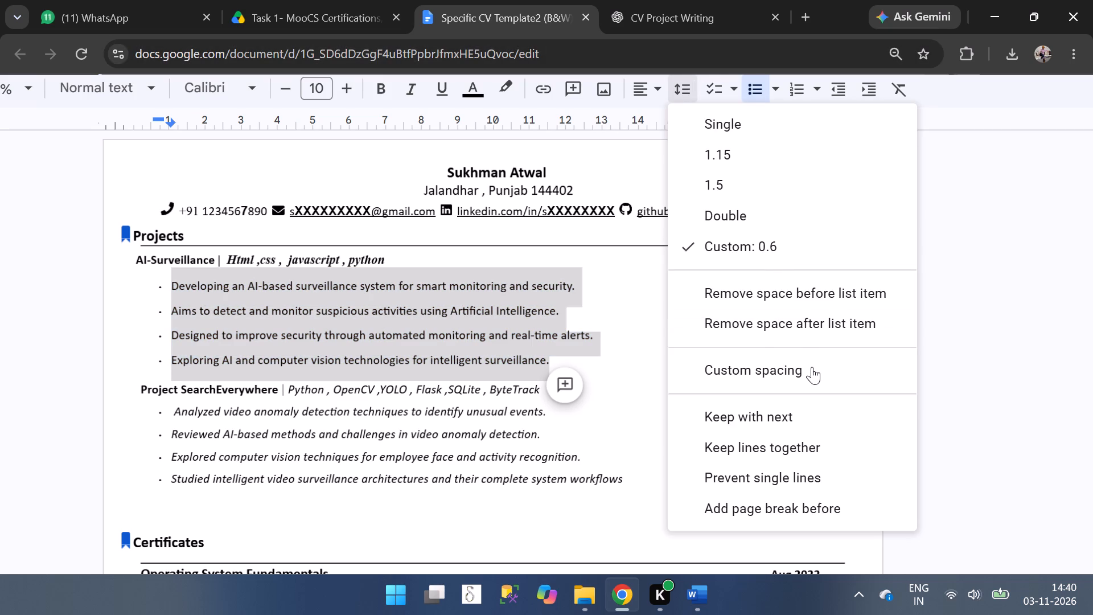
{"action": "left_click", "coordinate": [812, 367]}
{"action": "left_click", "coordinate": [519, 332]}
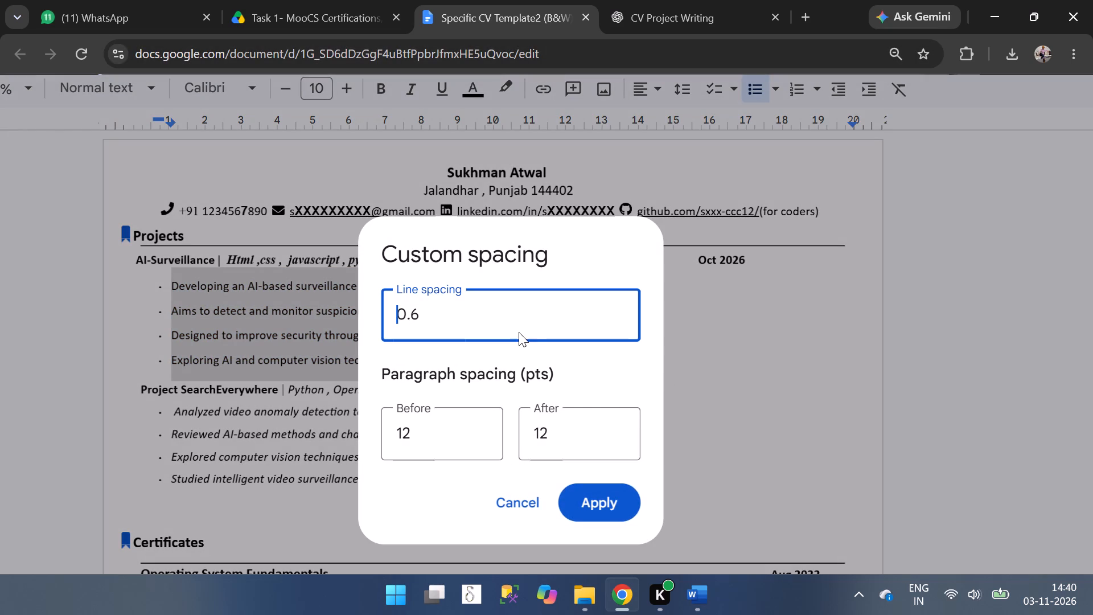
{"action": "left_click", "coordinate": [514, 307]}
{"action": "key", "text": "BackSpace"}
{"action": "key", "text": "5"}
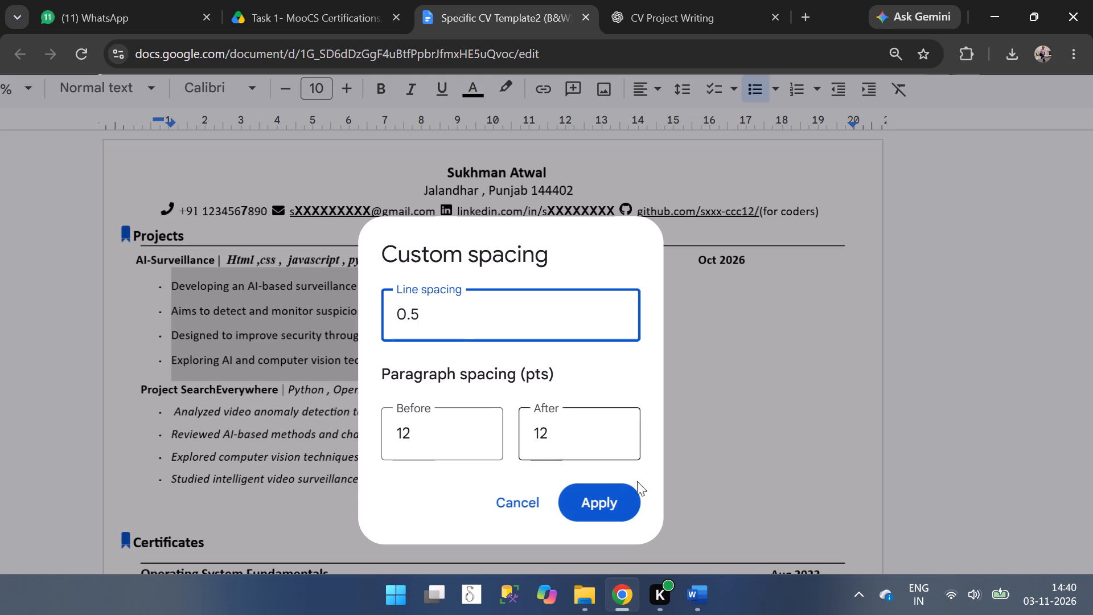
{"action": "left_click", "coordinate": [597, 503]}
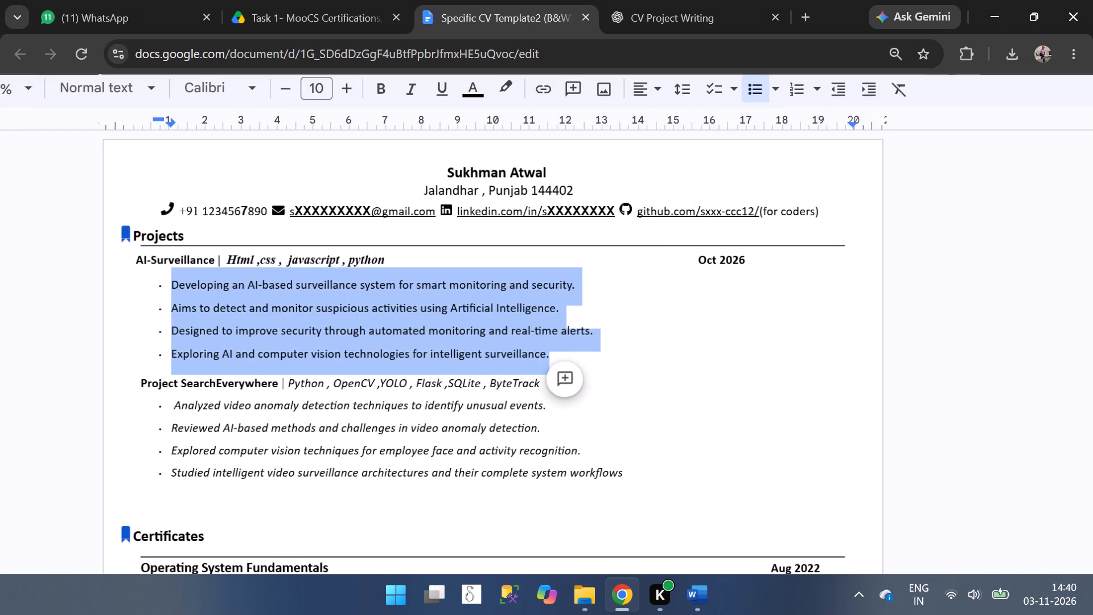
{"action": "left_click", "coordinate": [678, 406]}
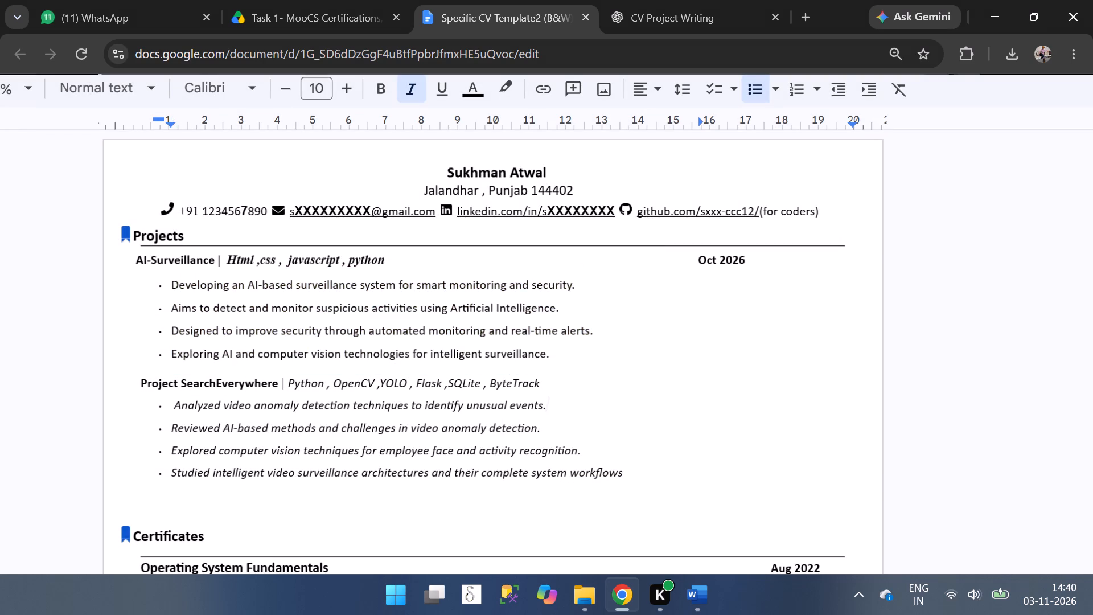
Add ", Html ," after JavaScript at the end of the Languages line in the Skills section.
{"action": "scroll", "coordinate": [420, 367], "scroll_direction": "up", "scroll_amount": 1}
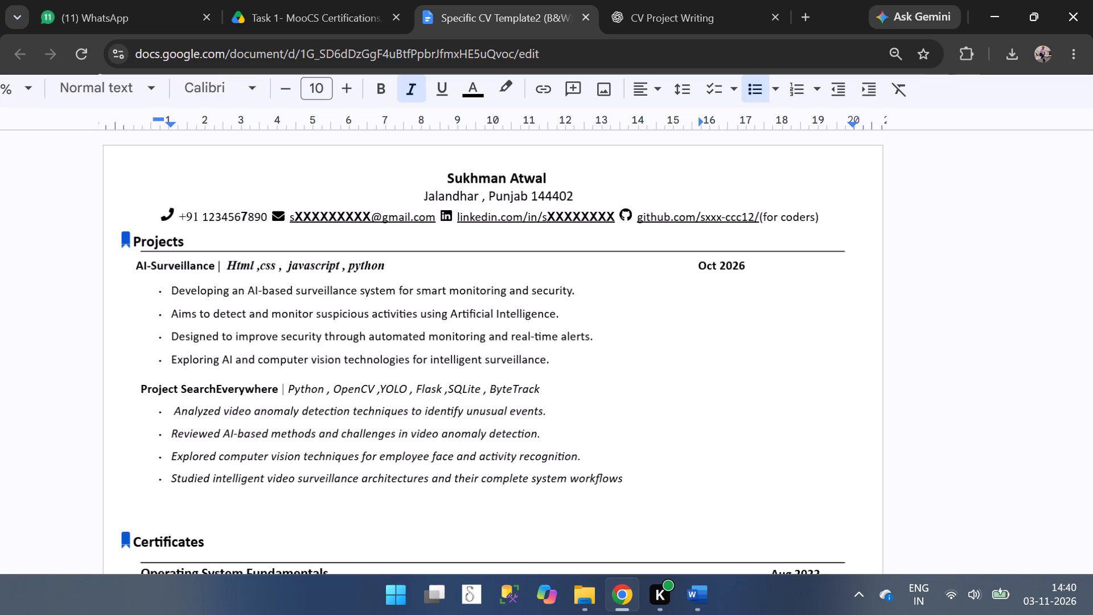
{"action": "scroll", "coordinate": [420, 367], "scroll_direction": "up", "scroll_amount": 1}
{"action": "scroll", "coordinate": [420, 367], "scroll_direction": "down", "scroll_amount": 2}
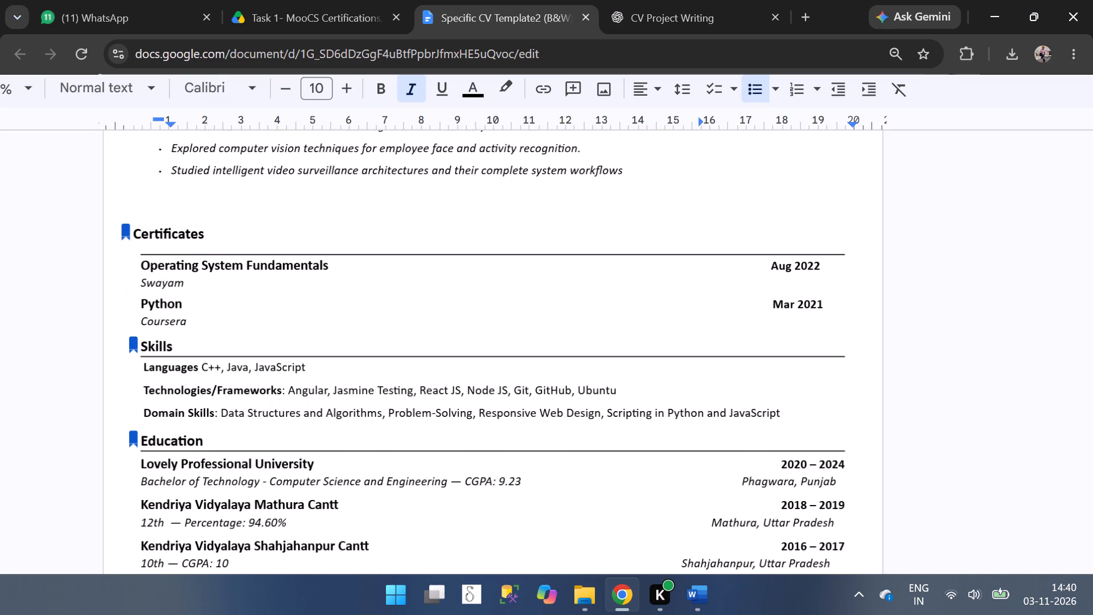
{"action": "scroll", "coordinate": [420, 367], "scroll_direction": "down", "scroll_amount": 1}
{"action": "scroll", "coordinate": [280, 342], "scroll_direction": "down", "scroll_amount": 1}
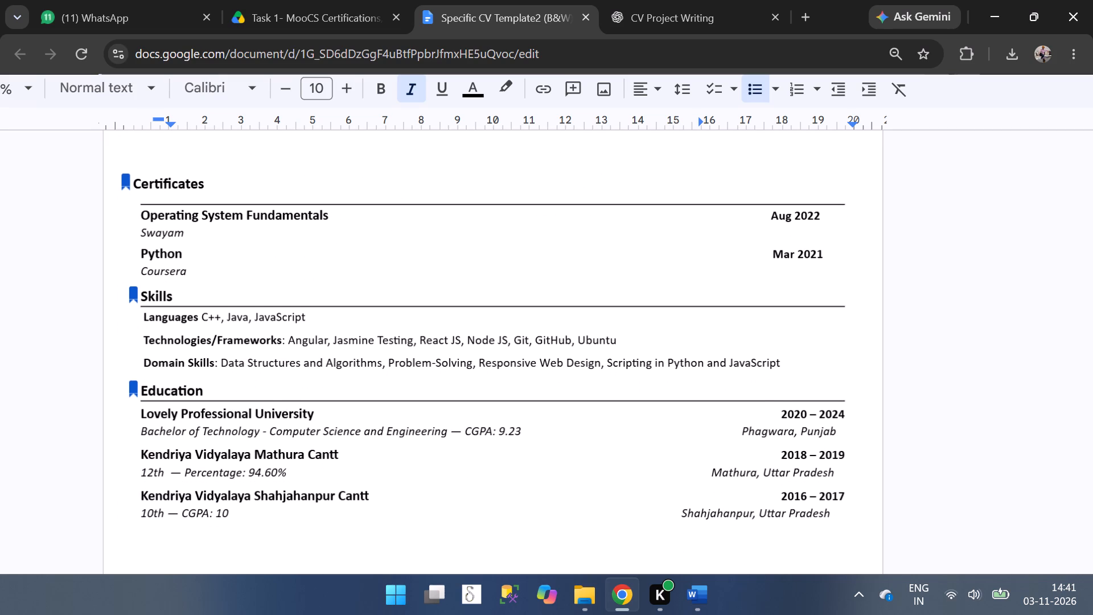
{"action": "left_click", "coordinate": [318, 319]}
{"action": "key", "text": "space"}
{"action": "type", "text": ","}
{"action": "key", "text": "space"}
{"action": "type", "text": "Html ,"}
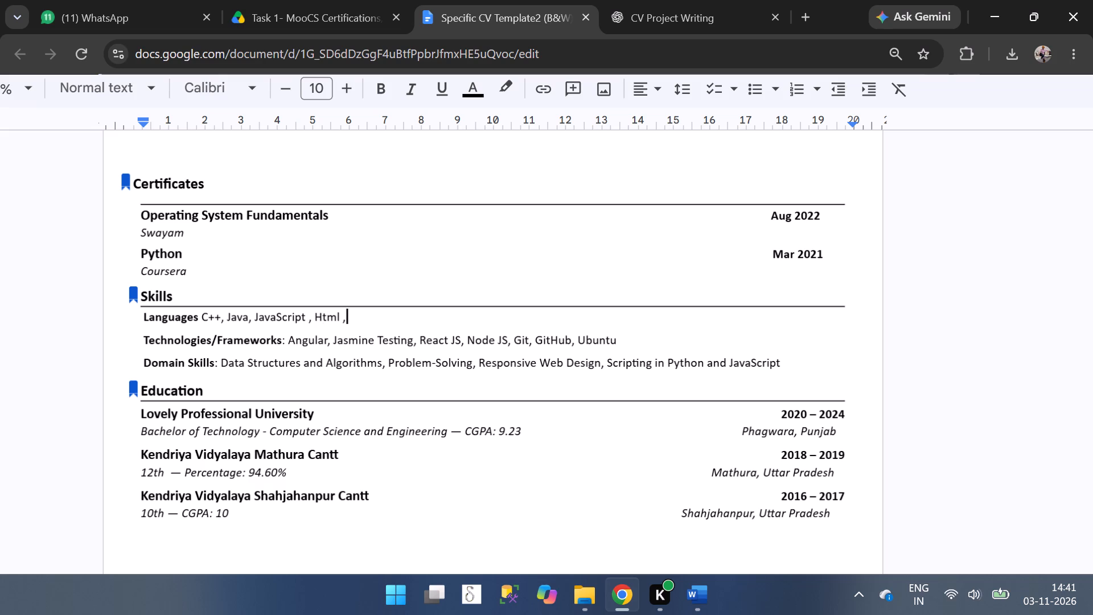
Insert "C ," before C++ in the Languages line of the Skills section.
{"action": "left_click", "coordinate": [207, 311]}
{"action": "key", "text": "Left"}
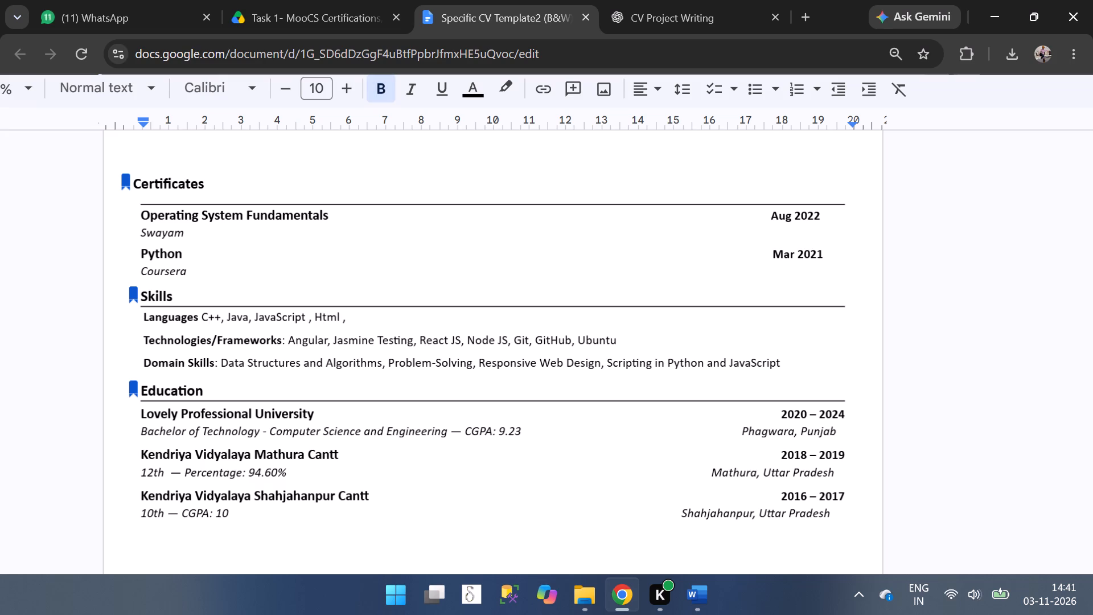
{"action": "type", "text": "c,"}
{"action": "key", "text": "space"}
{"action": "key", "text": "BackSpace"}
{"action": "key", "text": "BackSpace"}
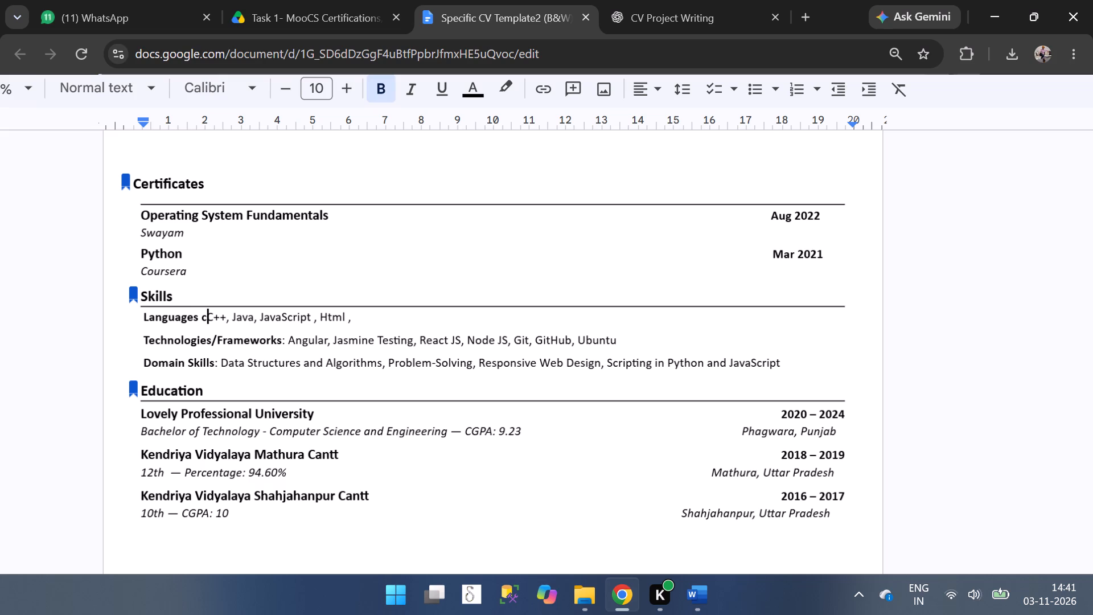
{"action": "key", "text": "BackSpace"}
{"action": "key", "text": "shift+c"}
{"action": "type", "text": ","}
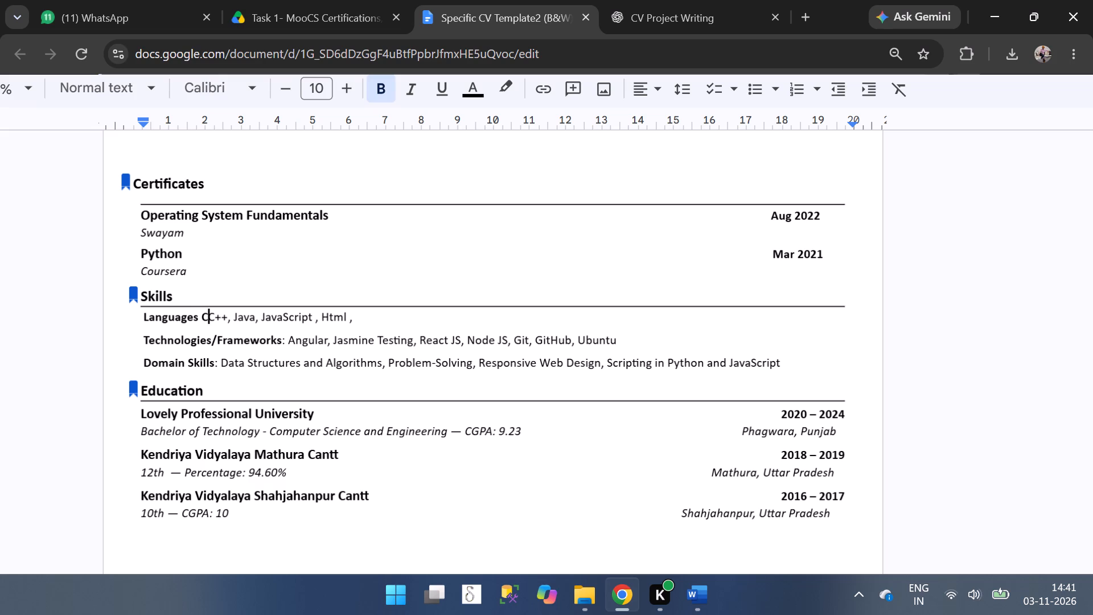
{"action": "key", "text": "space"}
{"action": "key", "text": "BackSpace"}
{"action": "key", "text": "BackSpace"}
{"action": "key", "text": "space"}
{"action": "type", "text": ","}
{"action": "key", "text": "space"}
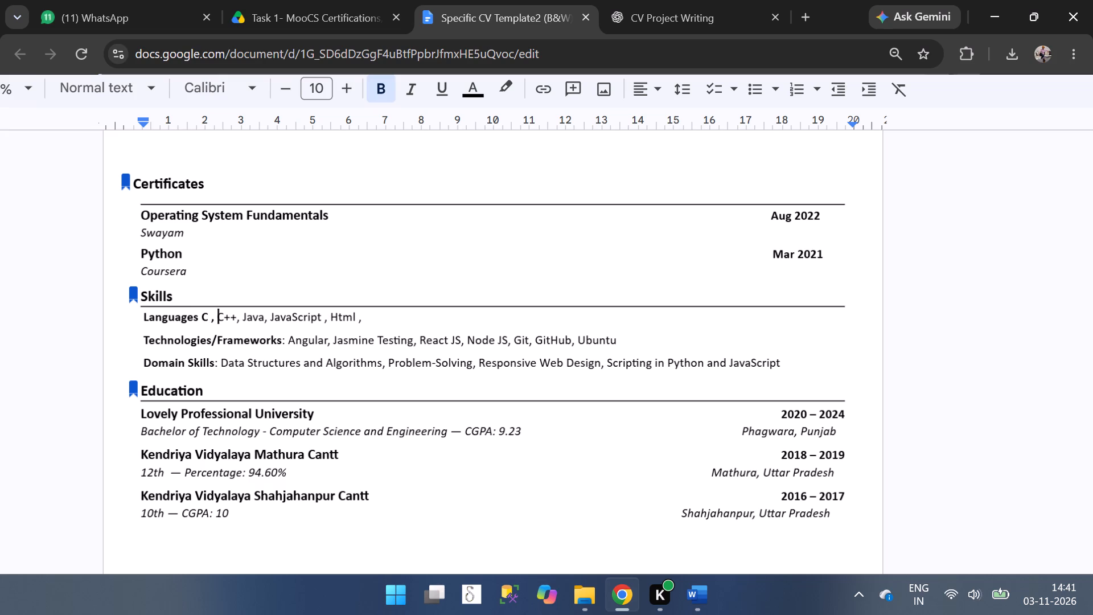
Append "CSS ," to the end of the Languages line.
{"action": "left_click", "coordinate": [385, 314]}
{"action": "type", "text": "CSS ,"}
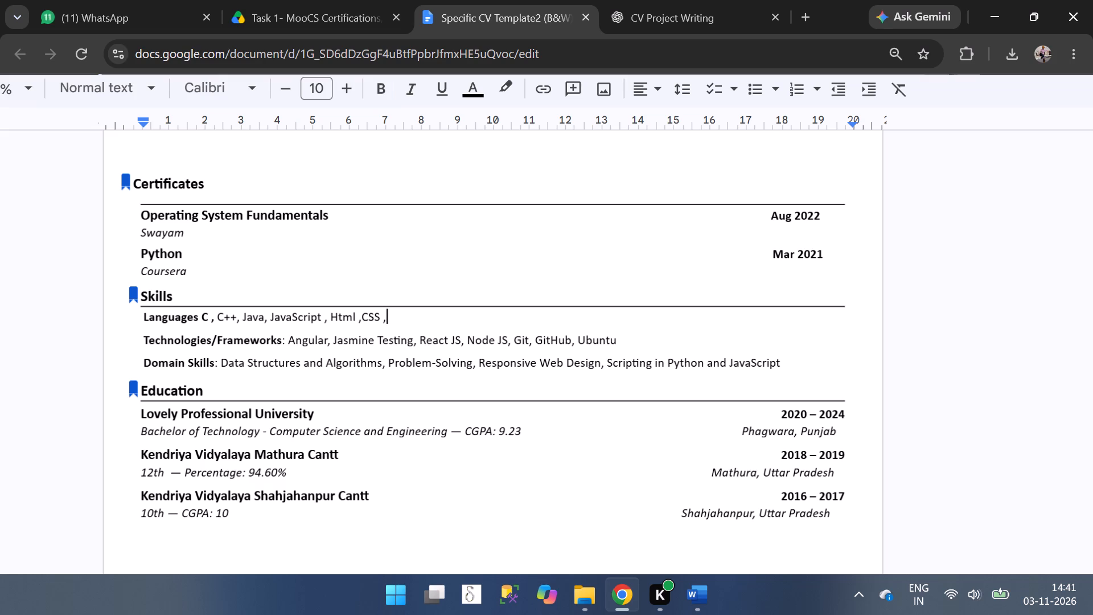
Rewrite Html in capitals as HTML in the Languages line.
{"action": "left_click", "coordinate": [355, 314]}
{"action": "key", "text": "Right"}
{"action": "key", "text": "BackSpace"}
{"action": "key", "text": "BackSpace"}
{"action": "key", "text": "BackSpace"}
{"action": "key", "text": "BackSpace"}
{"action": "key", "text": "shift+h"}
{"action": "key", "text": "shift+t"}
{"action": "type", "text": "ML"}
Move JavaScript from after Java to the end of the Languages line, following CSS.
{"action": "left_click_drag", "start_coordinate": [323, 318], "coordinate": [276, 314]}
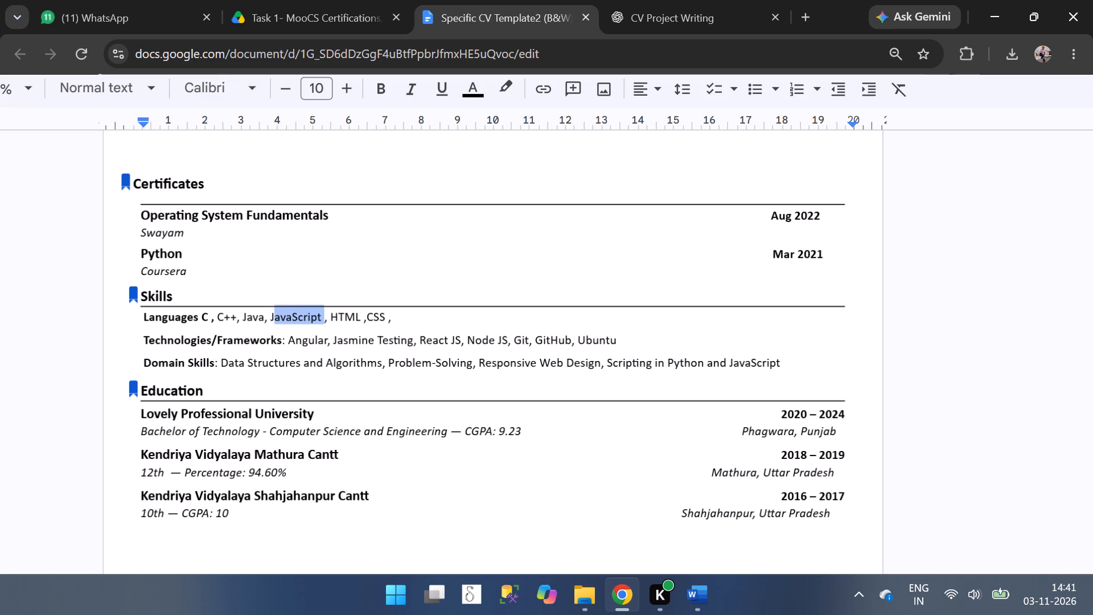
{"action": "left_click_drag", "start_coordinate": [276, 314], "coordinate": [269, 313]}
{"action": "key", "text": "ctrl+c"}
{"action": "key", "text": "BackSpace"}
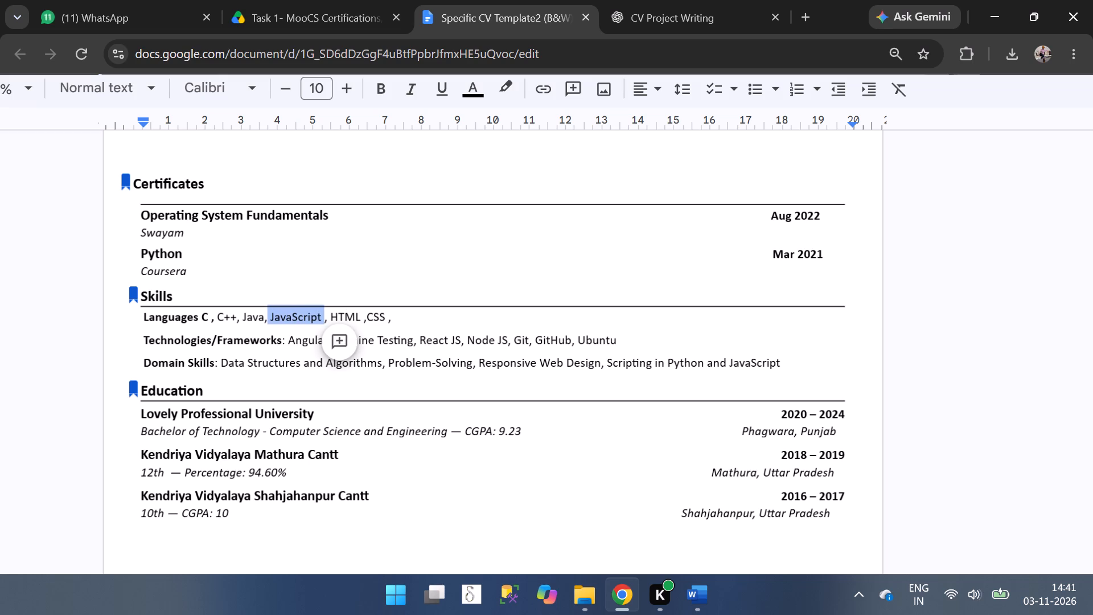
{"action": "key", "text": "BackSpace"}
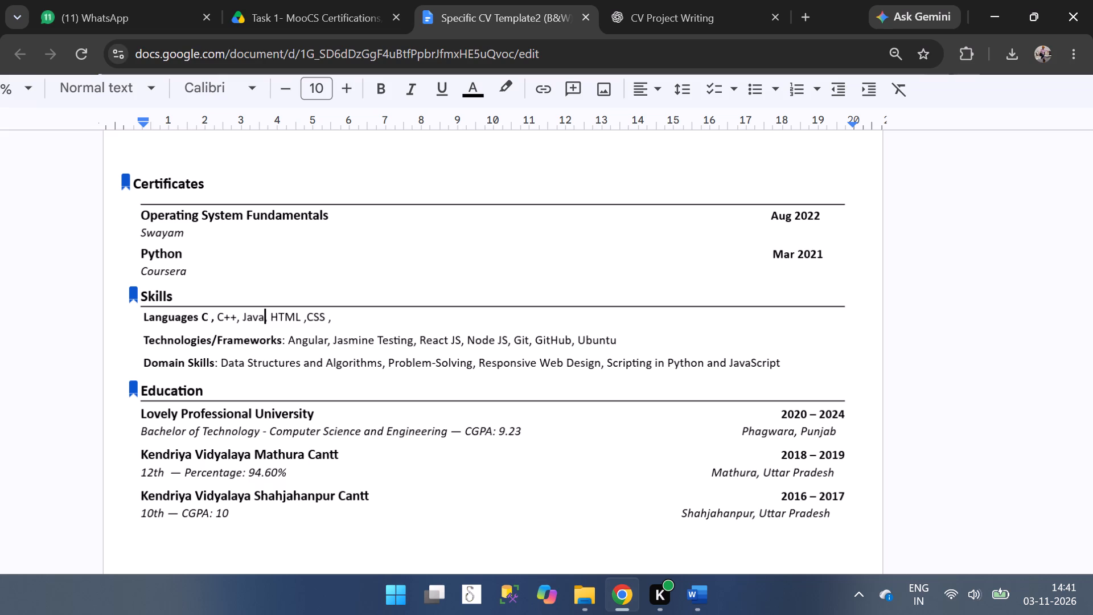
{"action": "left_click", "coordinate": [346, 313]}
{"action": "key", "text": "ctrl+v"}
Add ", Ms word" after JavaScript at the end of the Languages line.
{"action": "key", "text": "comma"}
{"action": "key", "text": "space"}
{"action": "type", "text": "ms"}
{"action": "key", "text": "space"}
{"action": "key", "text": "BackSpace"}
{"action": "key", "text": "BackSpace"}
{"action": "key", "text": "BackSpace"}
{"action": "type", "text": "Ms"}
{"action": "key", "text": "space"}
{"action": "type", "text": "word m"}
{"action": "key", "text": "BackSpace"}
{"action": "key", "text": "BackSpace"}
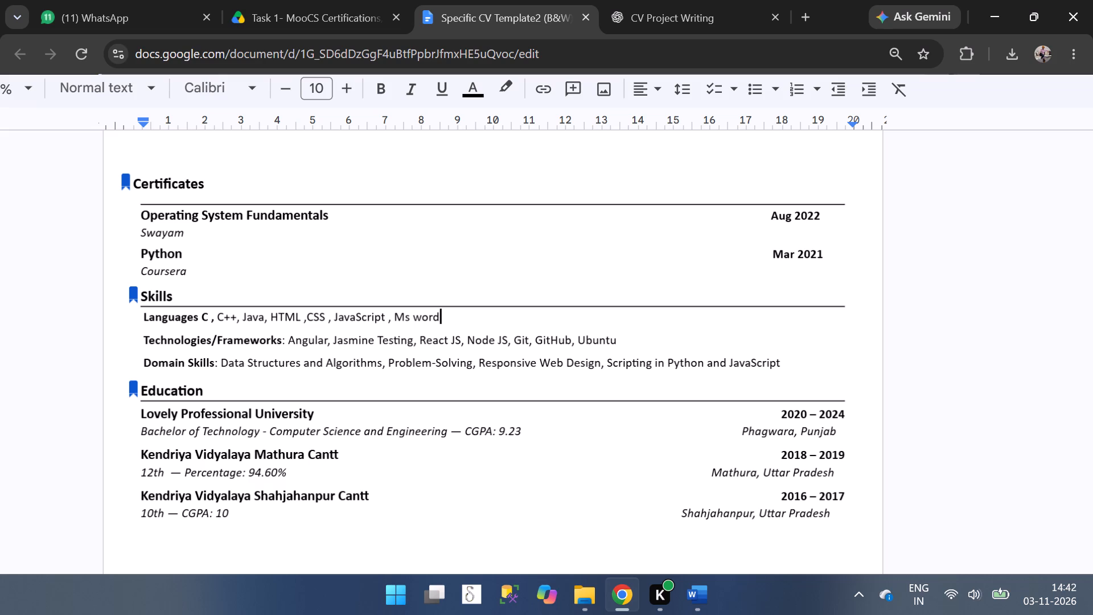
Add a comma and a space after "Ms word" at the end of the Languages line.
{"action": "type", "text": ","}
{"action": "key", "text": "space"}
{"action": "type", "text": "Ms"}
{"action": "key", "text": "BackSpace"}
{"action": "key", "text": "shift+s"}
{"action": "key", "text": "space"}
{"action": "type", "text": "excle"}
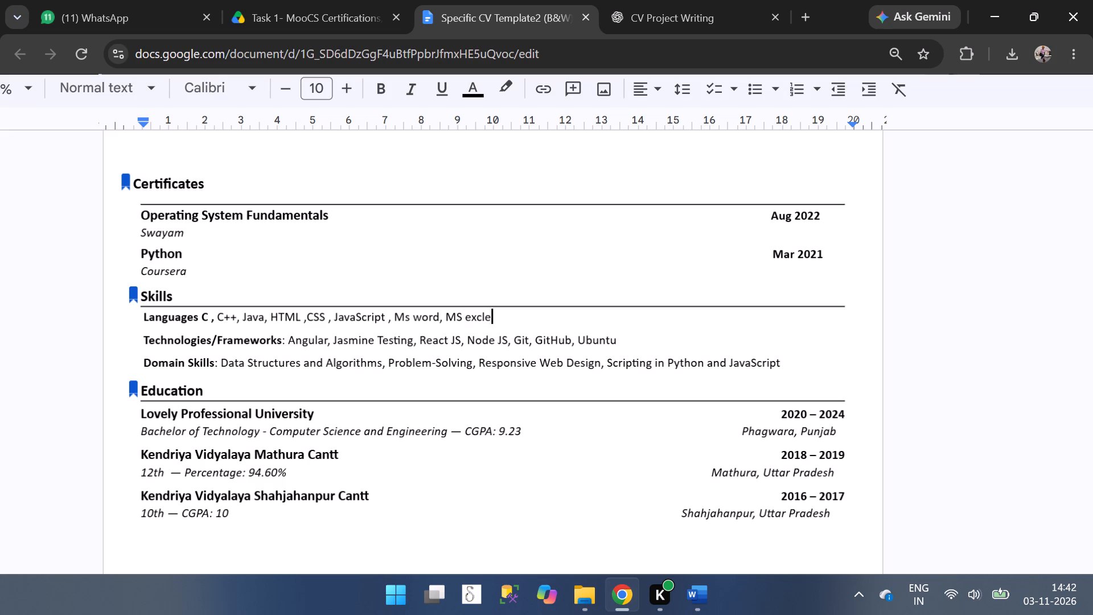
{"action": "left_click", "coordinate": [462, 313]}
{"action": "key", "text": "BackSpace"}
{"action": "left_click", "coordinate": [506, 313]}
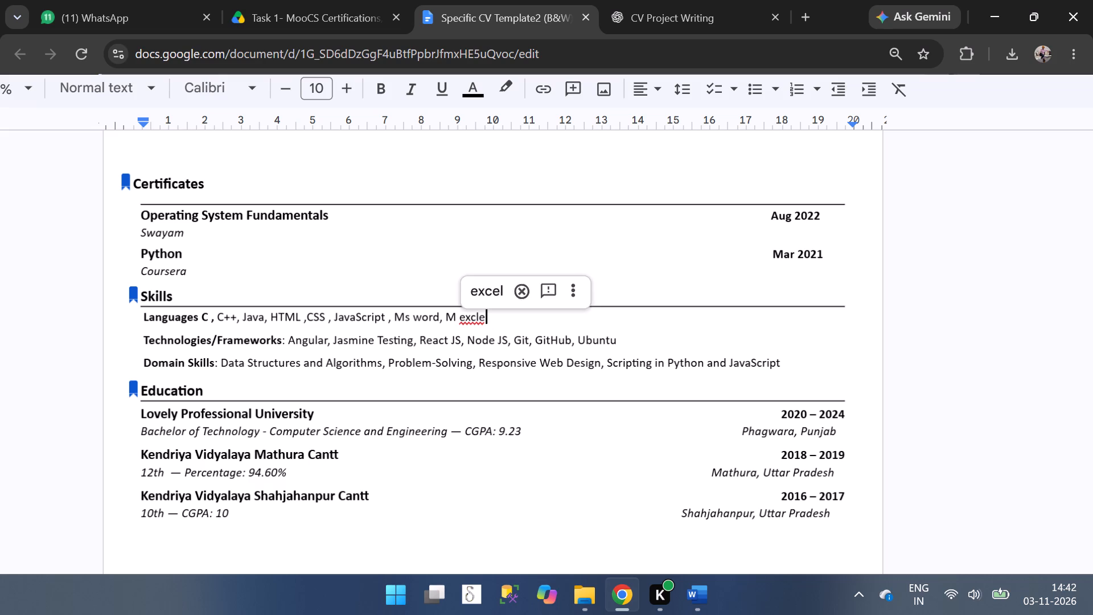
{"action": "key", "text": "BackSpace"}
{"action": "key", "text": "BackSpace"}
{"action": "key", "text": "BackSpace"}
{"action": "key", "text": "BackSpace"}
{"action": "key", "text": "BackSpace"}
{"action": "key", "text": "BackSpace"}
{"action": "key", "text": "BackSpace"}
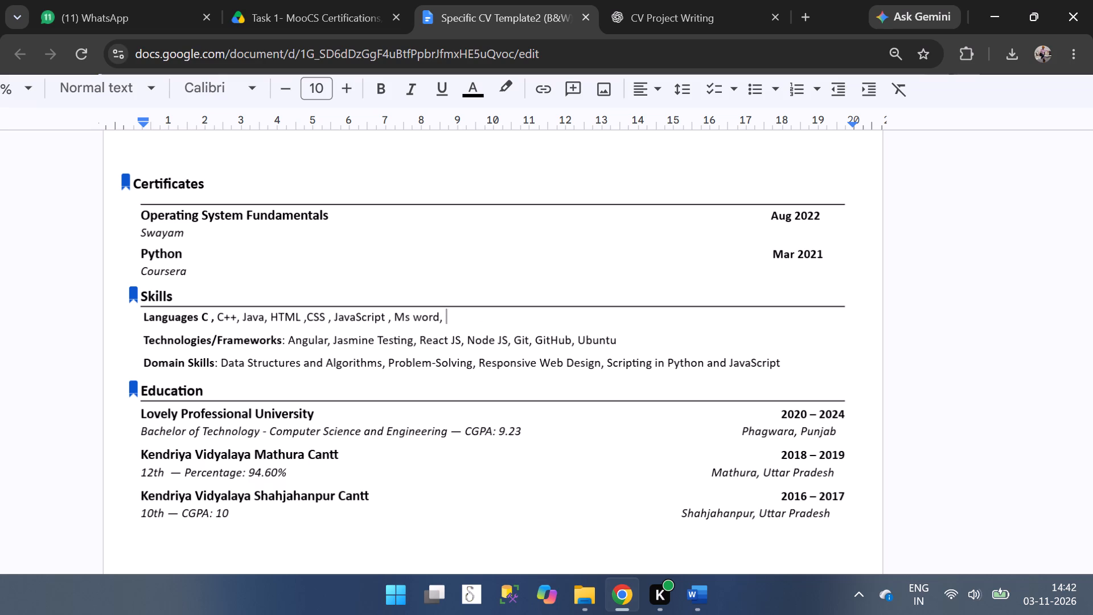
Start another entry with "Ms" after "Ms word," at the end of the Languages line.
{"action": "type", "text": "ms"}
{"action": "key", "text": "space"}
{"action": "key", "text": "BackSpace"}
{"action": "key", "text": "BackSpace"}
{"action": "key", "text": "BackSpace"}
{"action": "key", "text": "shift+m"}
{"action": "key", "text": "s"}
{"action": "key", "text": "BackSpace"}
{"action": "key", "text": "s"}
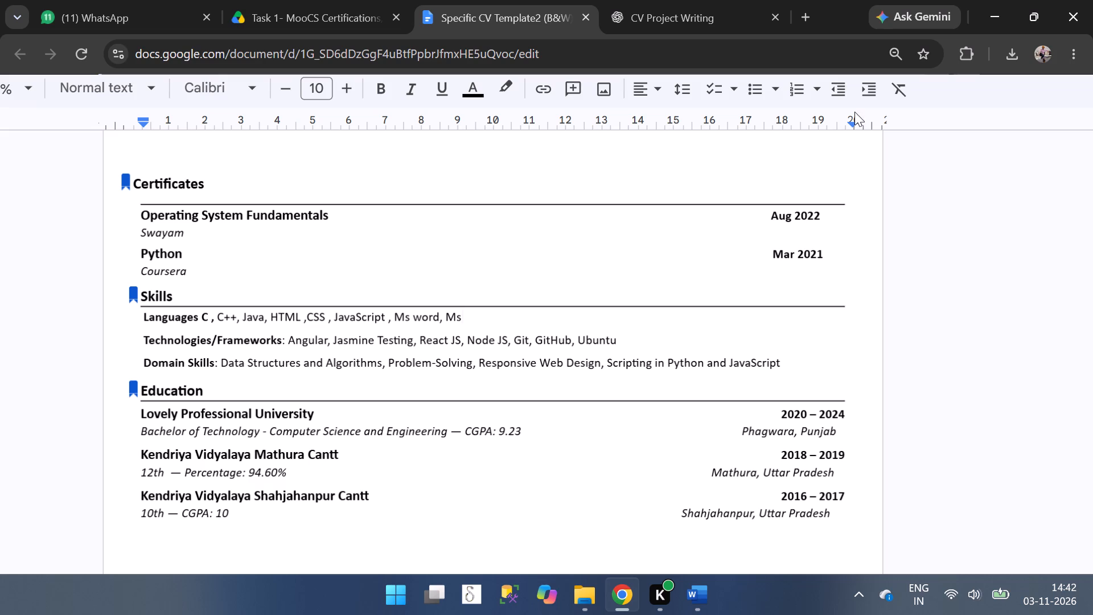
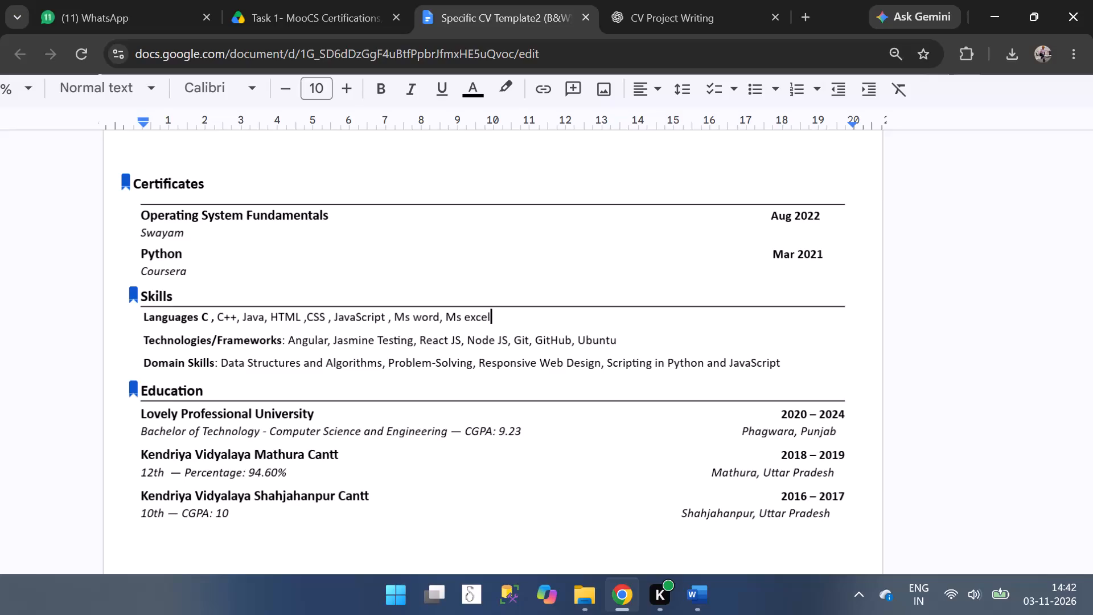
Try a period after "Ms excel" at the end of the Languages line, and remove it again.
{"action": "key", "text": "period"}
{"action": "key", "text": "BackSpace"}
Delete the whole Technologies/Frameworks line from the Skills section.
{"action": "scroll", "coordinate": [419, 375], "scroll_direction": "down", "scroll_amount": 1}
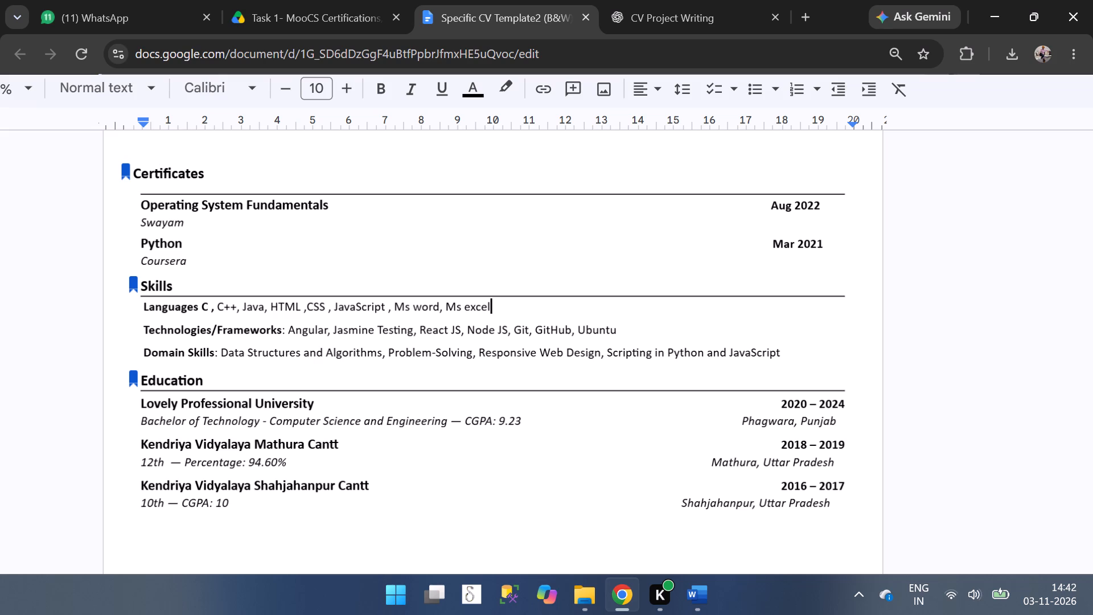
{"action": "left_click_drag", "start_coordinate": [142, 328], "coordinate": [615, 323]}
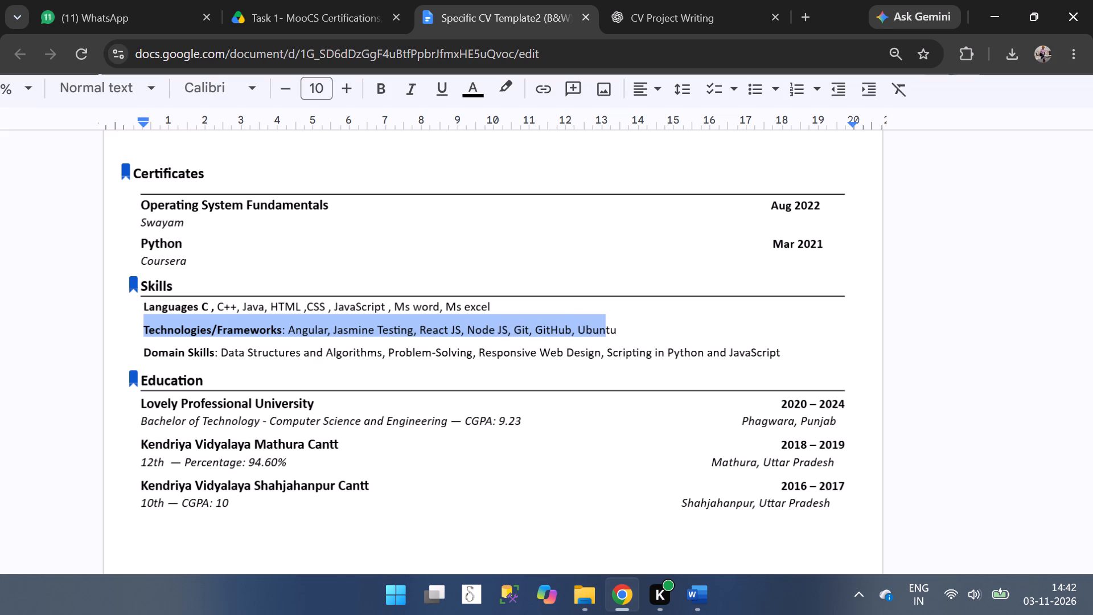
{"action": "left_click_drag", "start_coordinate": [615, 323], "coordinate": [636, 325]}
{"action": "key", "text": "BackSpace"}
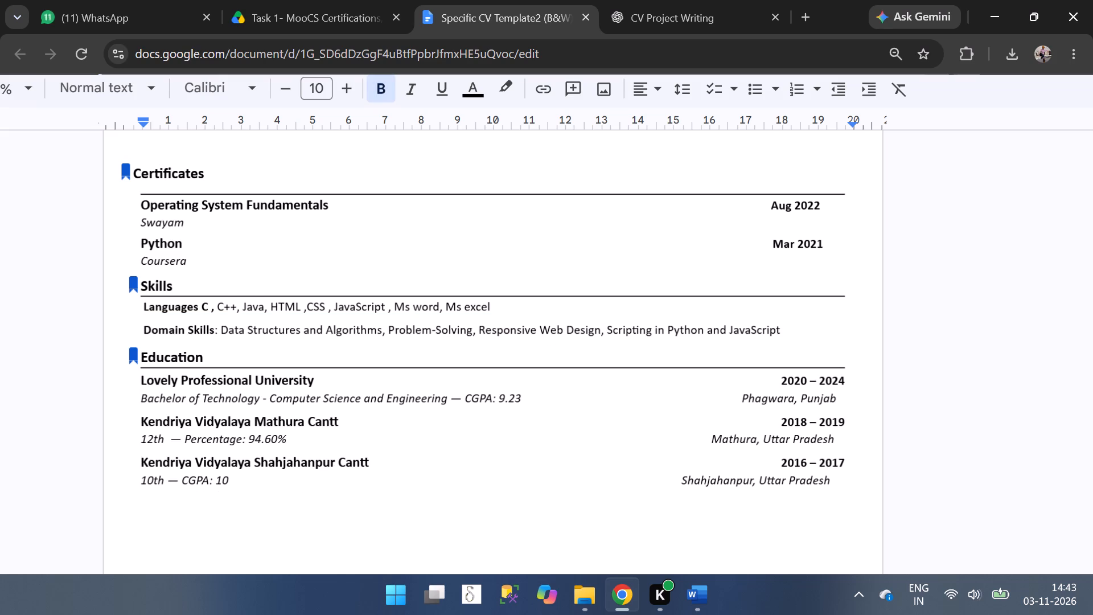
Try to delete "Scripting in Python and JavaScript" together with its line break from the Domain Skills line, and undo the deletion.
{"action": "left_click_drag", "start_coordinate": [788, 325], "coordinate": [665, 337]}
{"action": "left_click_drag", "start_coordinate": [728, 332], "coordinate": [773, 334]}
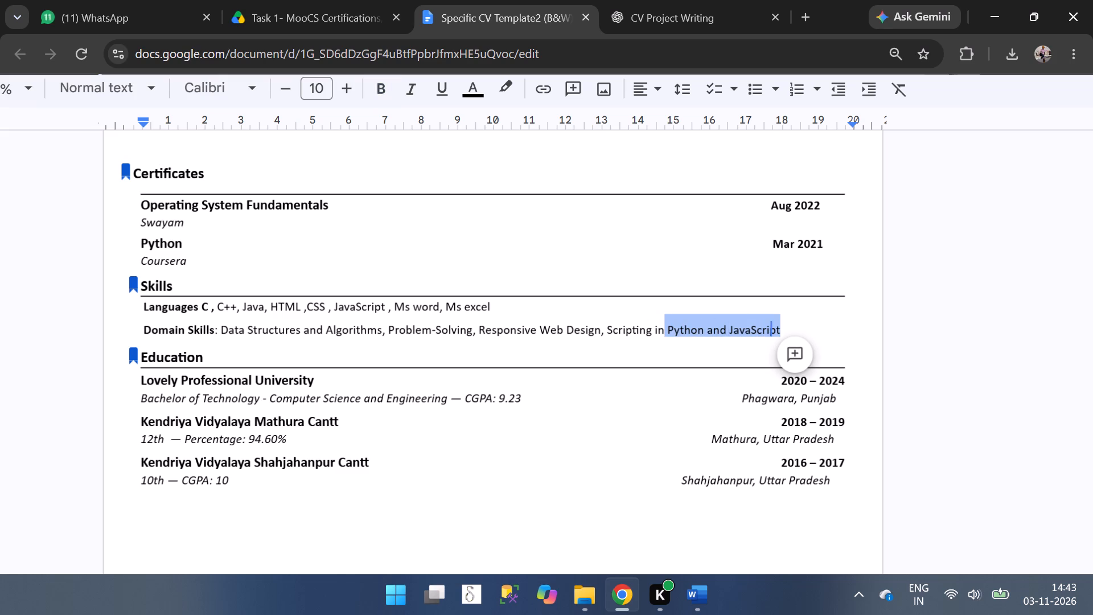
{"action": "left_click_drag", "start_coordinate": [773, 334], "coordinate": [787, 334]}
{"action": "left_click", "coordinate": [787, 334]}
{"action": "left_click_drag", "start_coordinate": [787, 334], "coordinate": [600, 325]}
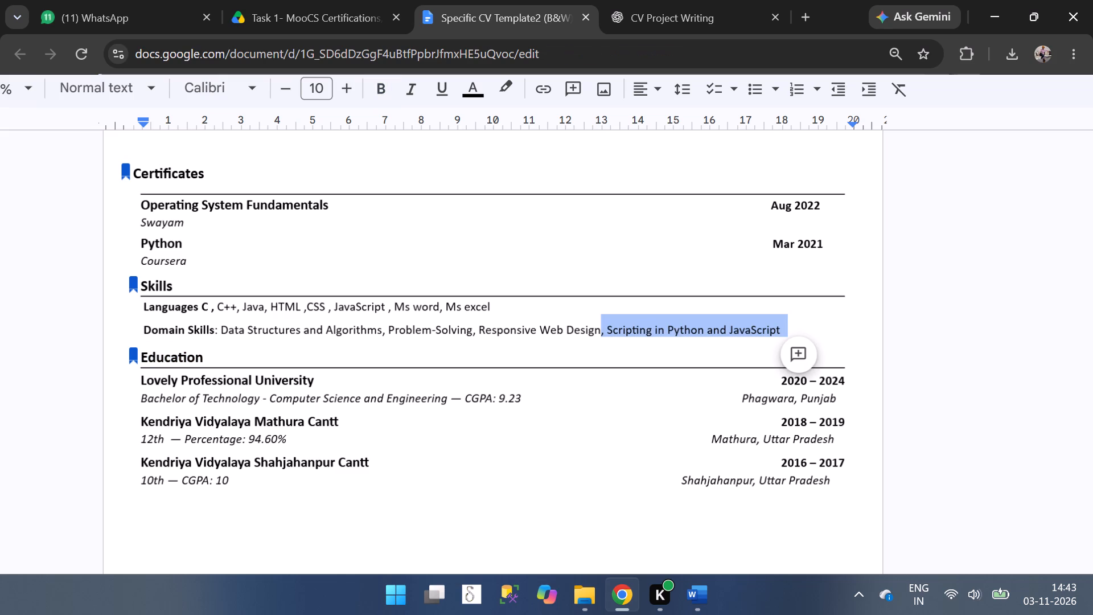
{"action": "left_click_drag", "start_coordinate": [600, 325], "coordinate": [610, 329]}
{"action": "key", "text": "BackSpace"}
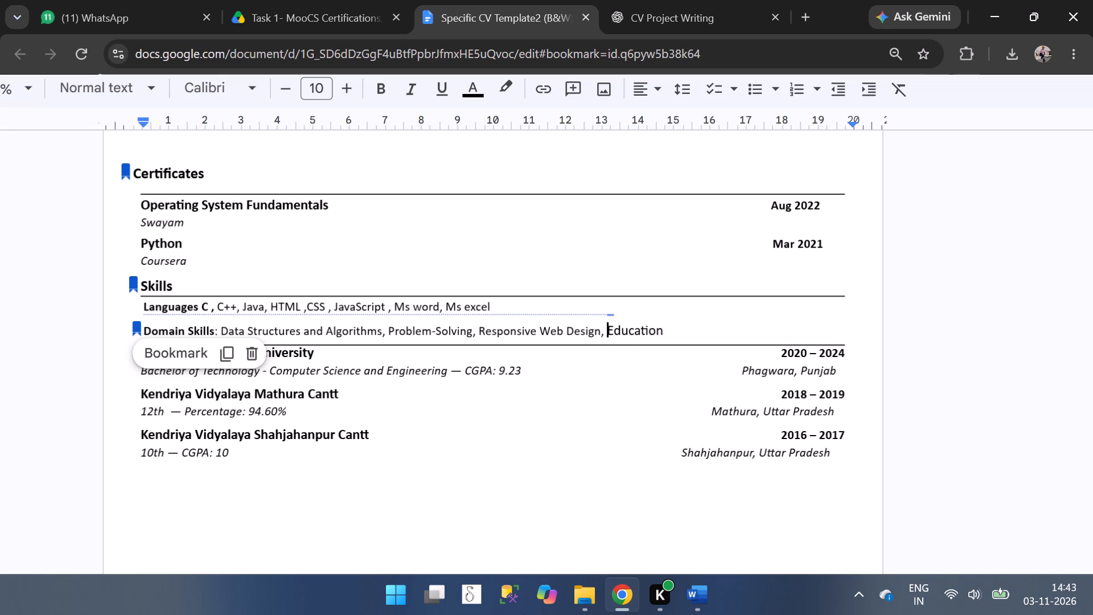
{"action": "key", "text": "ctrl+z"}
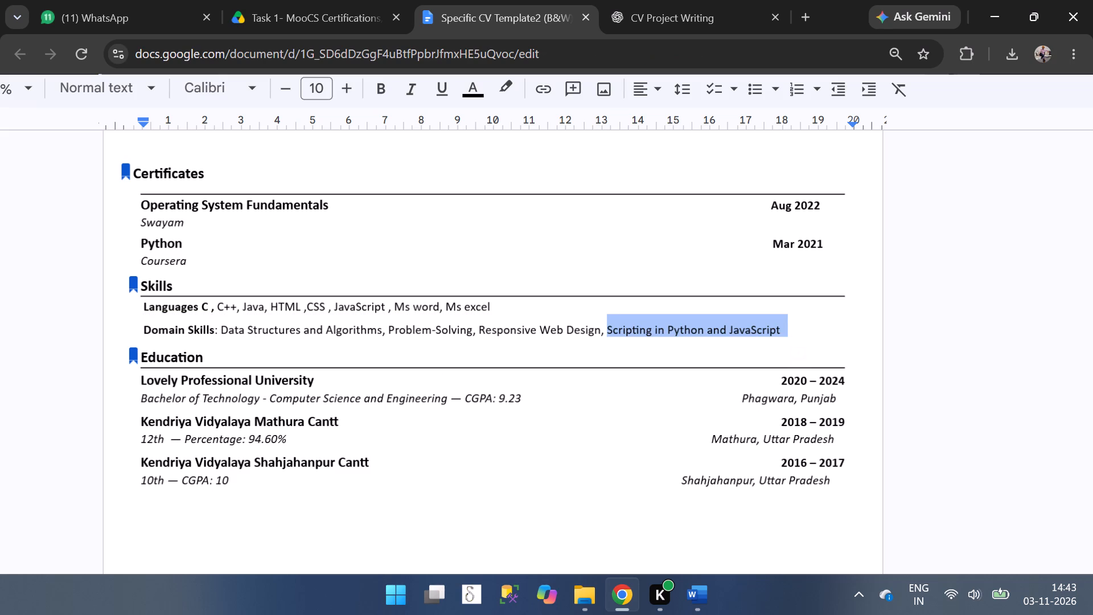
Replace "Scripting in Python and JavaScript" at the end of the Domain Skills line with "Team work".
{"action": "left_click", "coordinate": [802, 330]}
{"action": "left_click_drag", "start_coordinate": [802, 330], "coordinate": [761, 334]}
{"action": "left_click", "coordinate": [786, 334]}
{"action": "key", "text": "BackSpace"}
{"action": "key", "text": "BackSpace"}
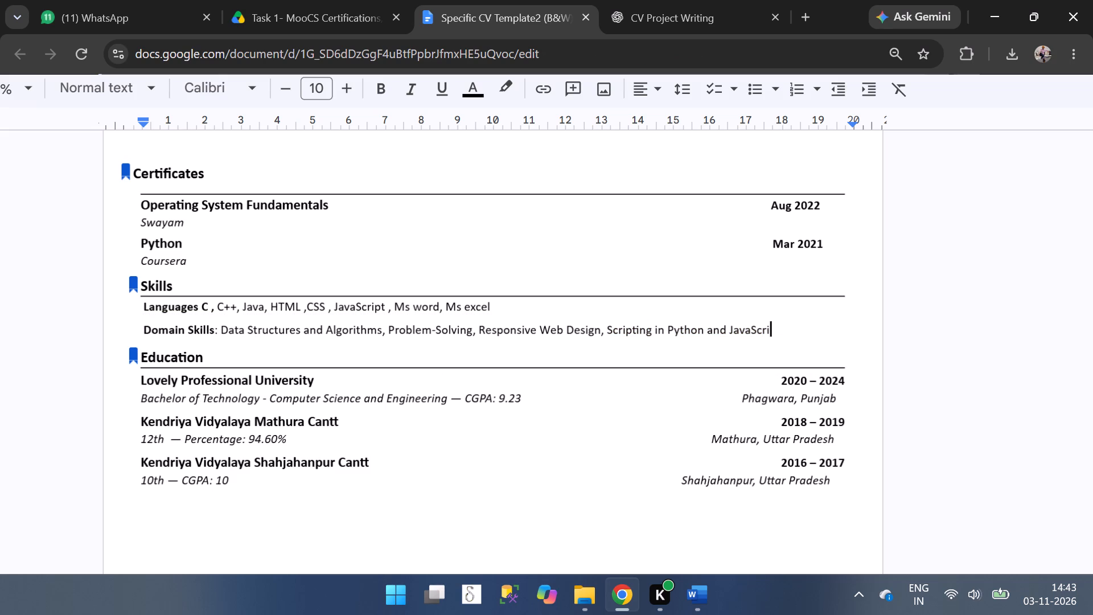
{"action": "key", "text": "BackSpace"}
{"action": "key", "text": "BackSpace"}
{"action": "key", "text": "BackSpace"}
{"action": "key", "text": "BackSpace"}
{"action": "key", "text": "BackSpace"}
{"action": "key", "text": "BackSpace"}
{"action": "key", "text": "BackSpace"}
{"action": "key", "text": "BackSpace"}
{"action": "key", "text": "BackSpace"}
{"action": "key", "text": "BackSpace"}
{"action": "key", "text": "BackSpace"}
{"action": "key", "text": "BackSpace"}
{"action": "key", "text": "BackSpace"}
{"action": "key", "text": "BackSpace"}
{"action": "key", "text": "BackSpace"}
{"action": "key", "text": "BackSpace"}
{"action": "key", "text": "BackSpace"}
{"action": "key", "text": "BackSpace"}
{"action": "key", "text": "BackSpace"}
{"action": "key", "text": "BackSpace"}
{"action": "key", "text": "BackSpace"}
{"action": "key", "text": "BackSpace"}
{"action": "key", "text": "BackSpace"}
{"action": "key", "text": "BackSpace"}
{"action": "key", "text": "BackSpace"}
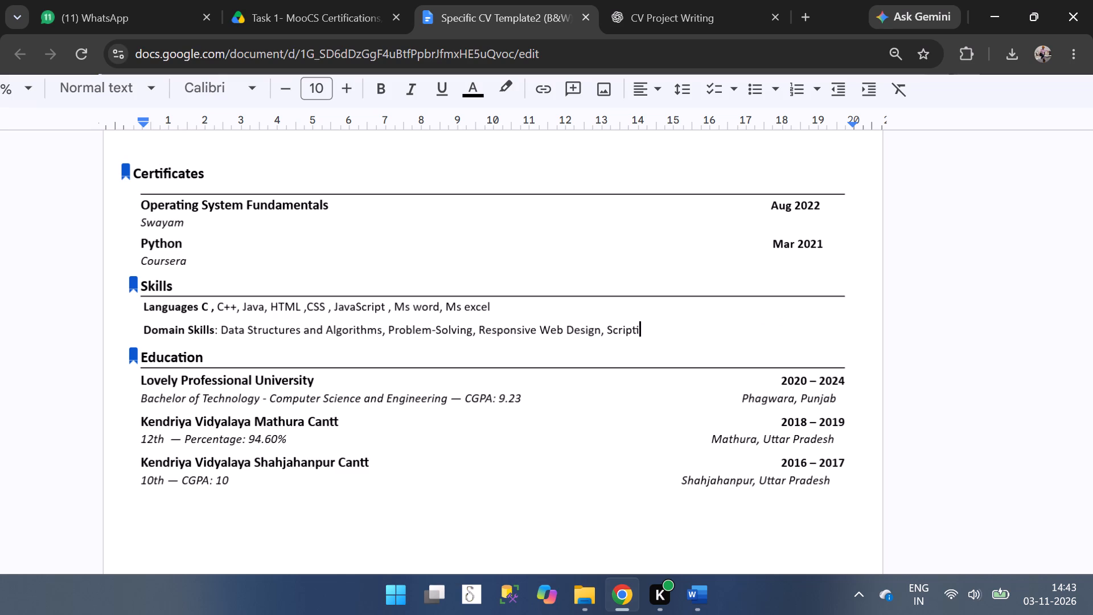
{"action": "key", "text": "BackSpace"}
{"action": "key", "text": "BackSpace"}
{"action": "key", "text": "BackSpace"}
{"action": "key", "text": "BackSpace"}
{"action": "key", "text": "BackSpace"}
{"action": "key", "text": "BackSpace"}
{"action": "key", "text": "BackSpace"}
{"action": "type", "text": "tea"}
{"action": "key", "text": "BackSpace"}
{"action": "key", "text": "BackSpace"}
{"action": "key", "text": "BackSpace"}
{"action": "type", "text": "Team work"}
{"action": "key", "text": "space"}
Insert a colon and a space between "Languages" and "C" in the Skills section.
{"action": "left_click", "coordinate": [201, 305]}
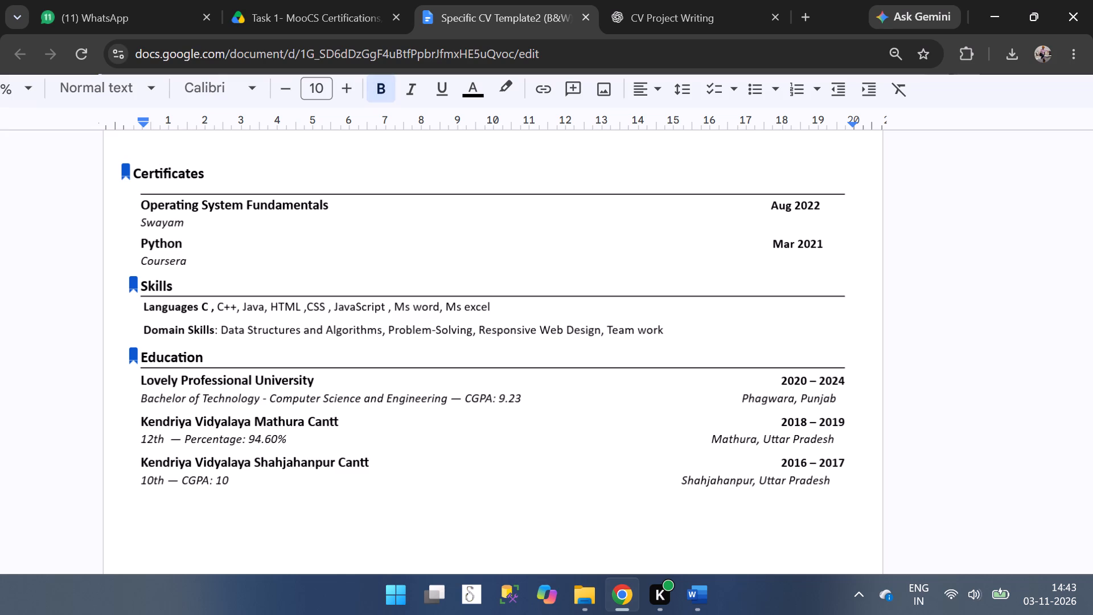
{"action": "key", "text": "shift+colon"}
{"action": "key", "text": "space"}
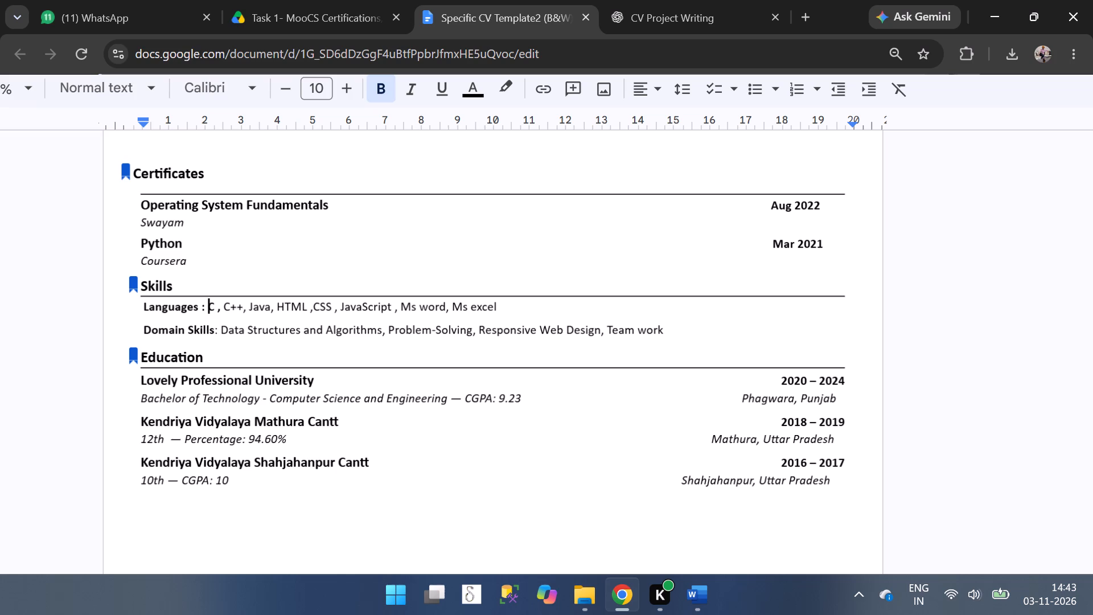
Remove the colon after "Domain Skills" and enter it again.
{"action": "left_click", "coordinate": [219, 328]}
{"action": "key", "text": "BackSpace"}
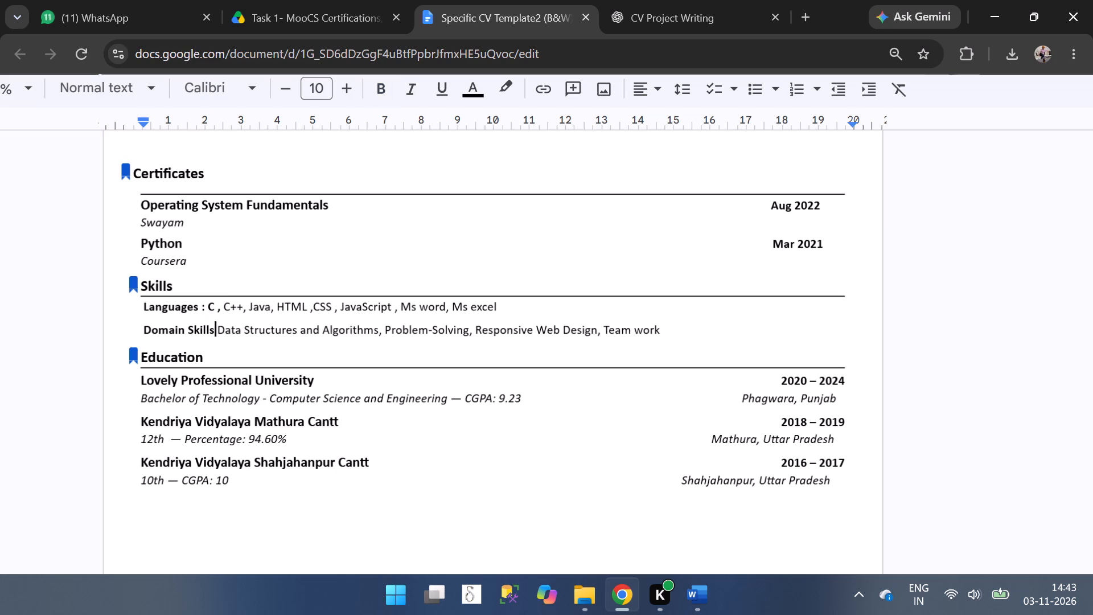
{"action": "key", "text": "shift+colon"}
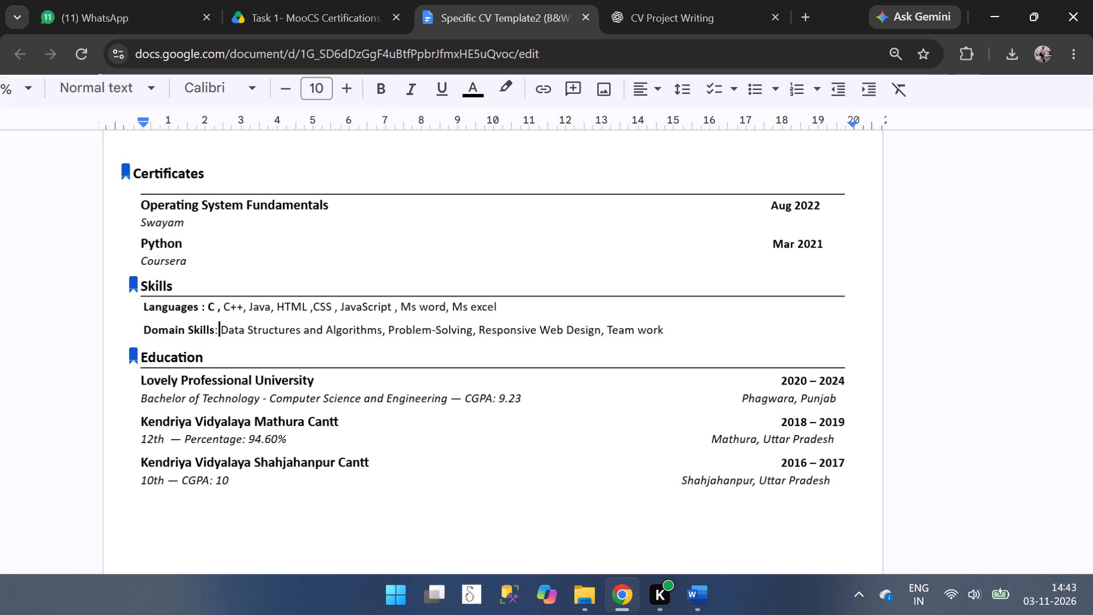
Remove the space between "Languages" and its colon in the Skills section.
{"action": "left_click", "coordinate": [201, 310]}
{"action": "key", "text": "BackSpace"}
Change the Lovely Professional University degree under Education to "Bachelor of computer application".
{"action": "scroll", "coordinate": [282, 454], "scroll_direction": "down", "scroll_amount": 1}
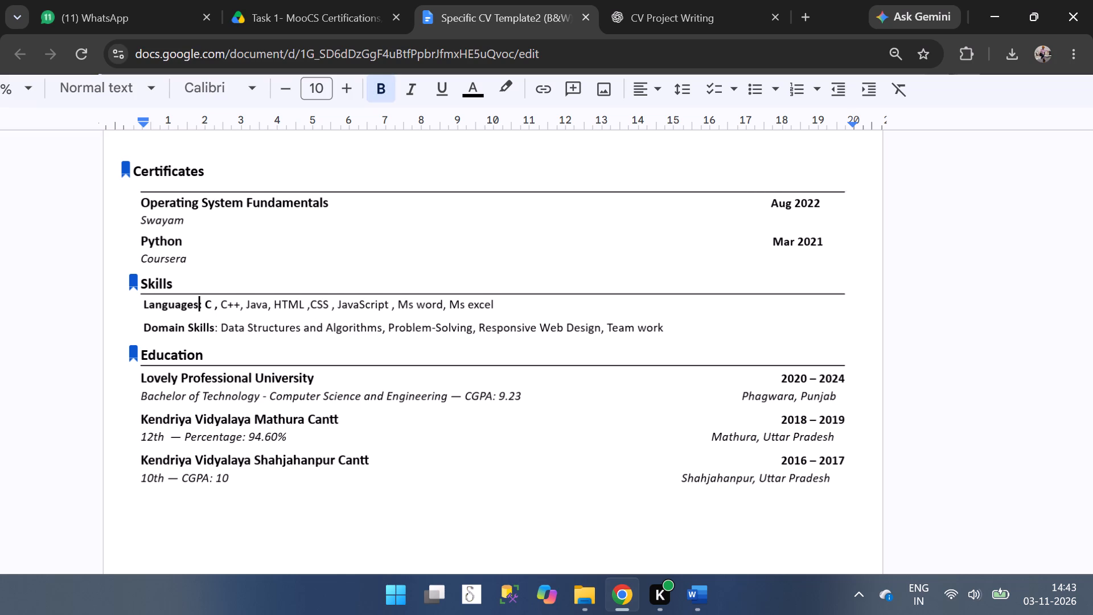
{"action": "scroll", "coordinate": [282, 454], "scroll_direction": "down", "scroll_amount": 1}
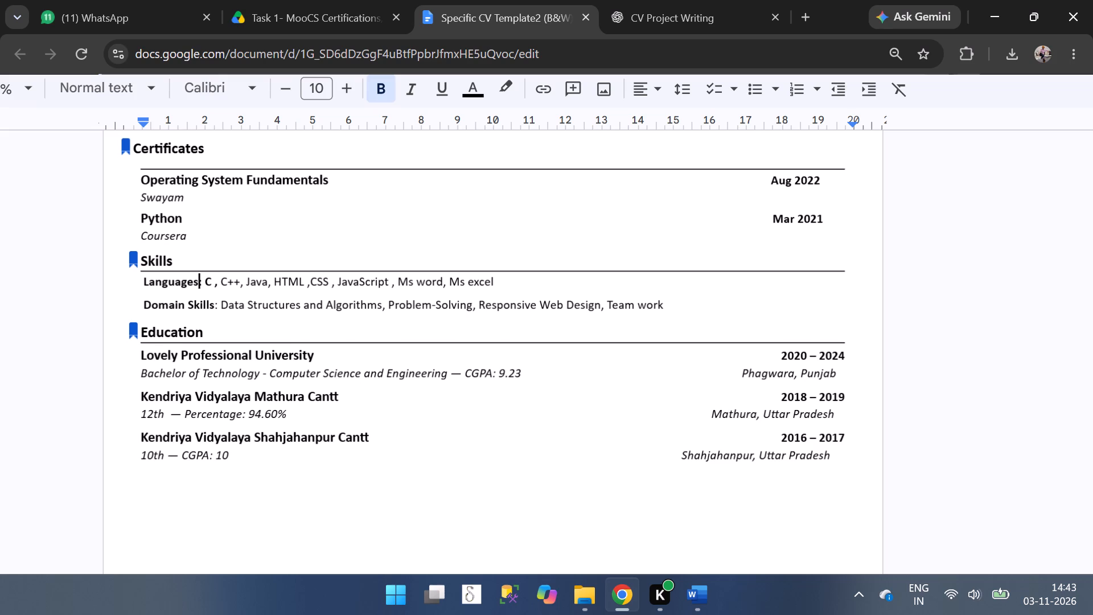
{"action": "left_click_drag", "start_coordinate": [204, 373], "coordinate": [449, 378]}
{"action": "key", "text": "BackSpace"}
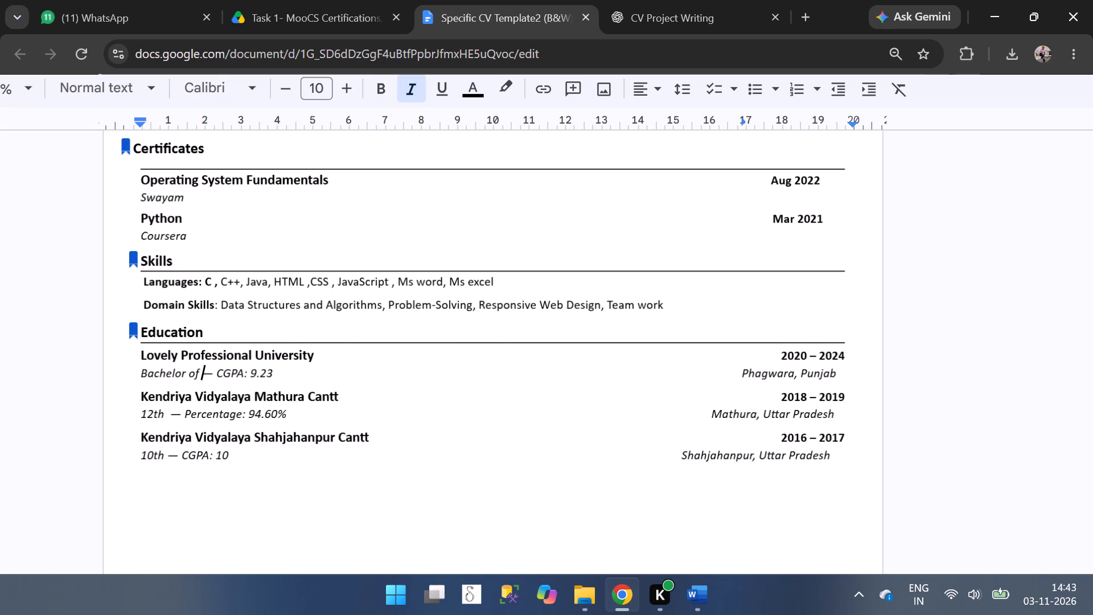
{"action": "type", "text": "computer app"}
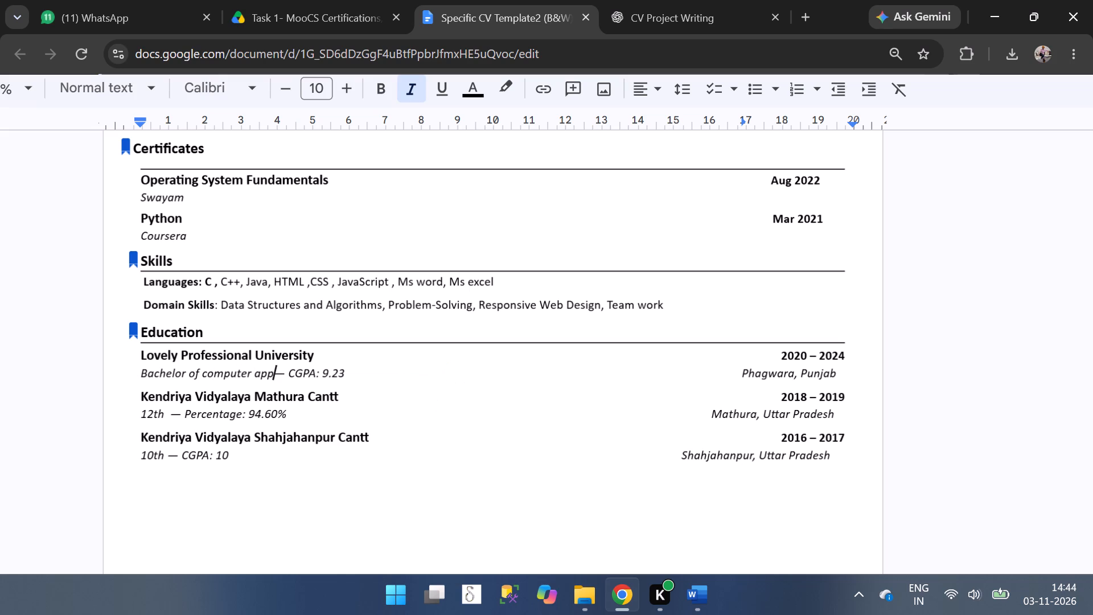
{"action": "type", "text": "lication"}
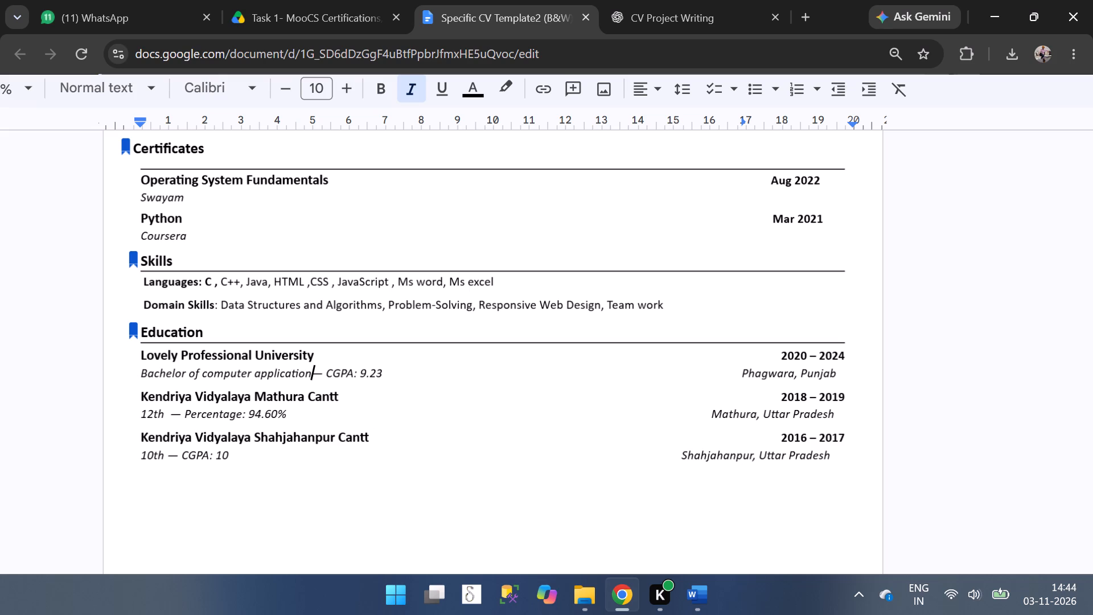
Set the date of the Operating System Fundamentals certificate to "NOV 2026".
{"action": "scroll", "coordinate": [656, 263], "scroll_direction": "up", "scroll_amount": 1}
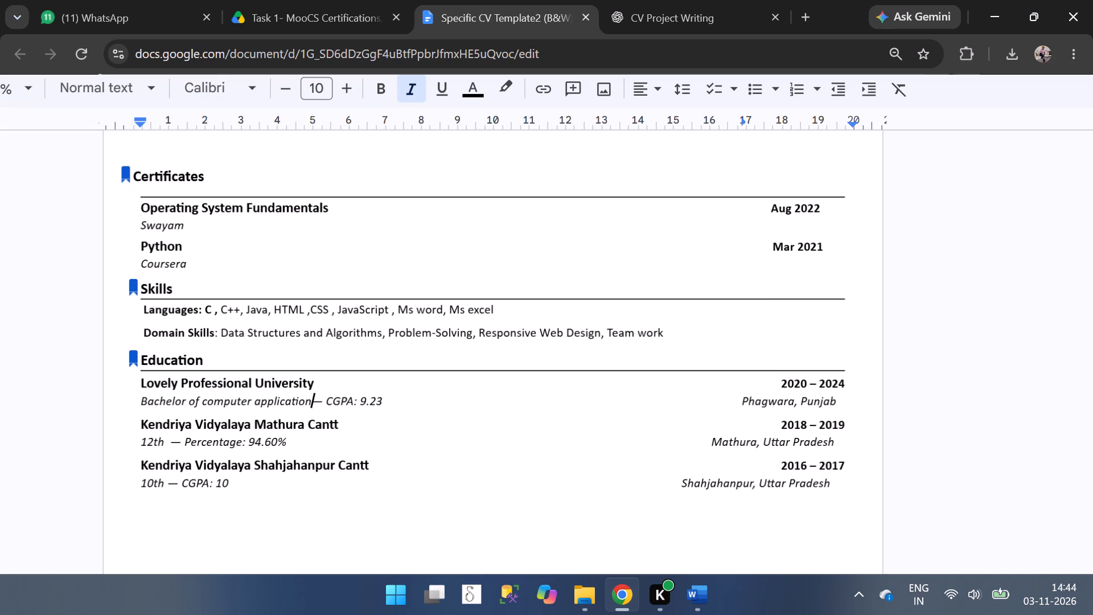
{"action": "left_click", "coordinate": [825, 206]}
{"action": "left_click", "coordinate": [794, 208]}
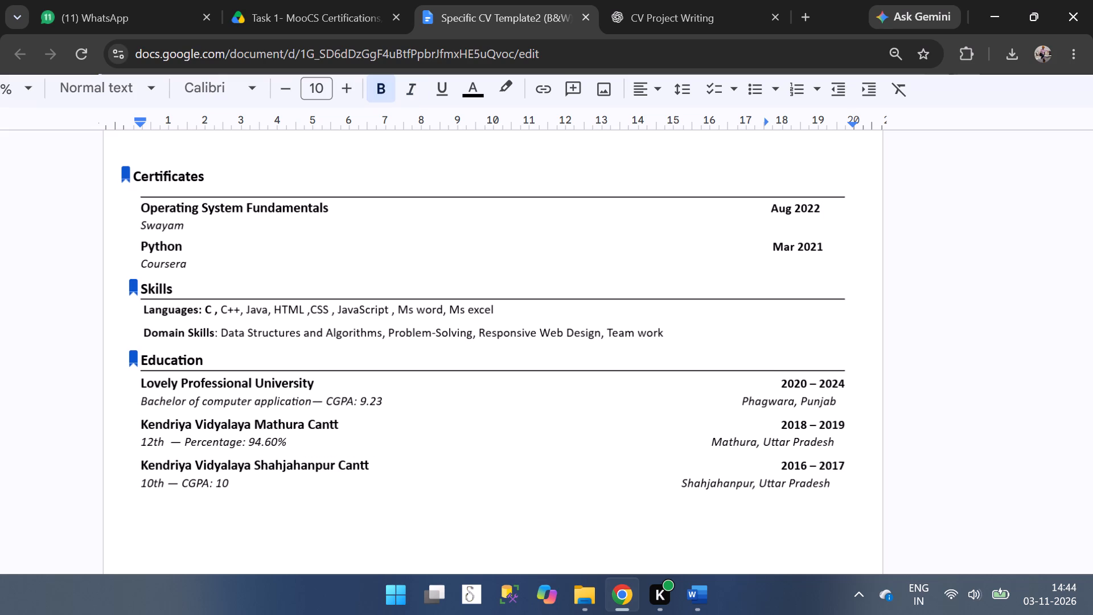
{"action": "key", "text": "BackSpace"}
{"action": "key", "text": "BackSpace"}
{"action": "key", "text": "BackSpace"}
{"action": "key", "text": "n"}
{"action": "key", "text": "BackSpace"}
{"action": "type", "text": "NOV"}
{"action": "left_click", "coordinate": [831, 206]}
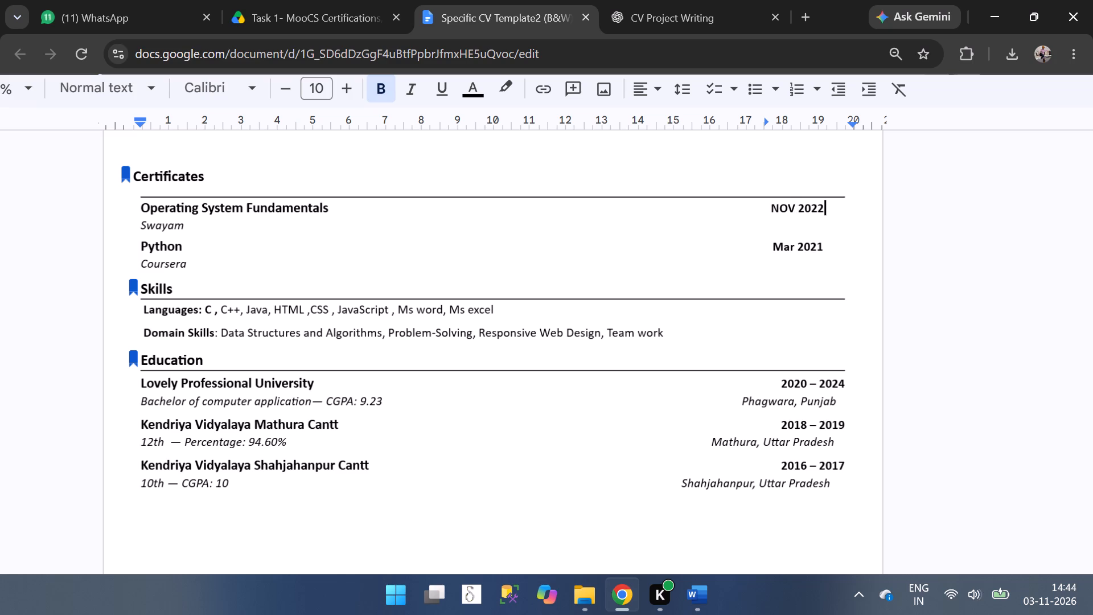
{"action": "key", "text": "BackSpace"}
{"action": "key", "text": "6"}
Set the date of the Python certificate to "Jan 2026".
{"action": "left_click", "coordinate": [832, 248]}
{"action": "key", "text": "BackSpace"}
{"action": "key", "text": "6"}
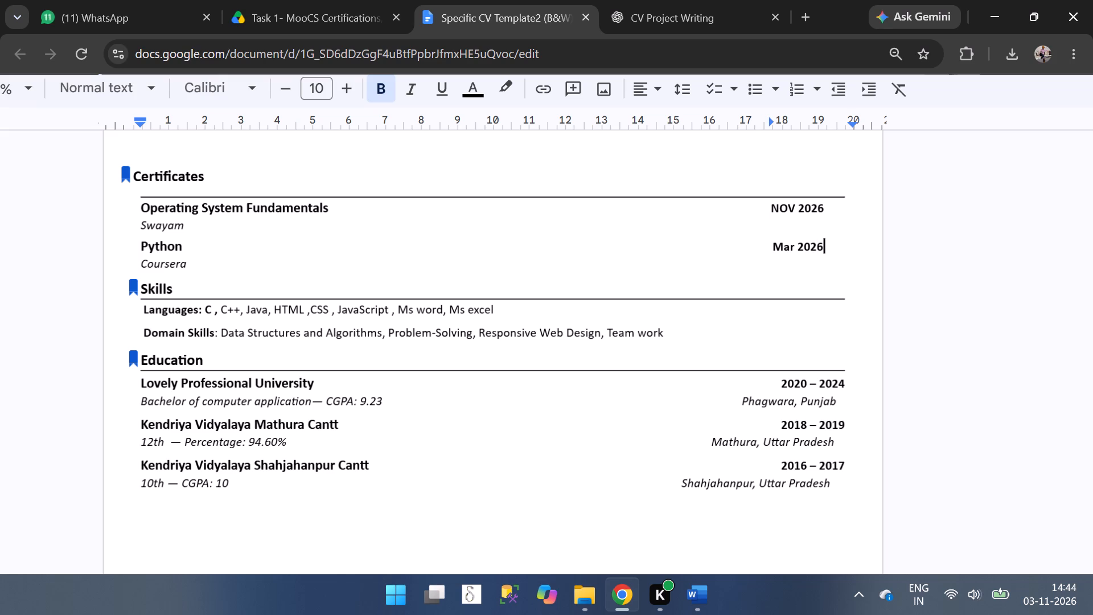
{"action": "left_click", "coordinate": [799, 246]}
{"action": "key", "text": "Left"}
{"action": "key", "text": "BackSpace"}
{"action": "key", "text": "BackSpace"}
{"action": "key", "text": "BackSpace"}
{"action": "key", "text": "shift+m"}
{"action": "key", "text": "BackSpace"}
{"action": "type", "text": "Jan"}
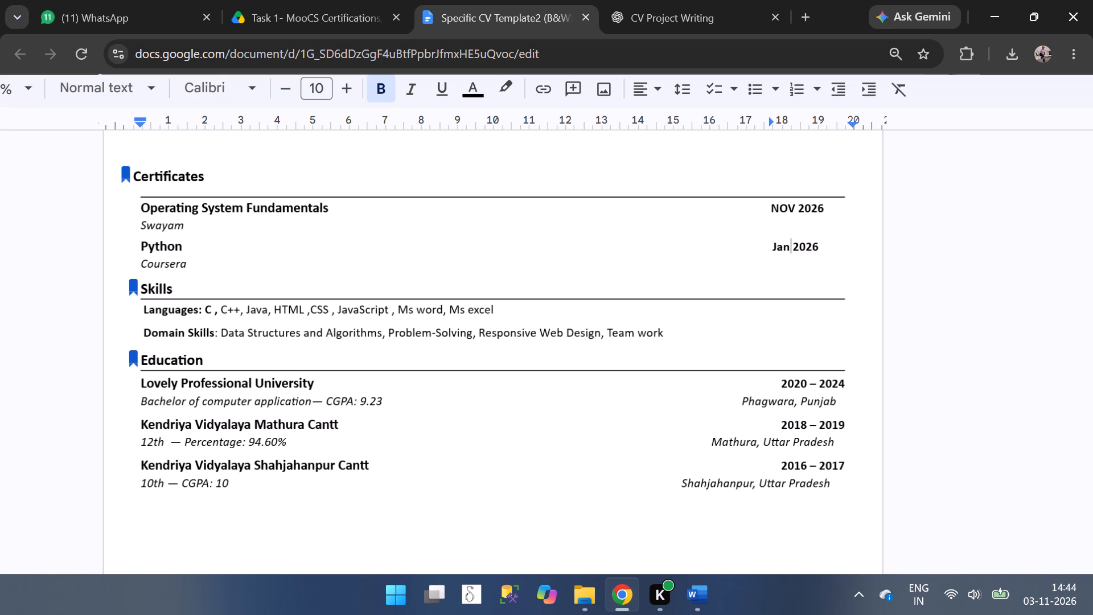
Change the month's capitalisation to "Nov" in the Operating System Fundamentals certificate date.
{"action": "left_click", "coordinate": [799, 204]}
{"action": "key", "text": "BackSpace"}
{"action": "key", "text": "BackSpace"}
{"action": "key", "text": "BackSpace"}
{"action": "type", "text": "ov"}
{"action": "key", "text": "space"}
Set the CGPA of the Lovely Professional University entry under Education to 7.47.
{"action": "left_click", "coordinate": [391, 400]}
{"action": "key", "text": "BackSpace"}
{"action": "key", "text": "BackSpace"}
{"action": "key", "text": "BackSpace"}
{"action": "key", "text": "BackSpace"}
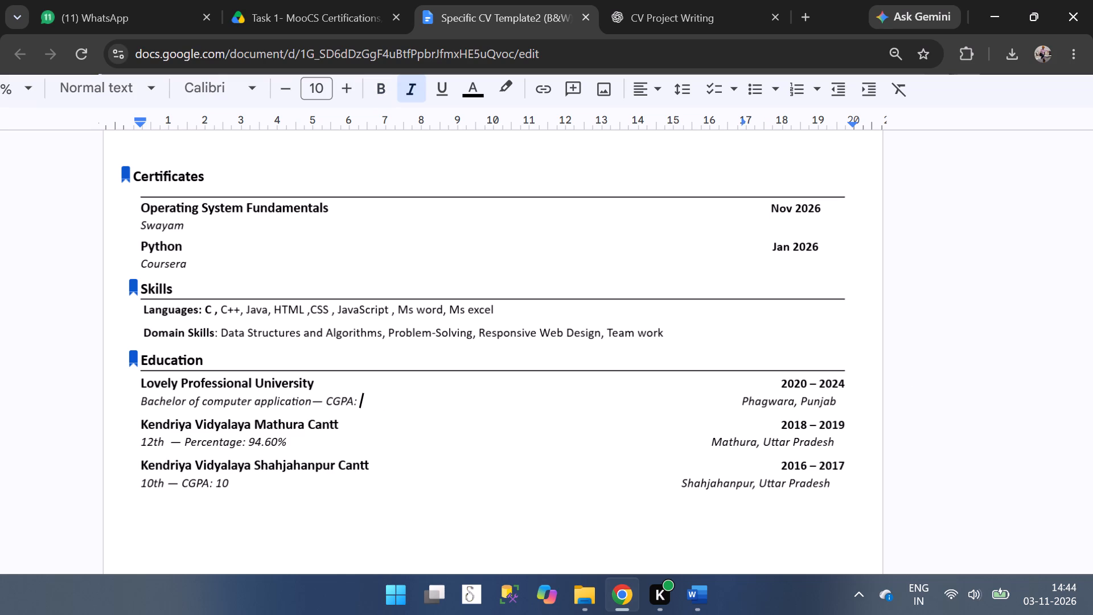
{"action": "type", "text": "7."}
{"action": "type", "text": "45"}
{"action": "key", "text": "BackSpace"}
{"action": "key", "text": "7"}
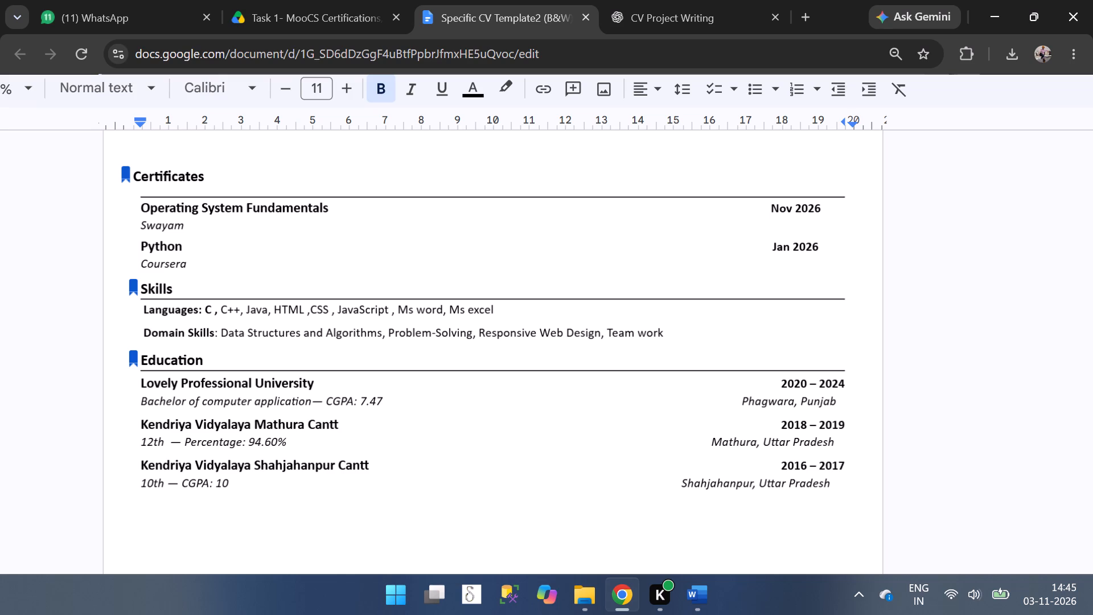
{"action": "left_click", "coordinate": [340, 424]}
{"action": "key", "text": "BackSpace"}
{"action": "key", "text": "BackSpace"}
{"action": "key", "text": "BackSpace"}
{"action": "key", "text": "BackSpace"}
{"action": "key", "text": "BackSpace"}
{"action": "key", "text": "BackSpace"}
{"action": "key", "text": "BackSpace"}
{"action": "key", "text": "BackSpace"}
{"action": "key", "text": "BackSpace"}
{"action": "key", "text": "BackSpace"}
{"action": "key", "text": "BackSpace"}
{"action": "key", "text": "BackSpace"}
{"action": "key", "text": "BackSpace"}
{"action": "key", "text": "BackSpace"}
{"action": "key", "text": "BackSpace"}
{"action": "key", "text": "BackSpace"}
{"action": "key", "text": "BackSpace"}
{"action": "key", "text": "BackSpace"}
{"action": "key", "text": "BackSpace"}
{"action": "key", "text": "BackSpace"}
{"action": "key", "text": "BackSpace"}
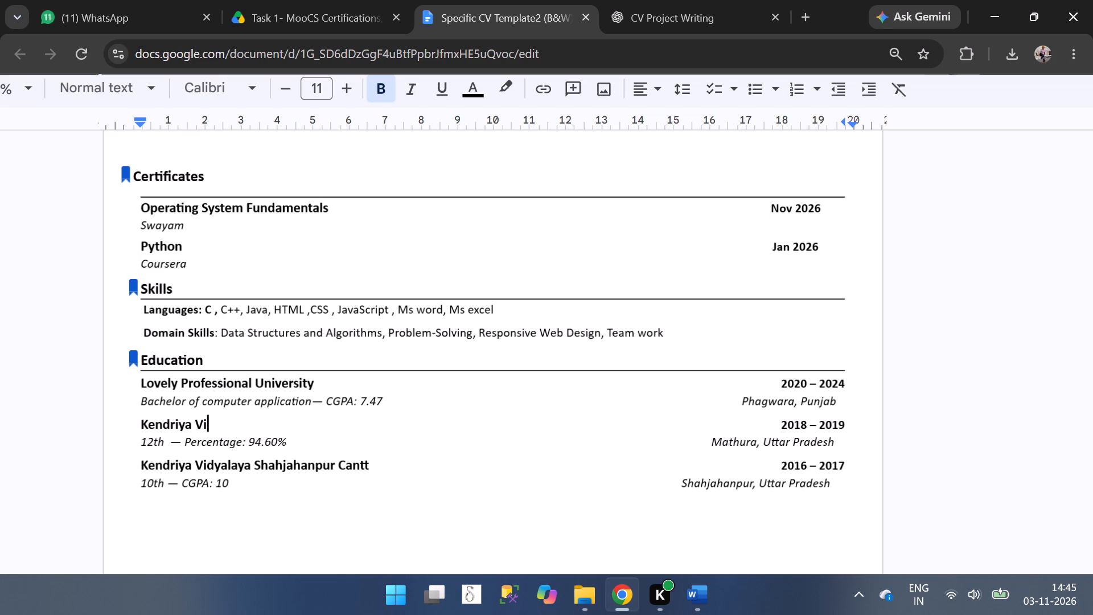
{"action": "key", "text": "BackSpace"}
{"action": "key", "text": "BackSpace"}
{"action": "key", "text": "BackSpace"}
{"action": "key", "text": "BackSpace"}
{"action": "key", "text": "BackSpace"}
{"action": "key", "text": "BackSpace"}
{"action": "key", "text": "BackSpace"}
{"action": "key", "text": "BackSpace"}
{"action": "key", "text": "BackSpace"}
{"action": "key", "text": "BackSpace"}
{"action": "key", "text": "BackSpace"}
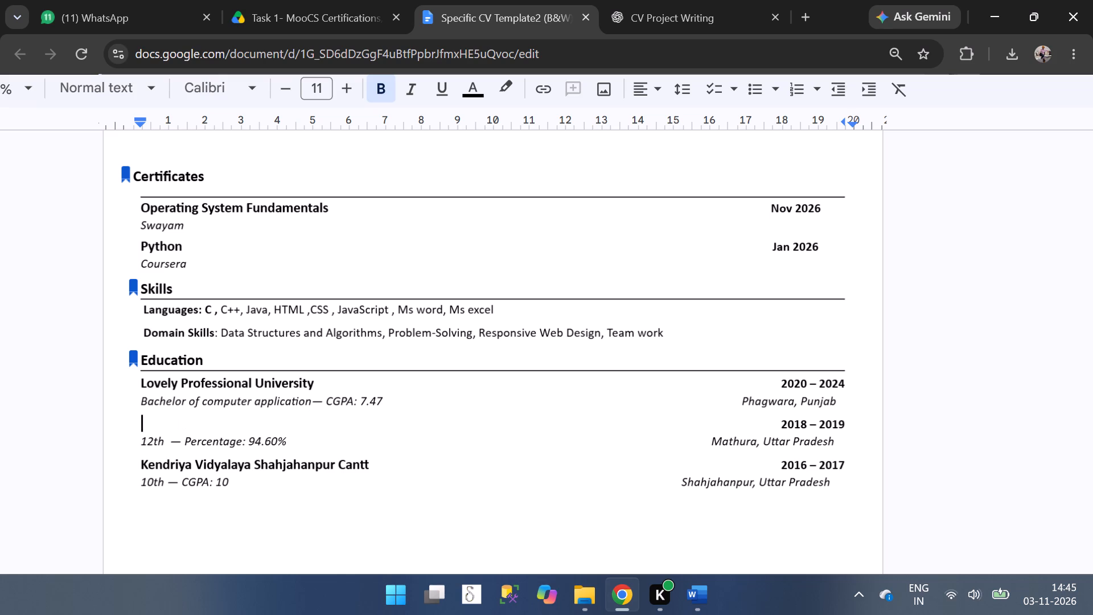
{"action": "type", "text": "Sa"}
{"action": "type", "text": "hivb"}
{"action": "key", "text": "BackSpace"}
{"action": "key", "text": "BackSpace"}
{"action": "type", "text": "b"}
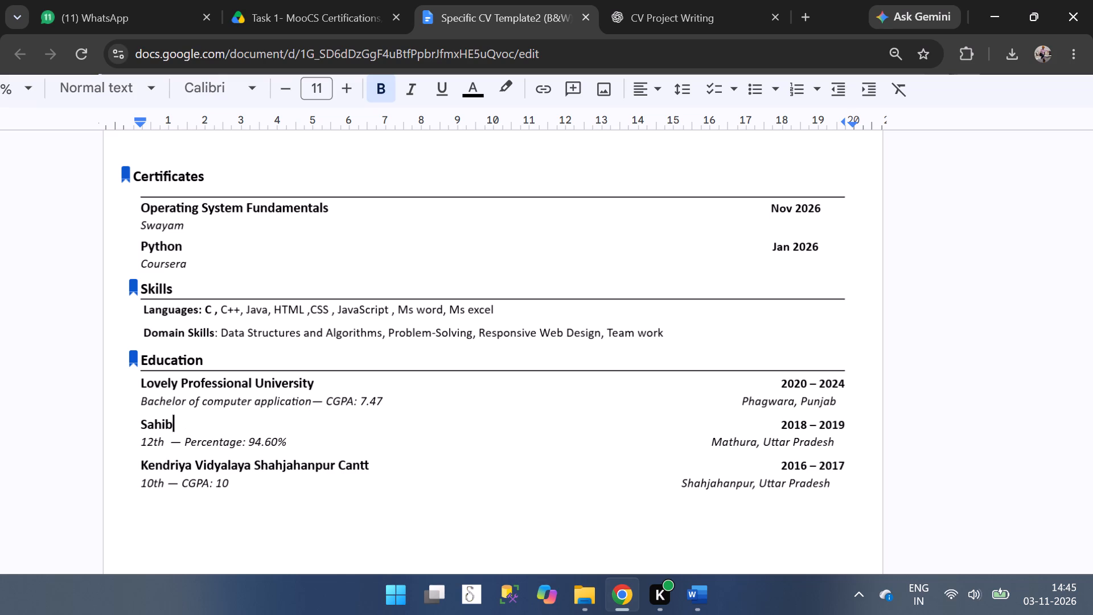
{"action": "key", "text": "space"}
{"action": "type", "text": "ja"}
{"action": "key", "text": "BackSpace"}
{"action": "key", "text": "BackSpace"}
{"action": "key", "text": "BackSpace"}
{"action": "type", "text": "zyada"}
{"action": "key", "text": "space"}
{"action": "key", "text": "BackSpace"}
{"action": "key", "text": "BackSpace"}
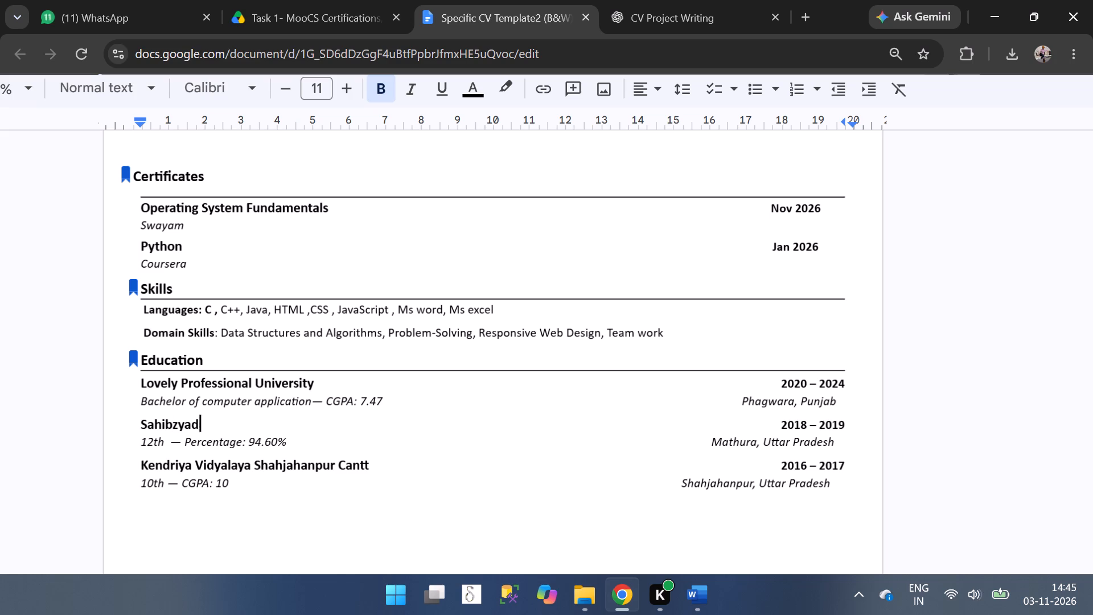
{"action": "key", "text": "BackSpace"}
{"action": "key", "text": "BackSpace"}
{"action": "key", "text": "BackSpace"}
{"action": "key", "text": "BackSpace"}
{"action": "type", "text": "ja"}
{"action": "key", "text": "BackSpace"}
{"action": "key", "text": "BackSpace"}
Search the web for "sahib jada ajit sing ji public schools", open the Sahibzada Ajit Singh Ji Public School result and close the search page.
{"action": "left_click", "coordinate": [806, 18]}
{"action": "type", "text": "sabh"}
{"action": "key", "text": "BackSpace"}
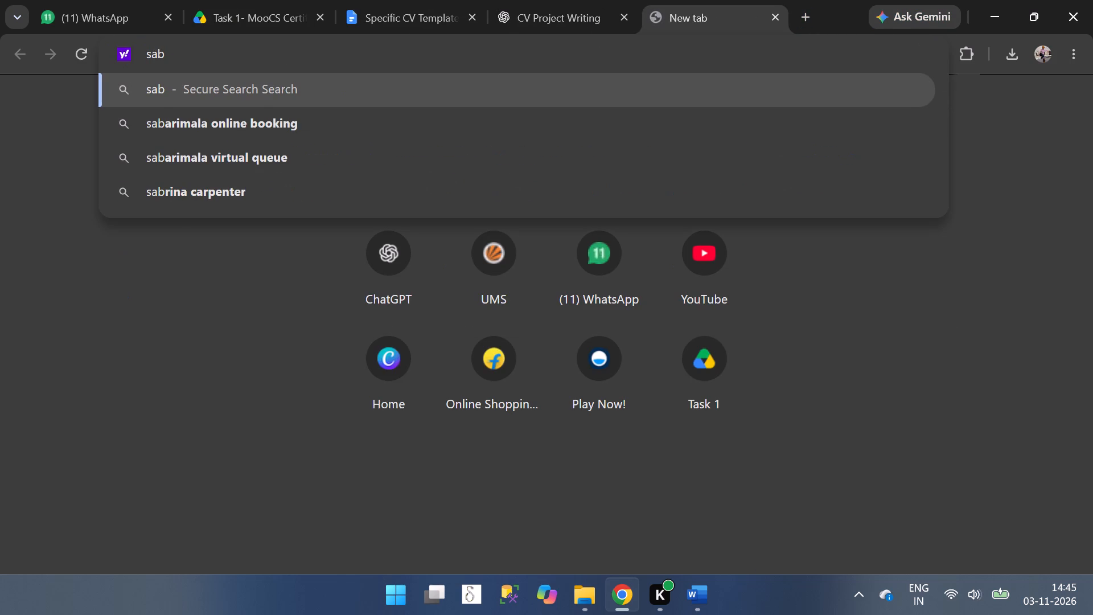
{"action": "key", "text": "BackSpace"}
{"action": "type", "text": "hib"}
{"action": "key", "text": "space"}
{"action": "type", "text": "ja"}
{"action": "type", "text": "da ajit"}
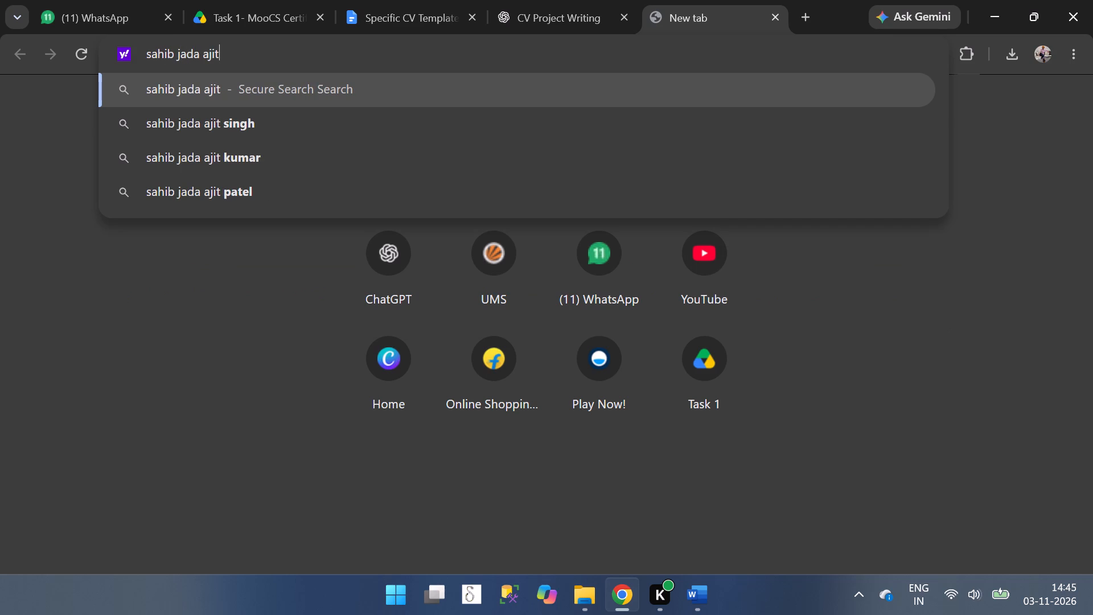
{"action": "key", "text": "BackSpace"}
{"action": "type", "text": "t sing ji"}
{"action": "key", "text": "space"}
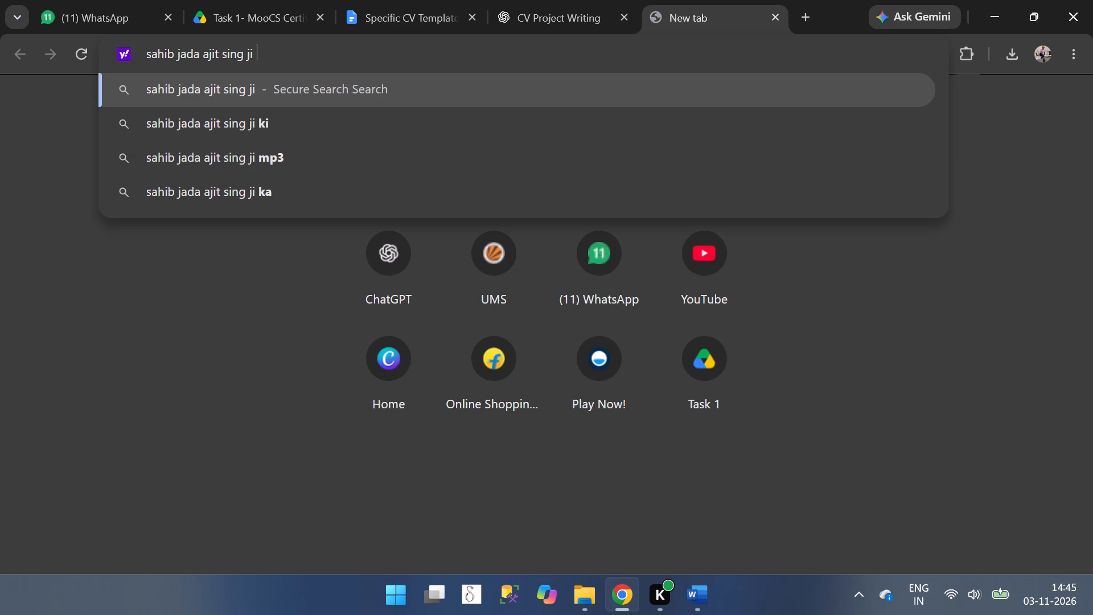
{"action": "type", "text": "public schoo"}
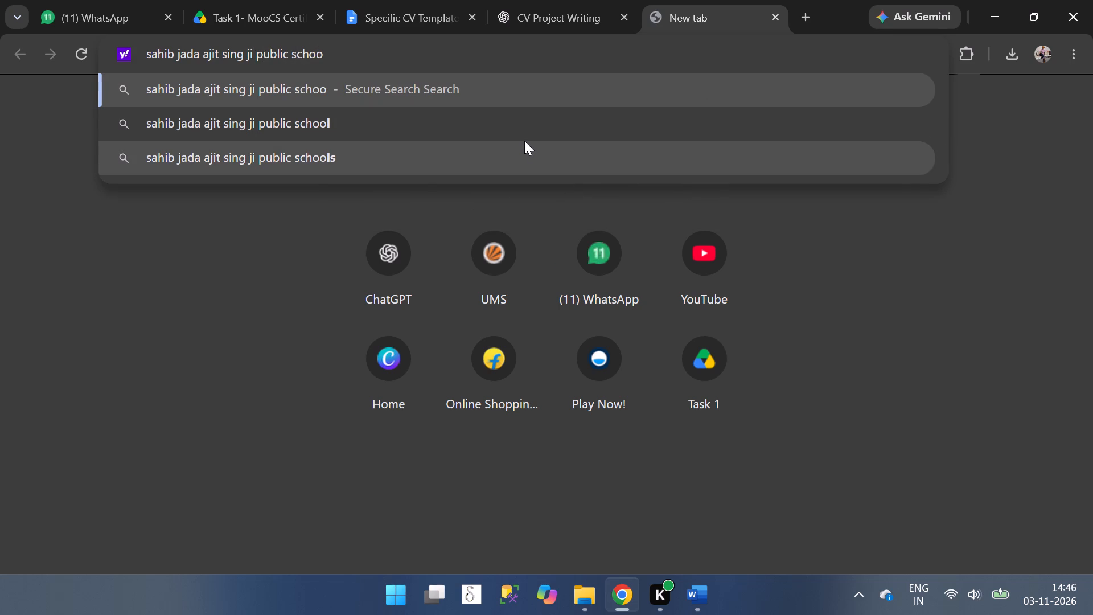
{"action": "left_click", "coordinate": [524, 150]}
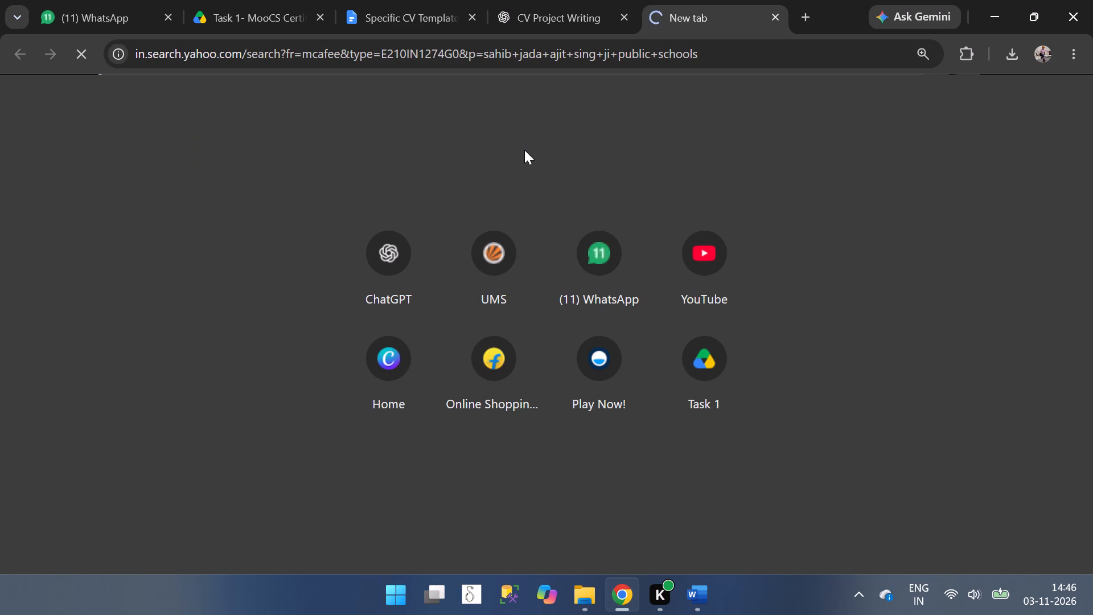
{"action": "scroll", "coordinate": [353, 322], "scroll_direction": "down", "scroll_amount": 1}
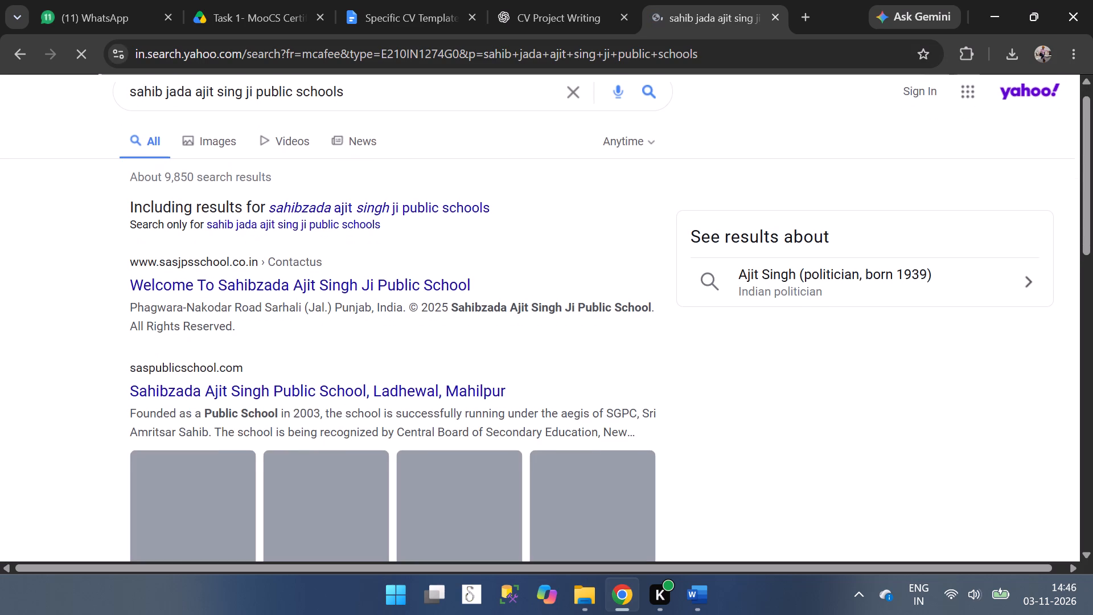
{"action": "scroll", "coordinate": [353, 322], "scroll_direction": "down", "scroll_amount": 1}
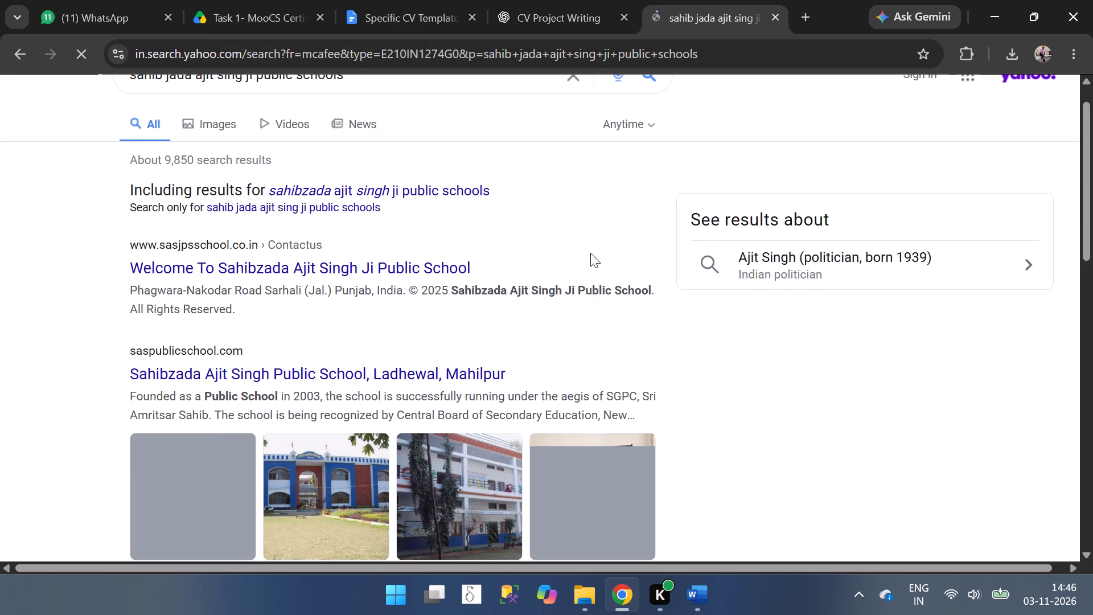
{"action": "left_click", "coordinate": [445, 264]}
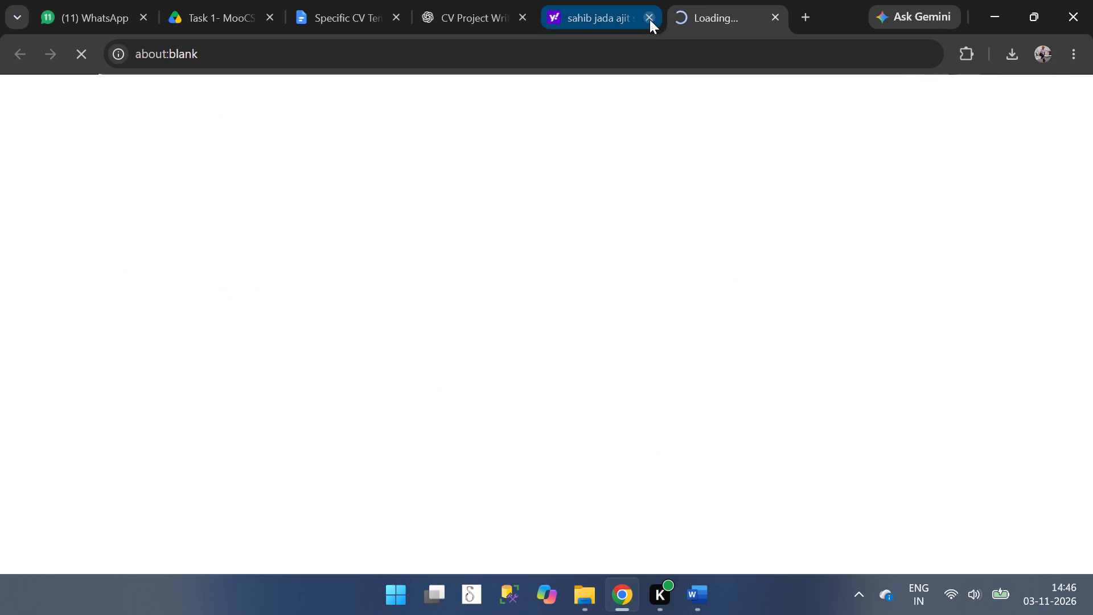
{"action": "left_click", "coordinate": [650, 19]}
Return to the CV document and complete the 12th entry's school name as "Sahibzada Ajit Singh Ji Public School".
{"action": "left_click", "coordinate": [490, 20]}
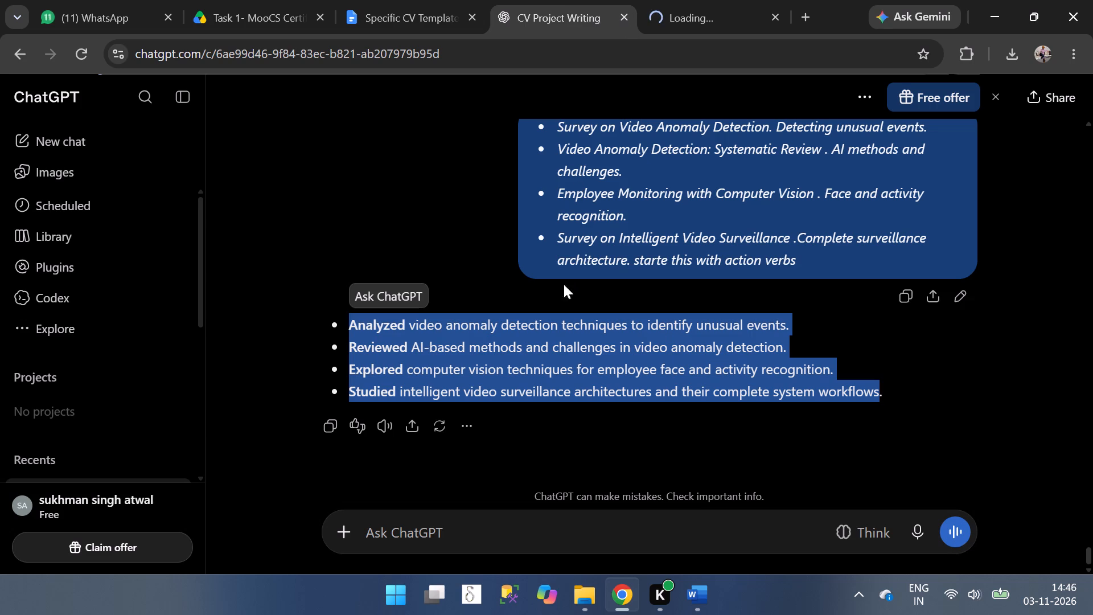
{"action": "left_click", "coordinate": [410, 9]}
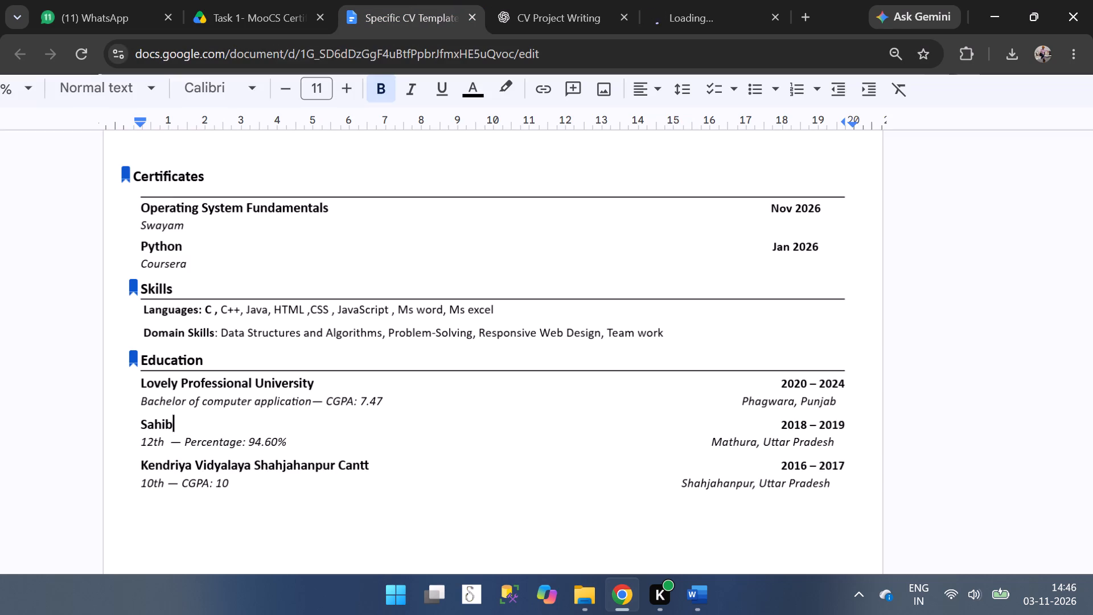
{"action": "type", "text": "zada"}
{"action": "key", "text": "space"}
{"action": "type", "text": "Ajit sin"}
{"action": "key", "text": "BackSpace"}
{"action": "key", "text": "BackSpace"}
{"action": "key", "text": "BackSpace"}
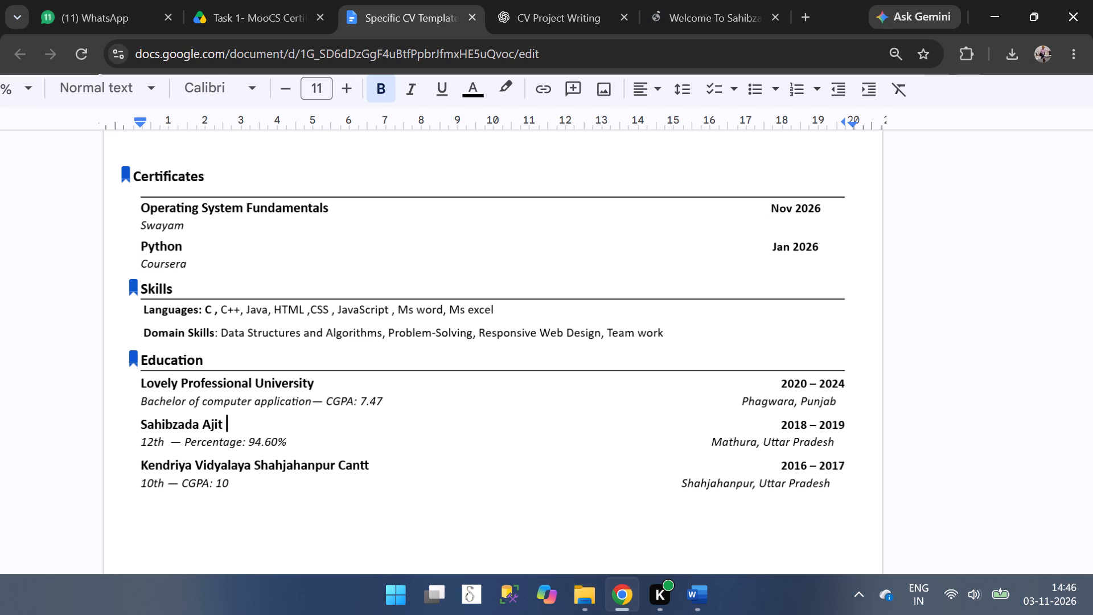
{"action": "type", "text": "Singhj"}
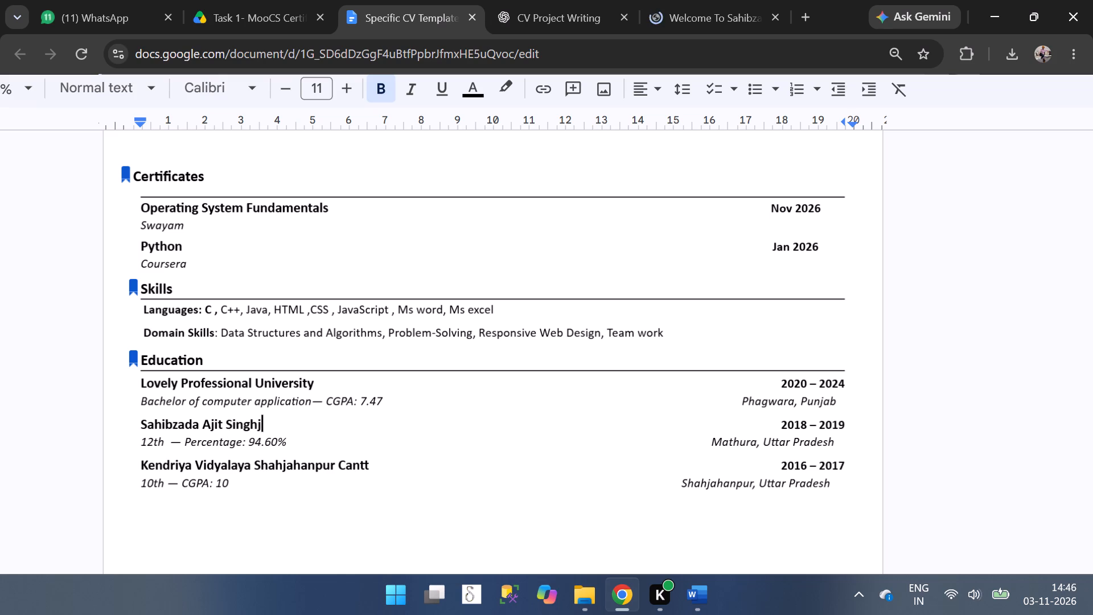
{"action": "key", "text": "BackSpace"}
{"action": "key", "text": "space"}
{"action": "key", "text": "shift+j"}
{"action": "type", "text": "i Publicn"}
{"action": "key", "text": "BackSpace"}
{"action": "key", "text": "space"}
{"action": "type", "text": "School"}
Append the location ", Sarhal" to the school name in the 12th entry.
{"action": "key", "text": "comma"}
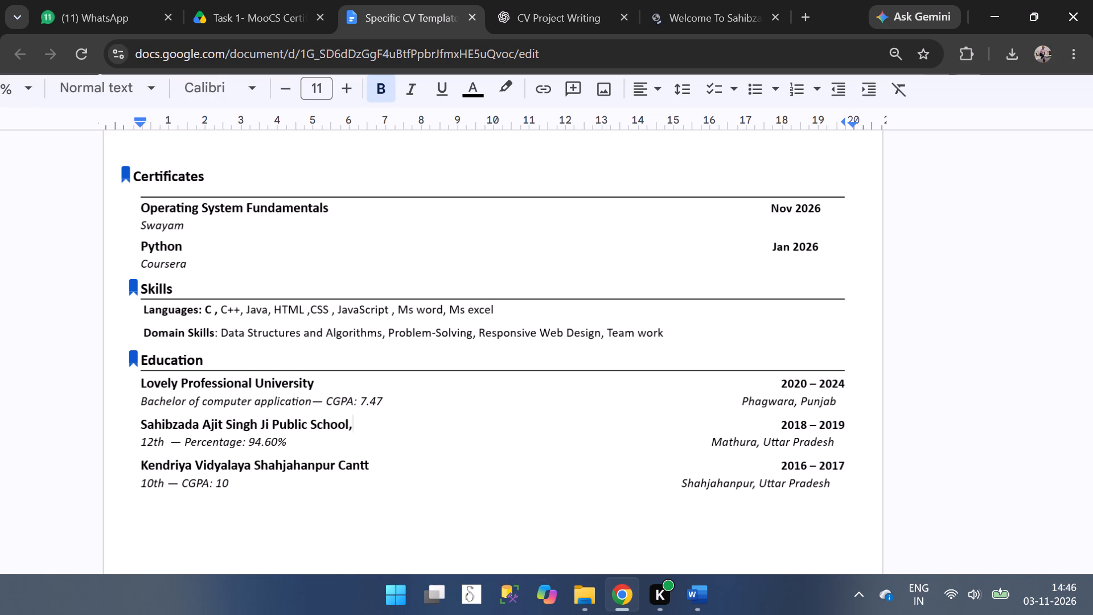
{"action": "type", "text": "sa"}
{"action": "key", "text": "BackSpace"}
{"action": "key", "text": "BackSpace"}
{"action": "key", "text": "shift+a"}
{"action": "key", "text": "BackSpace"}
{"action": "key", "text": "space"}
{"action": "type", "text": "Sarhai"}
{"action": "key", "text": "BackSpace"}
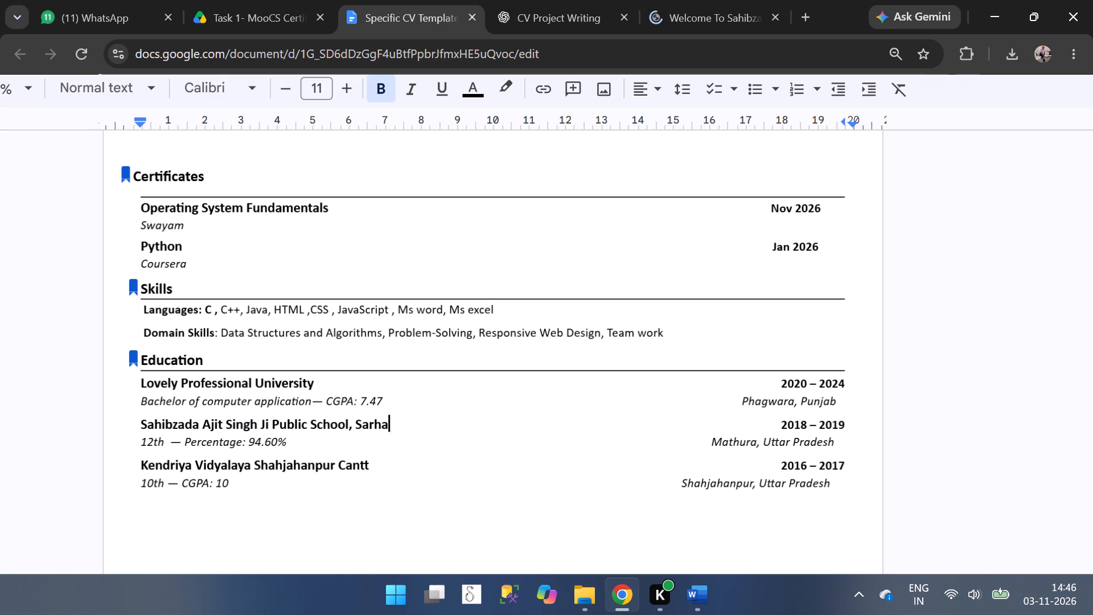
{"action": "type", "text": "lki"}
{"action": "key", "text": "BackSpace"}
{"action": "key", "text": "BackSpace"}
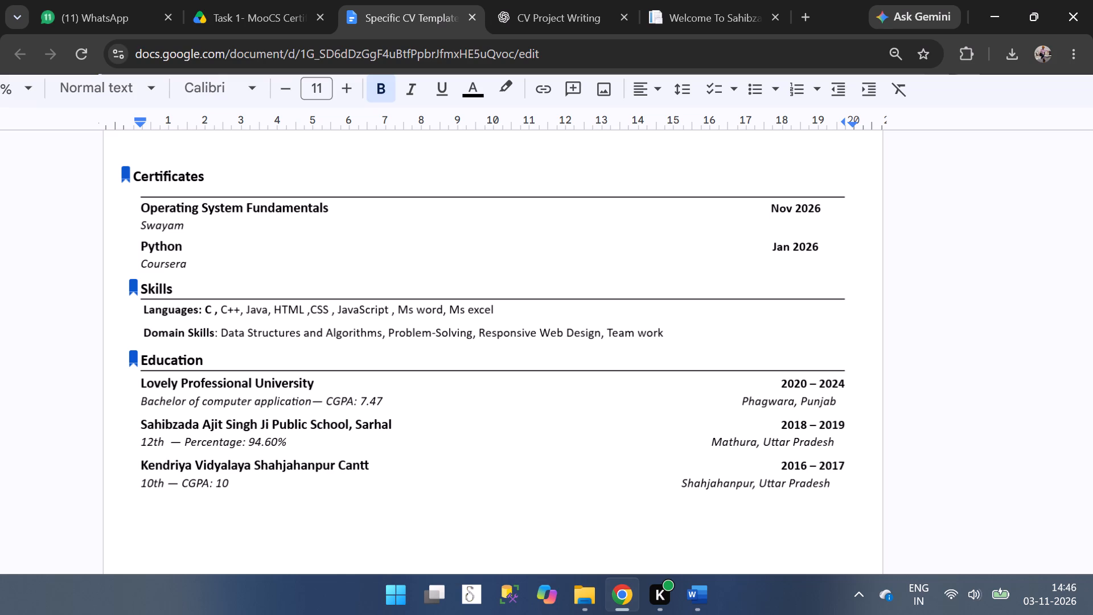
Replace the school name in the 10th entry under Education with a copy of "Sahibzada Ajit Singh Ji Public School, Sarhal" from the 12th entry.
{"action": "left_click_drag", "start_coordinate": [404, 420], "coordinate": [138, 426]}
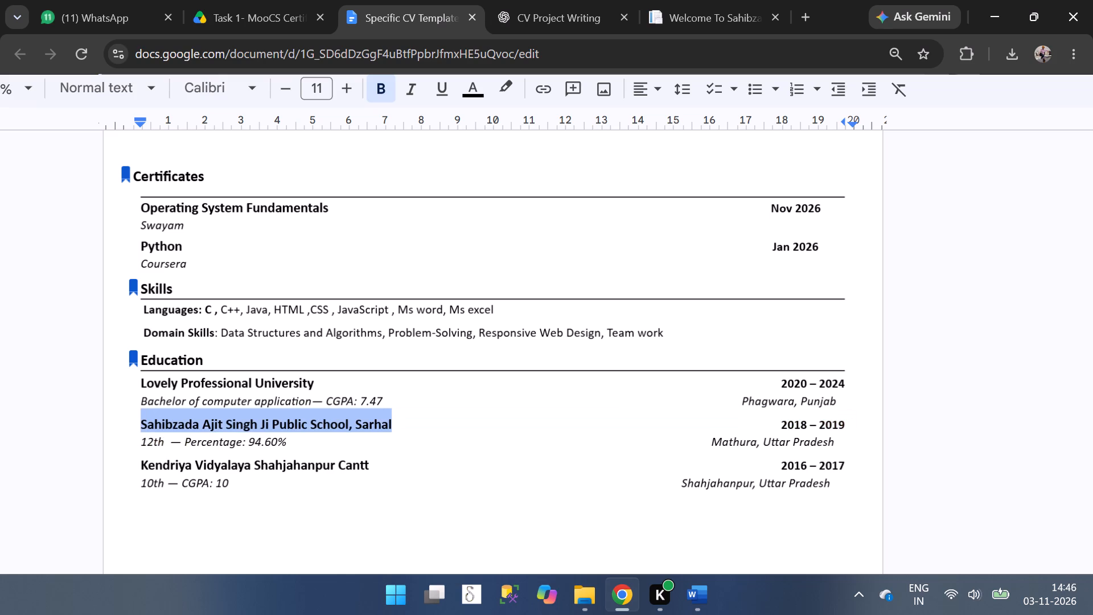
{"action": "key", "text": "ctrl+c"}
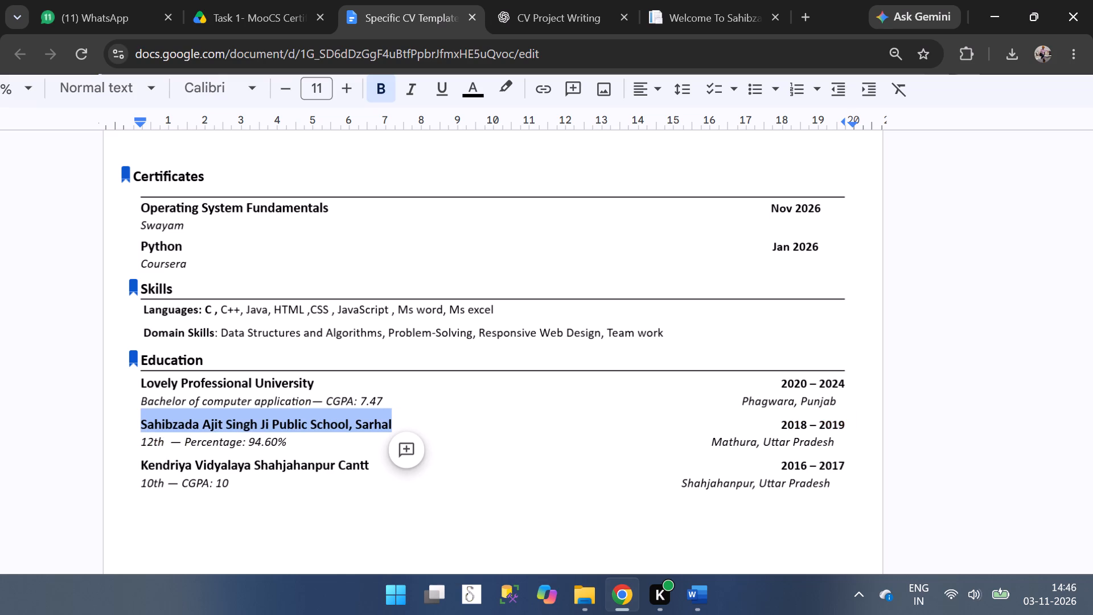
{"action": "left_click", "coordinate": [421, 421]}
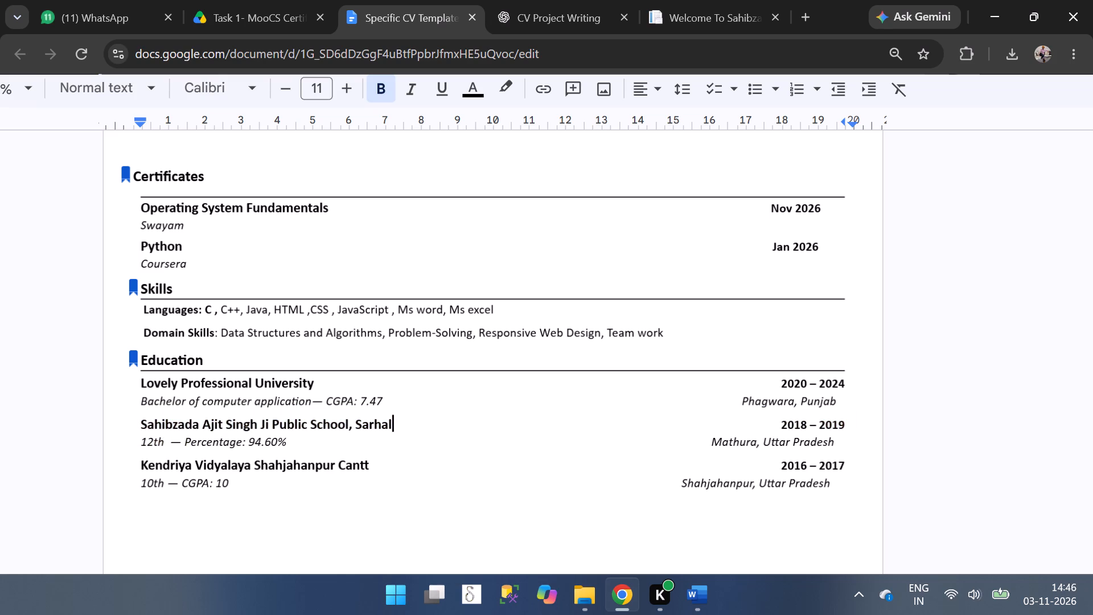
{"action": "left_click_drag", "start_coordinate": [383, 469], "coordinate": [128, 468]}
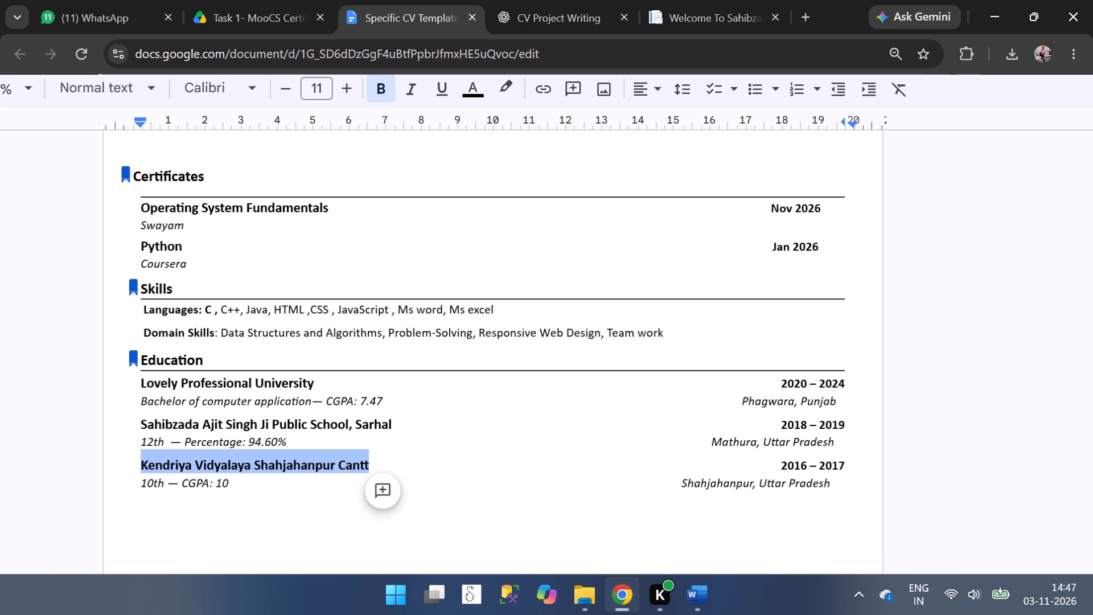
{"action": "key", "text": "BackSpace"}
{"action": "key", "text": "ctrl+v"}
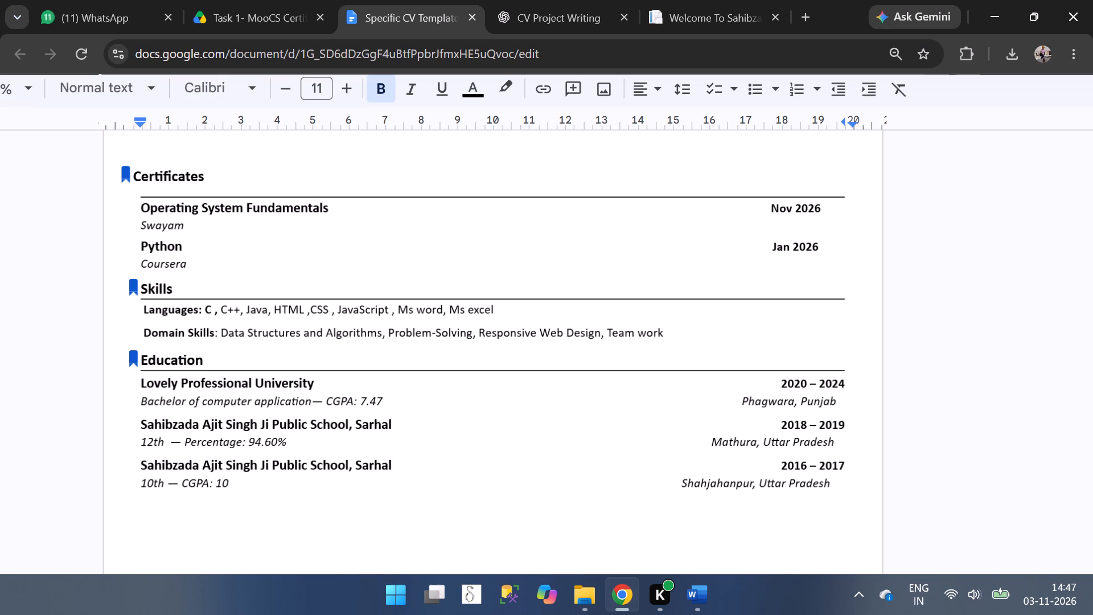
Replace the location in the 12th entry under Education with "Jalandhar , Punjab".
{"action": "left_click", "coordinate": [840, 441]}
{"action": "key", "text": "BackSpace"}
{"action": "key", "text": "BackSpace"}
{"action": "key", "text": "BackSpace"}
{"action": "key", "text": "BackSpace"}
{"action": "key", "text": "BackSpace"}
{"action": "key", "text": "BackSpace"}
{"action": "key", "text": "BackSpace"}
{"action": "key", "text": "BackSpace"}
{"action": "key", "text": "BackSpace"}
{"action": "key", "text": "BackSpace"}
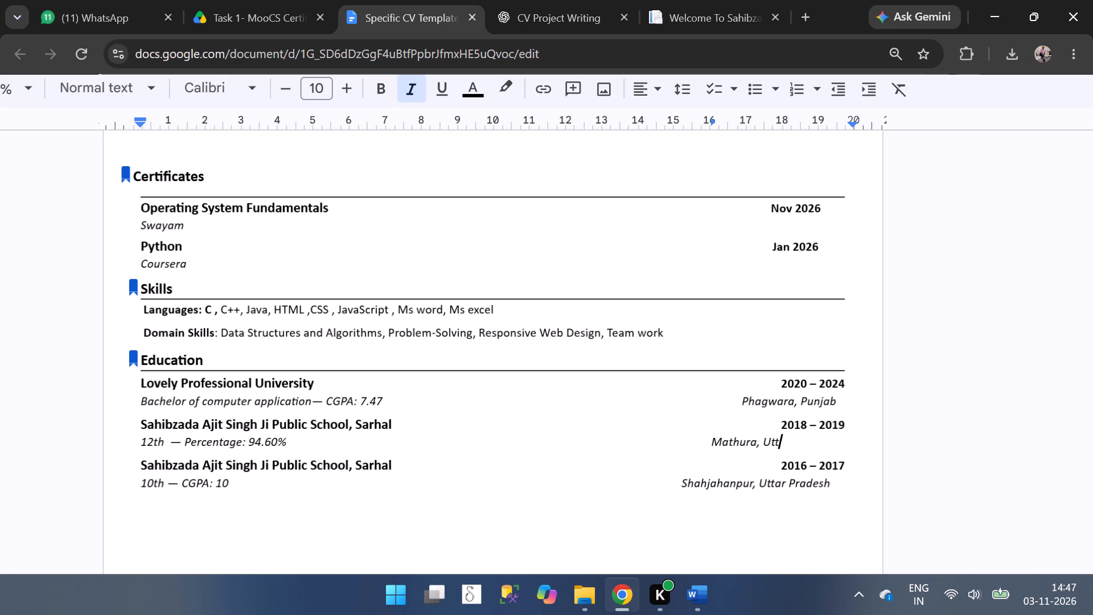
{"action": "key", "text": "BackSpace"}
{"action": "key", "text": "BackSpace"}
{"action": "key", "text": "BackSpace"}
{"action": "key", "text": "BackSpace"}
{"action": "key", "text": "BackSpace"}
{"action": "key", "text": "BackSpace"}
{"action": "key", "text": "BackSpace"}
{"action": "key", "text": "BackSpace"}
{"action": "key", "text": "BackSpace"}
{"action": "key", "text": "BackSpace"}
{"action": "key", "text": "BackSpace"}
{"action": "key", "text": "BackSpace"}
{"action": "type", "text": "jal"}
{"action": "key", "text": "BackSpace"}
{"action": "key", "text": "BackSpace"}
{"action": "key", "text": "BackSpace"}
{"action": "type", "text": "Jala"}
{"action": "type", "text": "ndhar , Punjab"}
{"action": "key", "text": "space"}
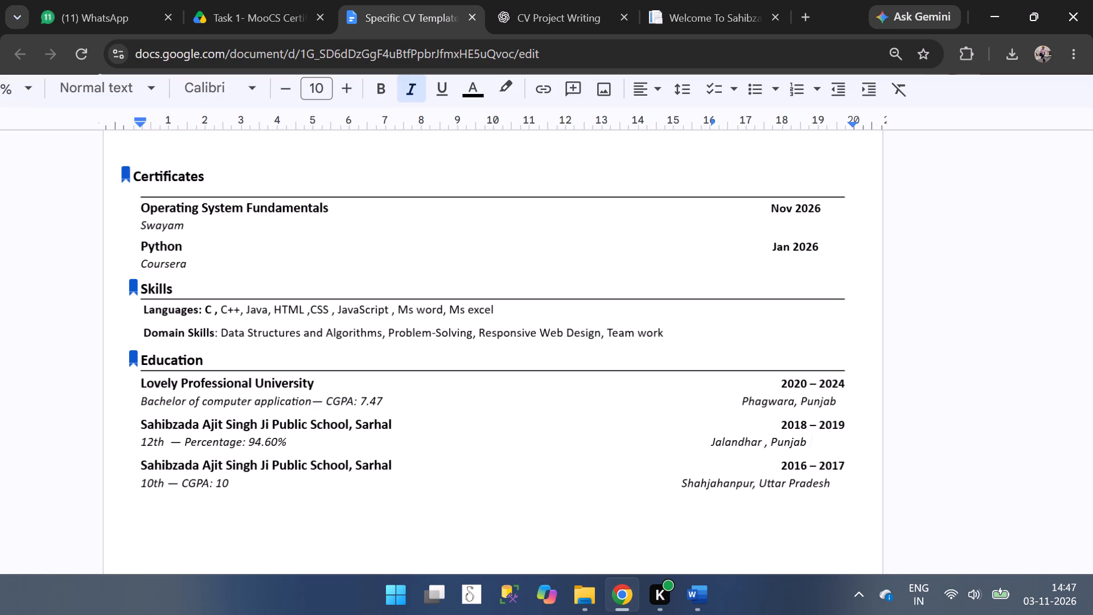
Replace the location in the 10th entry with a copy of "Jalandhar , Punjab" from the 12th entry.
{"action": "left_click_drag", "start_coordinate": [816, 439], "coordinate": [698, 440]}
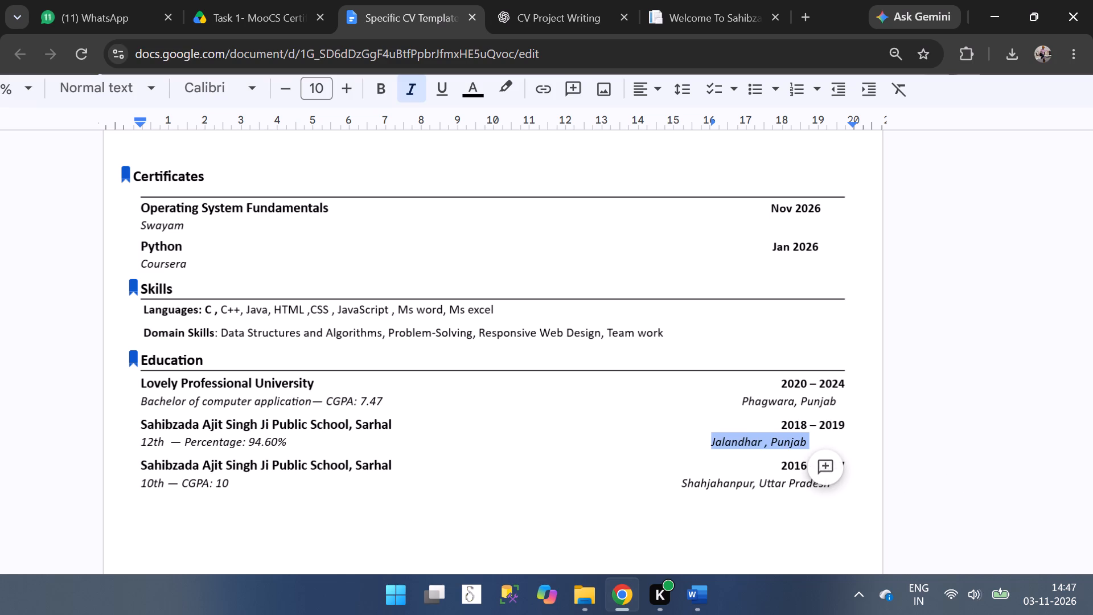
{"action": "key", "text": "ctrl+c"}
{"action": "left_click", "coordinate": [862, 477]}
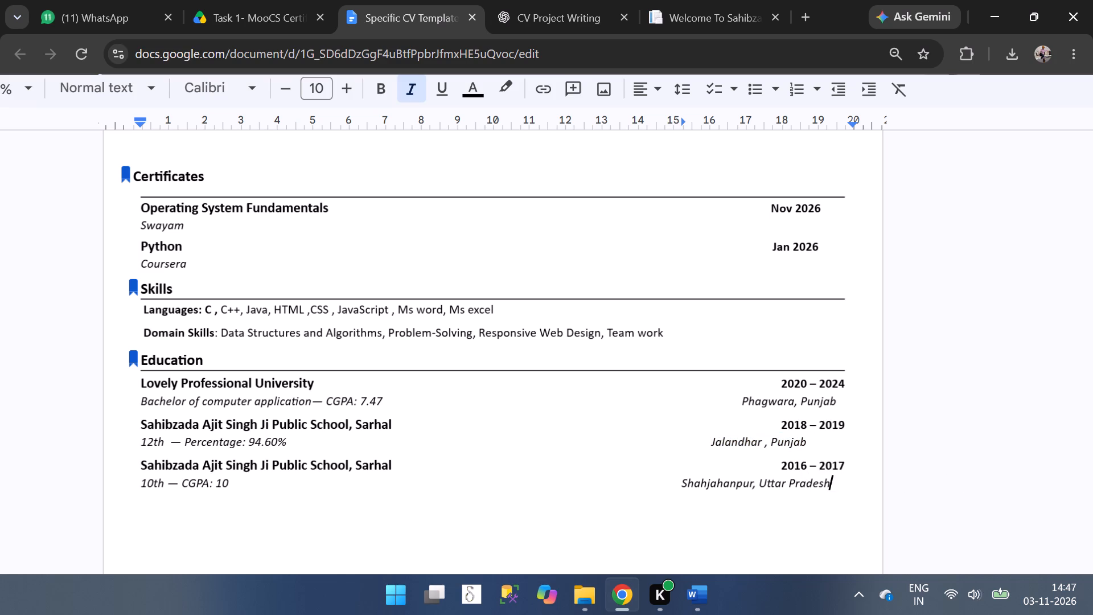
{"action": "left_click_drag", "start_coordinate": [835, 481], "coordinate": [683, 483]}
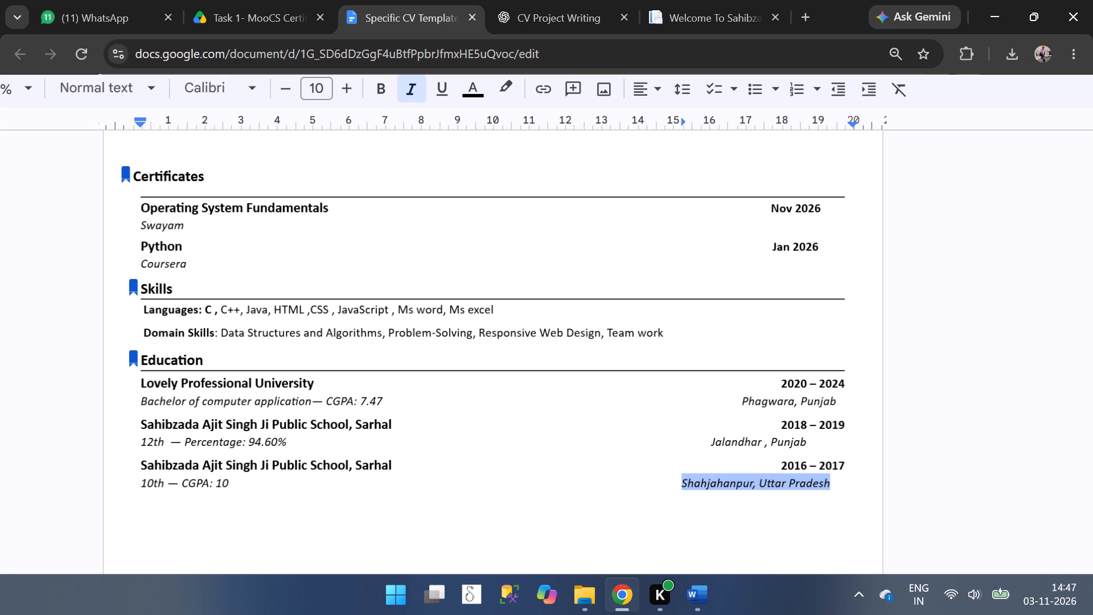
{"action": "left_click_drag", "start_coordinate": [683, 483], "coordinate": [681, 485]}
{"action": "key", "text": "BackSpace"}
{"action": "key", "text": "ctrl+v"}
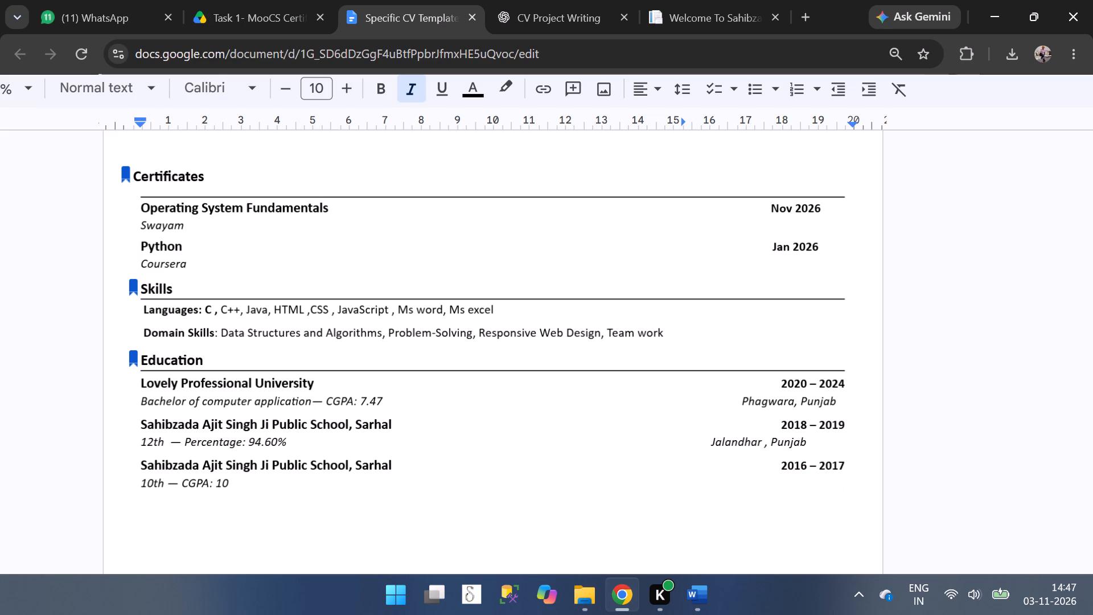
Insert spaces before the 10th entry's location to bring it roughly in line with the 12th entry's location.
{"action": "left_click", "coordinate": [676, 482]}
{"action": "key", "text": "space"}
{"action": "key", "text": "space"}
{"action": "key", "text": "space"}
{"action": "key", "text": "space"}
{"action": "key", "text": "space"}
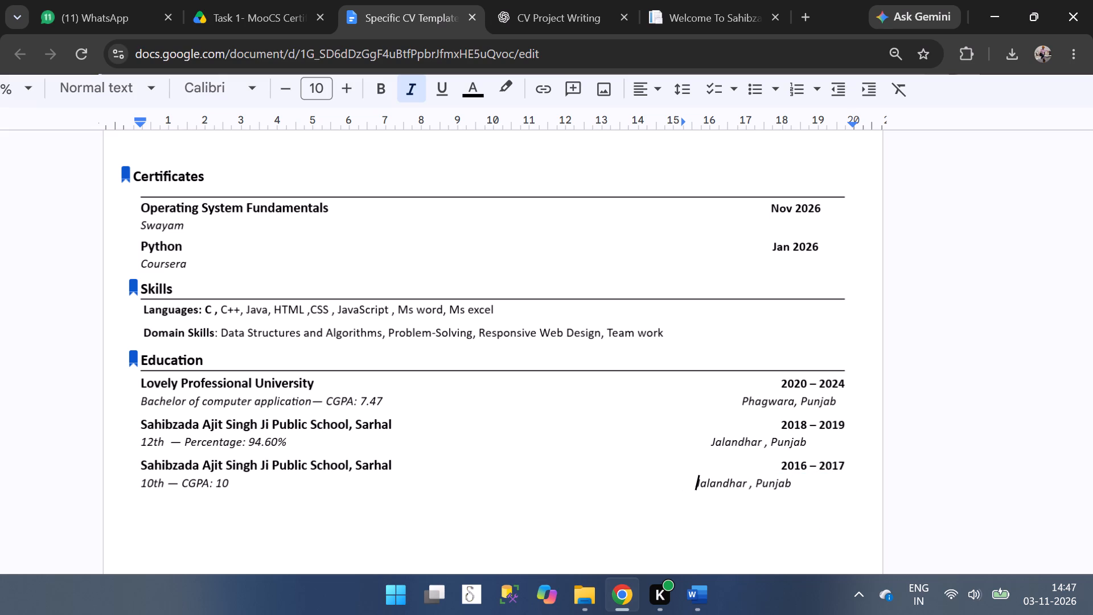
{"action": "key", "text": "space"}
{"action": "key", "text": "space"}
{"action": "key", "text": "space"}
{"action": "key", "text": "space"}
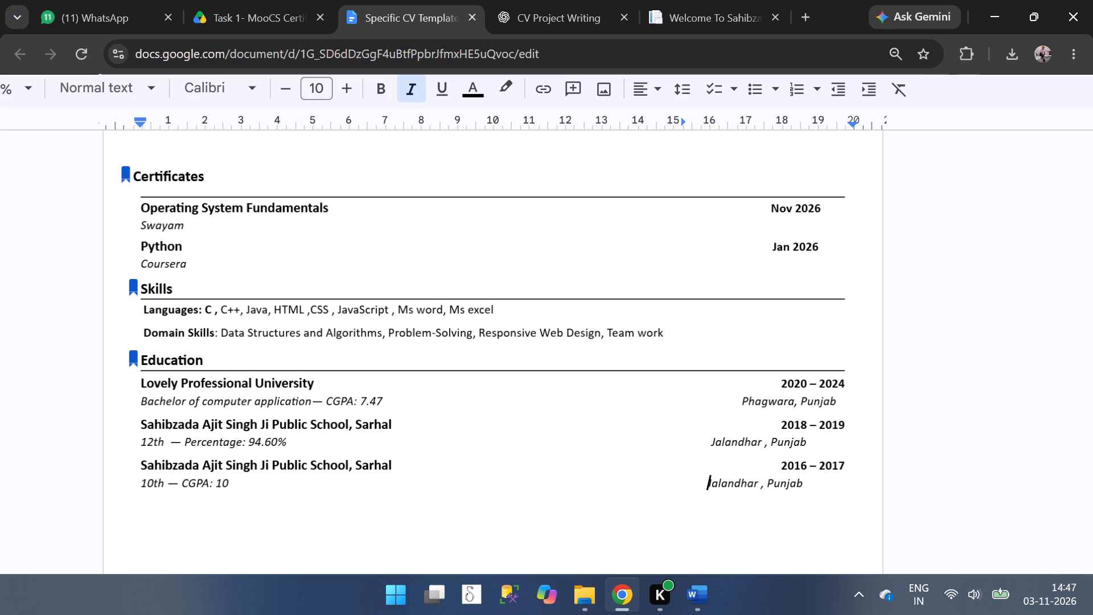
{"action": "key", "text": "space"}
{"action": "key", "text": "BackSpace"}
{"action": "left_click", "coordinate": [950, 487]}
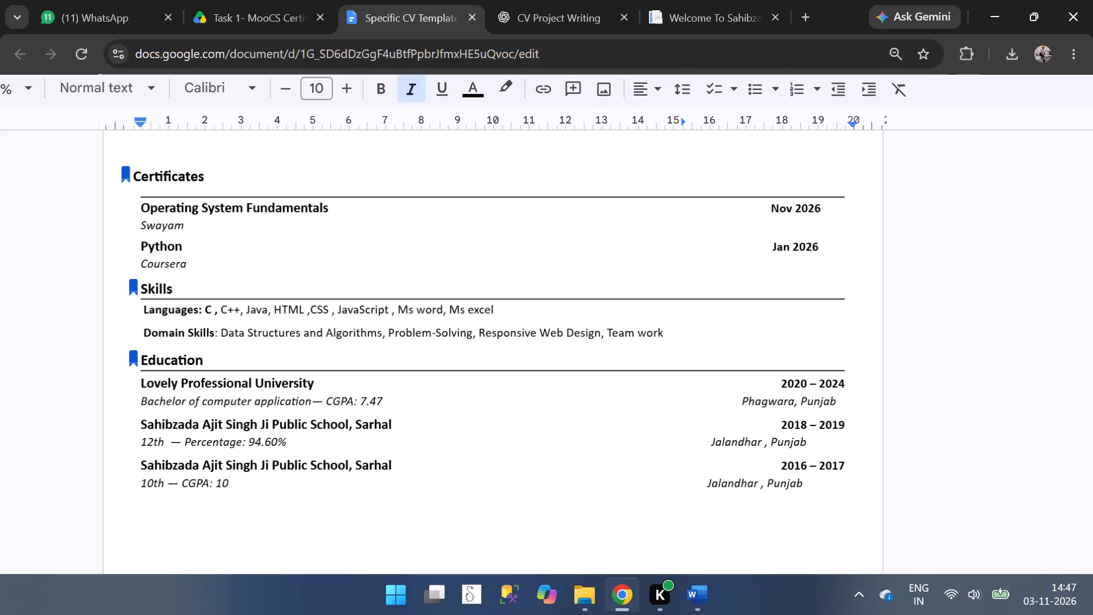
Change the years of the 12th entry under Education to 2024 – 2025.
{"action": "left_click", "coordinate": [807, 426]}
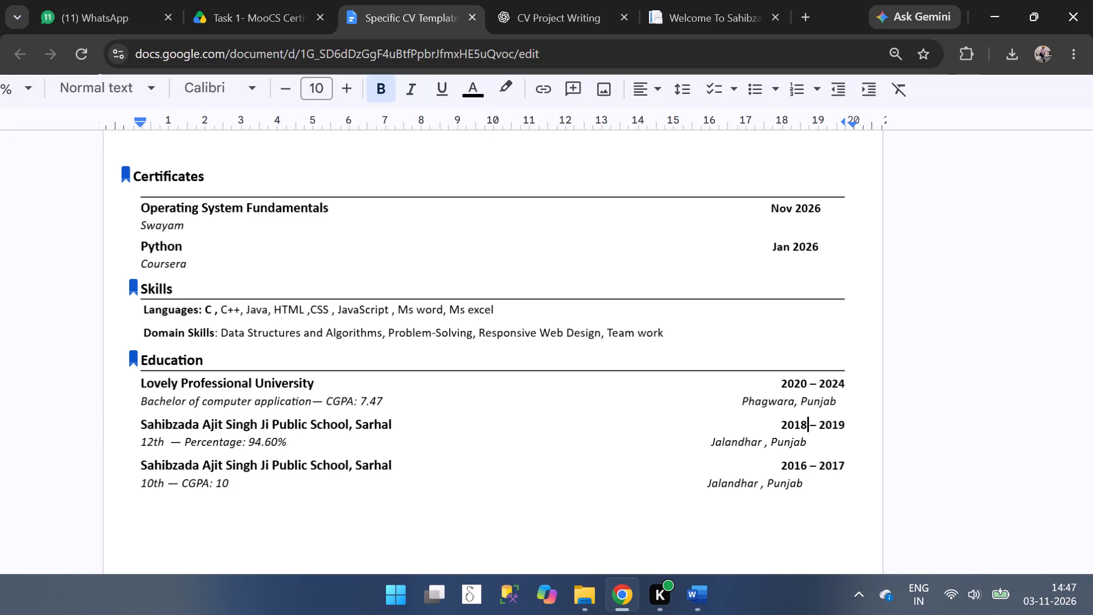
{"action": "key", "text": "BackSpace"}
{"action": "key", "text": "BackSpace"}
{"action": "type", "text": "24"}
{"action": "left_click", "coordinate": [853, 424]}
{"action": "key", "text": "BackSpace"}
{"action": "key", "text": "BackSpace"}
{"action": "key", "text": "2"}
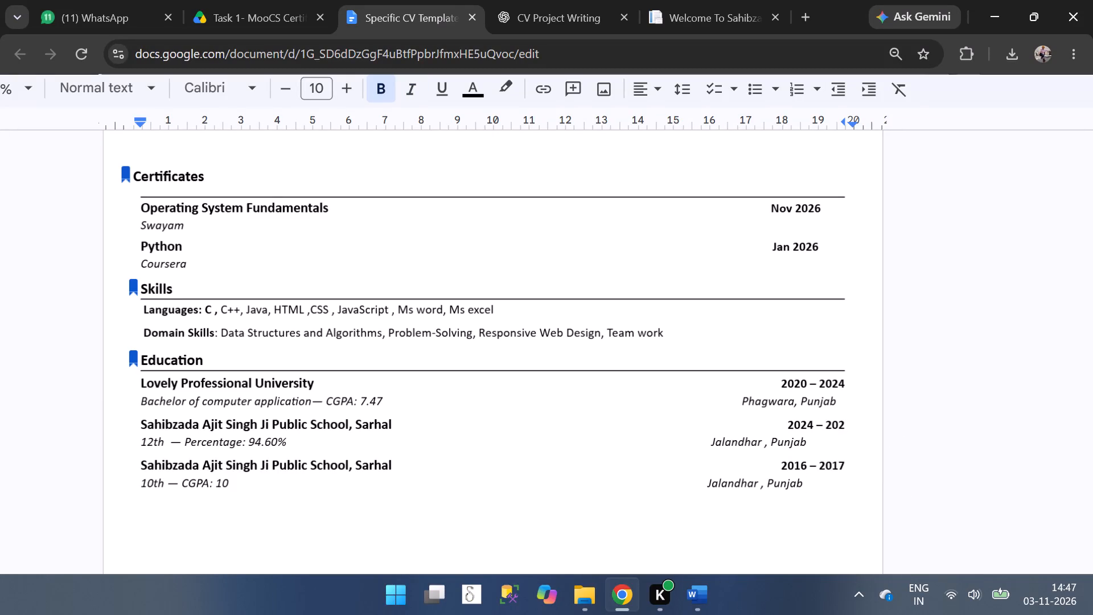
{"action": "key", "text": "5"}
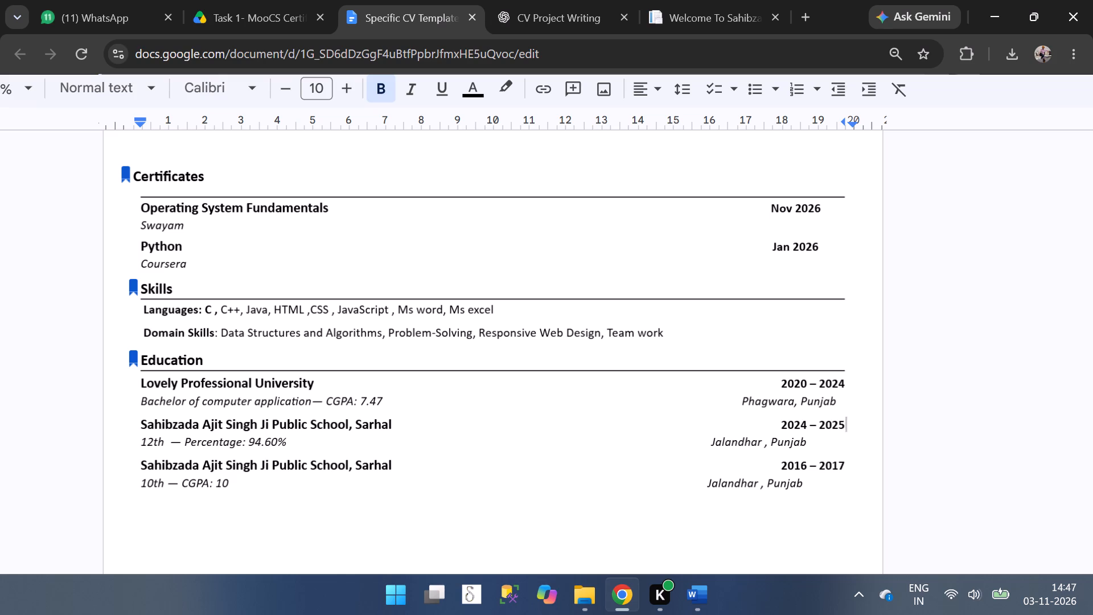
Change the years of the 10th entry under Education to 2022 – 2023.
{"action": "left_click", "coordinate": [807, 463]}
{"action": "key", "text": "BackSpace"}
{"action": "key", "text": "BackSpace"}
{"action": "type", "text": "22"}
{"action": "left_click", "coordinate": [857, 468]}
{"action": "key", "text": "BackSpace"}
{"action": "key", "text": "BackSpace"}
{"action": "type", "text": "23"}
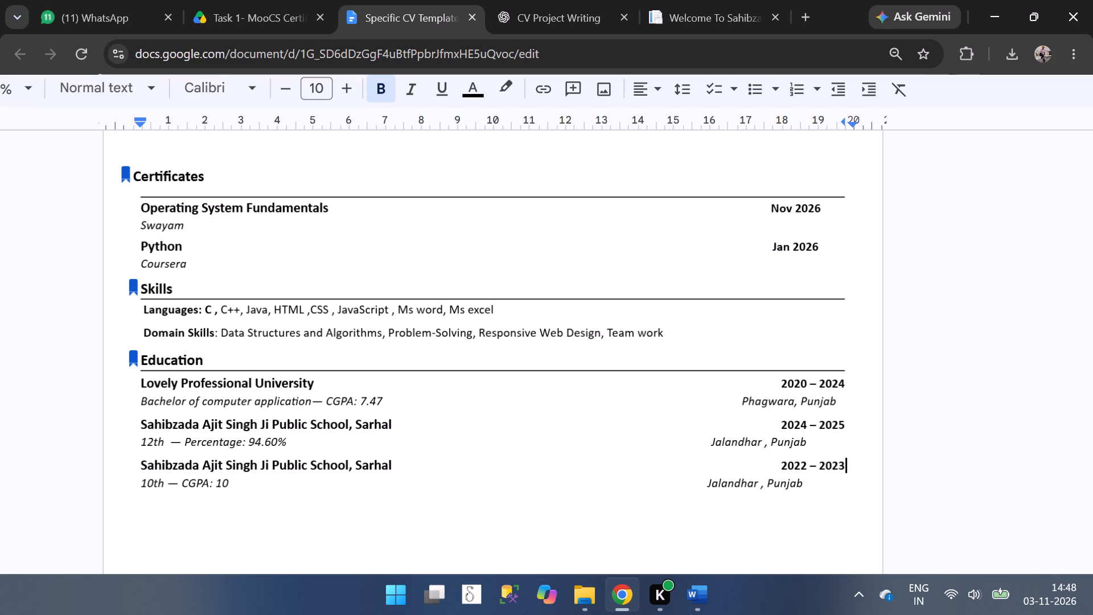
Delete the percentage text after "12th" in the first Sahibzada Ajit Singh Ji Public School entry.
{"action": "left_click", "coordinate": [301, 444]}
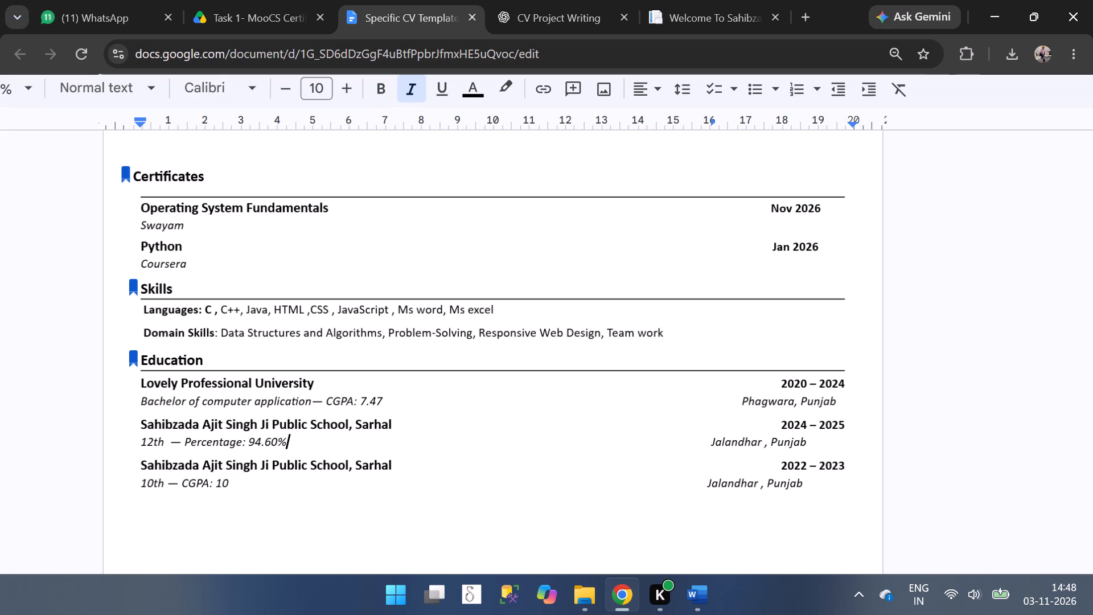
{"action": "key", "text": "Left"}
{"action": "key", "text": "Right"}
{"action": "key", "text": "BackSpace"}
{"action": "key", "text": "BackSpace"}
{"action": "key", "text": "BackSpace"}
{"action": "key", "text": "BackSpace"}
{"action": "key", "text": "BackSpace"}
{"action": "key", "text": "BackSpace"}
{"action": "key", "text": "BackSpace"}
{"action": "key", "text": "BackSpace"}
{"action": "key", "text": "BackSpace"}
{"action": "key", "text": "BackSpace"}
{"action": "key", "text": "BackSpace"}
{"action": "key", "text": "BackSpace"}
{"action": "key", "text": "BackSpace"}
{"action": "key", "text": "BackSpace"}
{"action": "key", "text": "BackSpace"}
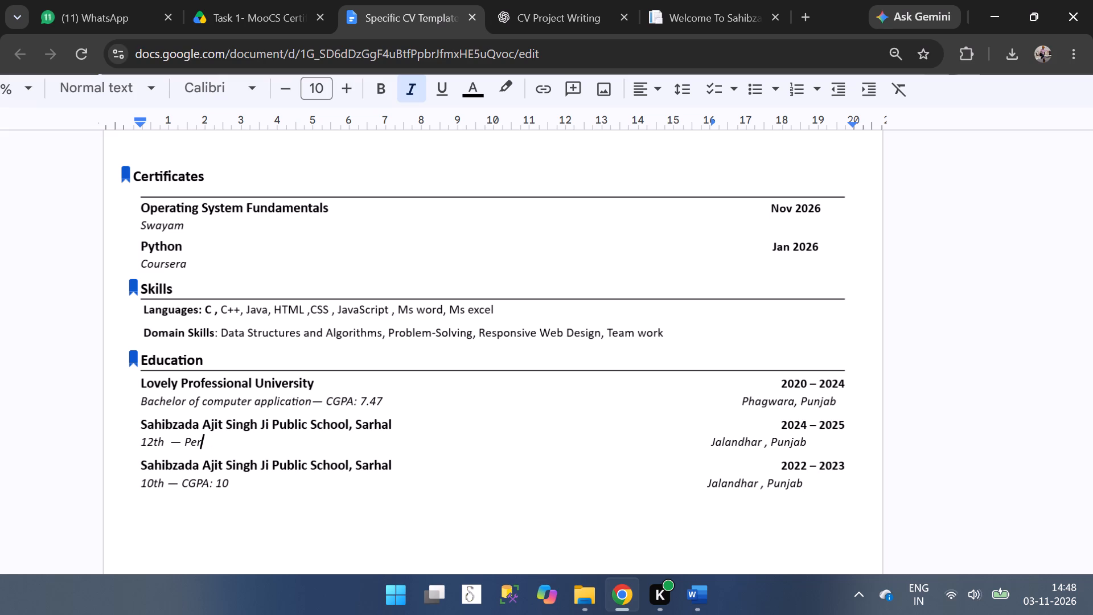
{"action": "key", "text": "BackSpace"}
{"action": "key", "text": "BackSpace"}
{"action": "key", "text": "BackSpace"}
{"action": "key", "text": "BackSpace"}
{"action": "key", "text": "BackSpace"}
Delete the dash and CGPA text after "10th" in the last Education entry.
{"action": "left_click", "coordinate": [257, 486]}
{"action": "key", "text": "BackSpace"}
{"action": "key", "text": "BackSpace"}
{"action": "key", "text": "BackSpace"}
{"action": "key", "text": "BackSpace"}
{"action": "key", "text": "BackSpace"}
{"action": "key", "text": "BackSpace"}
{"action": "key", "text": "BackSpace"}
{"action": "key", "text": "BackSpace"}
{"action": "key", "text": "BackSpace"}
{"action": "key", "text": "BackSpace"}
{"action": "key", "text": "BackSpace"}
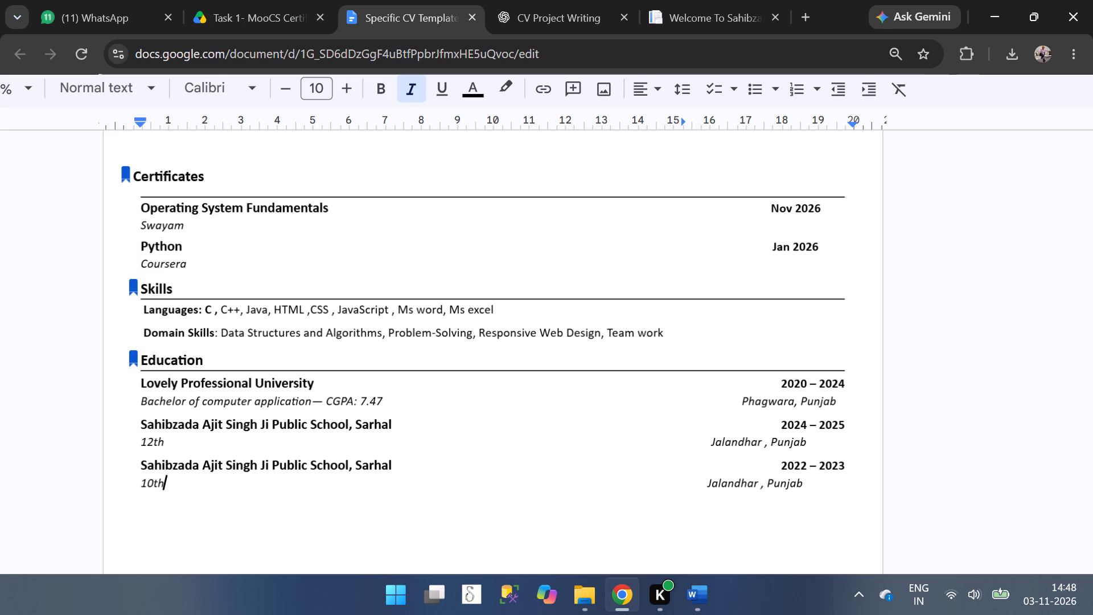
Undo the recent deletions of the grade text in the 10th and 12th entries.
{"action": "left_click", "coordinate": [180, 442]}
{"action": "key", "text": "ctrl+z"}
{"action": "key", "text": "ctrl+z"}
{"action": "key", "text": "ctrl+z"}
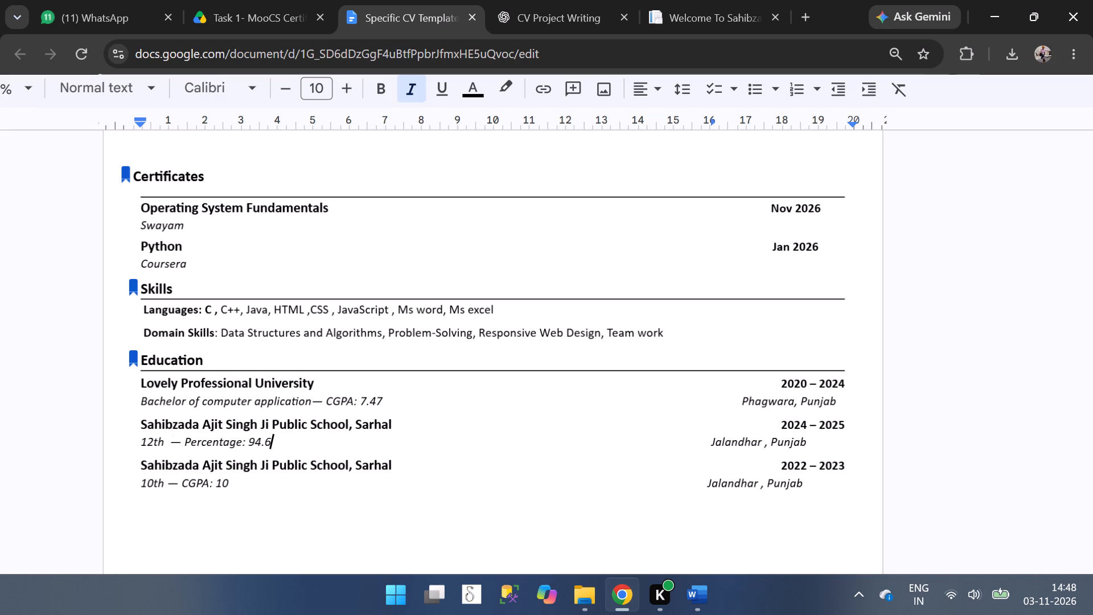
Set the percentage of the 12th entry under Education to 50%.
{"action": "key", "text": "ctrl+z"}
{"action": "key", "text": "Left"}
{"action": "key", "text": "BackSpace"}
{"action": "key", "text": "BackSpace"}
{"action": "key", "text": "BackSpace"}
{"action": "key", "text": "BackSpace"}
{"action": "key", "text": "BackSpace"}
{"action": "type", "text": "50"}
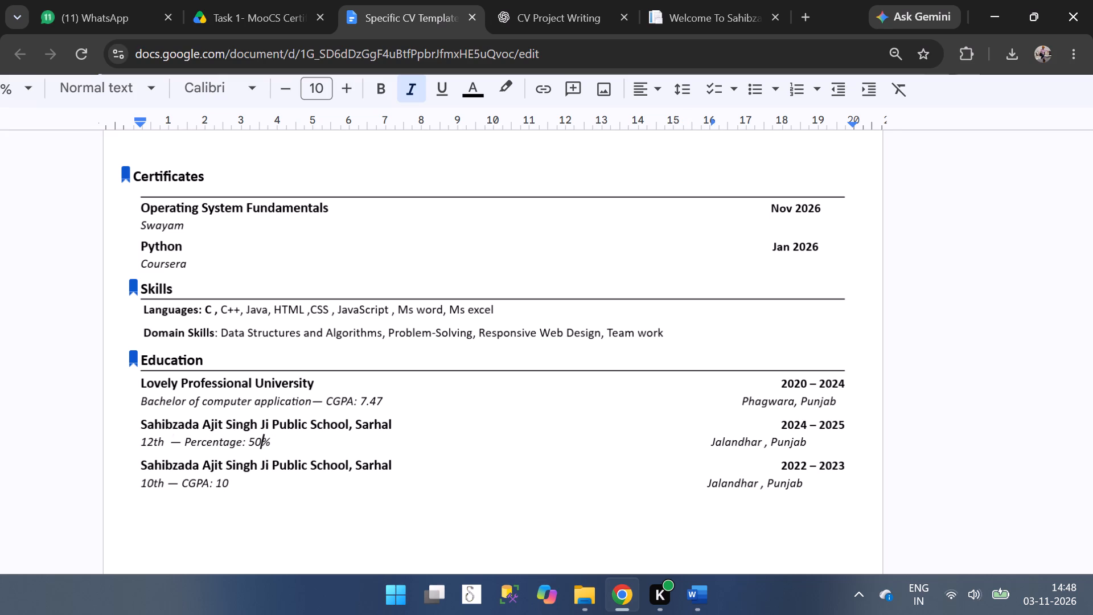
Replace the CGPA text in the 10th entry under Education with "Percentage: 70%".
{"action": "left_click", "coordinate": [252, 486]}
{"action": "key", "text": "BackSpace"}
{"action": "key", "text": "BackSpace"}
{"action": "key", "text": "BackSpace"}
{"action": "key", "text": "BackSpace"}
{"action": "key", "text": "BackSpace"}
{"action": "key", "text": "BackSpace"}
{"action": "key", "text": "BackSpace"}
{"action": "key", "text": "BackSpace"}
{"action": "type", "text": "pe"}
{"action": "key", "text": "BackSpace"}
{"action": "key", "text": "BackSpace"}
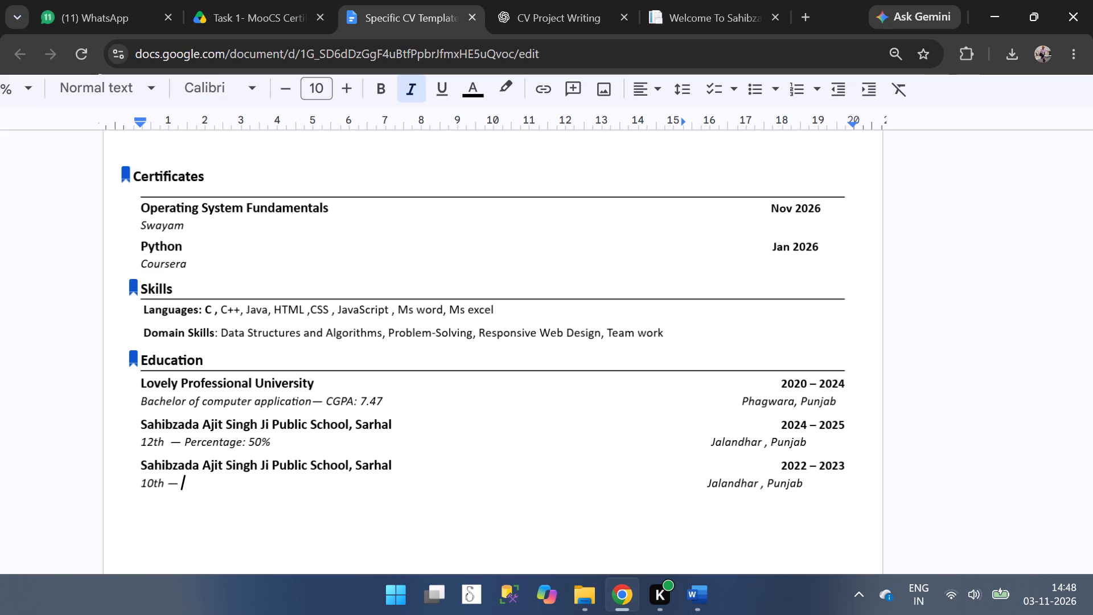
{"action": "type", "text": "Per"}
{"action": "type", "text": "centage"}
{"action": "key", "text": "shift+colon"}
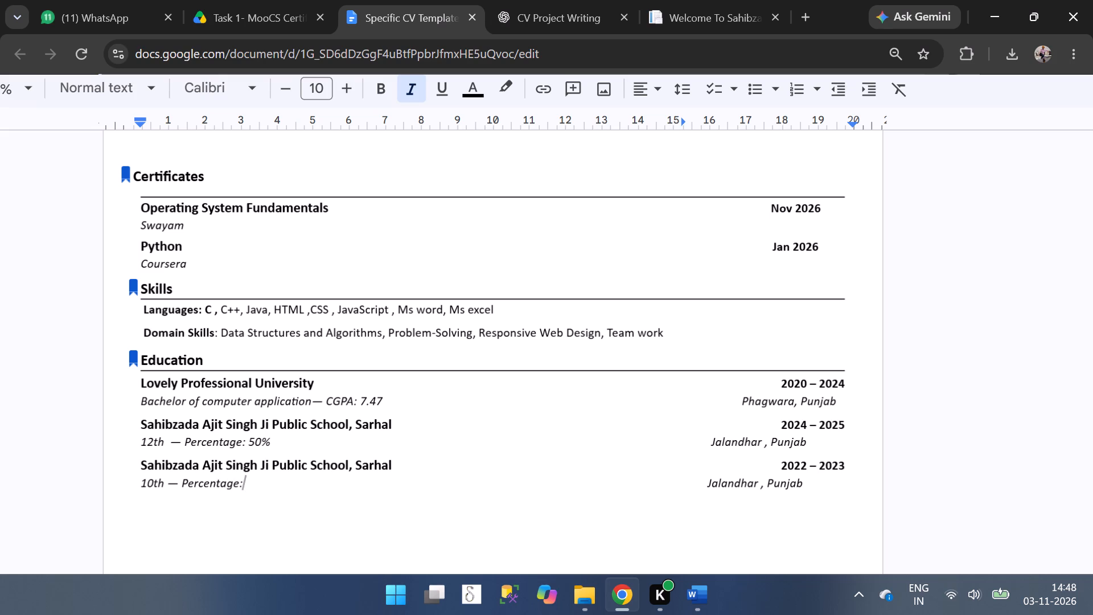
{"action": "key", "text": "space"}
{"action": "type", "text": "70"}
{"action": "key", "text": "shift+percent"}
Review the whole CV from the contact header and Projects through Certificates, Skills and Education.
{"action": "scroll", "coordinate": [943, 480], "scroll_direction": "down", "scroll_amount": 2}
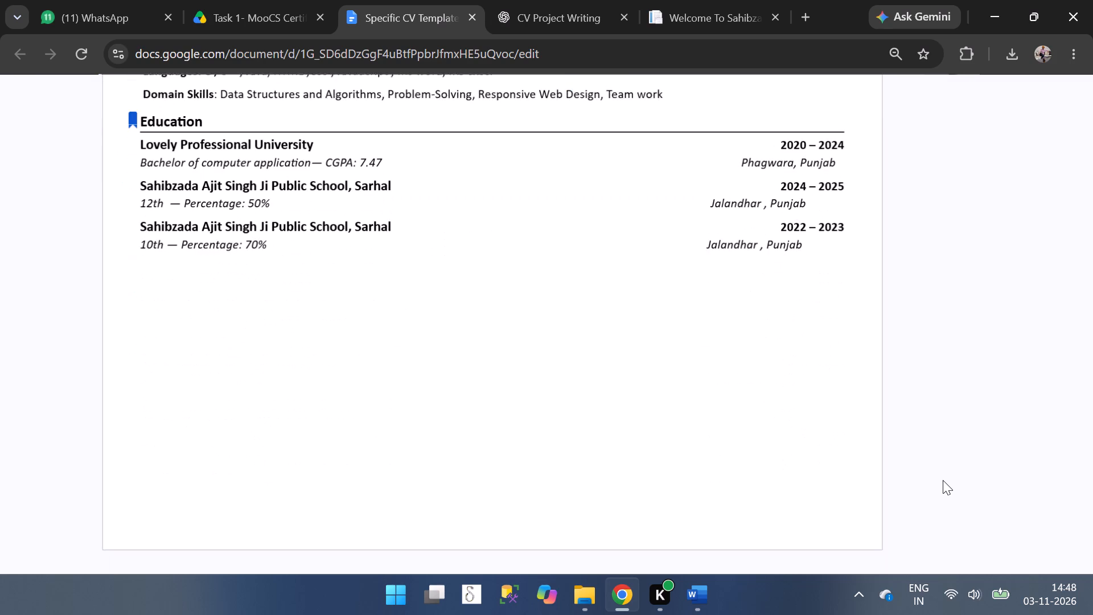
{"action": "scroll", "coordinate": [943, 480], "scroll_direction": "down", "scroll_amount": 1}
{"action": "scroll", "coordinate": [943, 480], "scroll_direction": "up", "scroll_amount": 2}
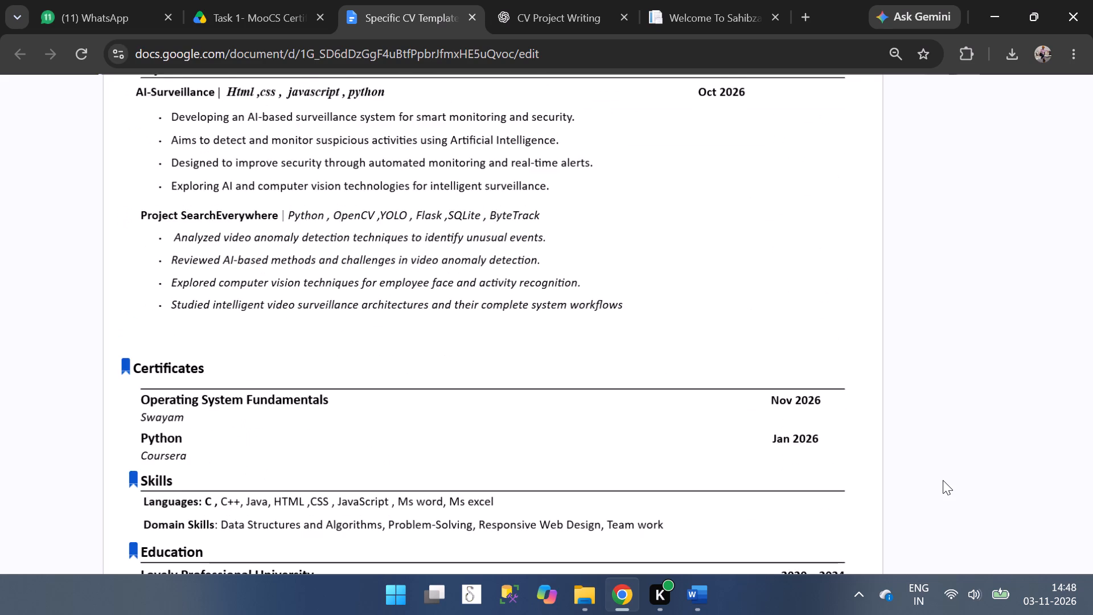
{"action": "scroll", "coordinate": [943, 480], "scroll_direction": "up", "scroll_amount": 2}
{"action": "scroll", "coordinate": [943, 480], "scroll_direction": "down", "scroll_amount": 2}
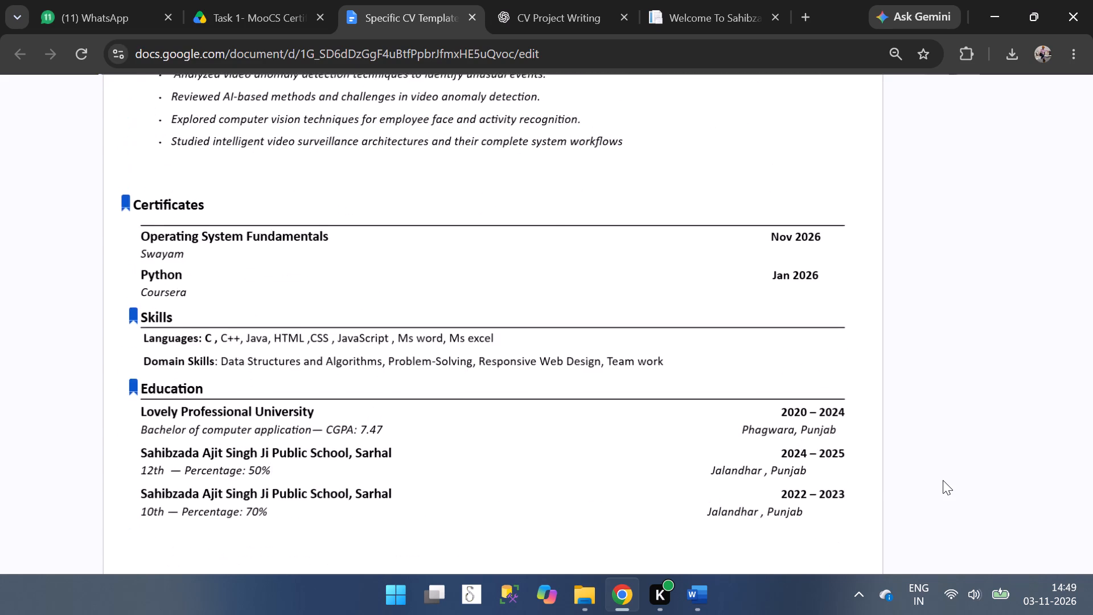
{"action": "scroll", "coordinate": [943, 480], "scroll_direction": "up", "scroll_amount": 4}
{"action": "scroll", "coordinate": [943, 480], "scroll_direction": "down", "scroll_amount": 2}
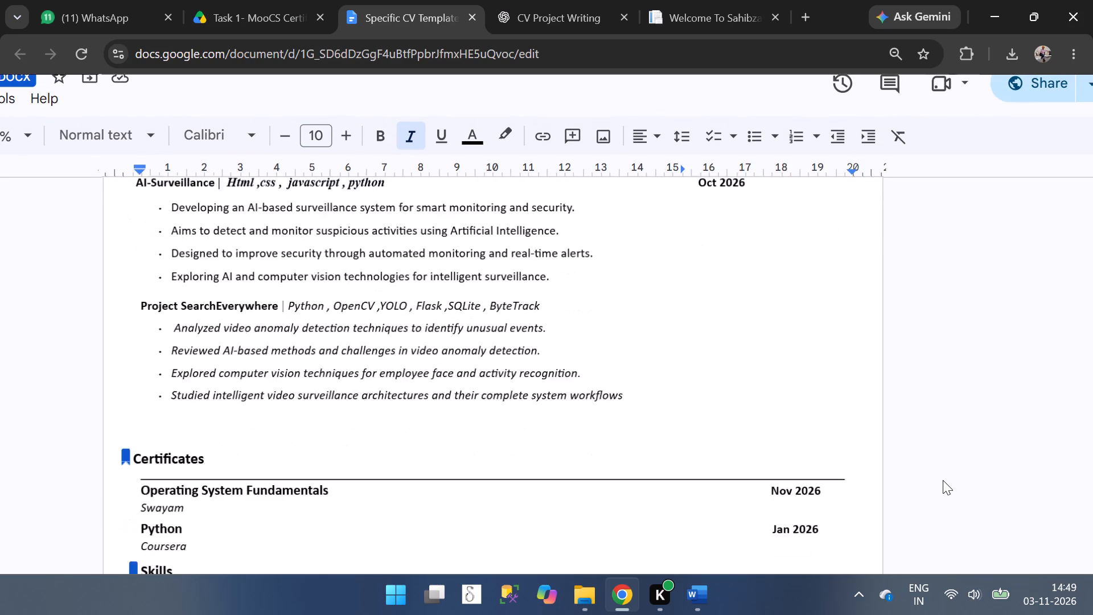
{"action": "scroll", "coordinate": [943, 480], "scroll_direction": "down", "scroll_amount": 2}
{"action": "scroll", "coordinate": [943, 480], "scroll_direction": "up", "scroll_amount": 3}
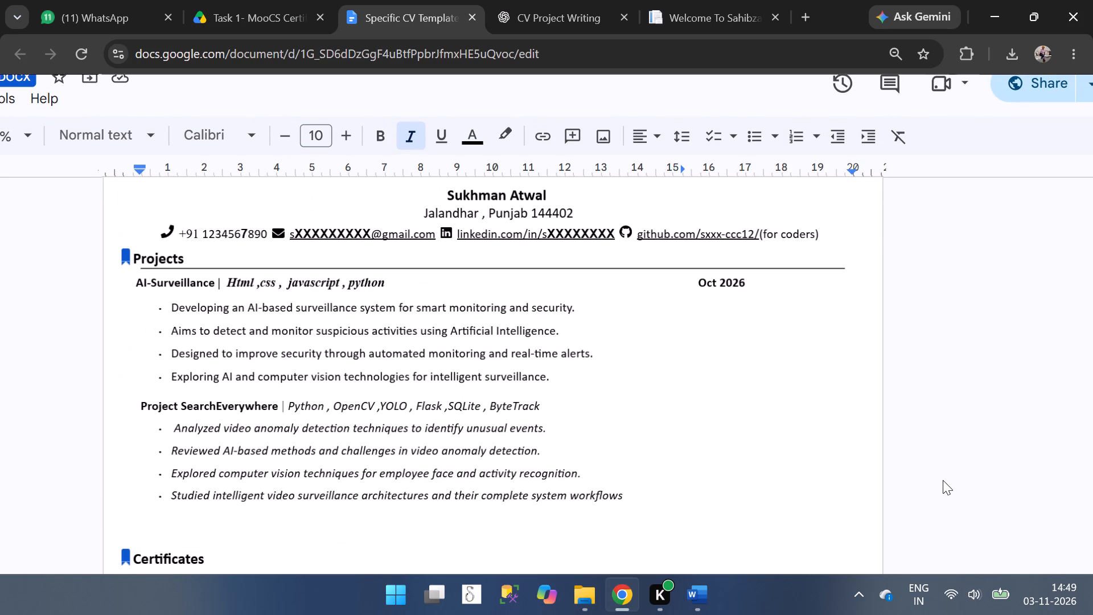
{"action": "scroll", "coordinate": [943, 480], "scroll_direction": "up", "scroll_amount": 1}
{"action": "scroll", "coordinate": [943, 480], "scroll_direction": "down", "scroll_amount": 3}
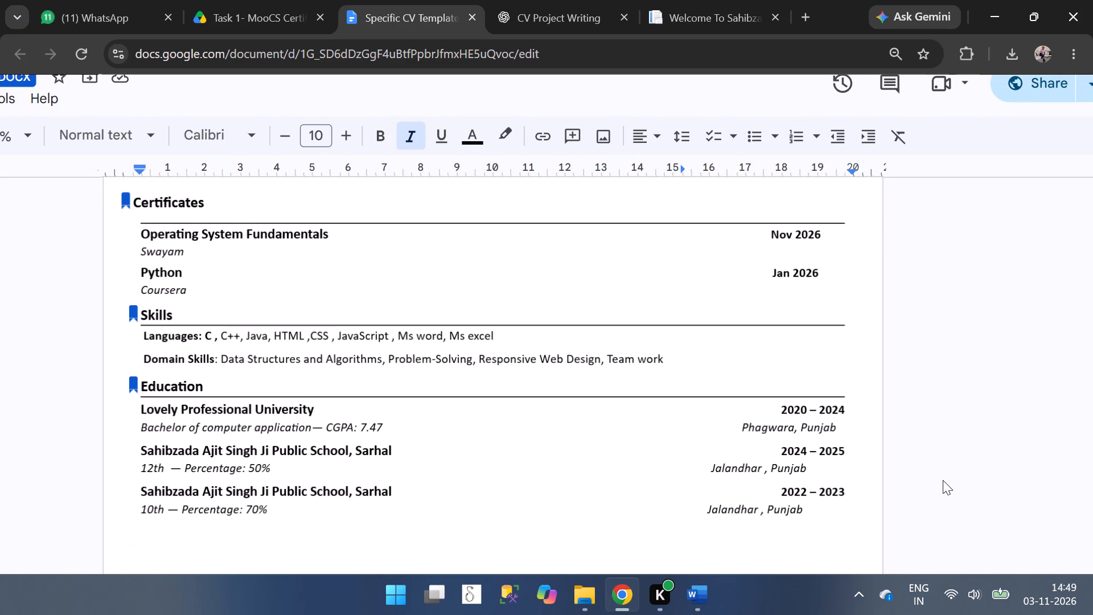
{"action": "scroll", "coordinate": [943, 480], "scroll_direction": "up", "scroll_amount": 1}
{"action": "scroll", "coordinate": [943, 480], "scroll_direction": "down", "scroll_amount": 1}
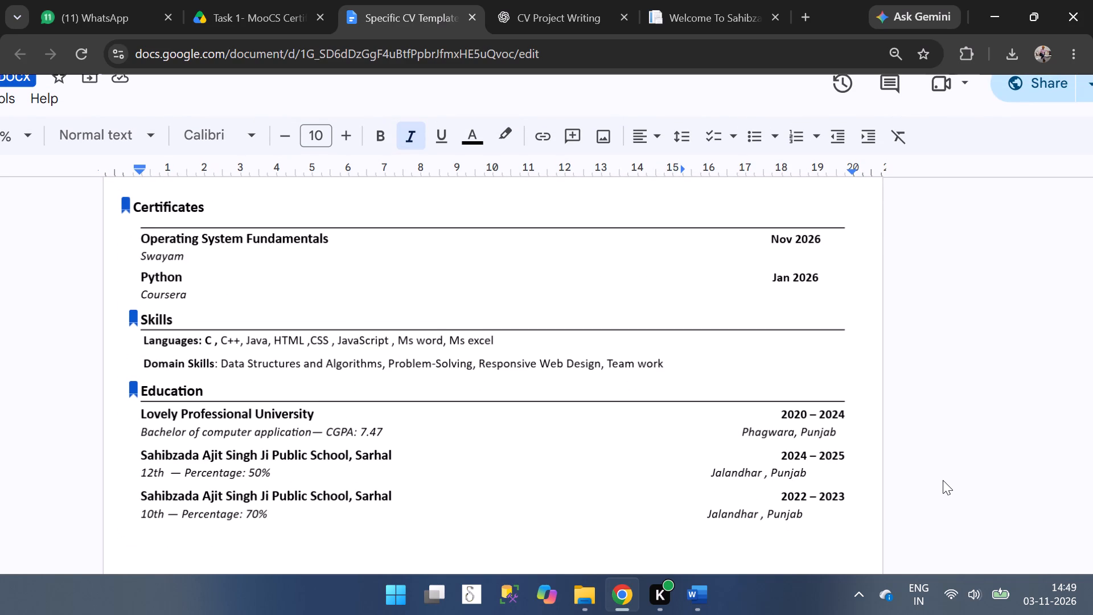
{"action": "scroll", "coordinate": [943, 480], "scroll_direction": "up", "scroll_amount": 3}
{"action": "scroll", "coordinate": [943, 480], "scroll_direction": "down", "scroll_amount": 3}
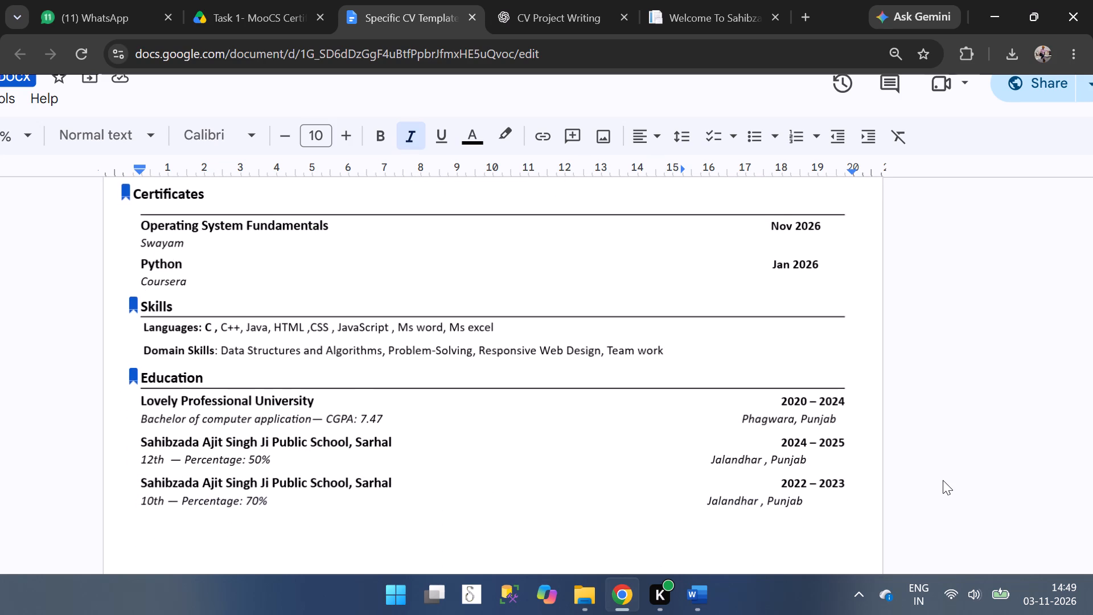
{"action": "scroll", "coordinate": [943, 480], "scroll_direction": "down", "scroll_amount": 1}
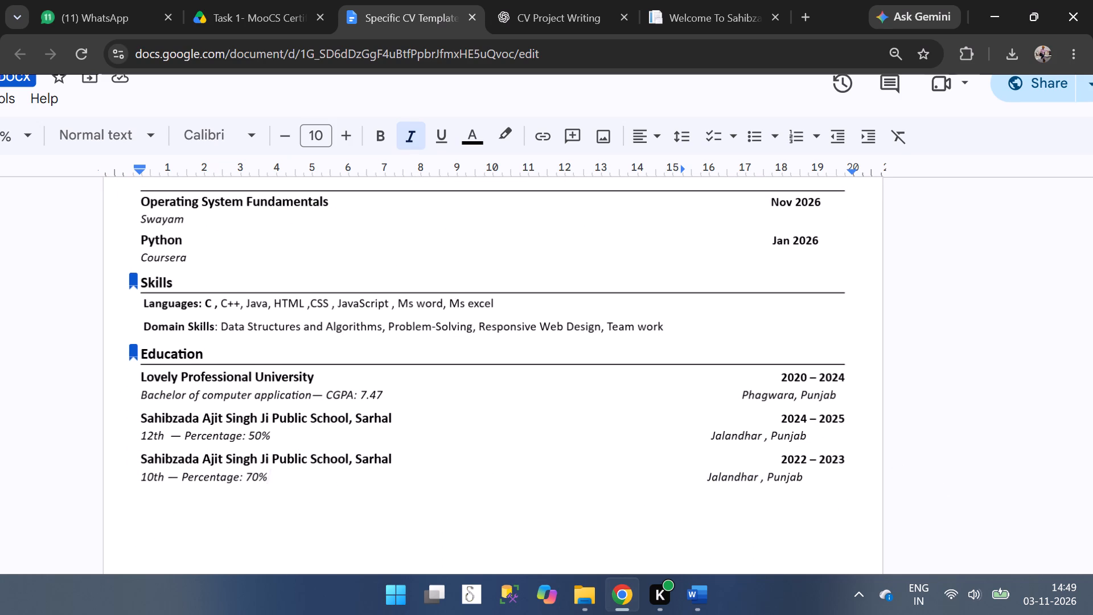
{"action": "scroll", "coordinate": [784, 428], "scroll_direction": "up", "scroll_amount": 3}
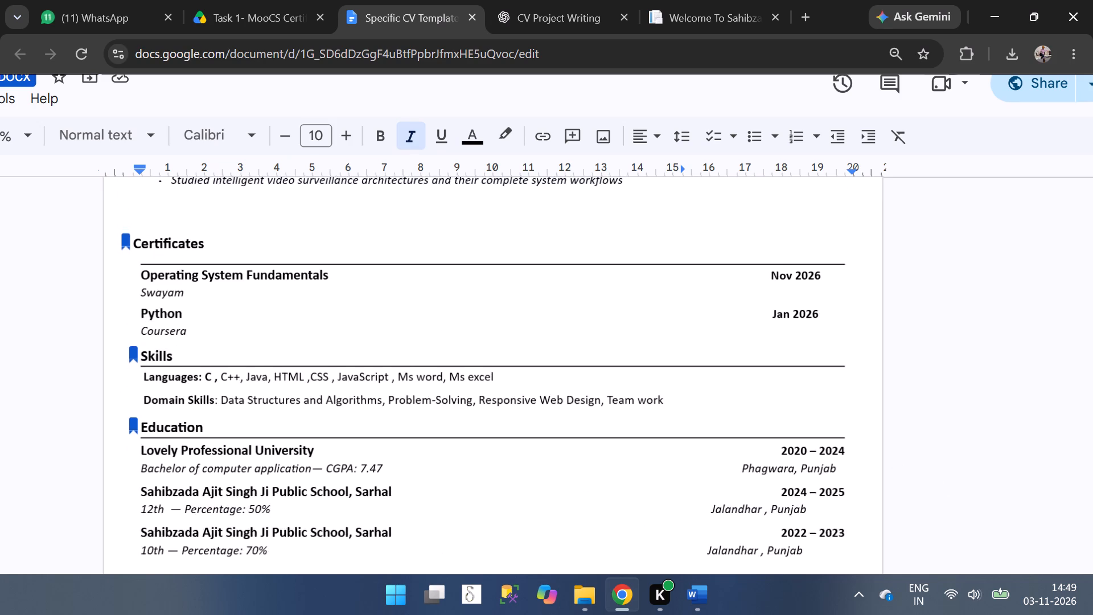
{"action": "scroll", "coordinate": [784, 428], "scroll_direction": "up", "scroll_amount": 2}
{"action": "scroll", "coordinate": [784, 428], "scroll_direction": "down", "scroll_amount": 1}
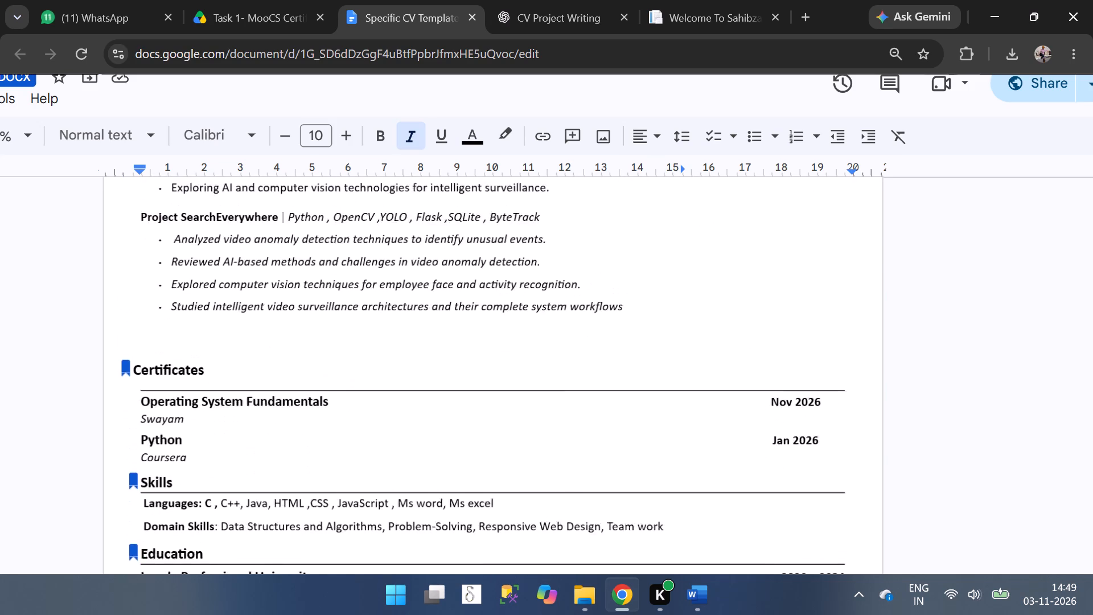
{"action": "scroll", "coordinate": [784, 428], "scroll_direction": "down", "scroll_amount": 1}
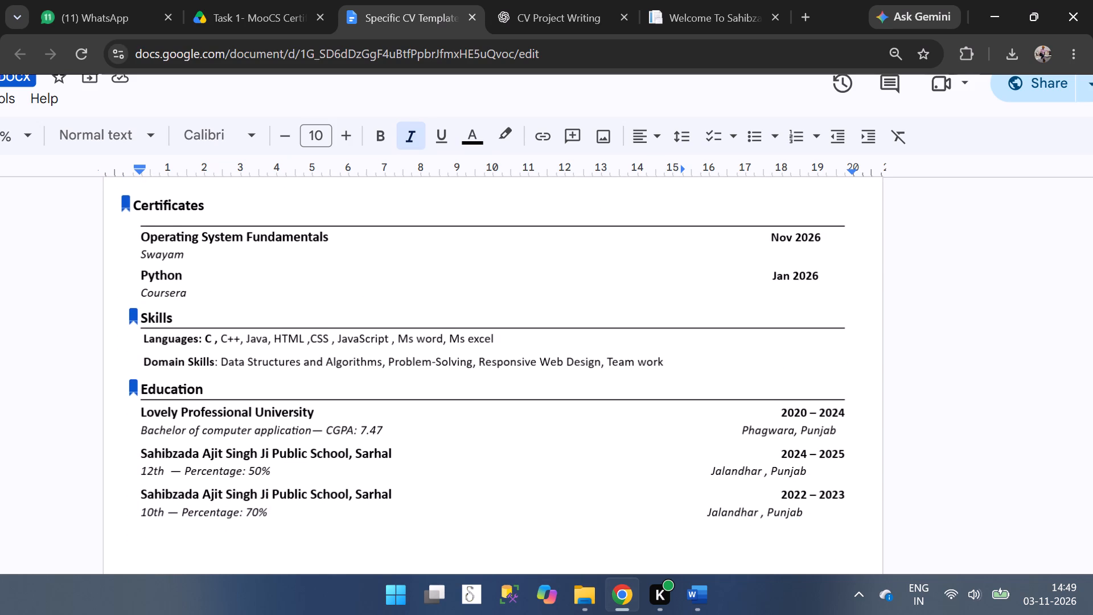
{"action": "scroll", "coordinate": [784, 428], "scroll_direction": "up", "scroll_amount": 2}
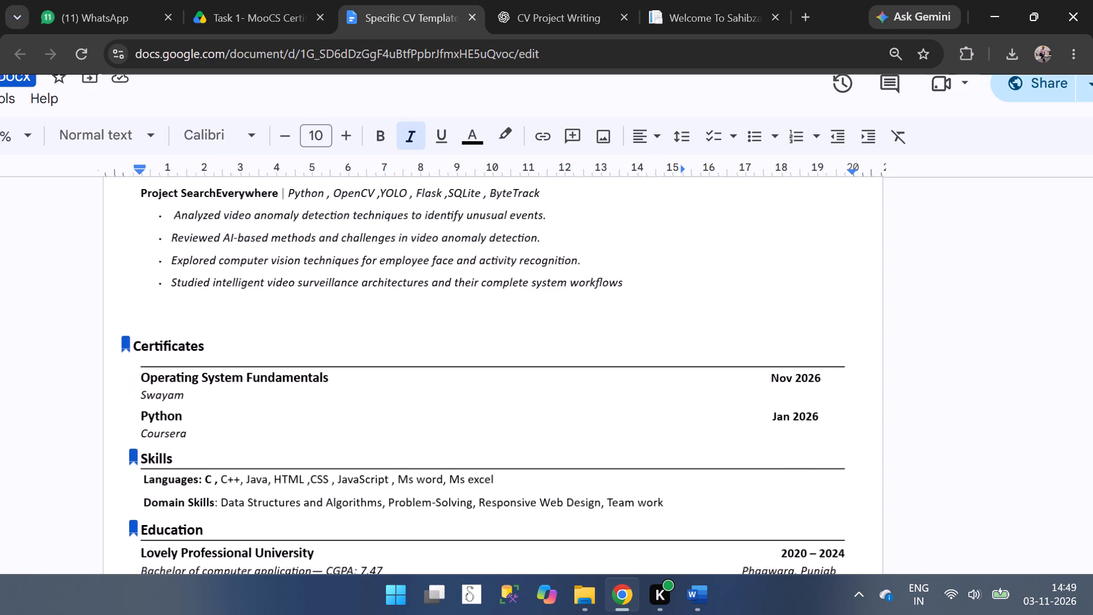
{"action": "scroll", "coordinate": [784, 428], "scroll_direction": "up", "scroll_amount": 1}
{"action": "scroll", "coordinate": [784, 428], "scroll_direction": "down", "scroll_amount": 1}
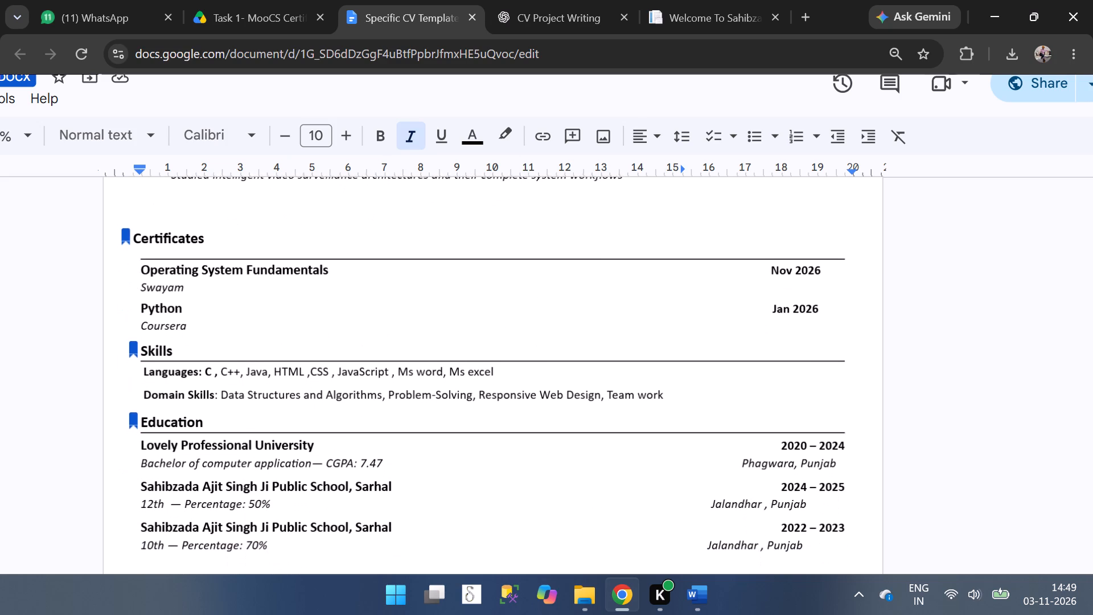
{"action": "scroll", "coordinate": [784, 428], "scroll_direction": "down", "scroll_amount": 2}
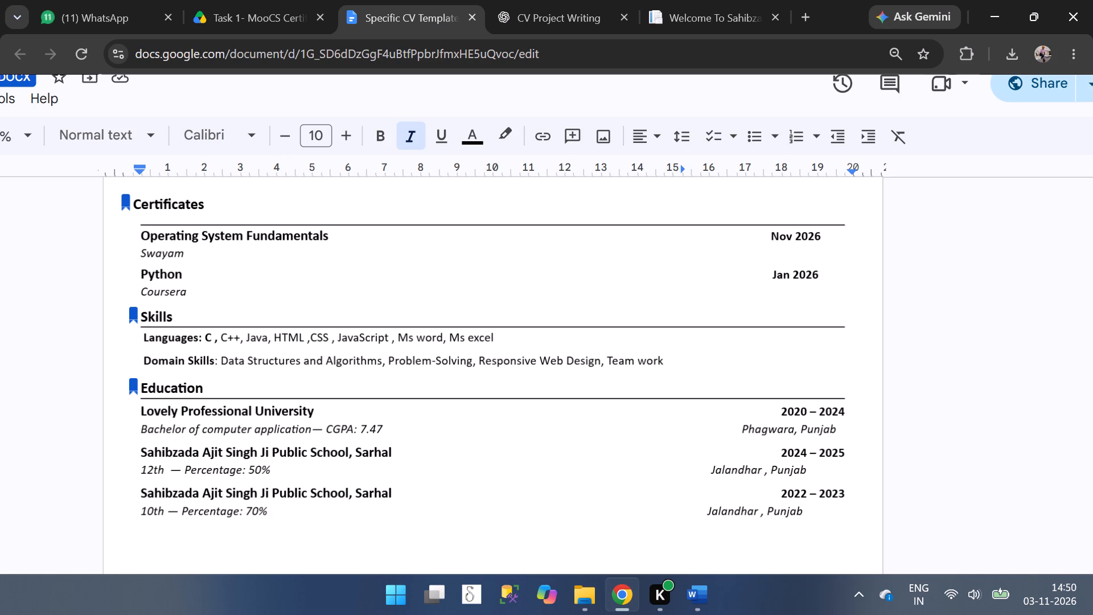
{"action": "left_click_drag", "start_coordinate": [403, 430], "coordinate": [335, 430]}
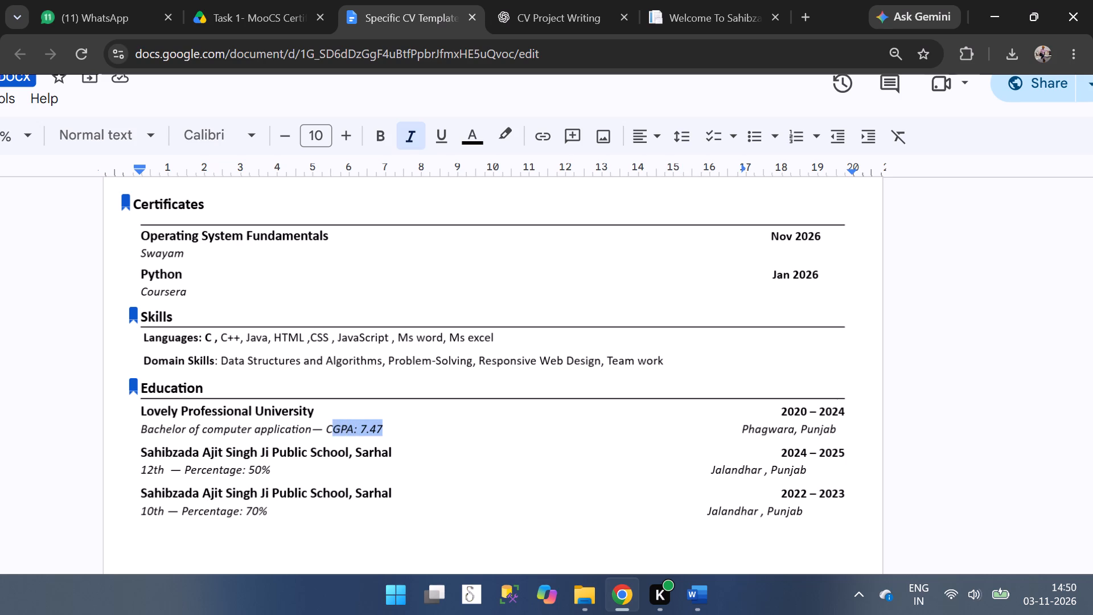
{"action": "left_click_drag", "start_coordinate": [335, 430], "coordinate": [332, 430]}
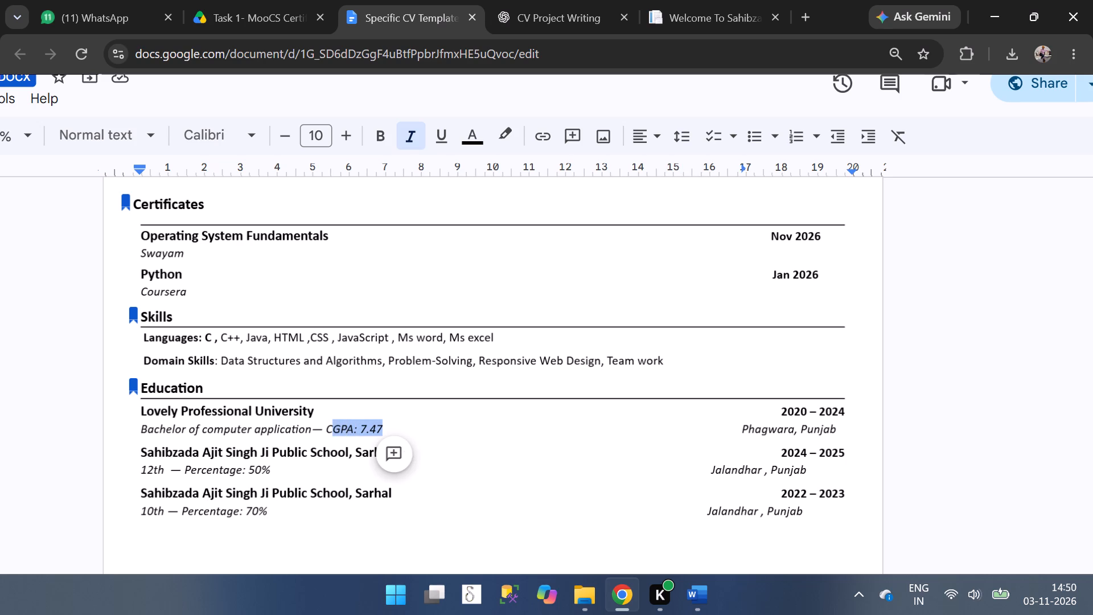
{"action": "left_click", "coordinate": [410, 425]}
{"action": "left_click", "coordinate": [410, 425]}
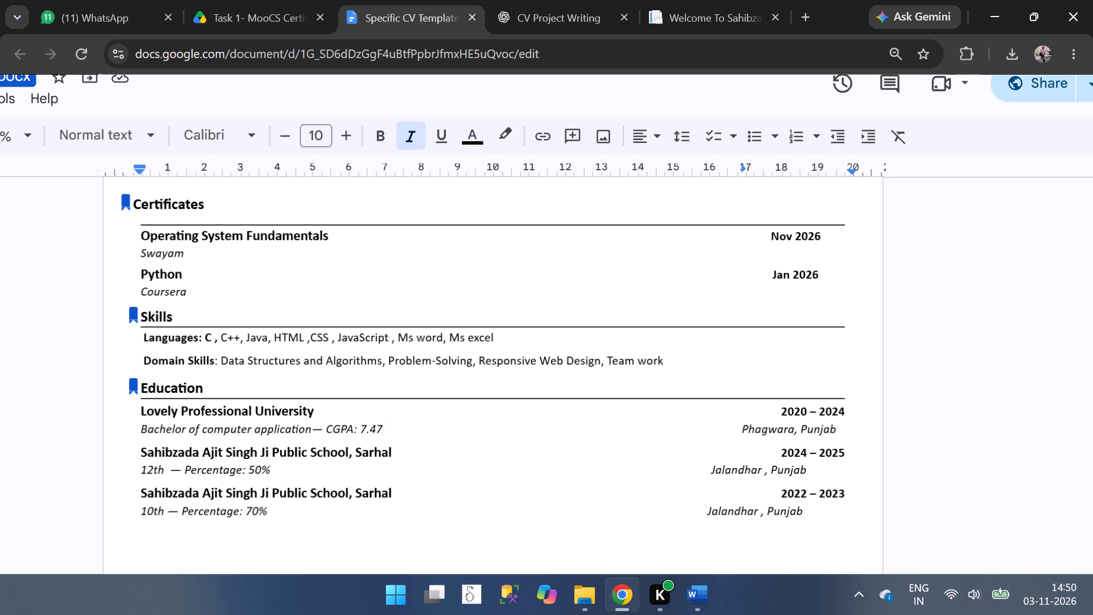
Replace "12th" with "Intermidiate" in the 2024 – 2025 school entry under Education.
{"action": "left_click", "coordinate": [170, 467]}
{"action": "key", "text": "Left"}
{"action": "key", "text": "BackSpace"}
{"action": "key", "text": "BackSpace"}
{"action": "key", "text": "BackSpace"}
{"action": "key", "text": "BackSpace"}
{"action": "key", "text": "BackSpace"}
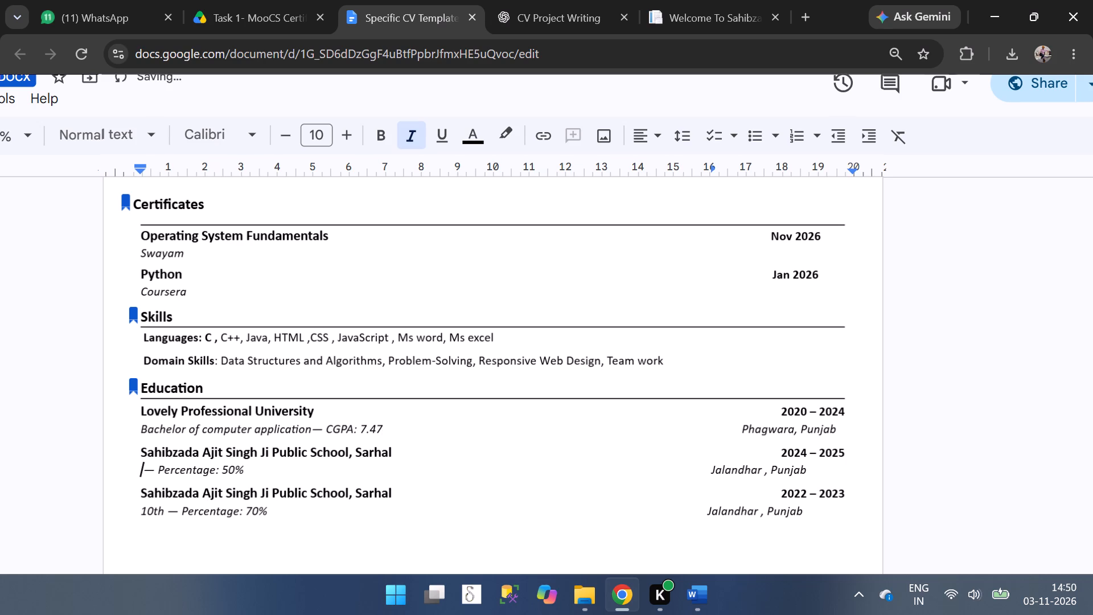
{"action": "type", "text": "Intermidiate"}
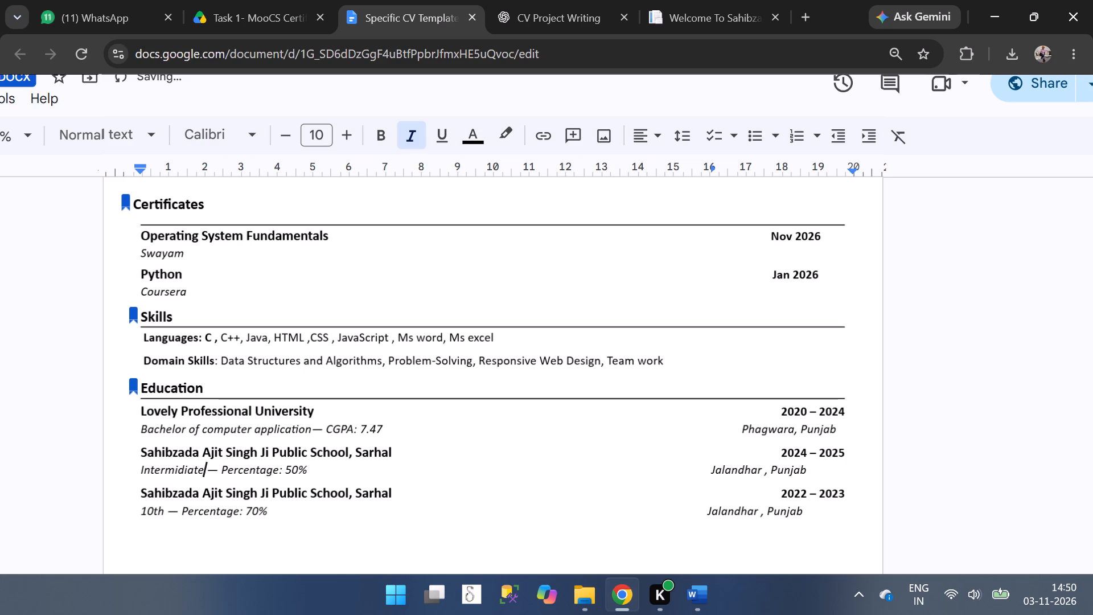
Delete the "10th" label before the percentage in the last Education entry.
{"action": "left_click", "coordinate": [163, 510]}
{"action": "key", "text": "BackSpace"}
{"action": "key", "text": "BackSpace"}
{"action": "key", "text": "BackSpace"}
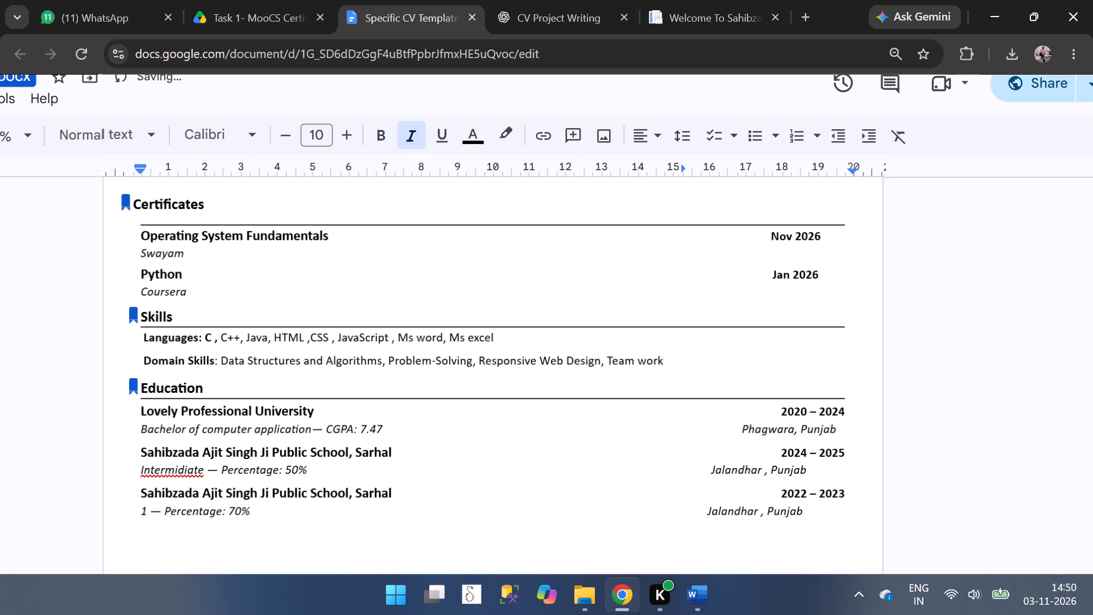
{"action": "key", "text": "BackSpace"}
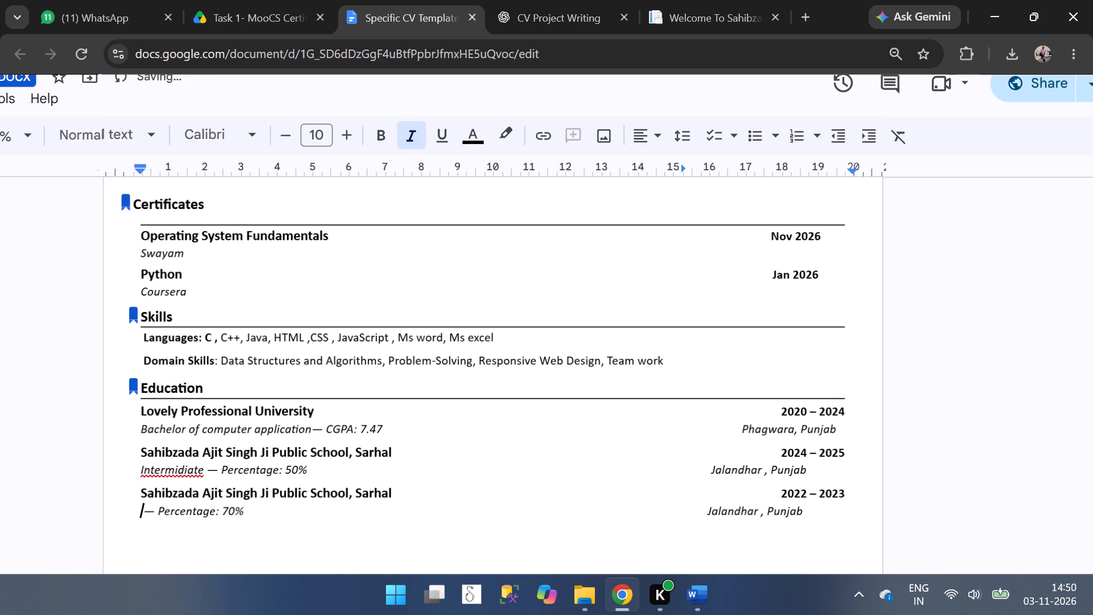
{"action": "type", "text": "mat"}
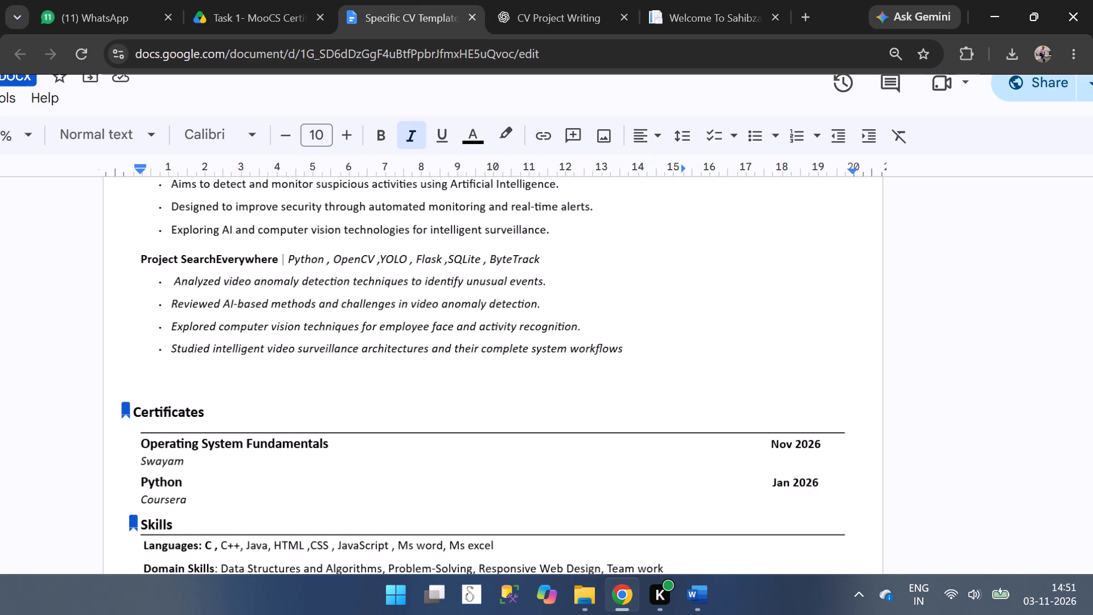
{"action": "scroll", "coordinate": [396, 294], "scroll_direction": "up", "scroll_amount": 2}
{"action": "scroll", "coordinate": [393, 442], "scroll_direction": "down", "scroll_amount": 1}
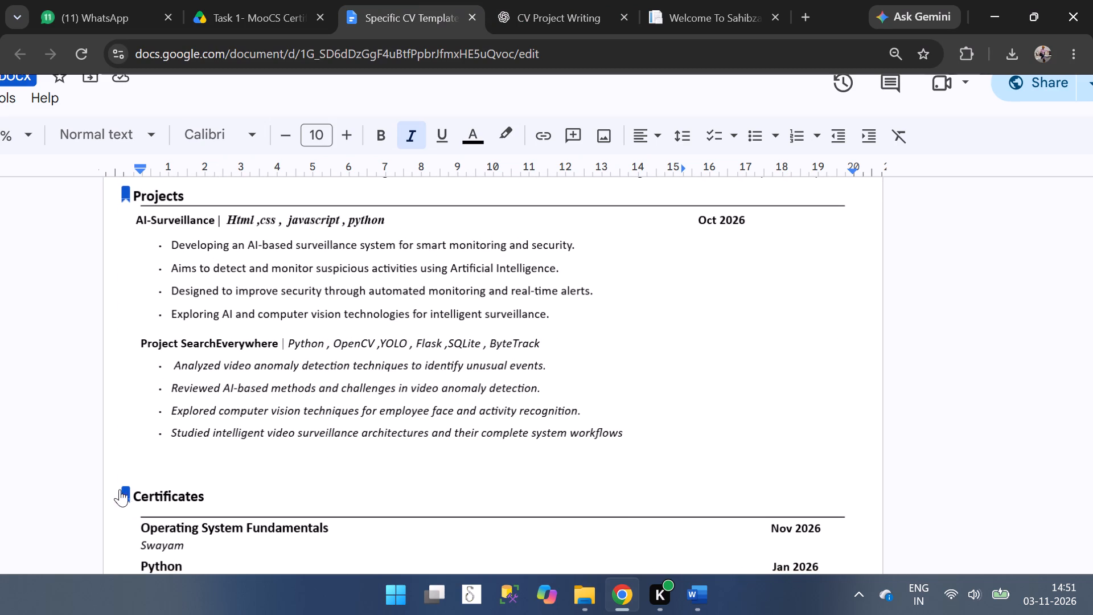
{"action": "left_click", "coordinate": [110, 491]}
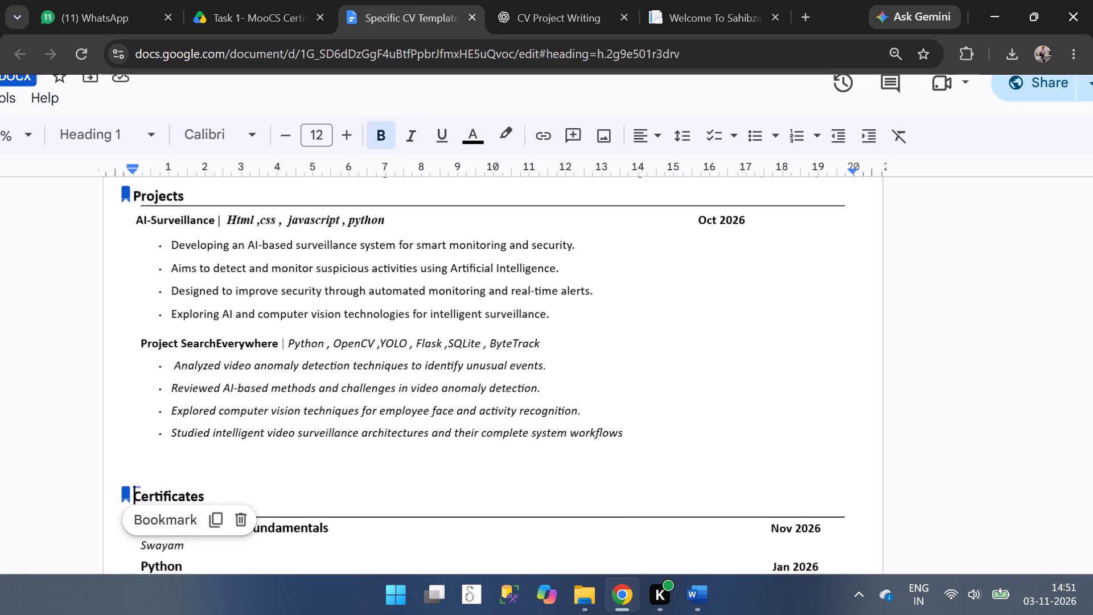
{"action": "key", "text": "Left"}
{"action": "key", "text": "BackSpace"}
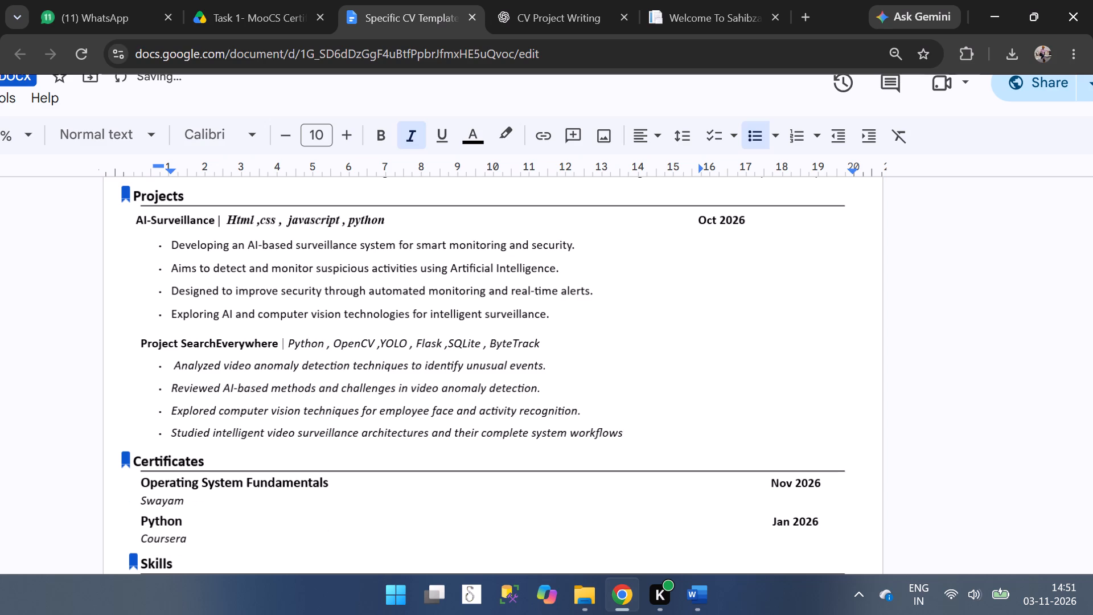
Review the whole CV layout from Education at the end of the page back up to the contact header.
{"action": "scroll", "coordinate": [245, 536], "scroll_direction": "down", "scroll_amount": 5}
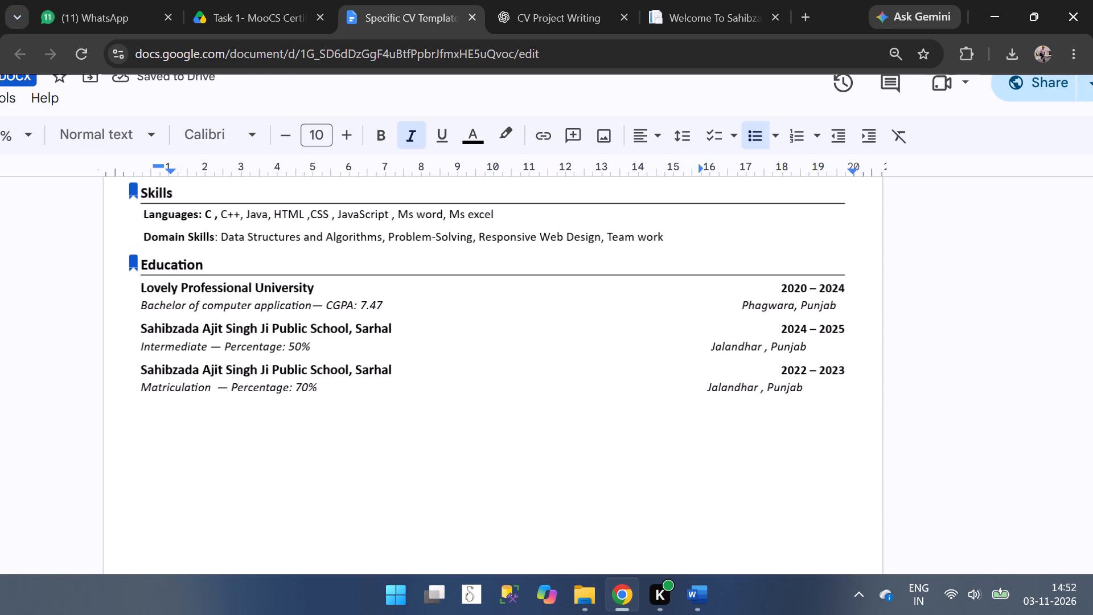
{"action": "scroll", "coordinate": [245, 536], "scroll_direction": "down", "scroll_amount": 2}
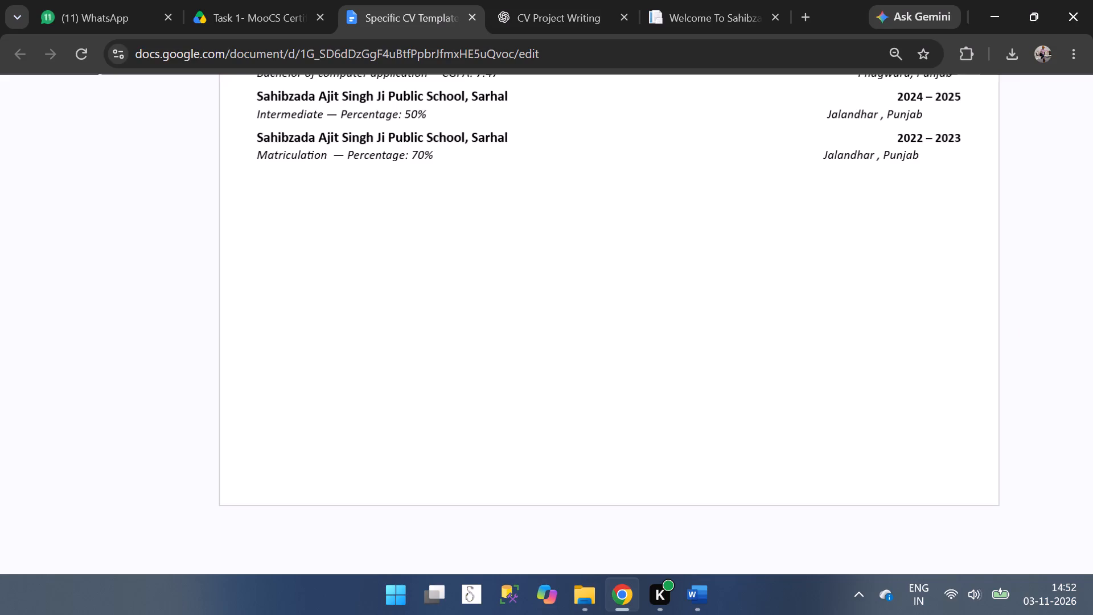
{"action": "scroll", "coordinate": [775, 354], "scroll_direction": "up", "scroll_amount": 1}
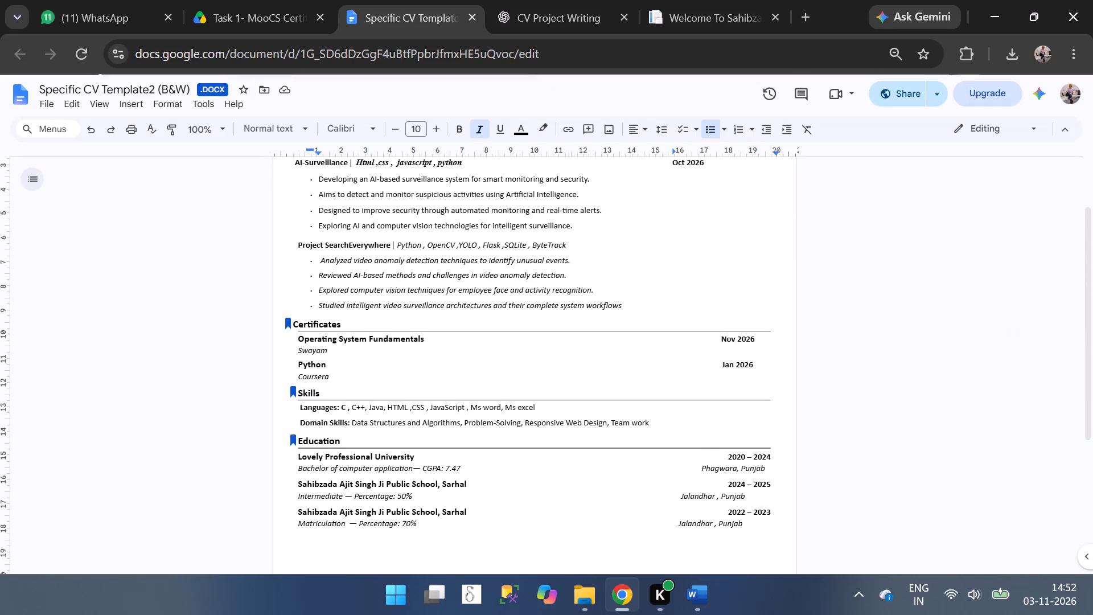
{"action": "scroll", "coordinate": [775, 354], "scroll_direction": "up", "scroll_amount": 3}
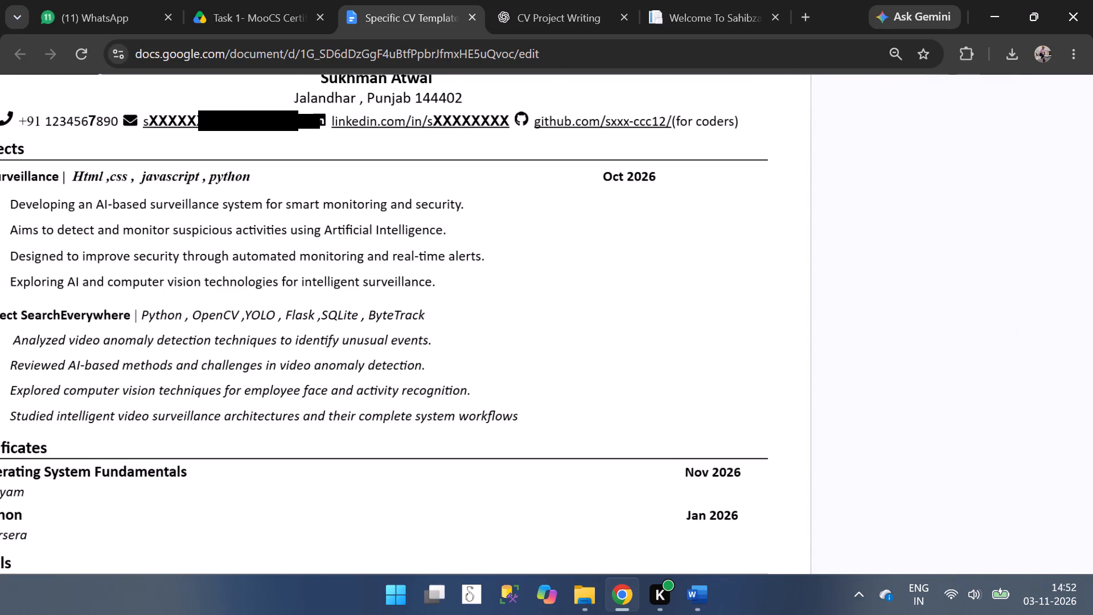
{"action": "scroll", "coordinate": [775, 354], "scroll_direction": "up", "scroll_amount": 1}
{"action": "scroll", "coordinate": [775, 354], "scroll_direction": "right", "scroll_amount": 3}
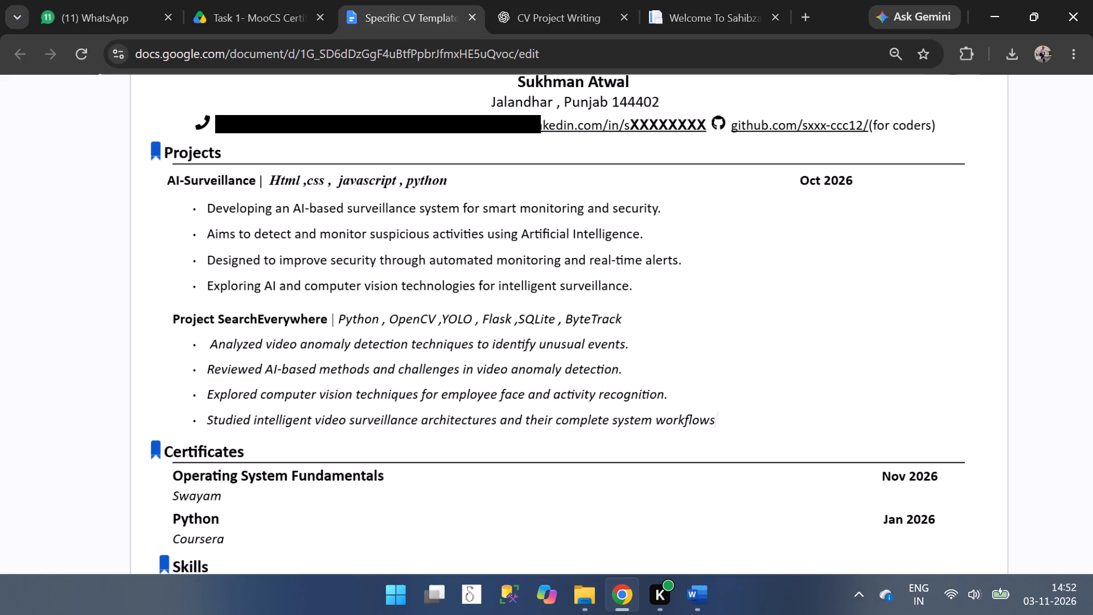
Start editing the contact line in the CV header, beneath the name and location.
{"action": "left_click", "coordinate": [315, 120]}
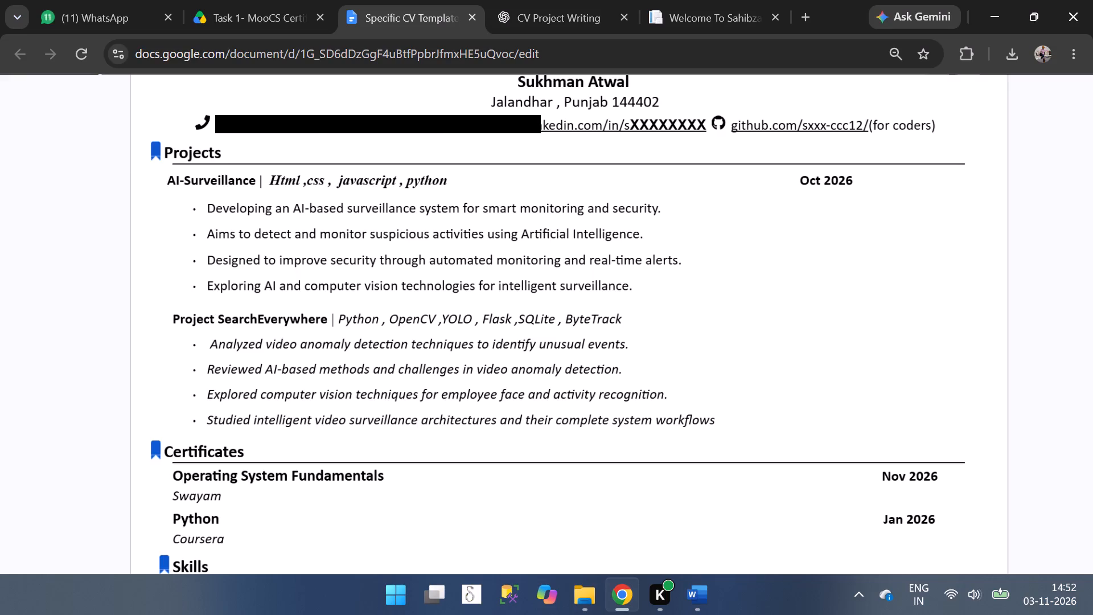
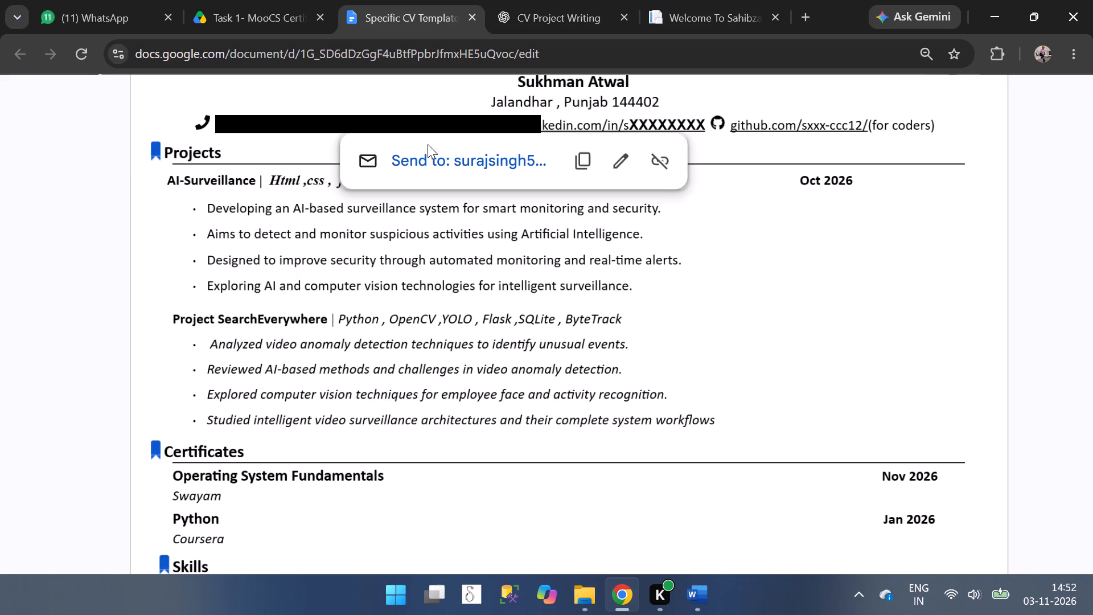
{"action": "key", "text": "BackSpace"}
{"action": "key", "text": "BackSpace"}
{"action": "key", "text": "BackSpace"}
{"action": "key", "text": "BackSpace"}
{"action": "key", "text": "BackSpace"}
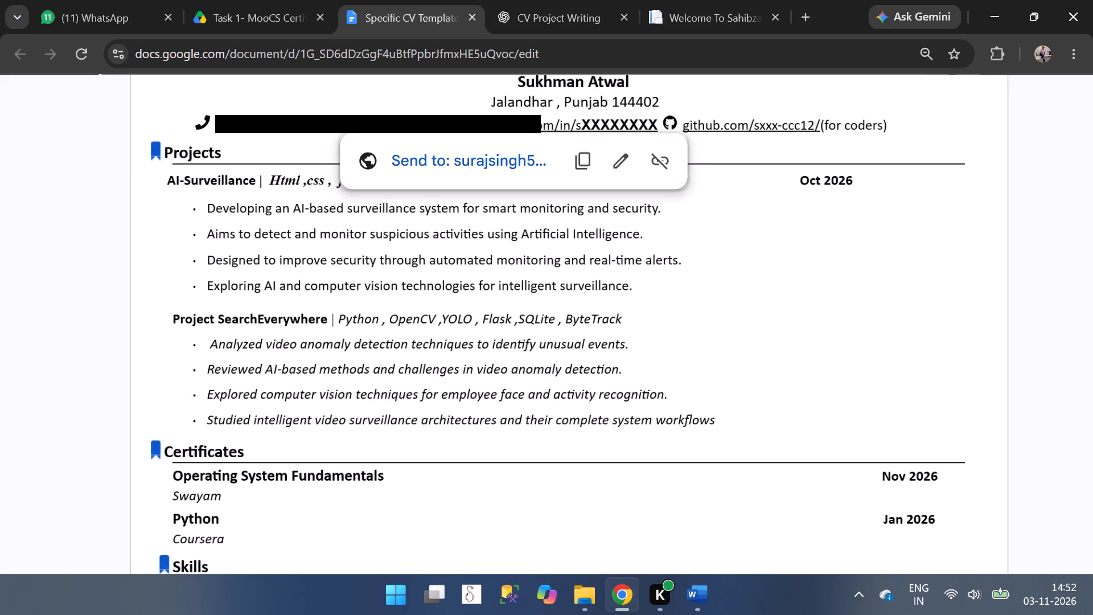
{"action": "key", "text": "BackSpace"}
{"action": "key", "text": "BackSpace"}
{"action": "key", "text": "BackSpace"}
{"action": "key", "text": "BackSpace"}
{"action": "key", "text": "BackSpace"}
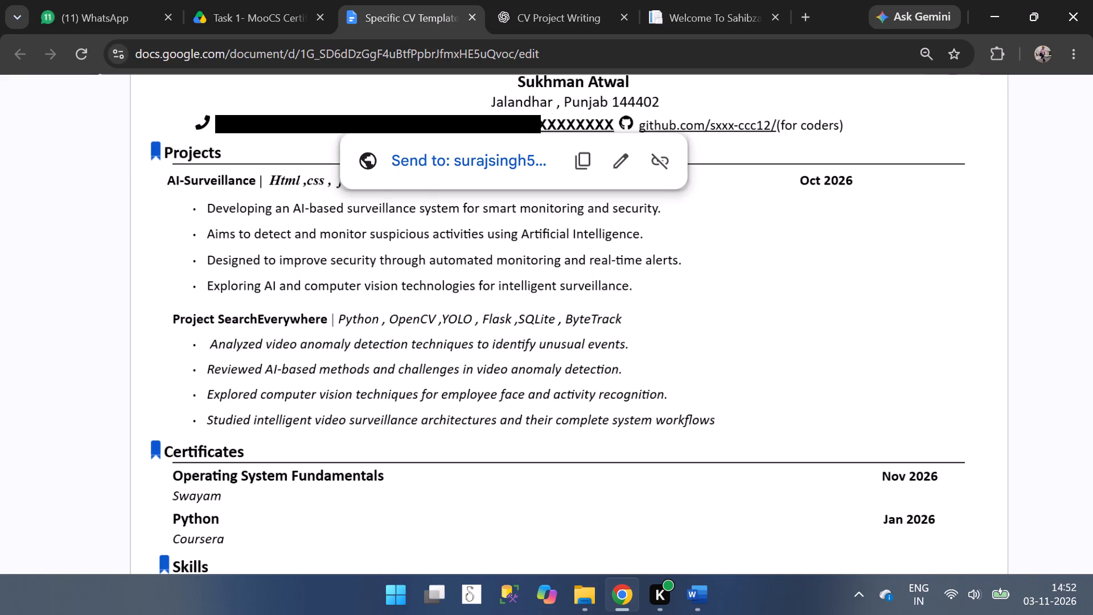
Replace the username in the email link's target address with the CV owner's own and apply the change.
{"action": "left_click", "coordinate": [616, 160]}
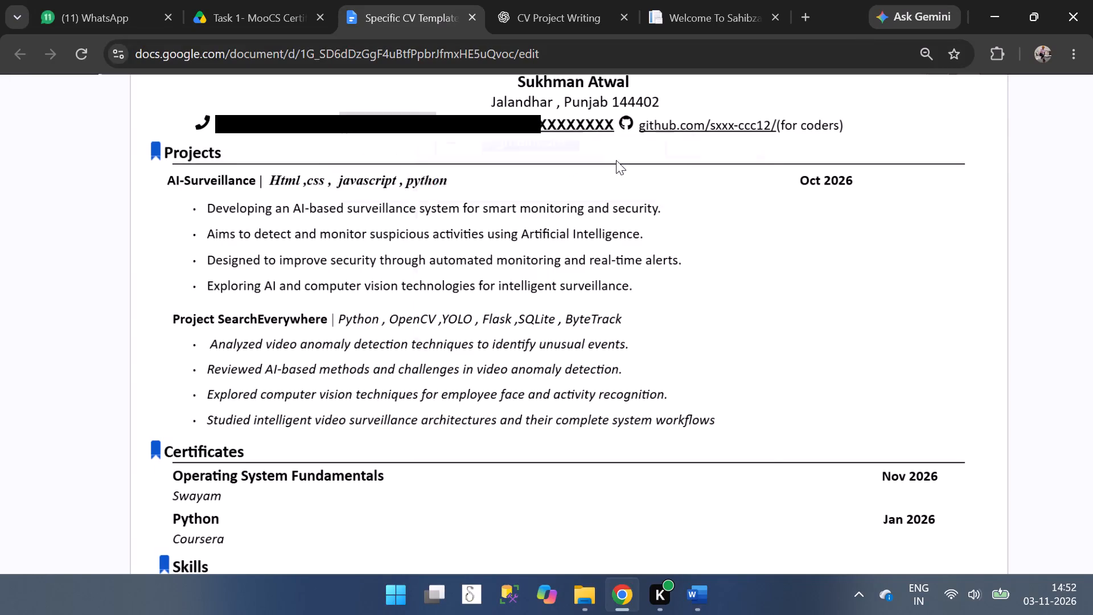
{"action": "left_click", "coordinate": [581, 181]}
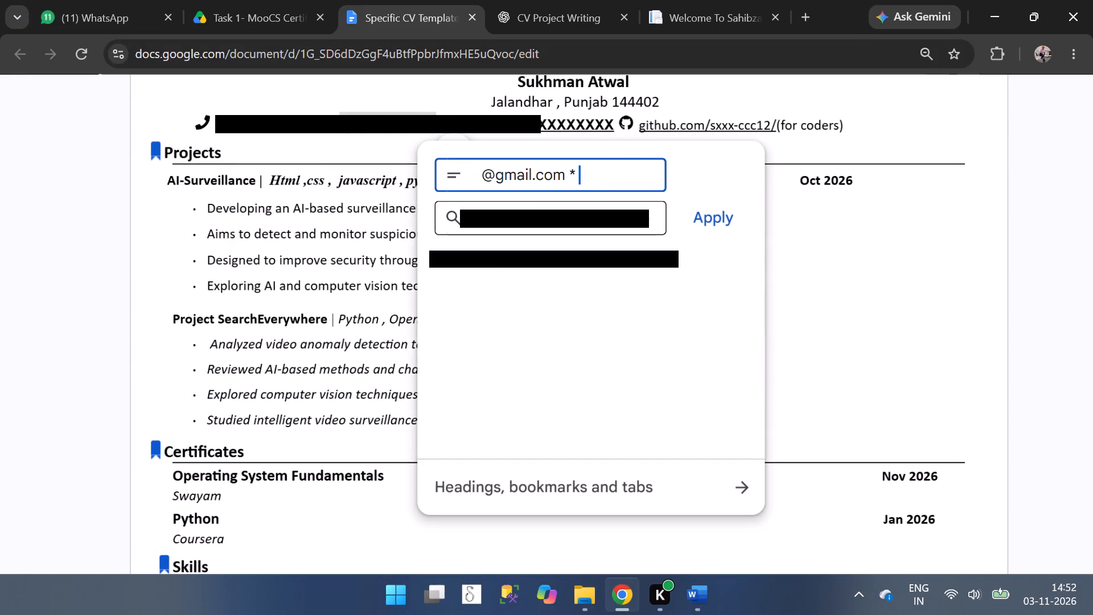
{"action": "left_click", "coordinate": [636, 216]}
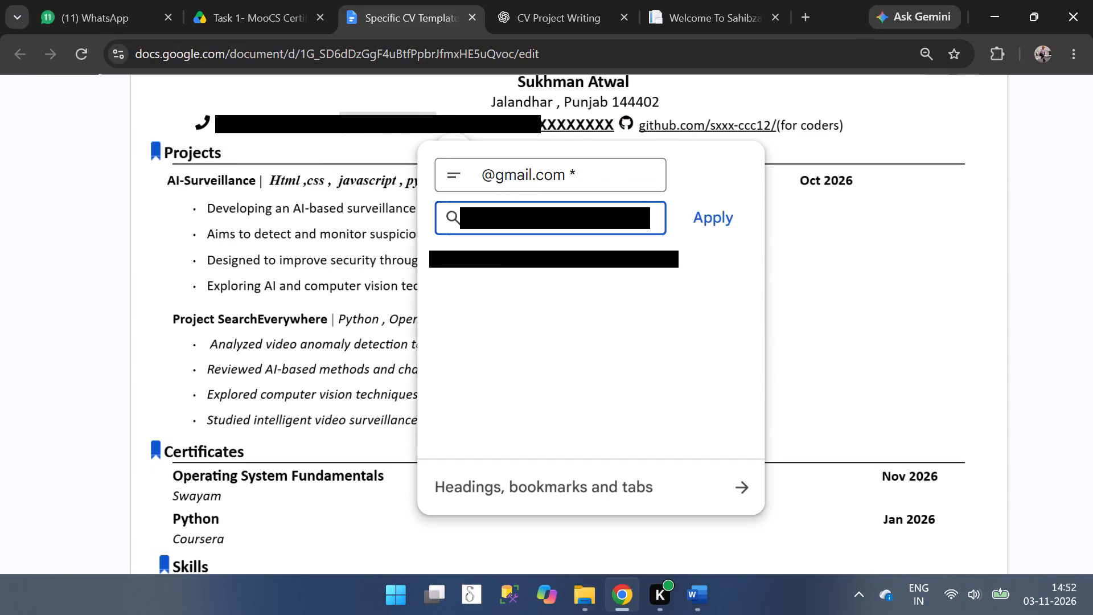
{"action": "left_click", "coordinate": [587, 219]}
{"action": "key", "text": "BackSpace"}
{"action": "key", "text": "BackSpace"}
{"action": "key", "text": "BackSpace"}
{"action": "key", "text": "BackSpace"}
{"action": "key", "text": "BackSpace"}
{"action": "key", "text": "BackSpace"}
{"action": "key", "text": "BackSpace"}
{"action": "key", "text": "BackSpace"}
{"action": "key", "text": "BackSpace"}
{"action": "key", "text": "BackSpace"}
{"action": "key", "text": "BackSpace"}
{"action": "key", "text": "BackSpace"}
{"action": "key", "text": "BackSpace"}
{"action": "key", "text": "BackSpace"}
{"action": "key", "text": "BackSpace"}
{"action": "key", "text": "BackSpace"}
{"action": "key", "text": "BackSpace"}
{"action": "key", "text": "BackSpace"}
{"action": "key", "text": "BackSpace"}
{"action": "key", "text": "BackSpace"}
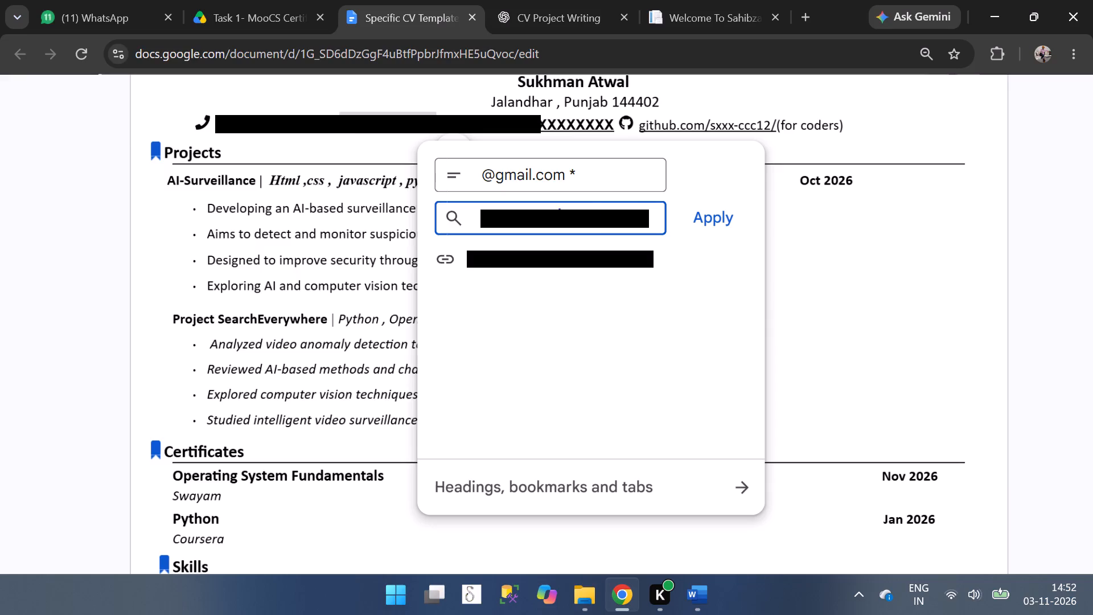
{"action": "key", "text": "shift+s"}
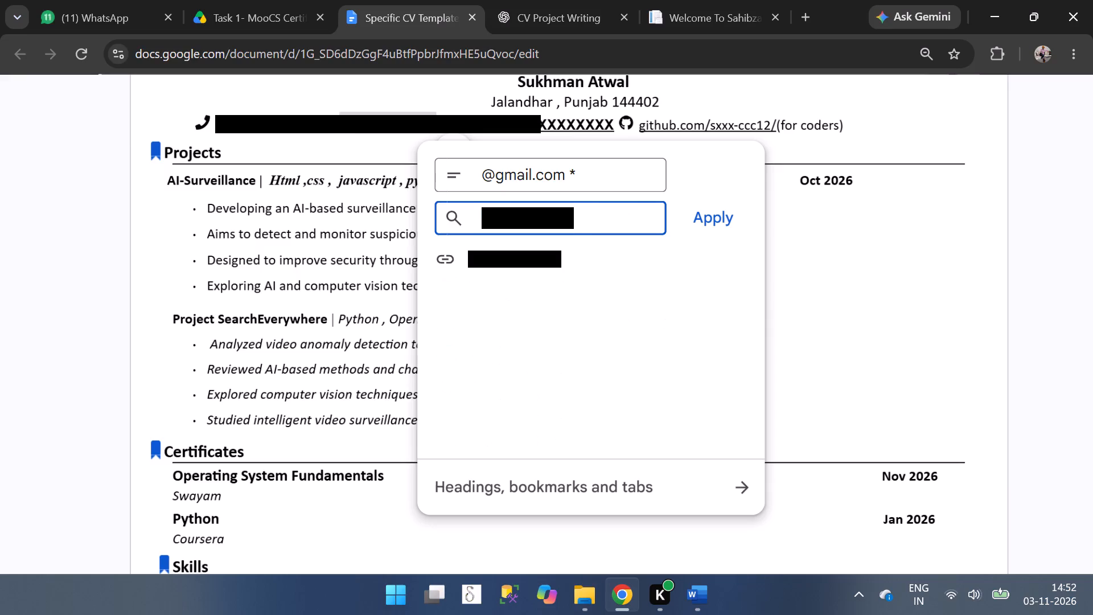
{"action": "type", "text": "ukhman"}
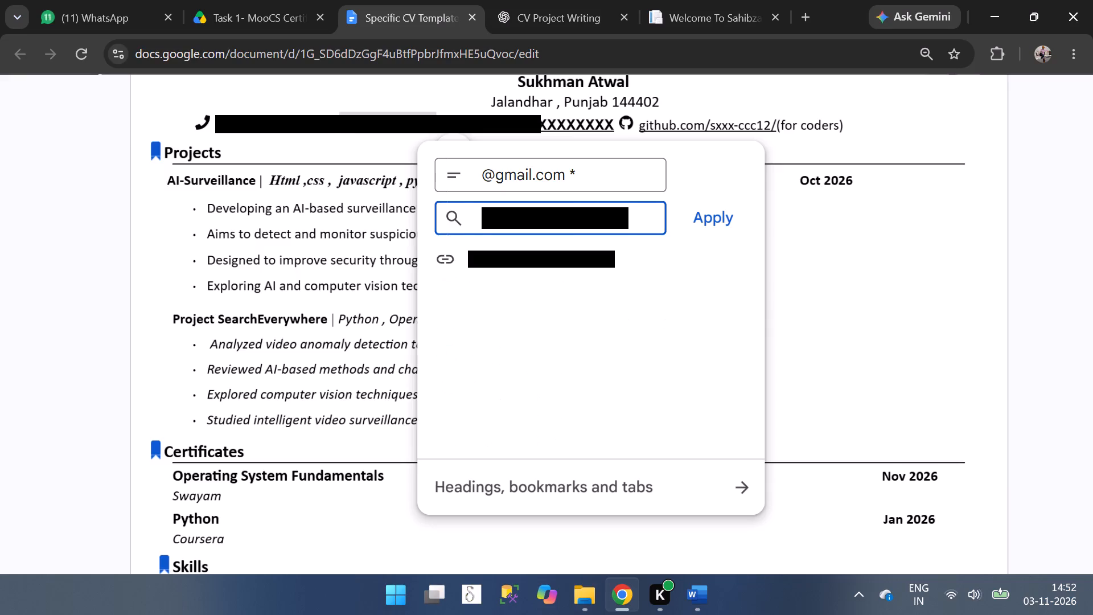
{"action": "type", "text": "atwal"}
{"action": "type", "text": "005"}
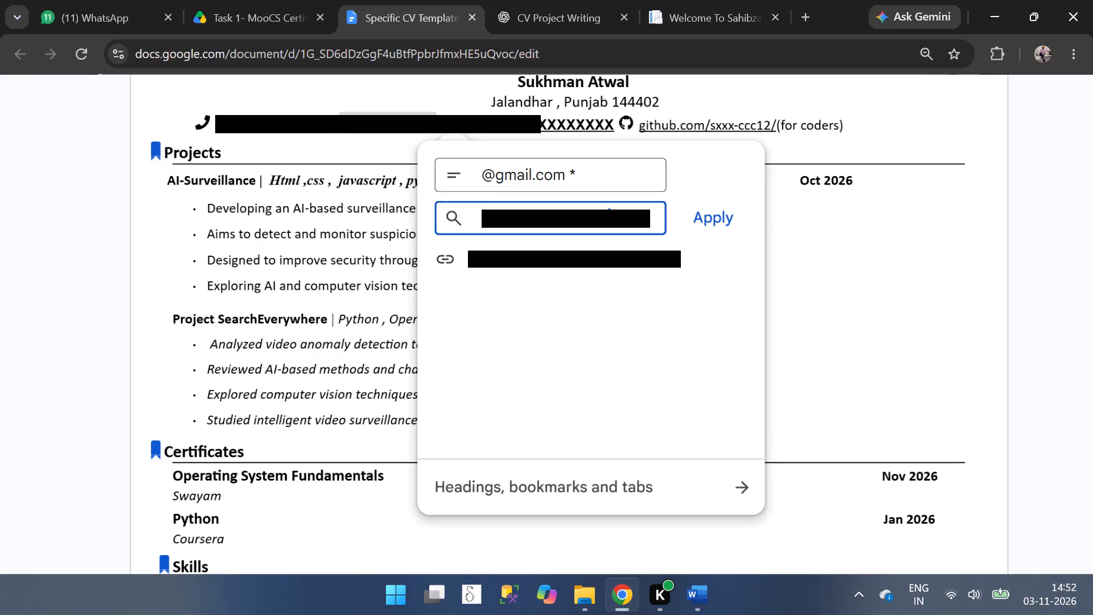
{"action": "left_click", "coordinate": [702, 218]}
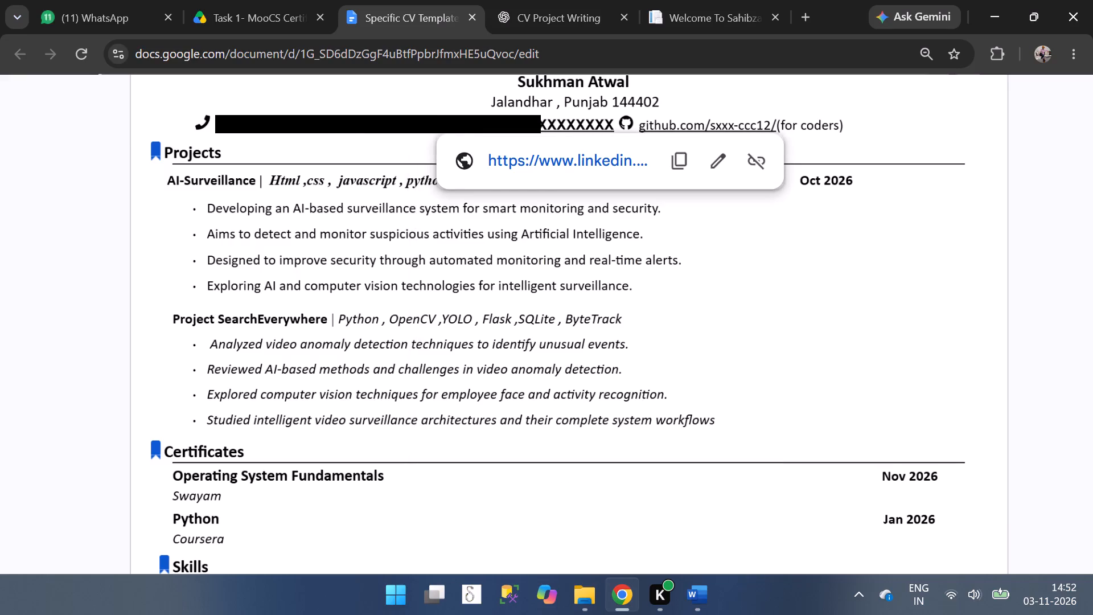
{"action": "left_click", "coordinate": [340, 125]}
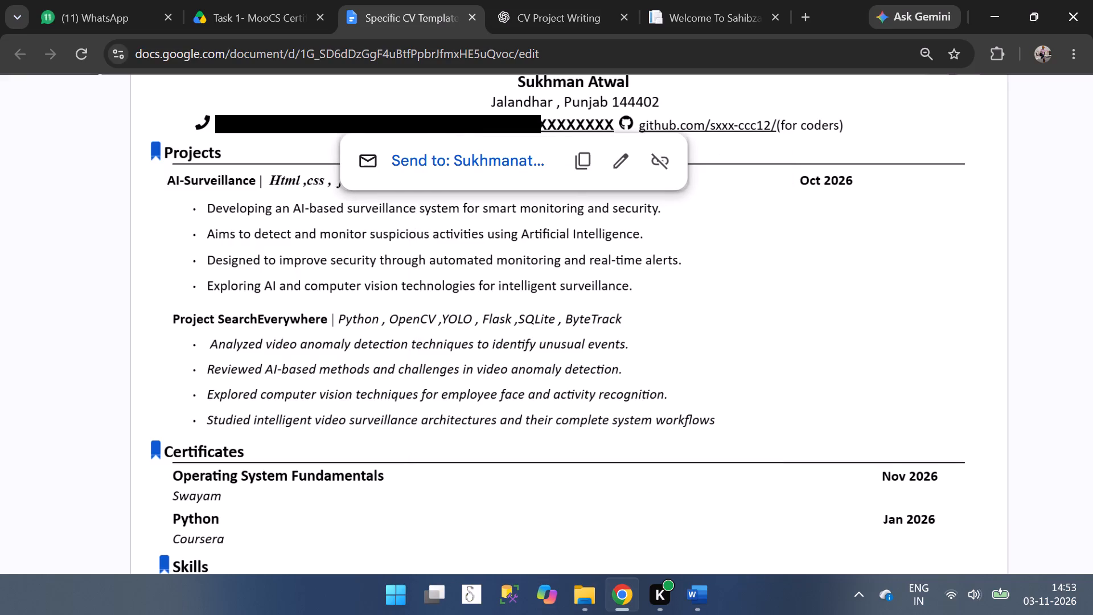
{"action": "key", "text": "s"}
{"action": "key", "text": "BackSpace"}
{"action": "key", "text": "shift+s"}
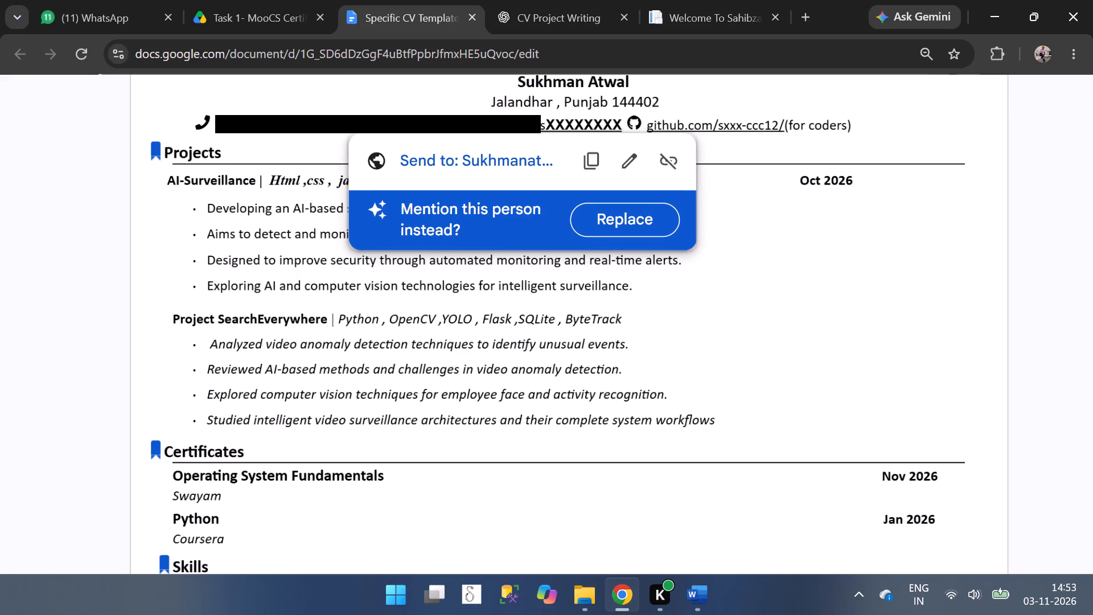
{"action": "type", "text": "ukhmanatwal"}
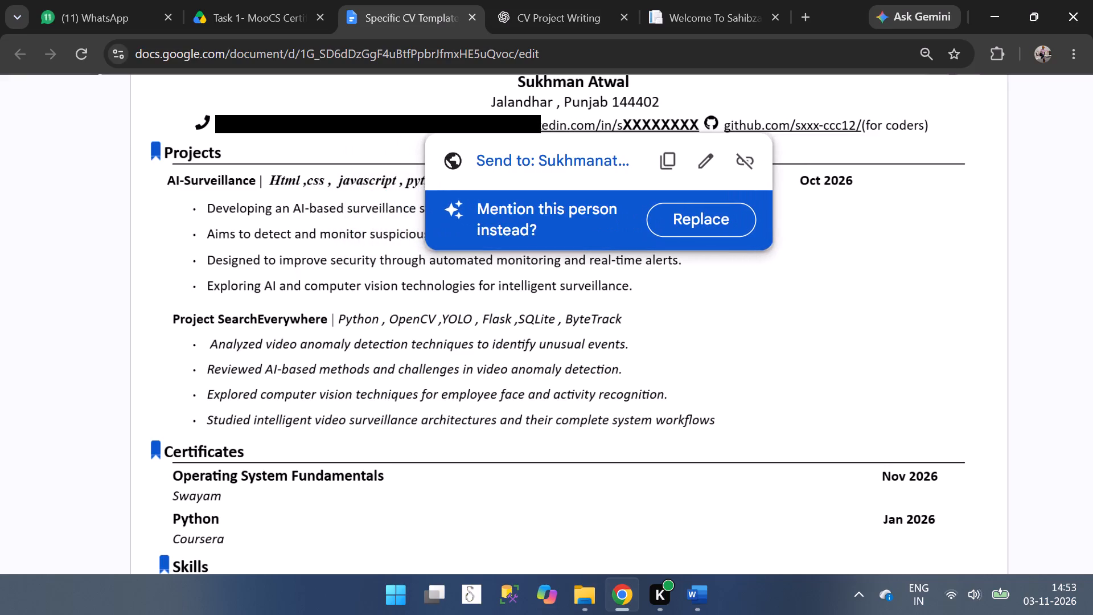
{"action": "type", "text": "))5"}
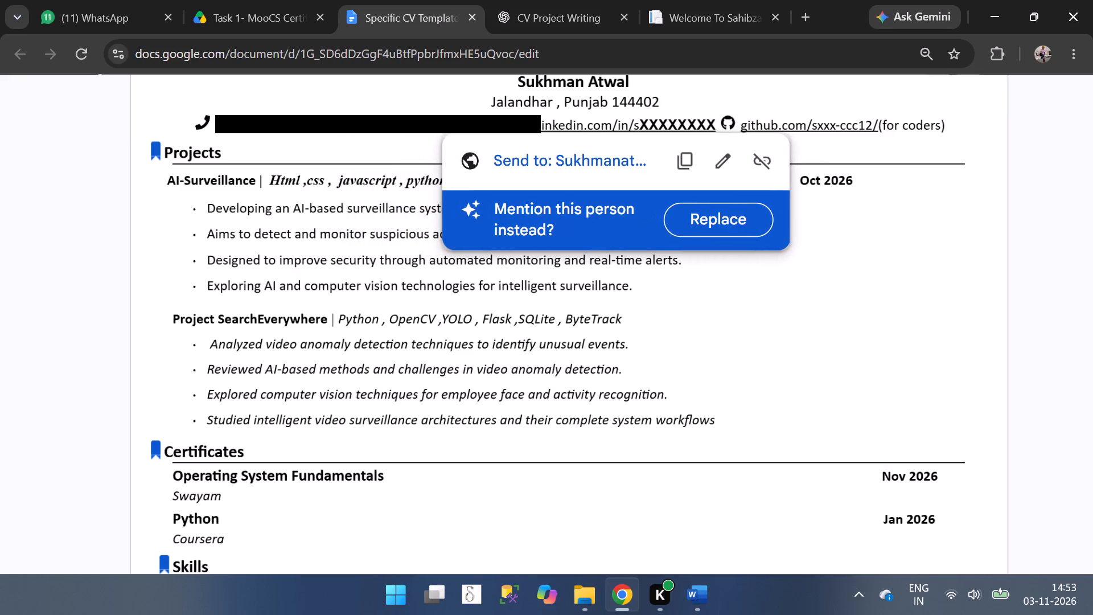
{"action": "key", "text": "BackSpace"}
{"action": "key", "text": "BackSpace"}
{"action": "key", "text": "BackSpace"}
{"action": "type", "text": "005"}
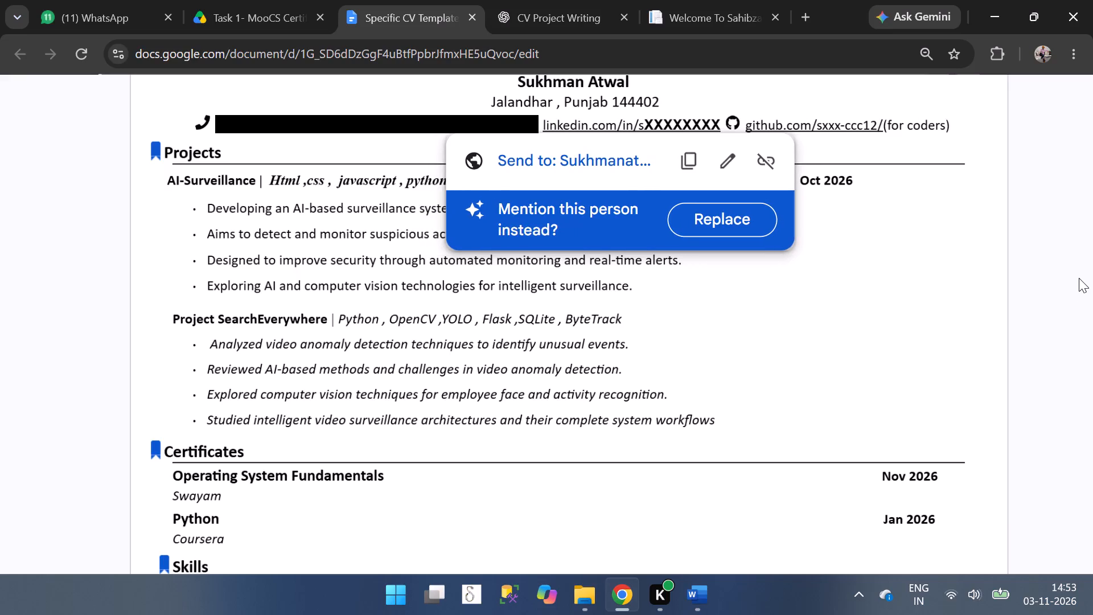
{"action": "left_click", "coordinate": [1060, 318]}
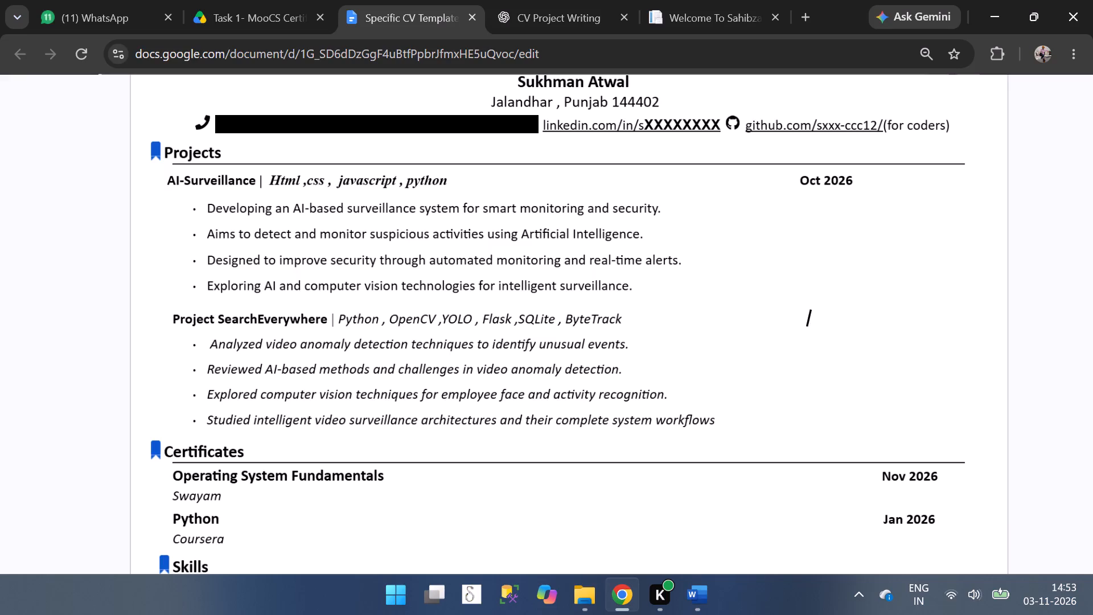
{"action": "left_click", "coordinate": [348, 124]}
{"action": "key", "text": "BackSpace"}
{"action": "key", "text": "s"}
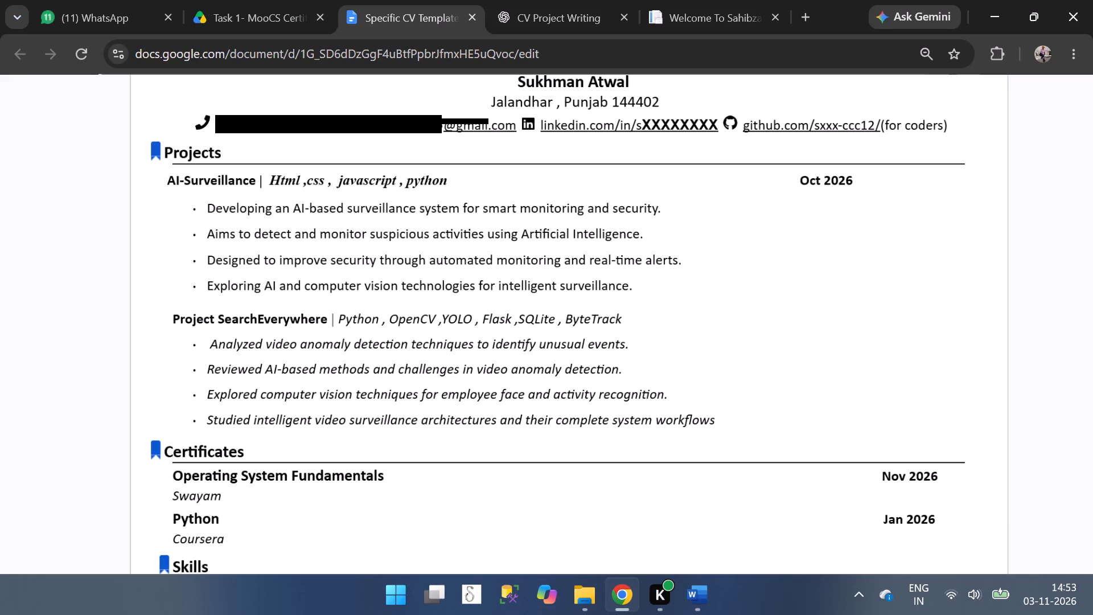
Make "CGPA: 7.47" bold in the Lovely Professional University entry under Education.
{"action": "scroll", "coordinate": [499, 289], "scroll_direction": "down", "scroll_amount": 1}
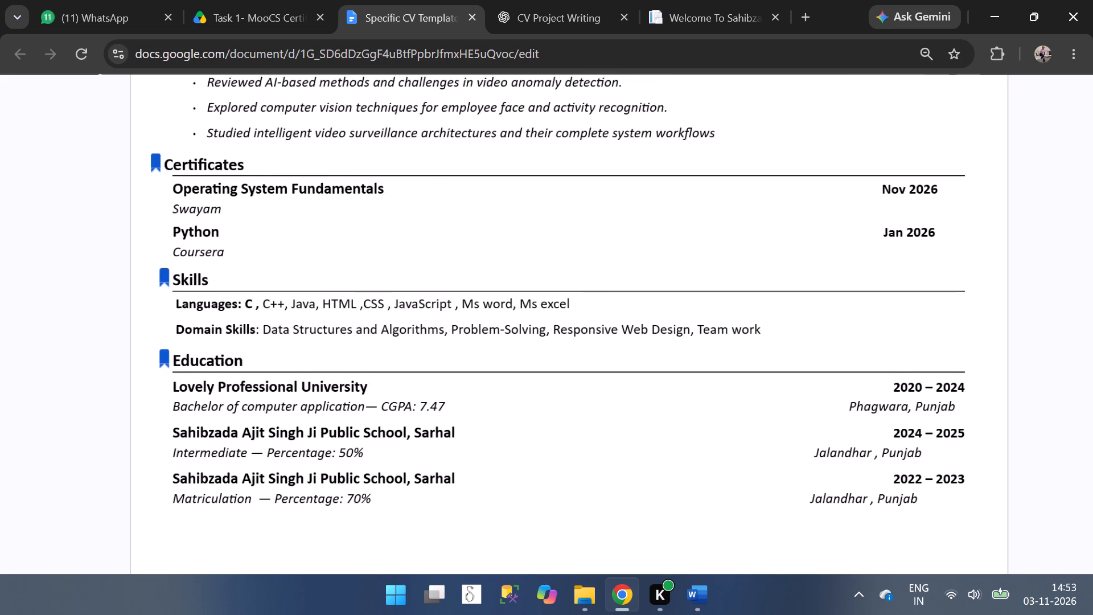
{"action": "scroll", "coordinate": [499, 289], "scroll_direction": "down", "scroll_amount": 2}
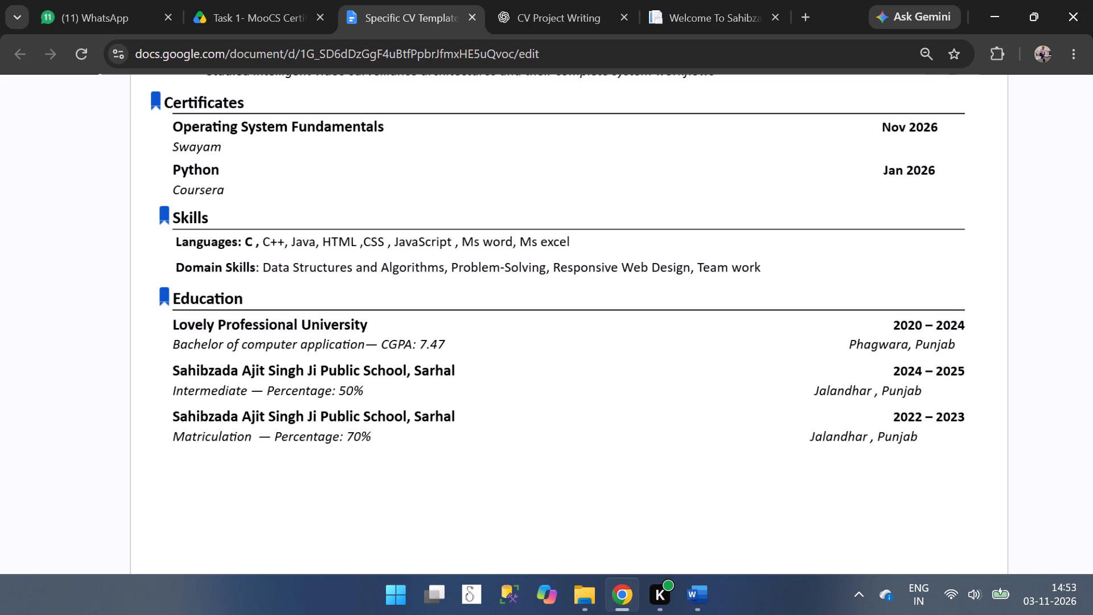
{"action": "left_click_drag", "start_coordinate": [373, 390], "coordinate": [342, 390]}
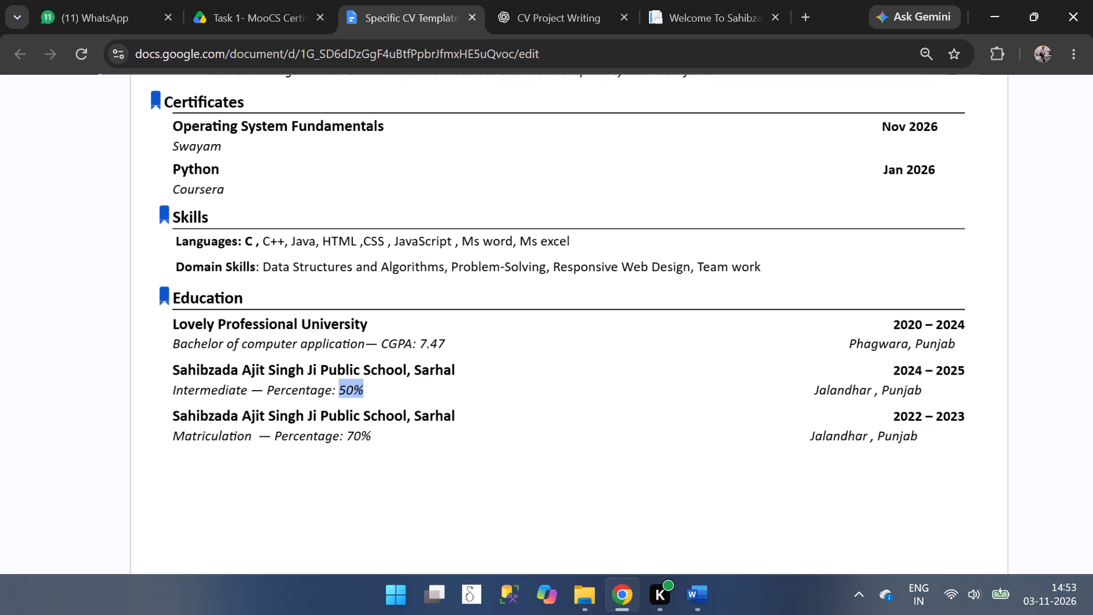
{"action": "left_click_drag", "start_coordinate": [342, 390], "coordinate": [339, 391]}
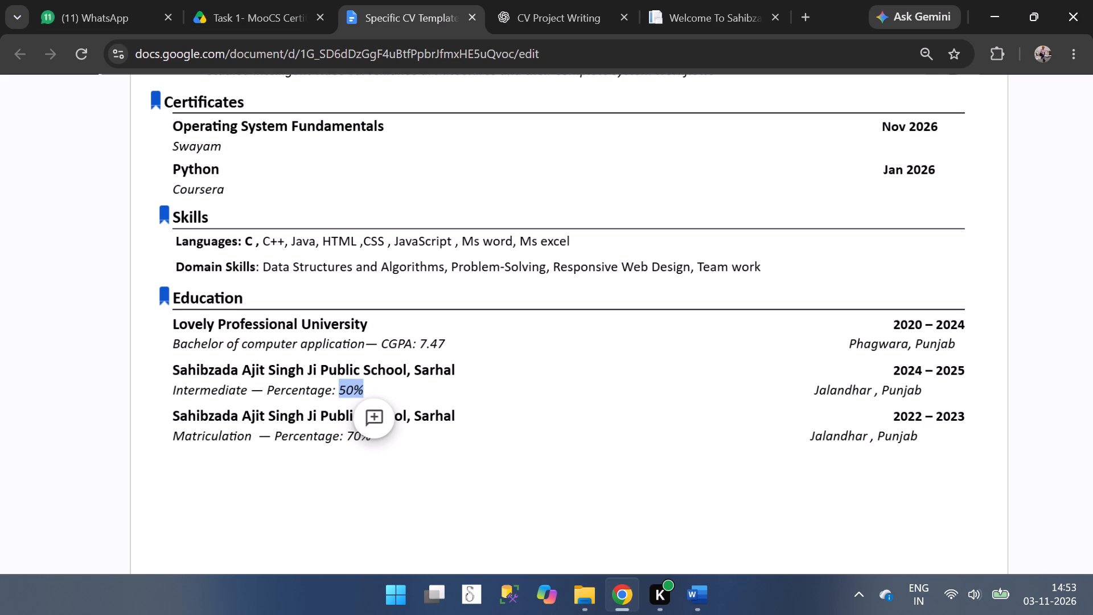
{"action": "left_click_drag", "start_coordinate": [452, 345], "coordinate": [376, 339]}
{"action": "scroll", "coordinate": [408, 286], "scroll_direction": "up", "scroll_amount": 4}
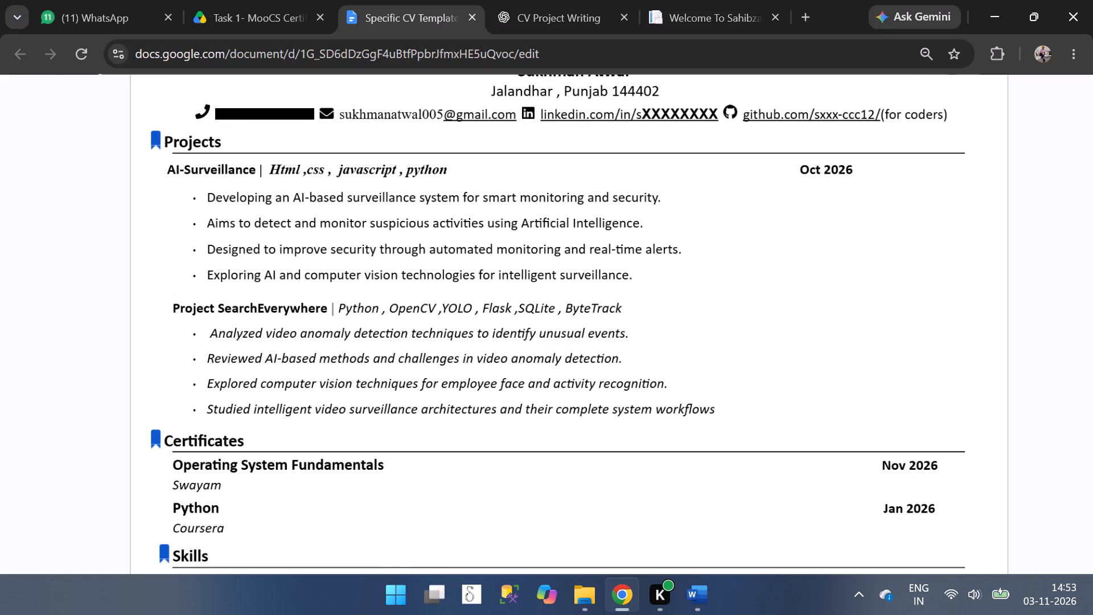
{"action": "scroll", "coordinate": [421, 291], "scroll_direction": "up", "scroll_amount": 2}
{"action": "scroll", "coordinate": [453, 363], "scroll_direction": "down", "scroll_amount": 2}
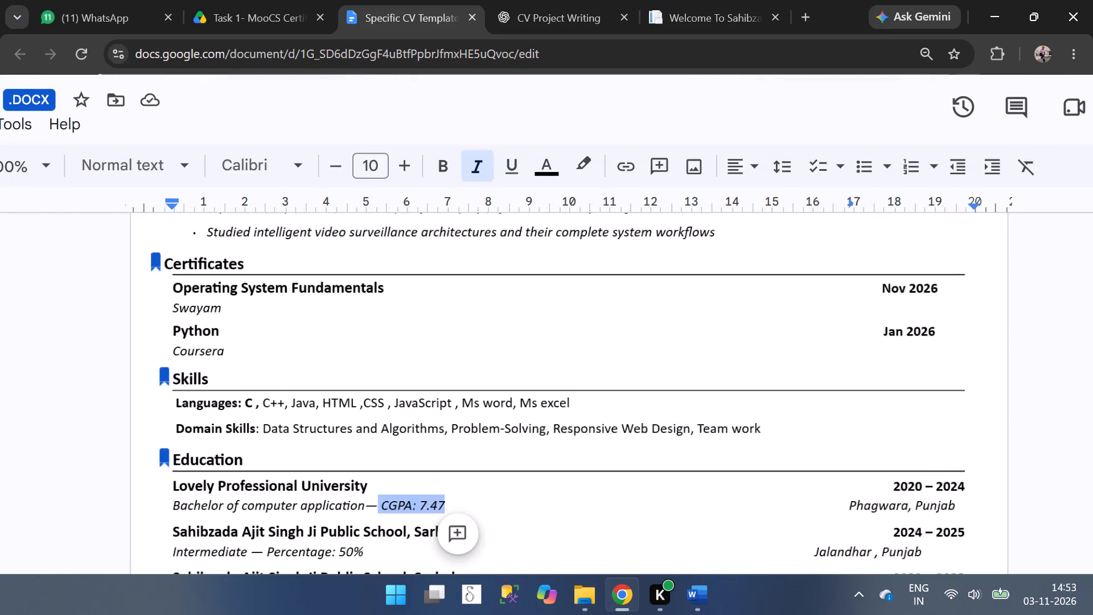
{"action": "scroll", "coordinate": [453, 363], "scroll_direction": "down", "scroll_amount": 2}
{"action": "key", "text": "ctrl+b"}
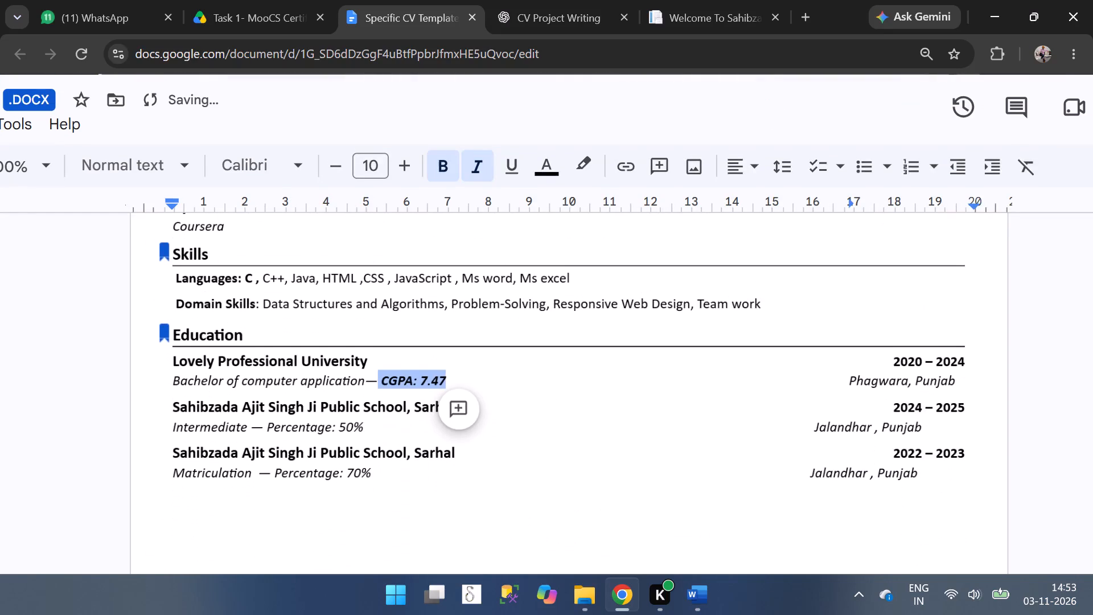
Make the percentages 50% and 70% bold in the Intermediate and Matriculation entries under Education.
{"action": "left_click_drag", "start_coordinate": [371, 429], "coordinate": [336, 427]}
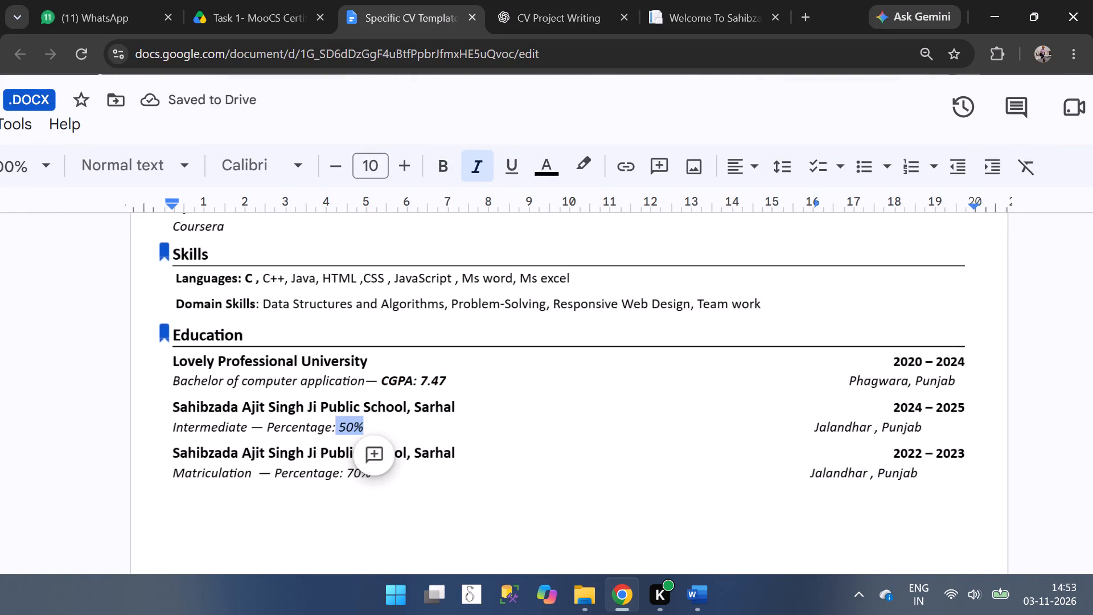
{"action": "key", "text": "ctrl+b"}
{"action": "left_click_drag", "start_coordinate": [407, 470], "coordinate": [354, 477]}
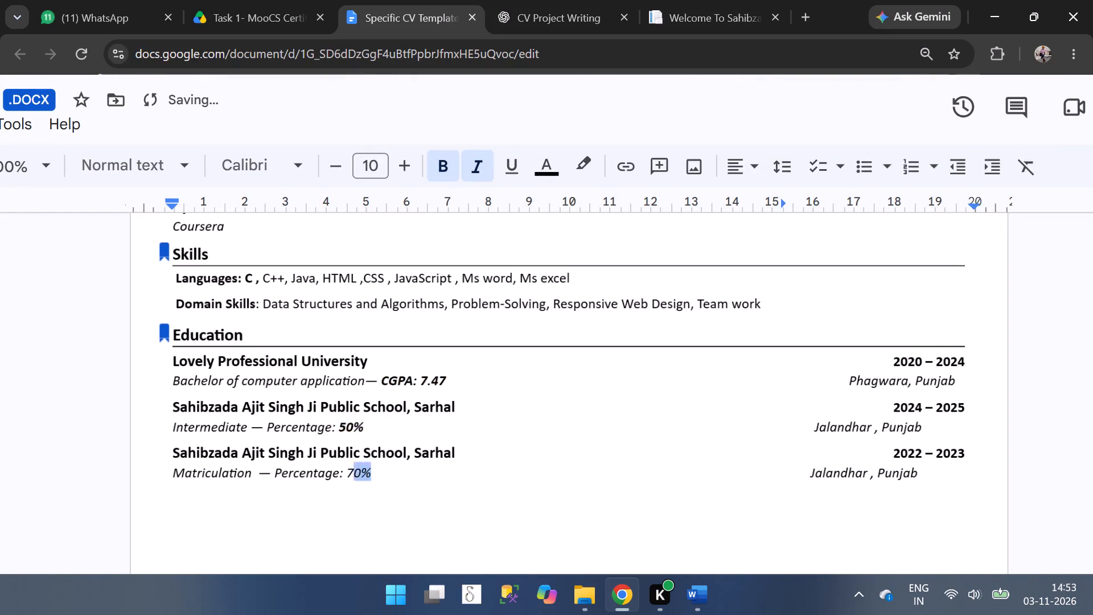
{"action": "left_click_drag", "start_coordinate": [354, 477], "coordinate": [347, 476]}
{"action": "key", "text": "ctrl+b"}
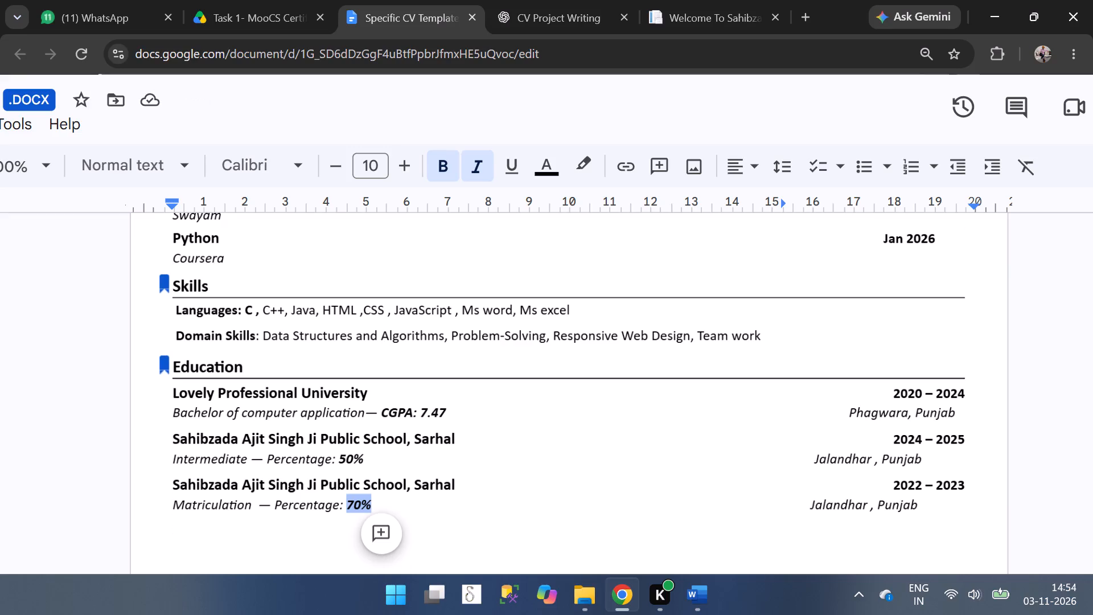
{"action": "left_click", "coordinate": [642, 484]}
Review the whole CV layout from the contact header through the Education entries.
{"action": "scroll", "coordinate": [642, 484], "scroll_direction": "up", "scroll_amount": 1}
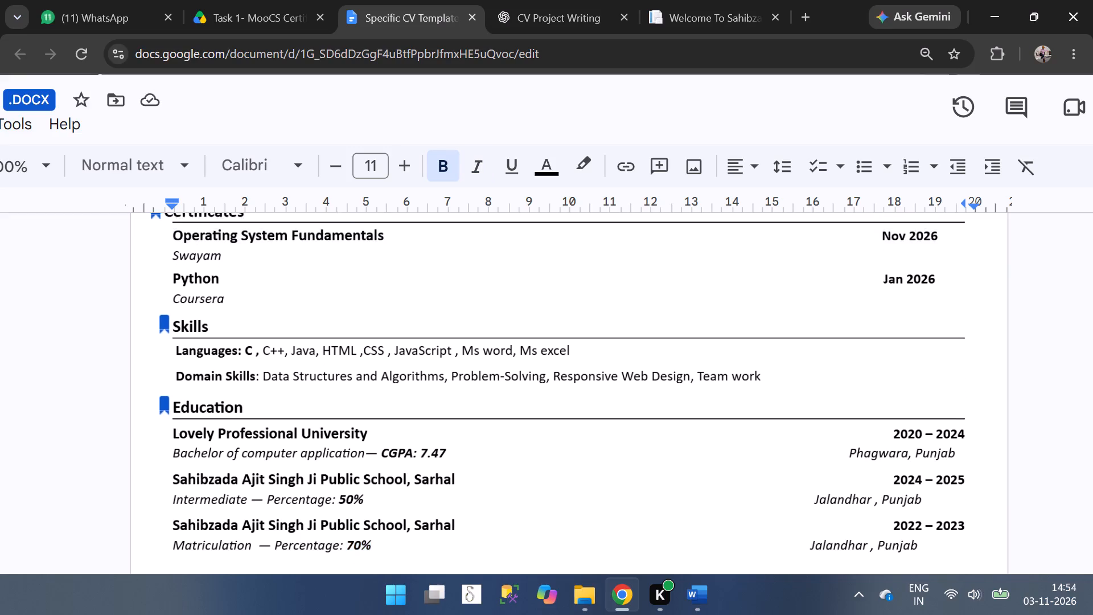
{"action": "scroll", "coordinate": [642, 484], "scroll_direction": "up", "scroll_amount": 2}
{"action": "scroll", "coordinate": [642, 484], "scroll_direction": "down", "scroll_amount": 1}
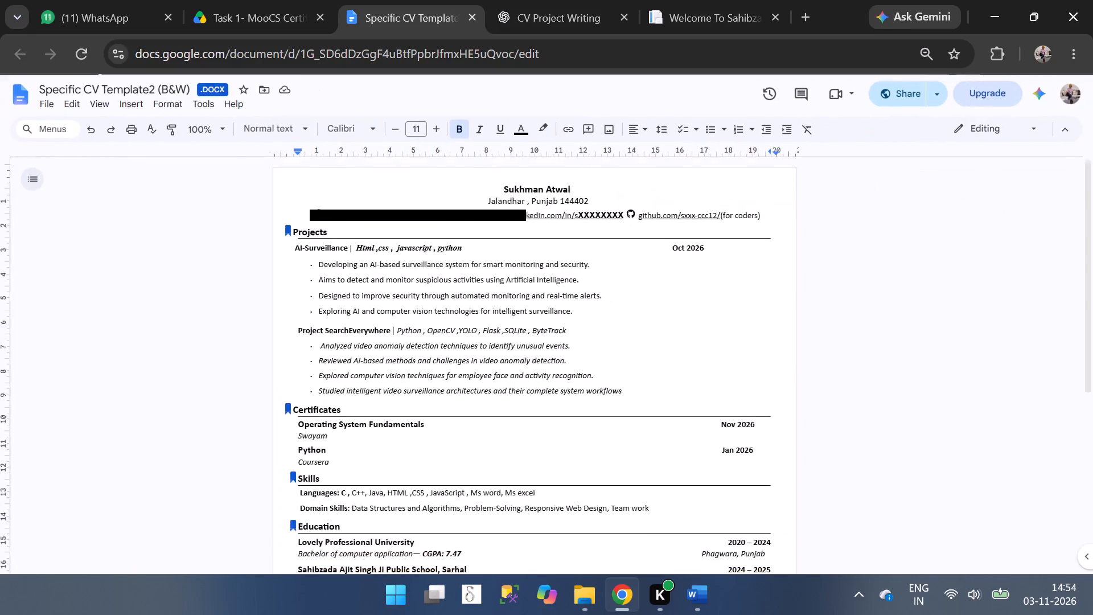
{"action": "scroll", "coordinate": [642, 484], "scroll_direction": "down", "scroll_amount": 2}
{"action": "scroll", "coordinate": [642, 484], "scroll_direction": "up", "scroll_amount": 1}
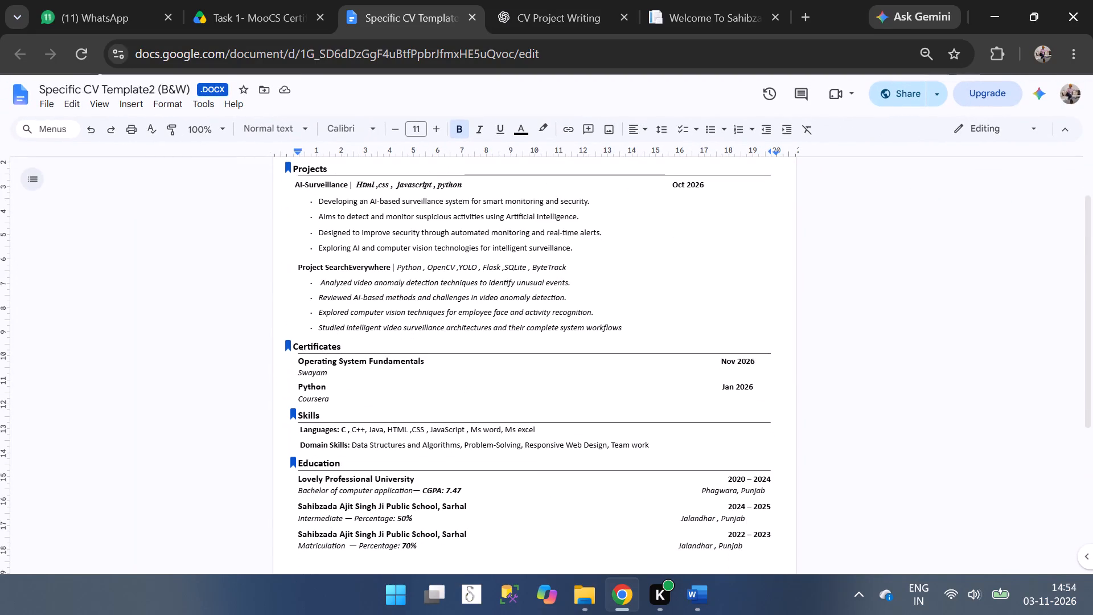
{"action": "scroll", "coordinate": [639, 488], "scroll_direction": "up", "scroll_amount": 2}
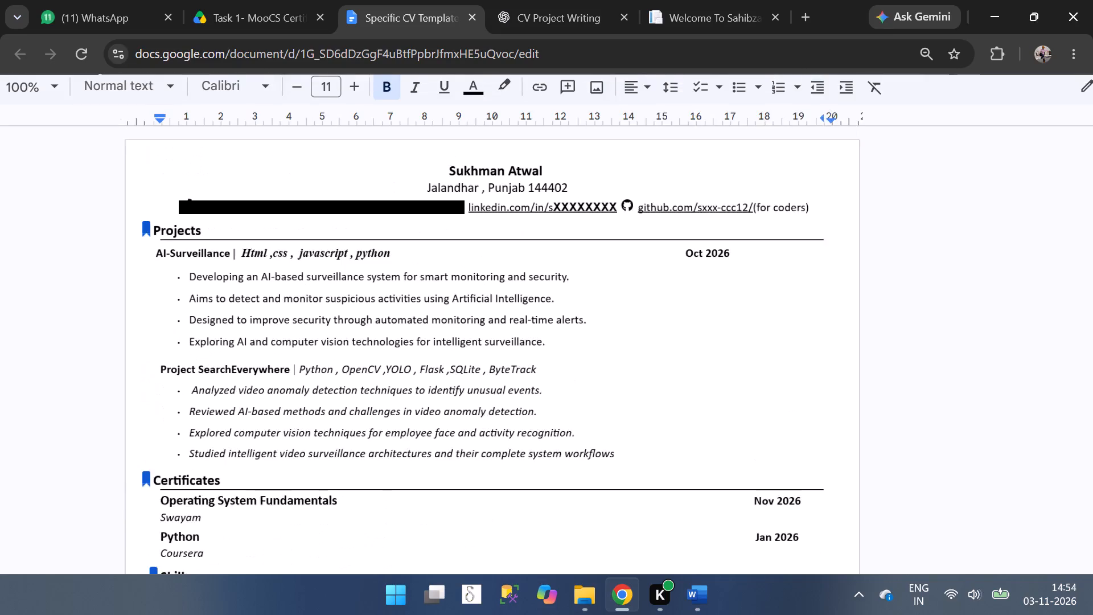
{"action": "scroll", "coordinate": [639, 488], "scroll_direction": "up", "scroll_amount": 1}
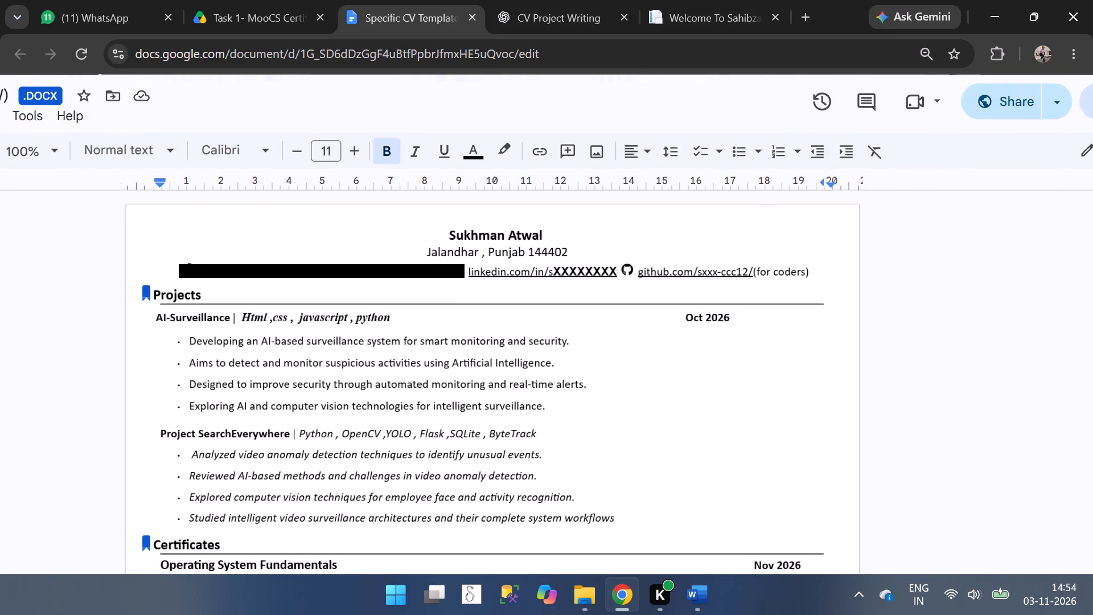
Check where the GitHub link in the contact line points, and close its preview.
{"action": "left_click", "coordinate": [732, 272]}
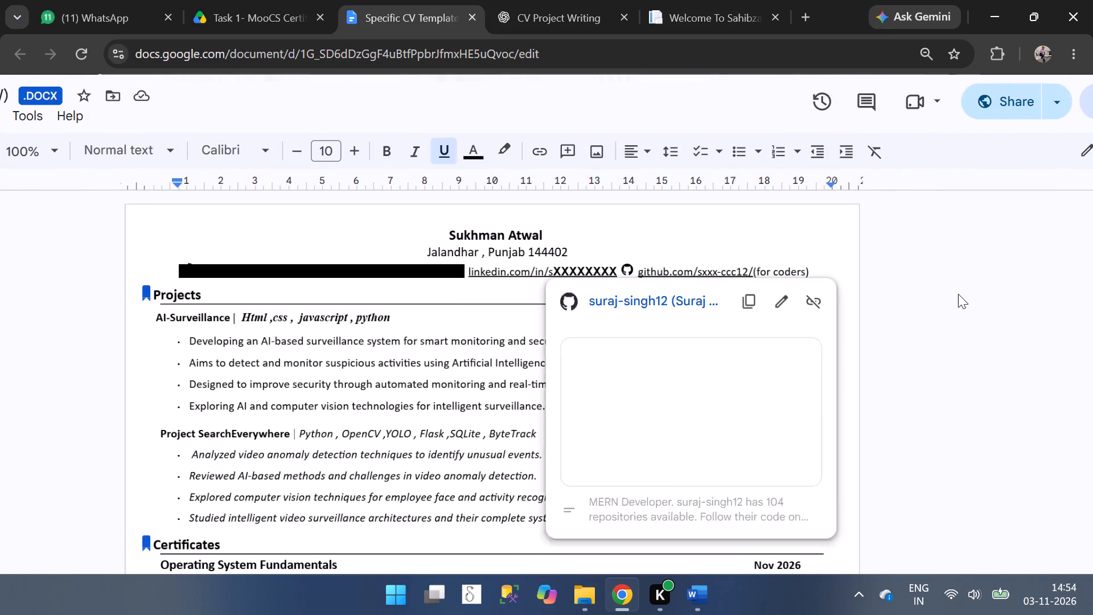
{"action": "left_click", "coordinate": [958, 294]}
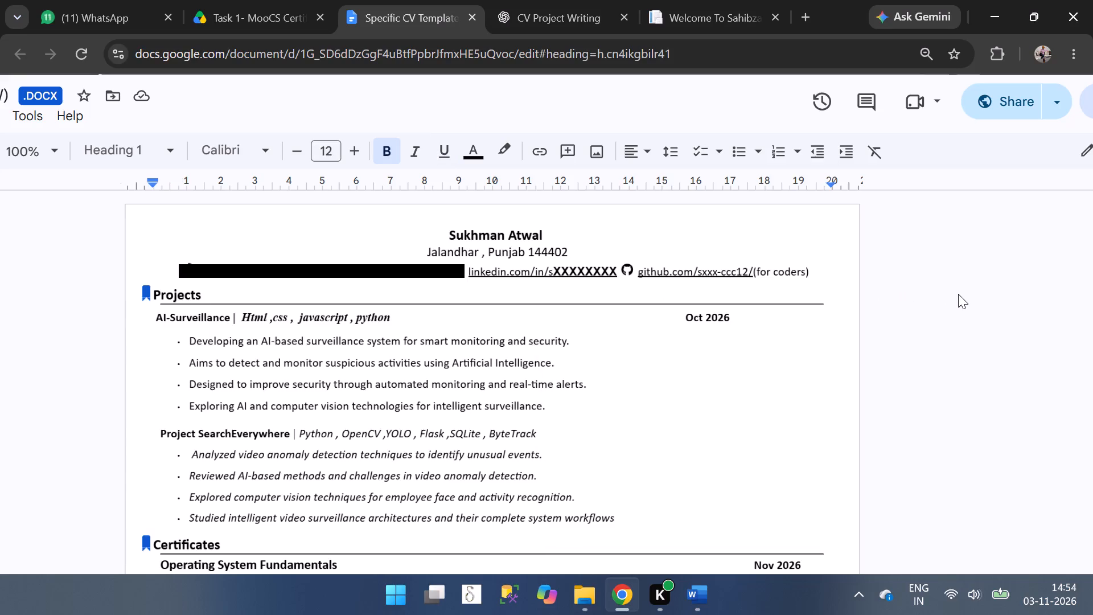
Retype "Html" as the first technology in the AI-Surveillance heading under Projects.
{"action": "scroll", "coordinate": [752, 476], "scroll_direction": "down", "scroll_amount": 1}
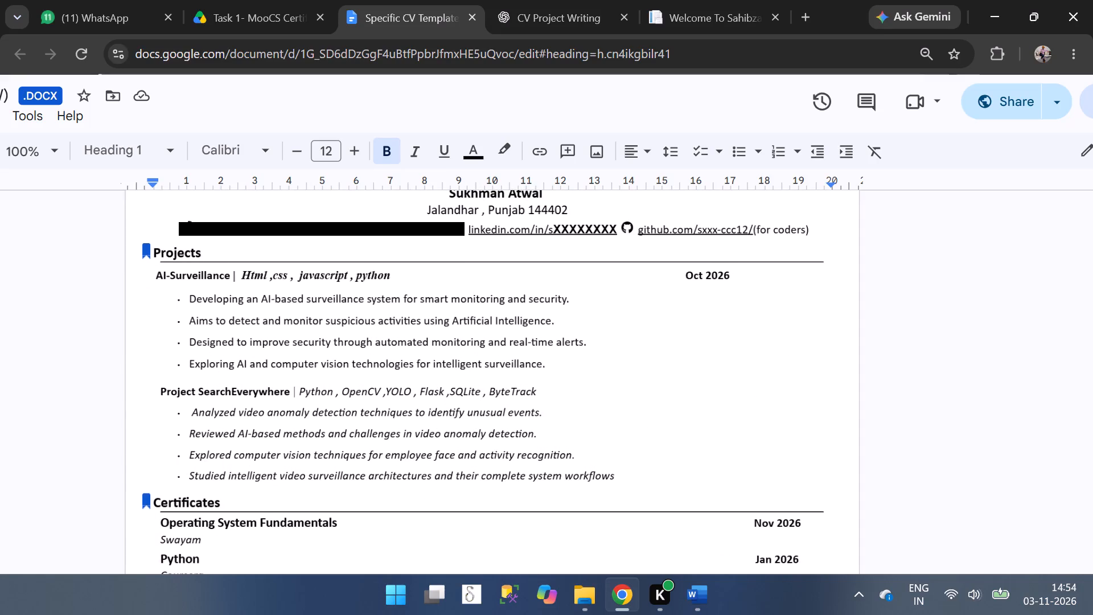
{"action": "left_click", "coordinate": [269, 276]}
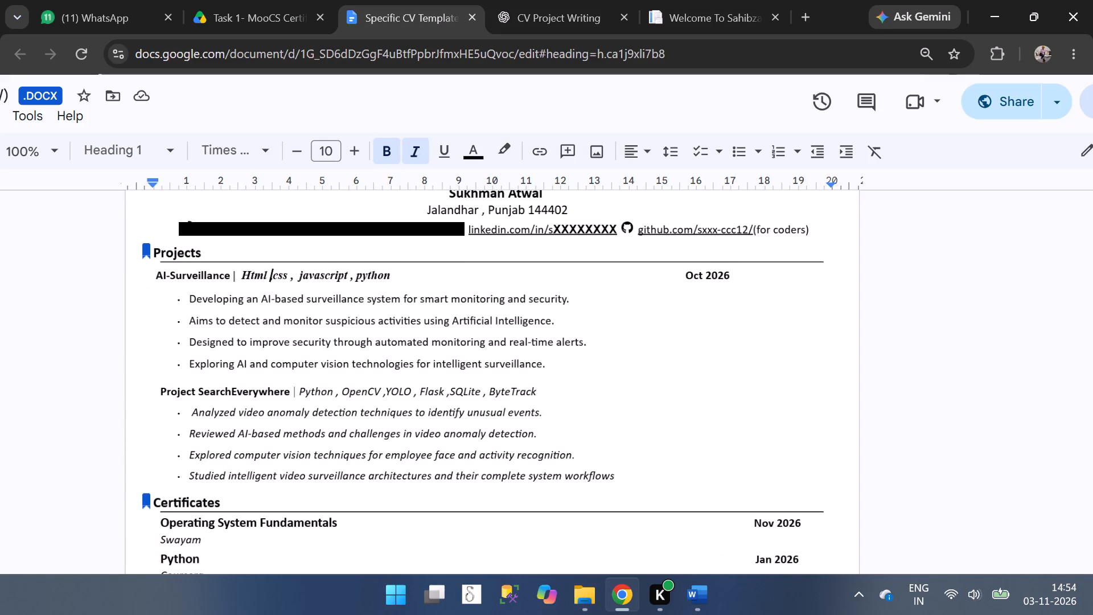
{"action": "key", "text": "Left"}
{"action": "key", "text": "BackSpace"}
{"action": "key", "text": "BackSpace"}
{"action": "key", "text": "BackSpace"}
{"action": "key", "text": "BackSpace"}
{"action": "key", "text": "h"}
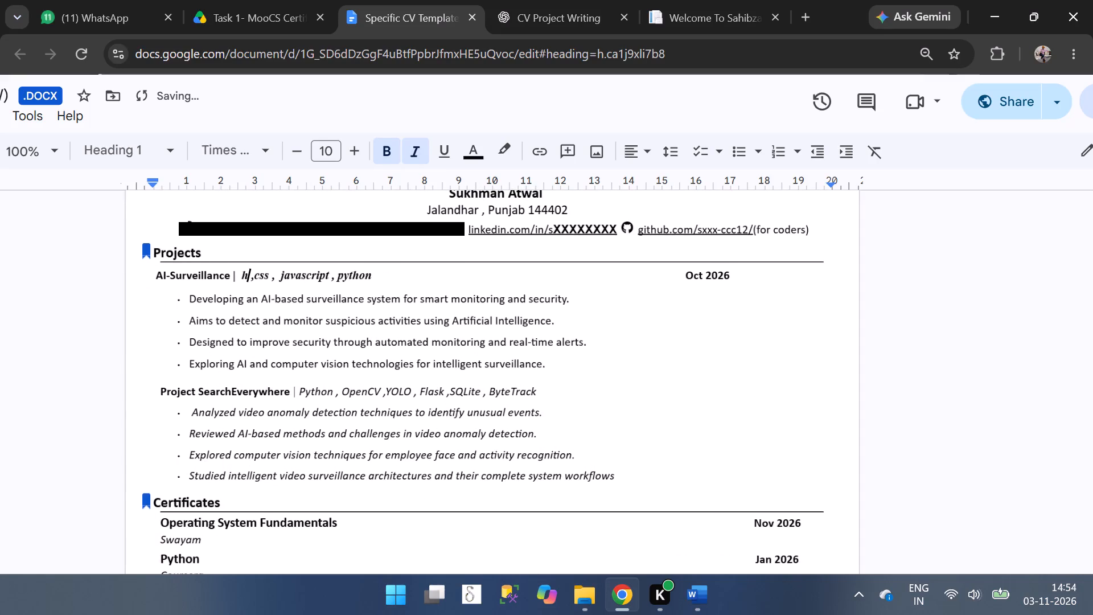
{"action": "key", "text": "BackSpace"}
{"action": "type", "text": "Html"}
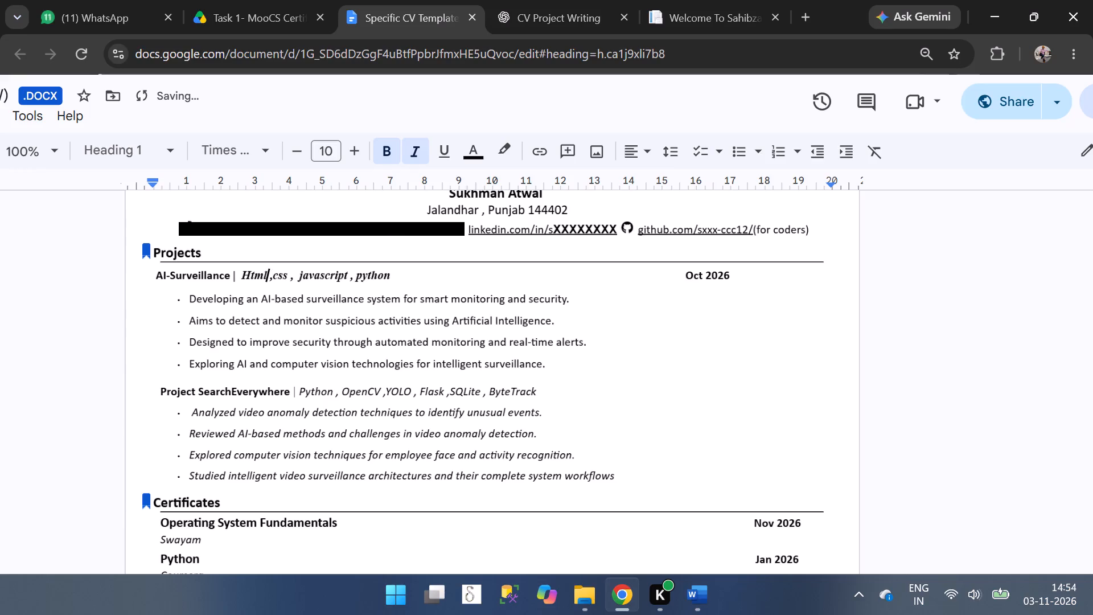
Capitalise the first letters of "Javascript" and "Python" in the AI-Surveillance technology list under Projects.
{"action": "left_click", "coordinate": [302, 275]}
{"action": "key", "text": "Right"}
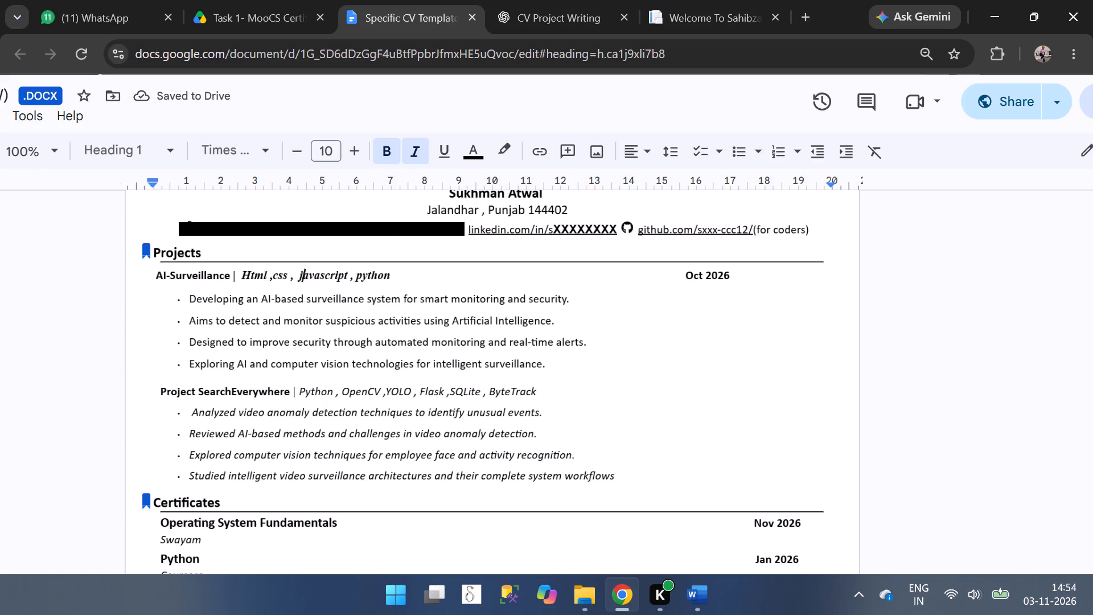
{"action": "key", "text": "BackSpace"}
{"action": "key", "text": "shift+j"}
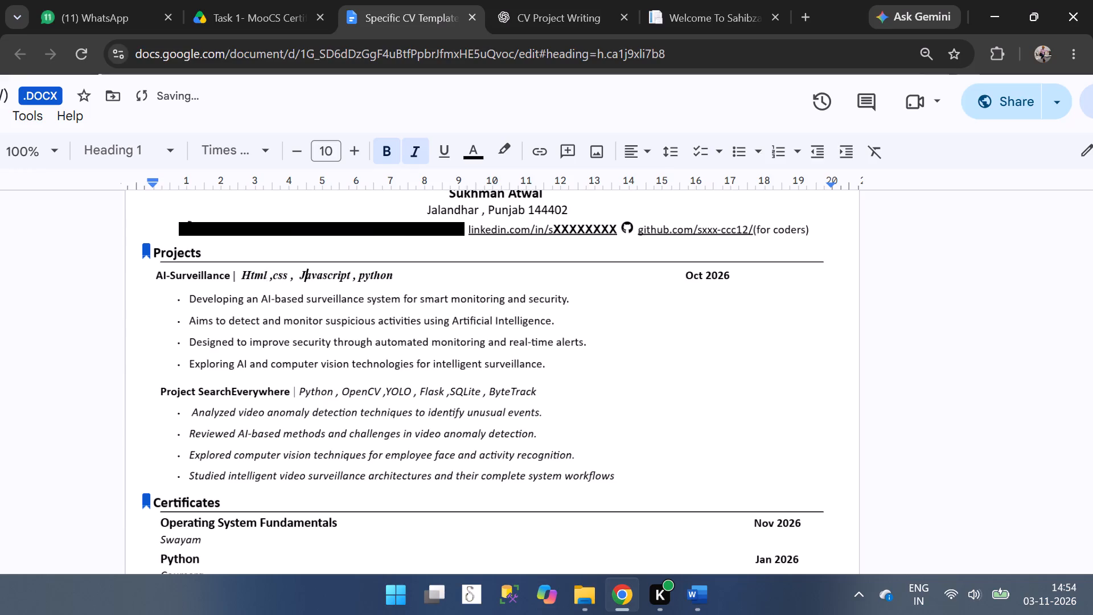
{"action": "left_click", "coordinate": [361, 276]}
{"action": "key", "text": "Right"}
{"action": "key", "text": "BackSpace"}
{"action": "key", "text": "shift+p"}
{"action": "left_click", "coordinate": [906, 337]}
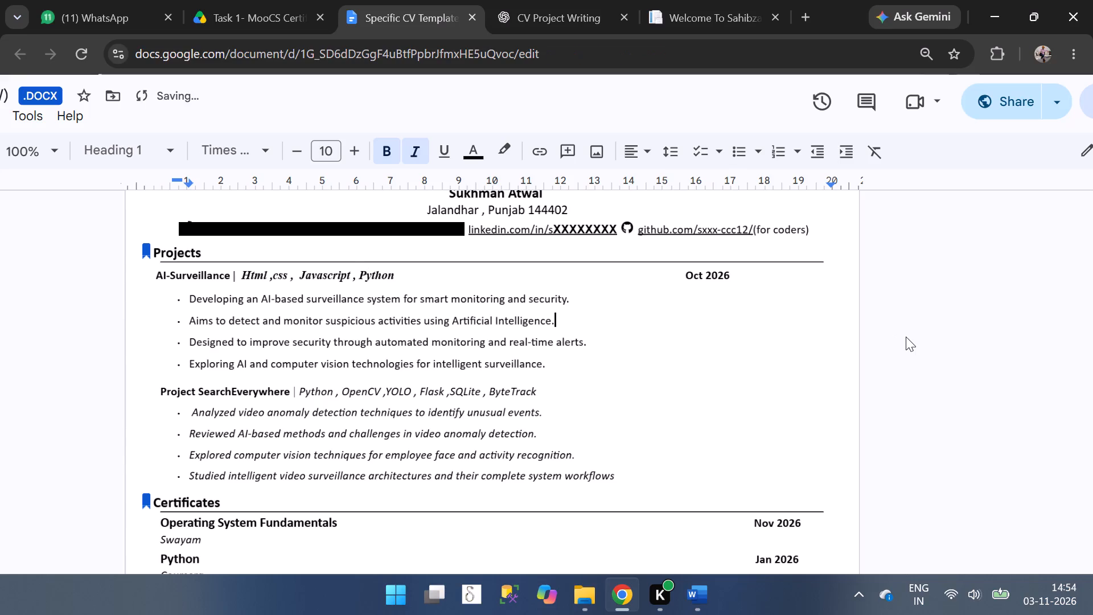
{"action": "left_click", "coordinate": [906, 337]}
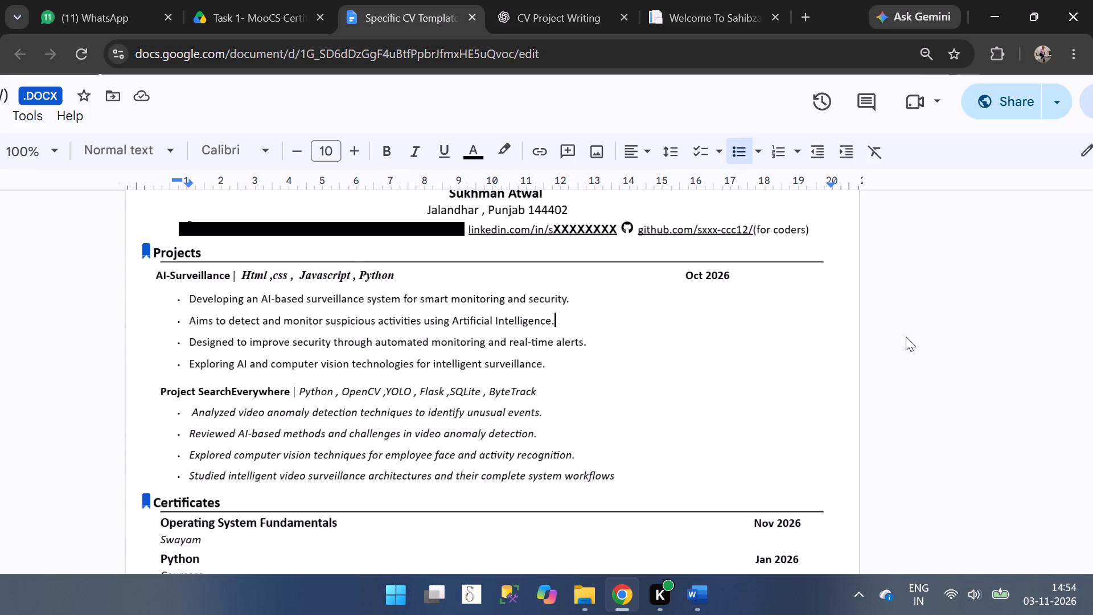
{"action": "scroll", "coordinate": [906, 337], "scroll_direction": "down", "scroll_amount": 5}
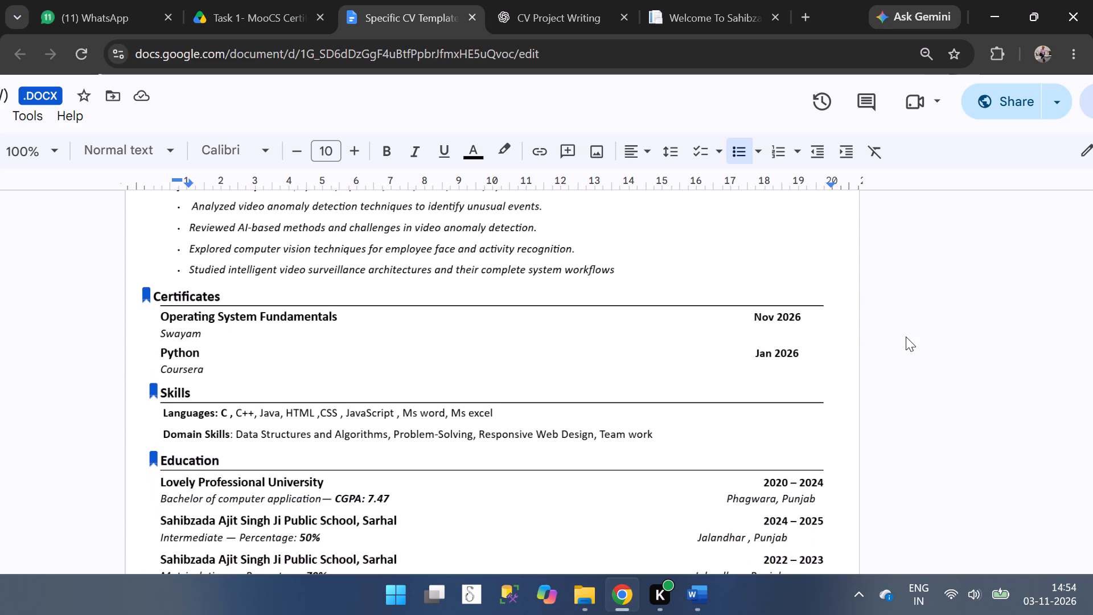
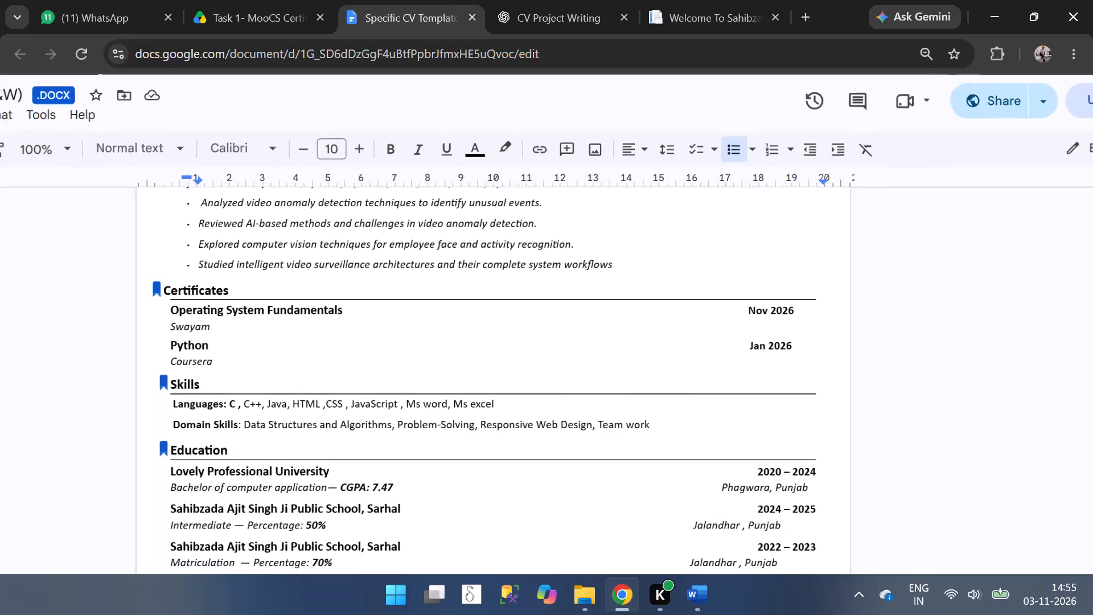
Download the CV document as a PDF file.
{"action": "scroll", "coordinate": [536, 359], "scroll_direction": "right", "scroll_amount": 1}
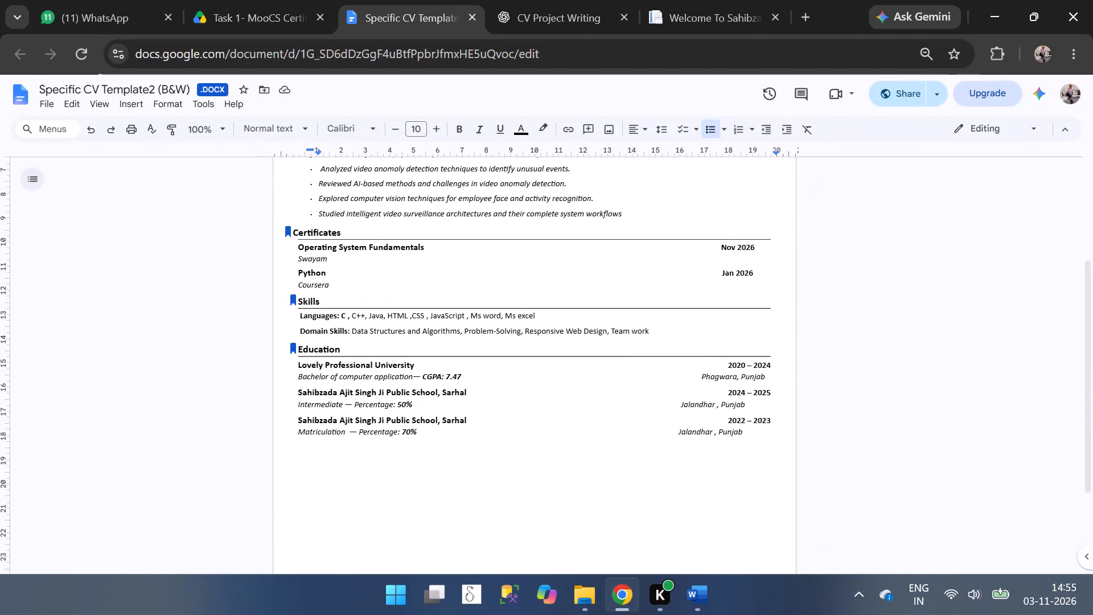
{"action": "scroll", "coordinate": [410, 356], "scroll_direction": "up", "scroll_amount": 3}
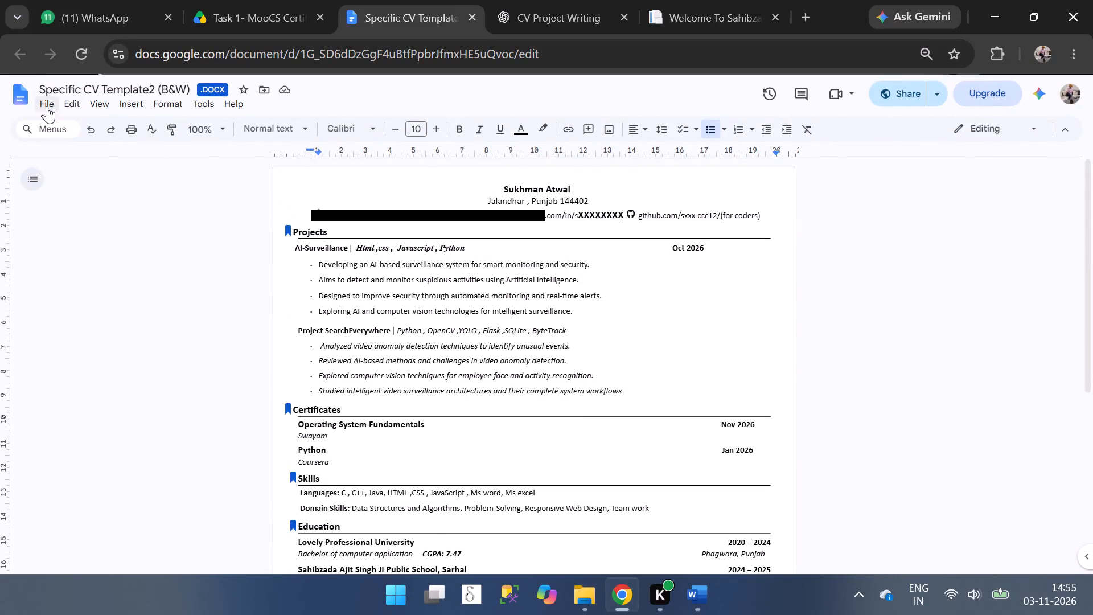
{"action": "left_click", "coordinate": [47, 106]}
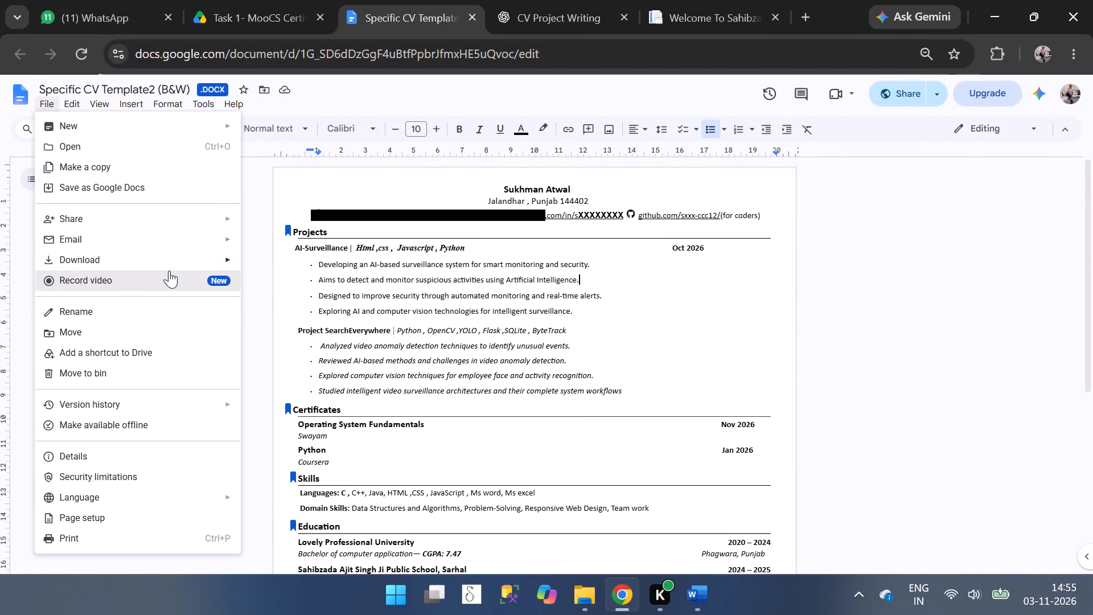
{"action": "left_click", "coordinate": [195, 258]}
{"action": "left_click", "coordinate": [277, 289]}
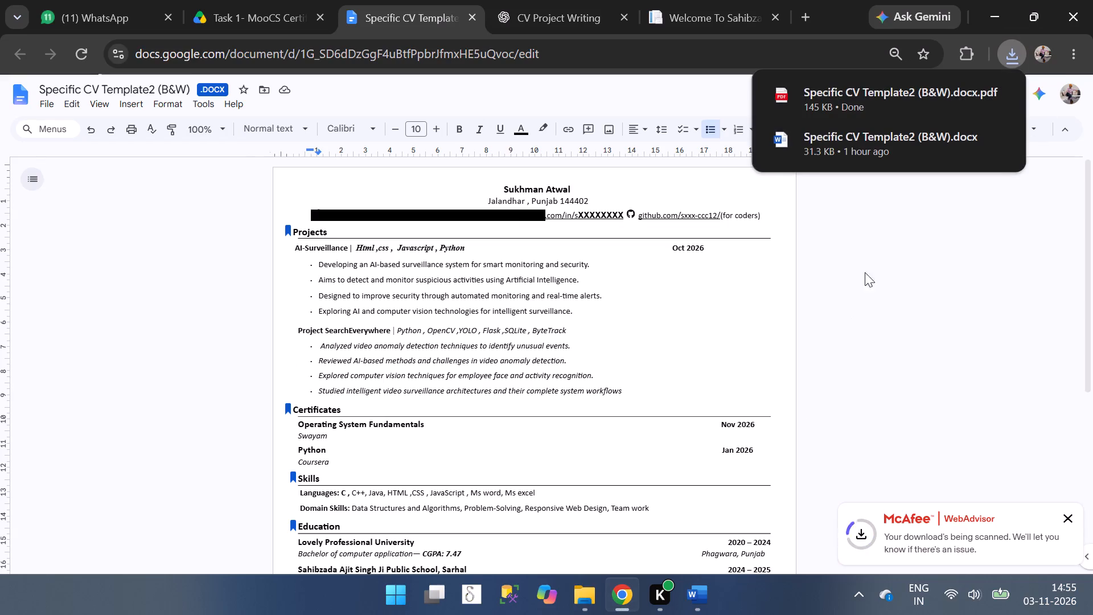
{"action": "left_click", "coordinate": [931, 333]}
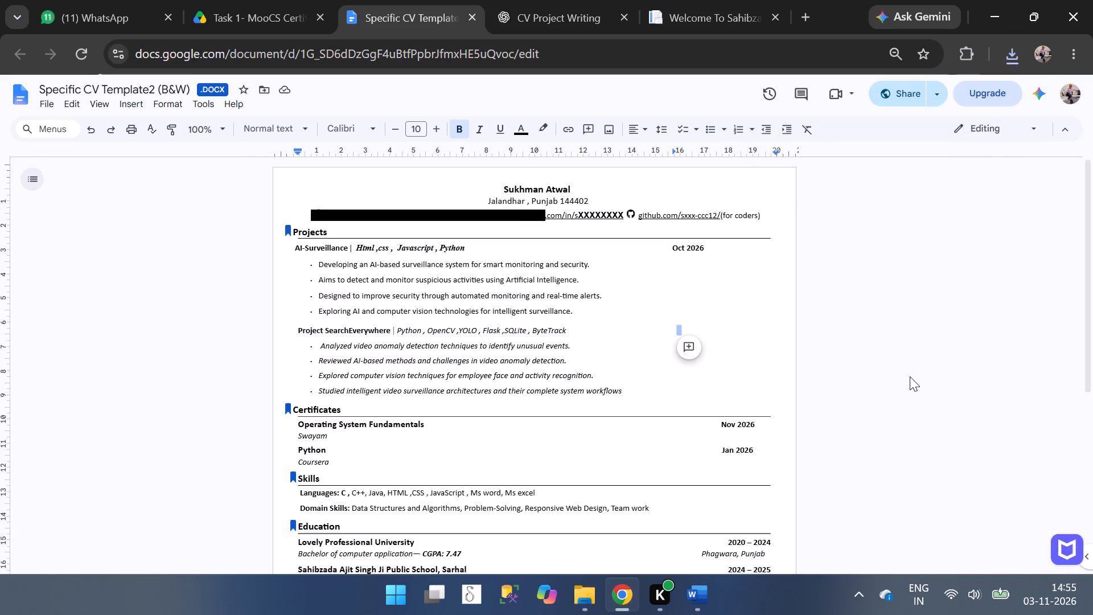
Review the CV's layout and content across the Projects, Certificates, Skills and Education sections.
{"action": "double_click", "coordinate": [905, 376]}
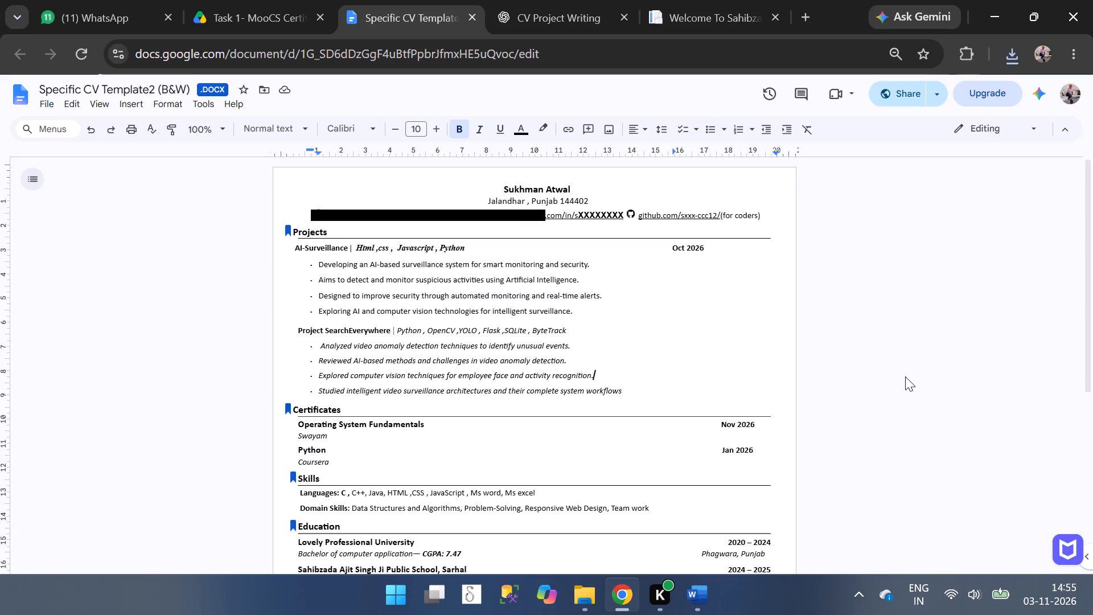
{"action": "left_click", "coordinate": [905, 376]}
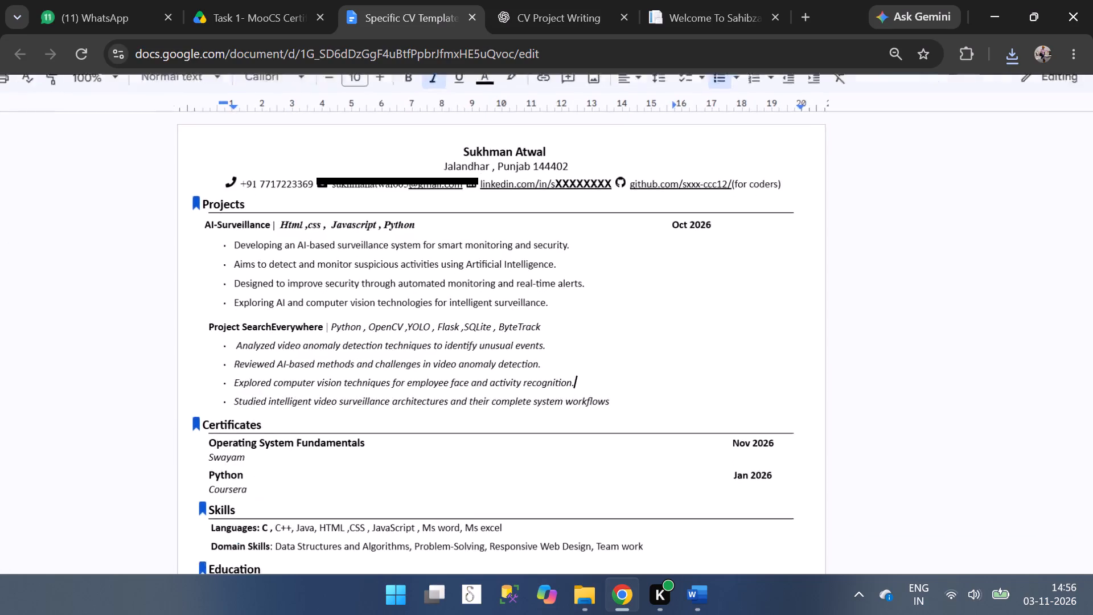
{"action": "left_click", "coordinate": [122, 285]}
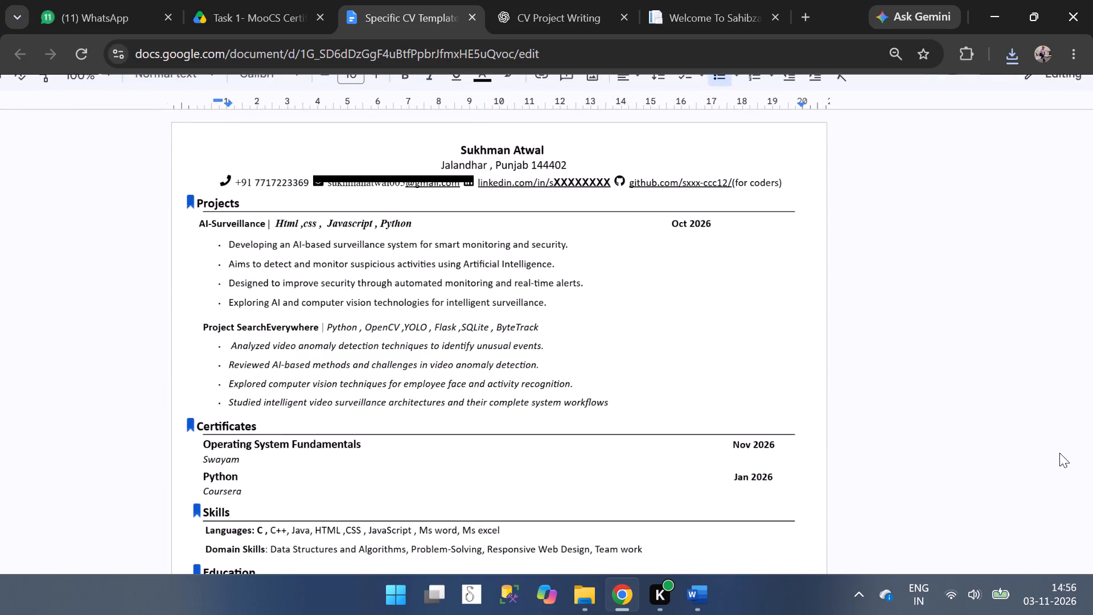
{"action": "left_click", "coordinate": [1065, 453]}
{"action": "scroll", "coordinate": [1065, 453], "scroll_direction": "right", "scroll_amount": 1}
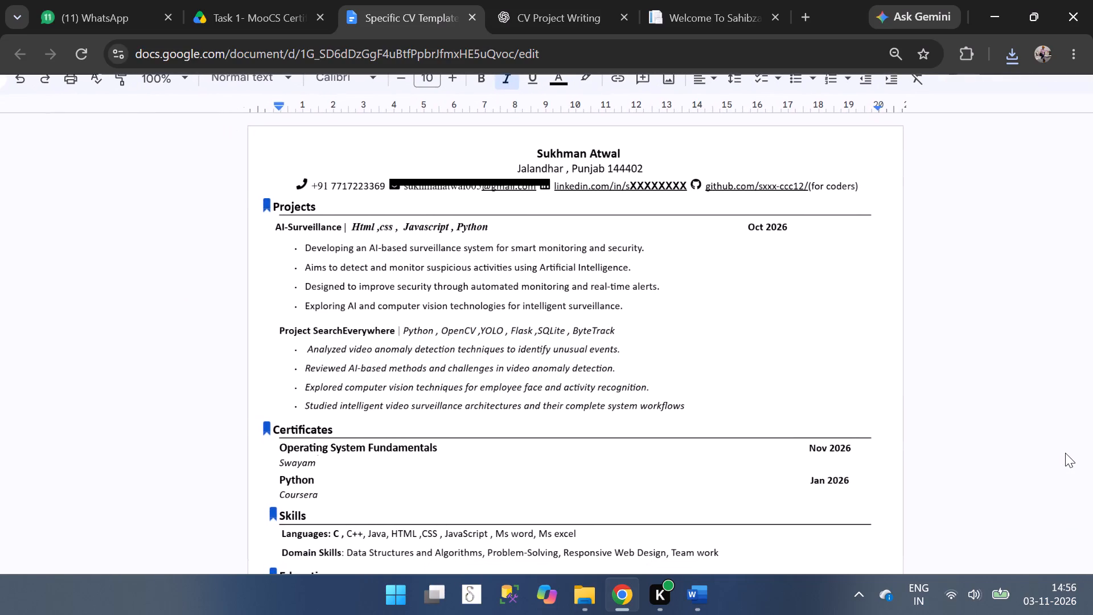
{"action": "scroll", "coordinate": [1065, 453], "scroll_direction": "right", "scroll_amount": 1}
{"action": "scroll", "coordinate": [1065, 453], "scroll_direction": "down", "scroll_amount": 3}
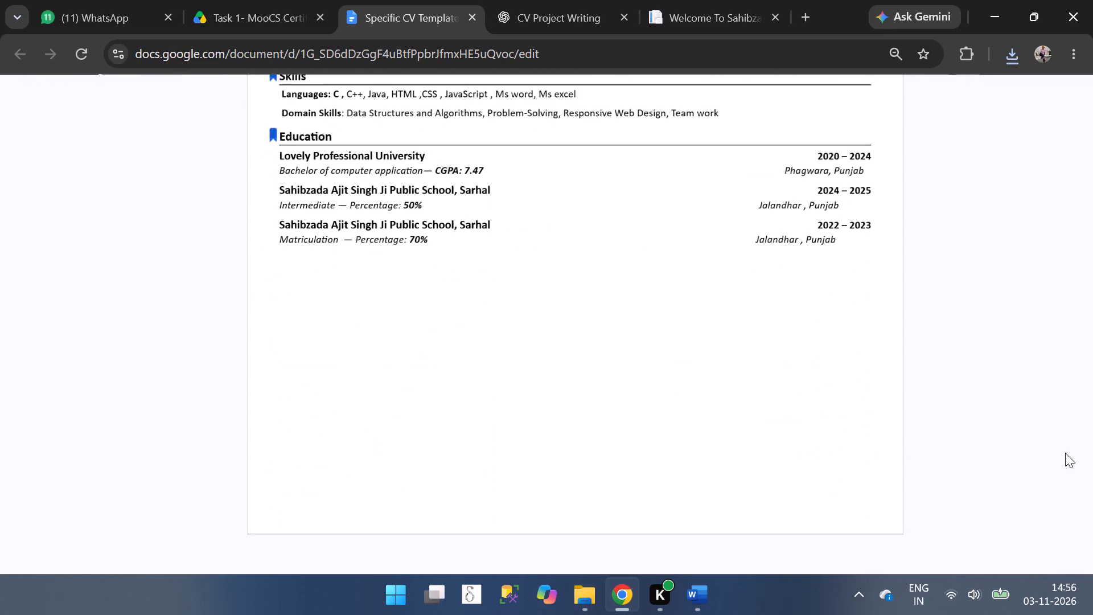
{"action": "scroll", "coordinate": [1065, 453], "scroll_direction": "down", "scroll_amount": 1}
{"action": "scroll", "coordinate": [1065, 453], "scroll_direction": "up", "scroll_amount": 2}
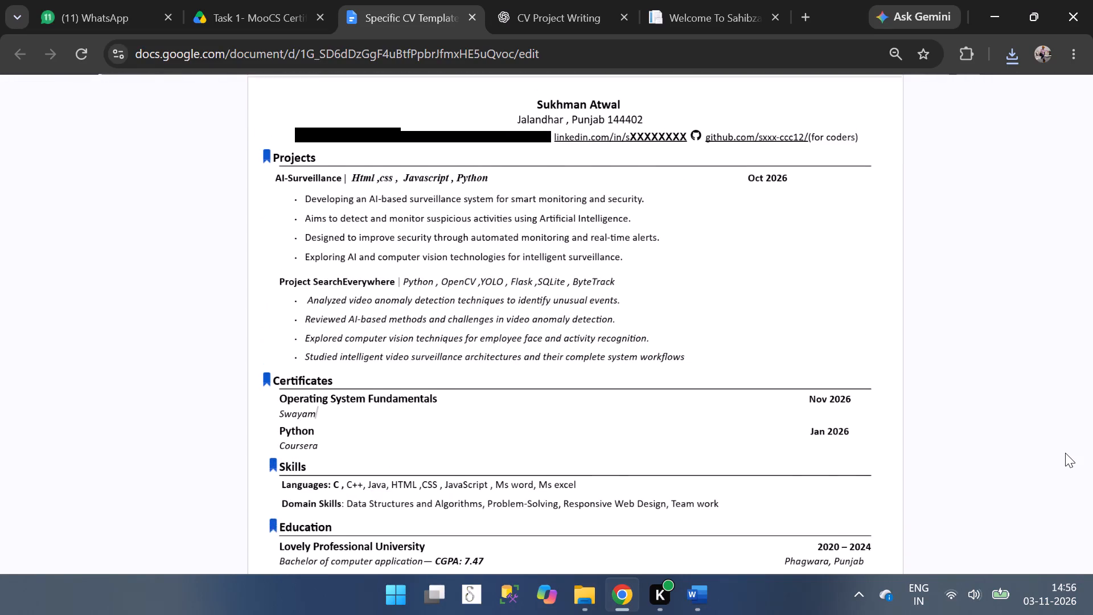
{"action": "scroll", "coordinate": [1065, 453], "scroll_direction": "up", "scroll_amount": 1}
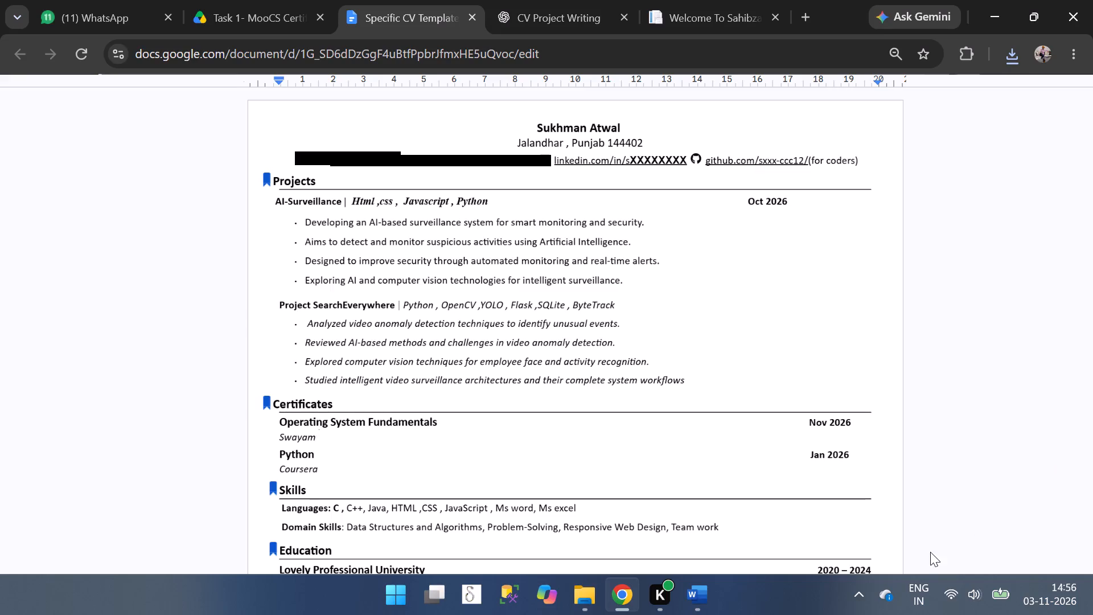
{"action": "scroll", "coordinate": [788, 519], "scroll_direction": "down", "scroll_amount": 2}
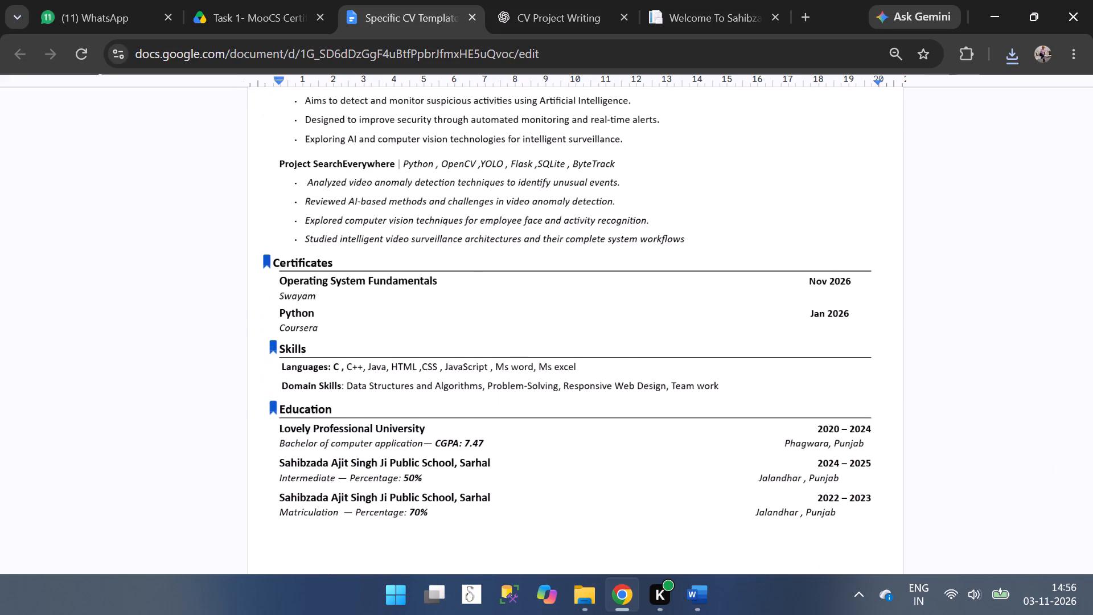
{"action": "scroll", "coordinate": [788, 519], "scroll_direction": "up", "scroll_amount": 1}
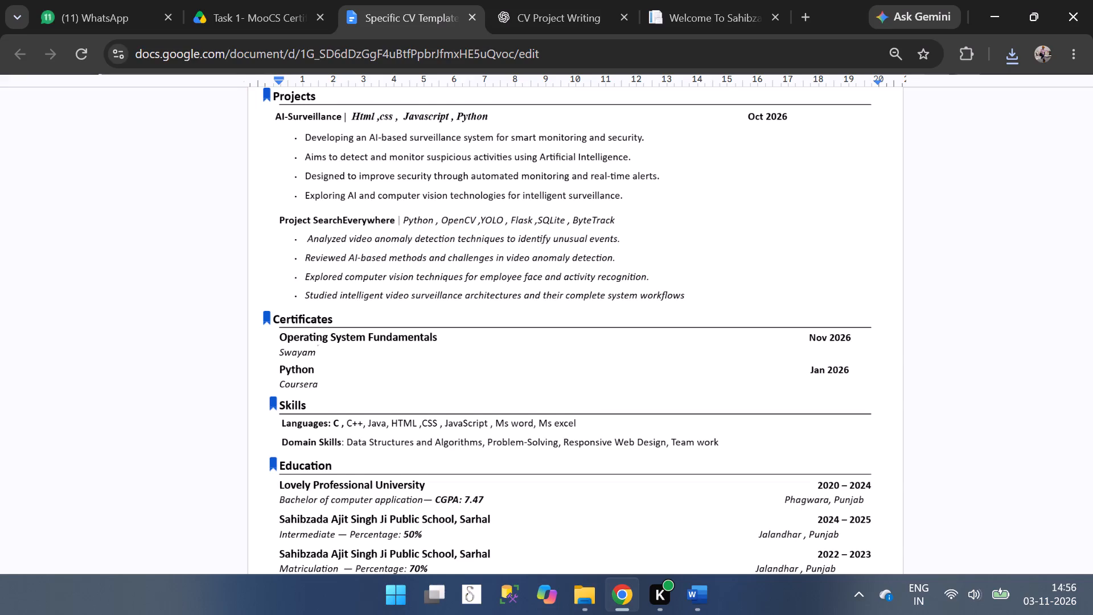
{"action": "scroll", "coordinate": [679, 469], "scroll_direction": "up", "scroll_amount": 2}
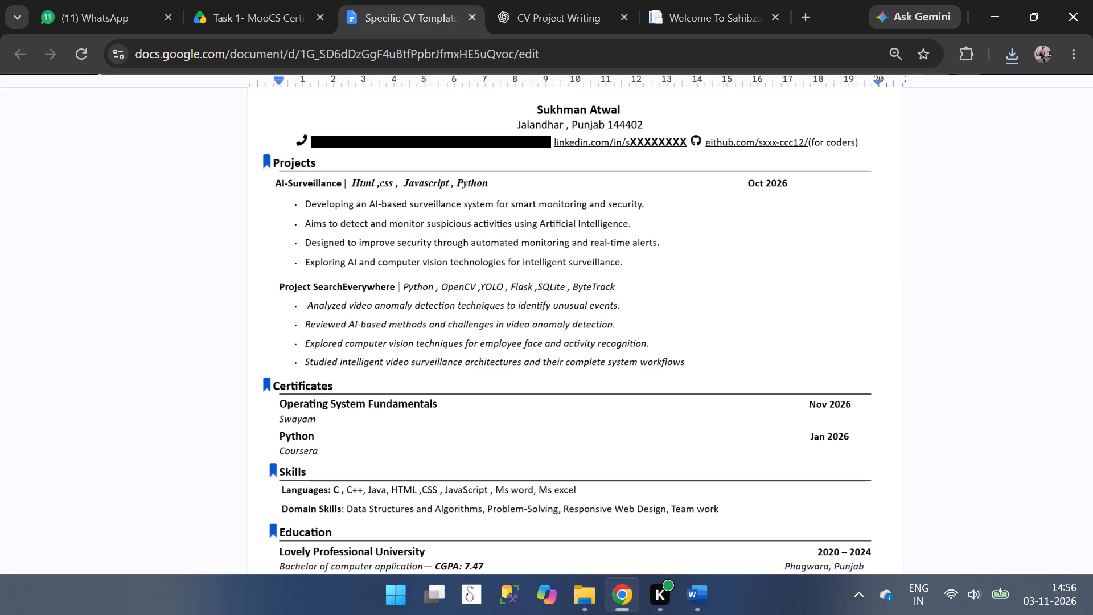
{"action": "left_click", "coordinate": [154, 412]}
{"action": "left_click", "coordinate": [326, 440]}
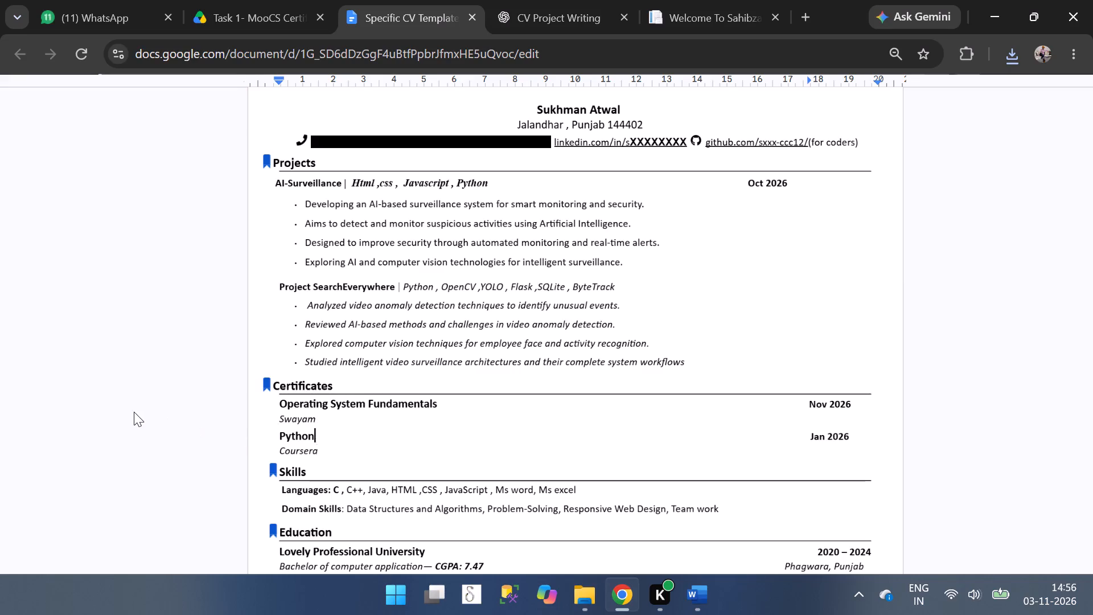
{"action": "left_click", "coordinate": [134, 412]}
Indent the Intermediate entry's "Jalandhar , Punjab" location with spaces to align it under "Phagwara, Punjab" in Education.
{"action": "scroll", "coordinate": [134, 412], "scroll_direction": "down", "scroll_amount": 1}
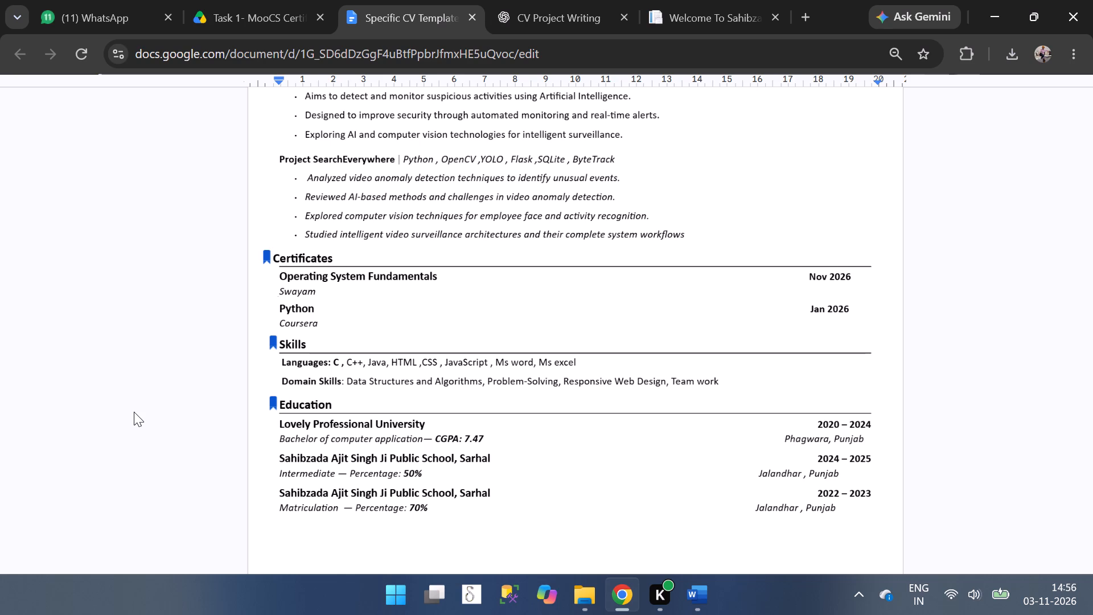
{"action": "scroll", "coordinate": [134, 412], "scroll_direction": "down", "scroll_amount": 1}
{"action": "scroll", "coordinate": [134, 412], "scroll_direction": "up", "scroll_amount": 1}
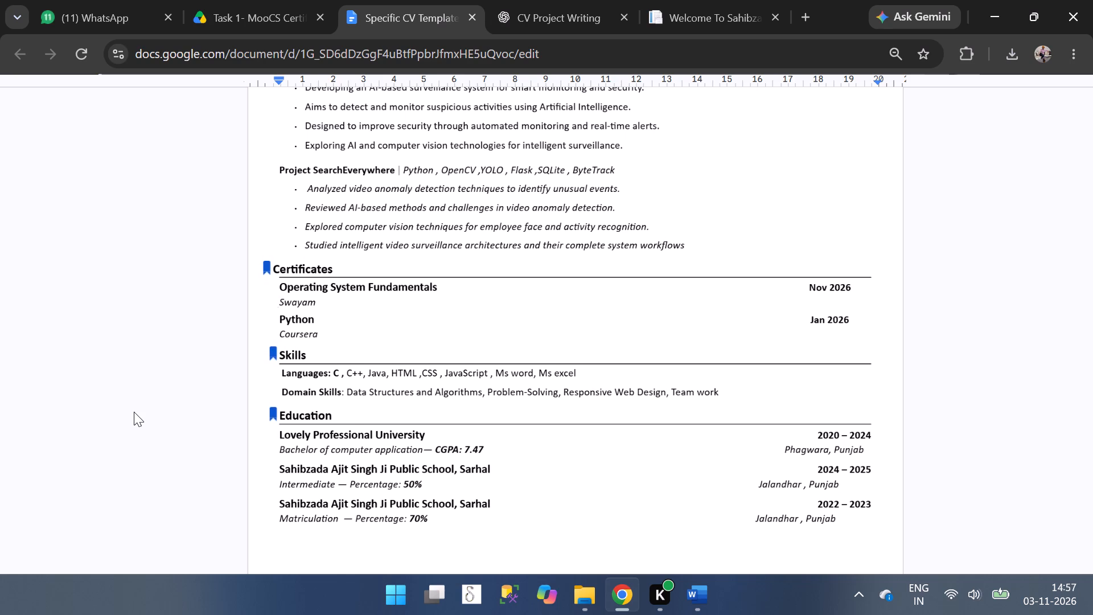
{"action": "left_click", "coordinate": [757, 482]}
{"action": "key", "text": "space"}
{"action": "key", "text": "space"}
{"action": "key", "text": "space"}
{"action": "key", "text": "space"}
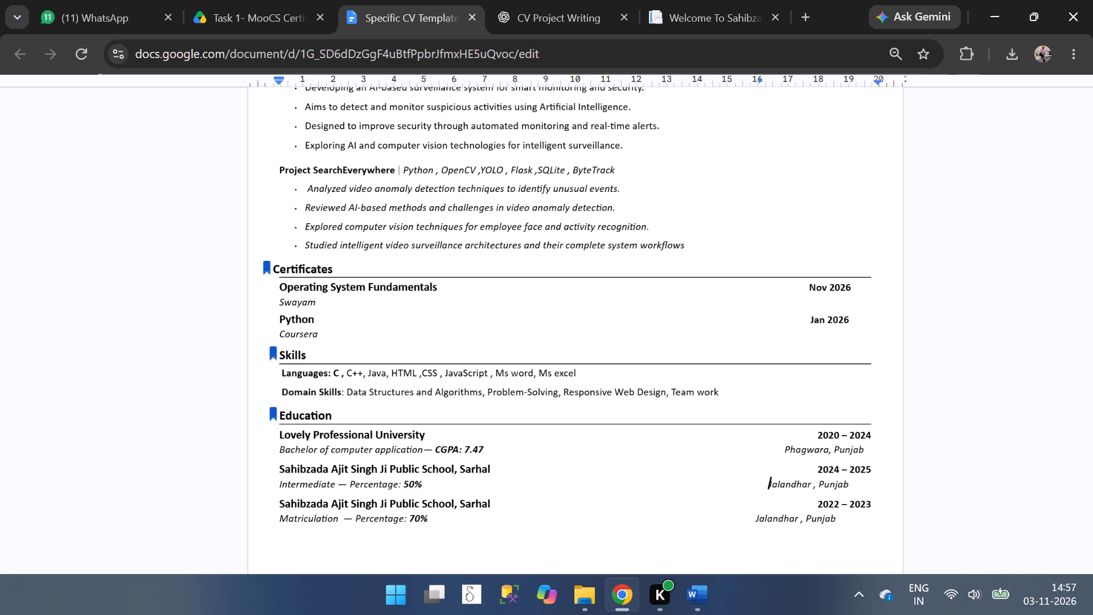
{"action": "key", "text": "space"}
{"action": "key", "text": "space"}
{"action": "key", "text": "space"}
{"action": "key", "text": "space"}
{"action": "key", "text": "space"}
{"action": "key", "text": "space"}
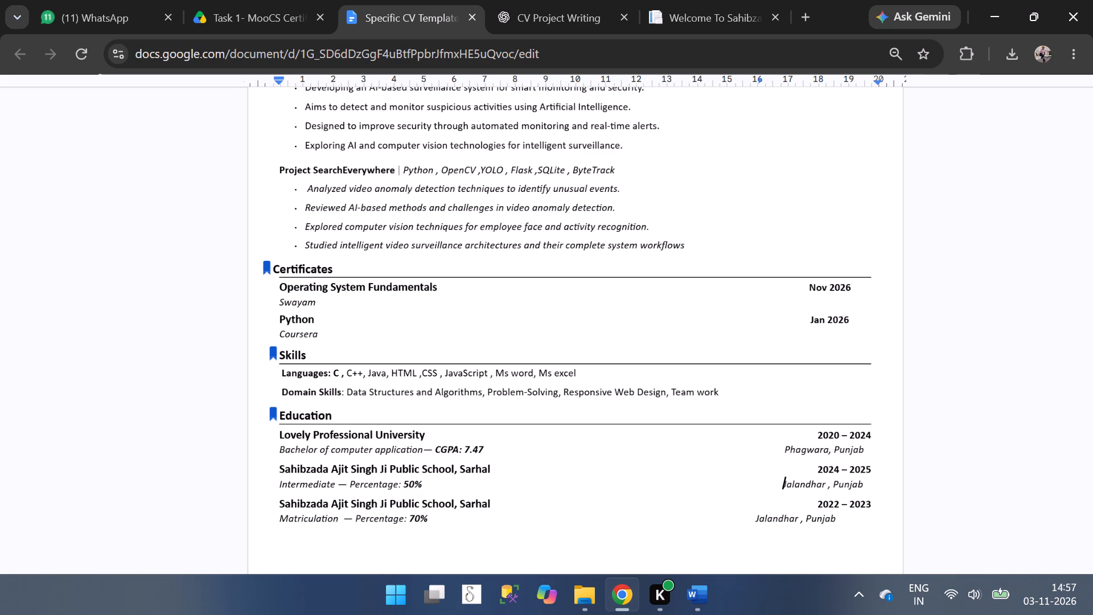
Indent the Matriculation entry's "Jalandhar , Punjab" location with spaces to line it up with the location above.
{"action": "left_click", "coordinate": [754, 514]}
{"action": "key", "text": "space"}
{"action": "key", "text": "space"}
{"action": "key", "text": "space"}
{"action": "key", "text": "space"}
{"action": "key", "text": "space"}
{"action": "key", "text": "space"}
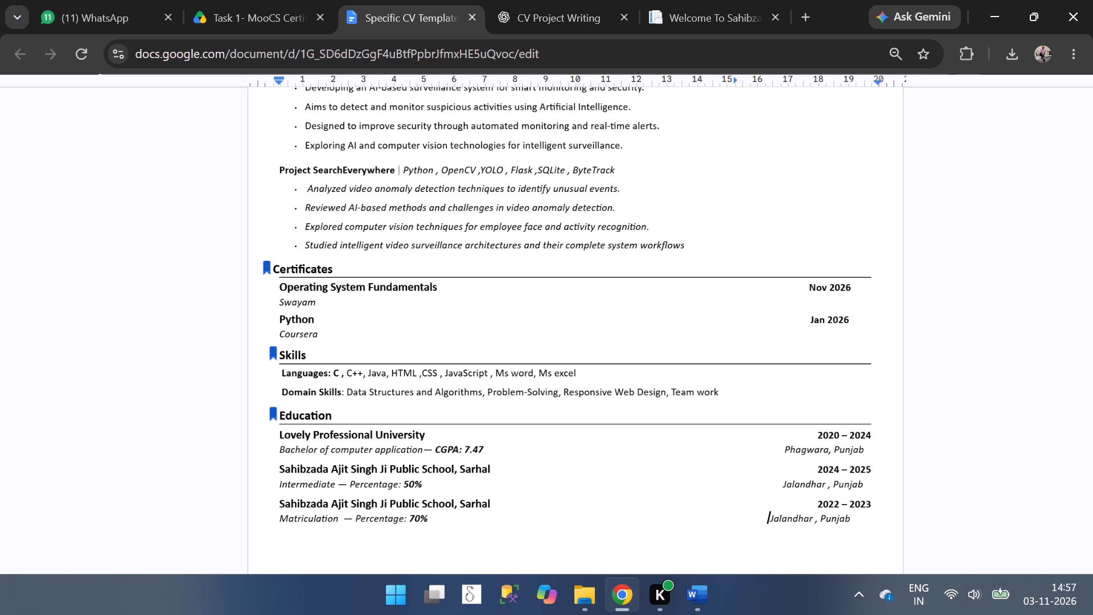
{"action": "key", "text": "space"}
{"action": "key", "text": "space"}
{"action": "key", "text": "space"}
{"action": "key", "text": "space"}
{"action": "key", "text": "space"}
{"action": "key", "text": "space"}
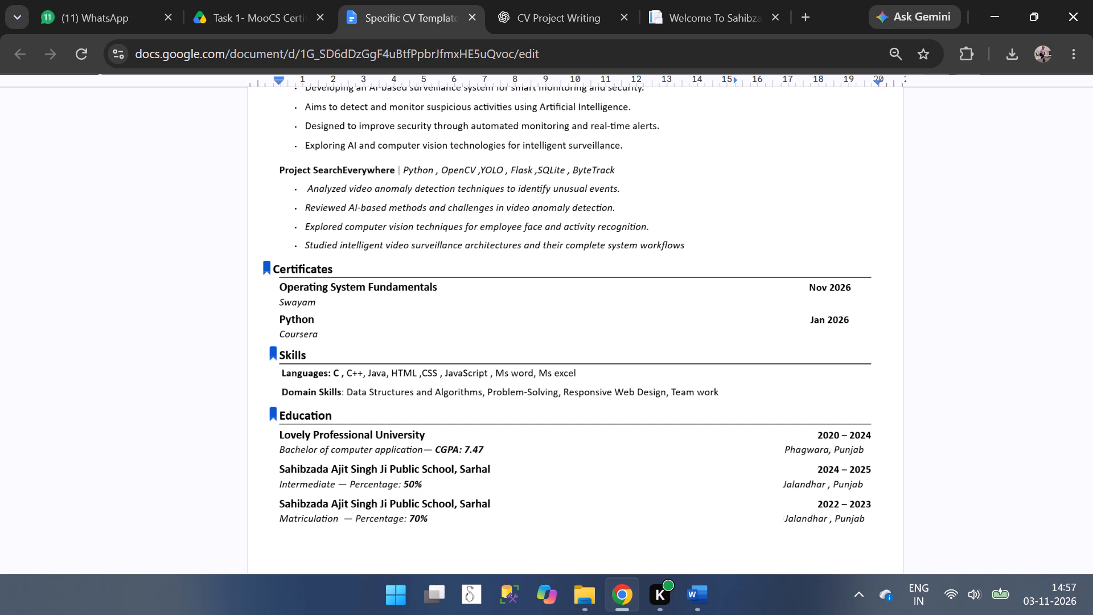
{"action": "left_click", "coordinate": [951, 440]}
{"action": "left_click", "coordinate": [783, 516]}
{"action": "key", "text": "BackSpace"}
{"action": "left_click", "coordinate": [993, 501]}
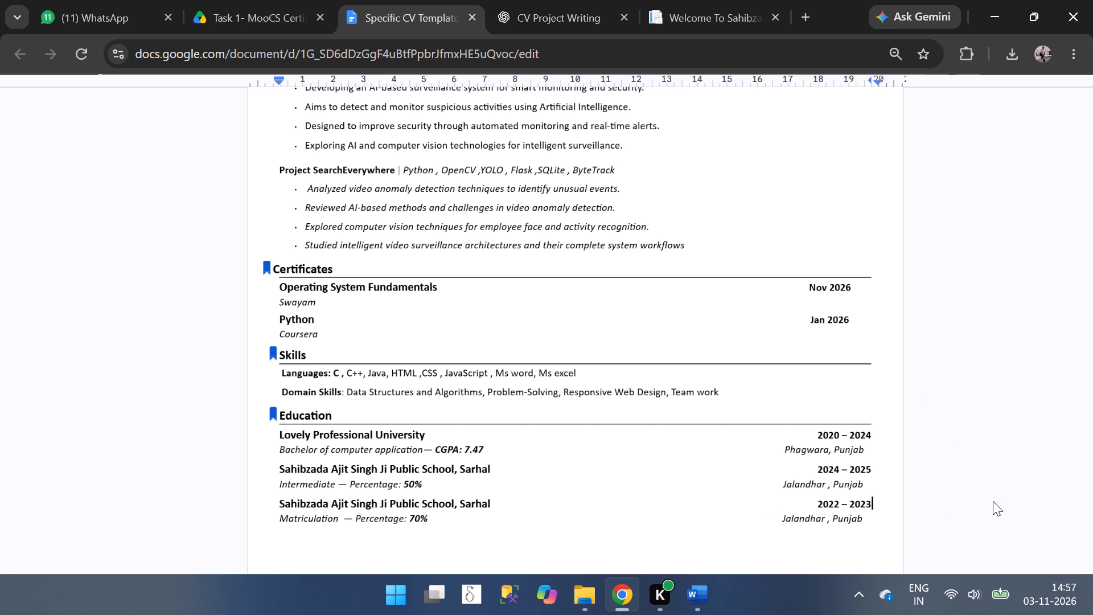
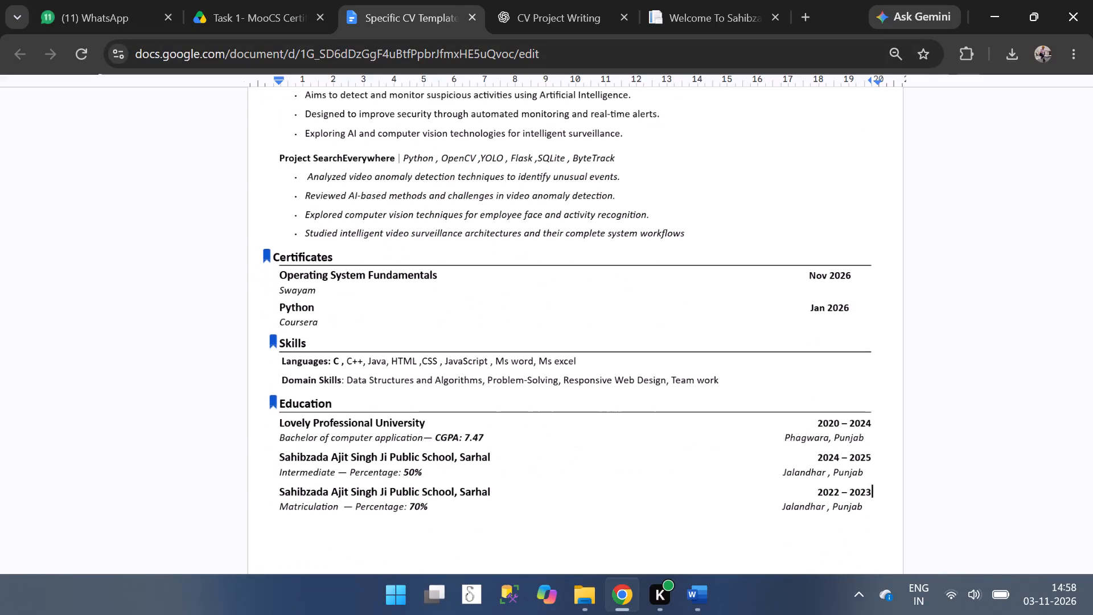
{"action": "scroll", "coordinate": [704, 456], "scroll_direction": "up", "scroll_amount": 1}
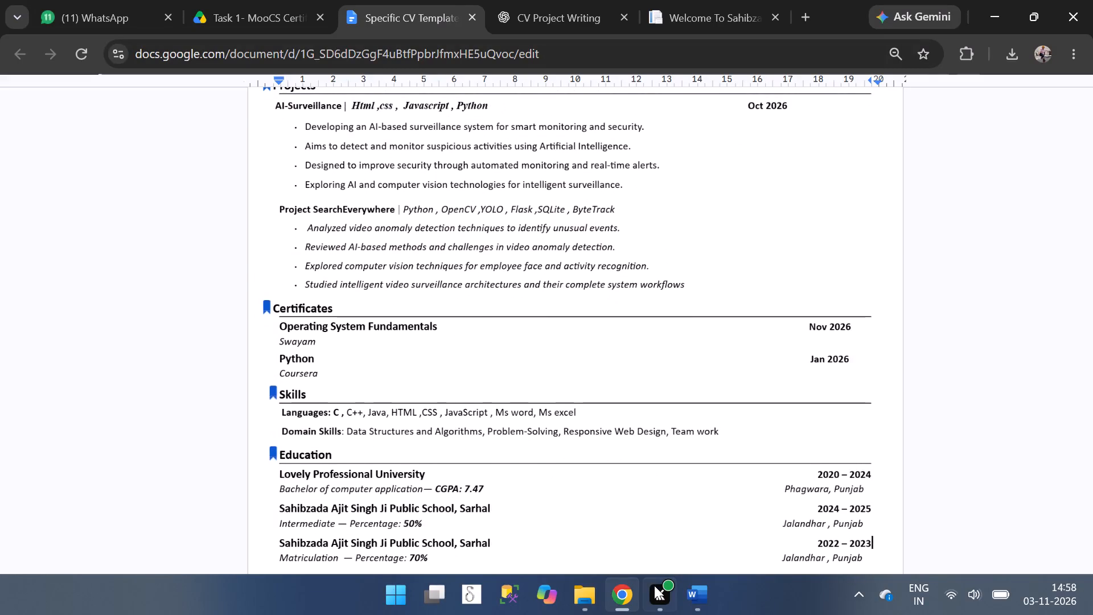
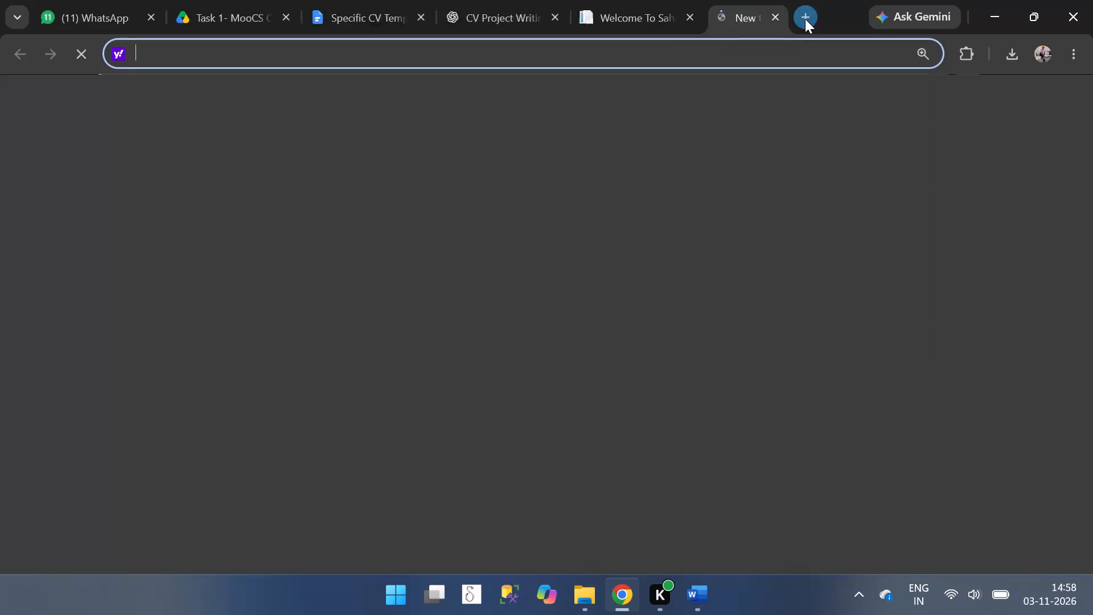
Search the web for "e mail" in the new browser tab.
{"action": "left_click", "coordinate": [566, 58]}
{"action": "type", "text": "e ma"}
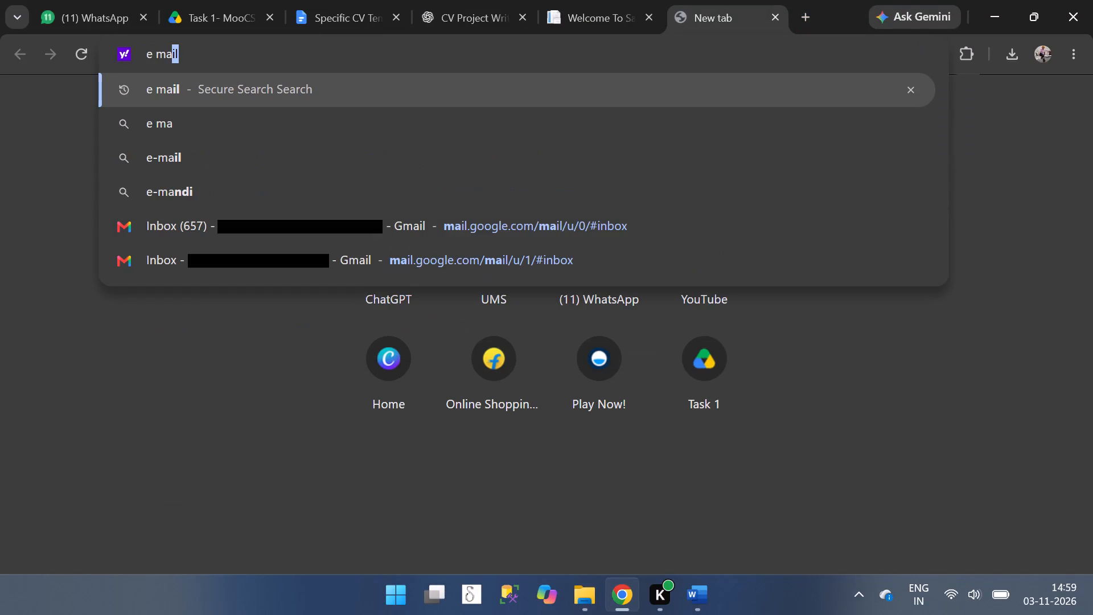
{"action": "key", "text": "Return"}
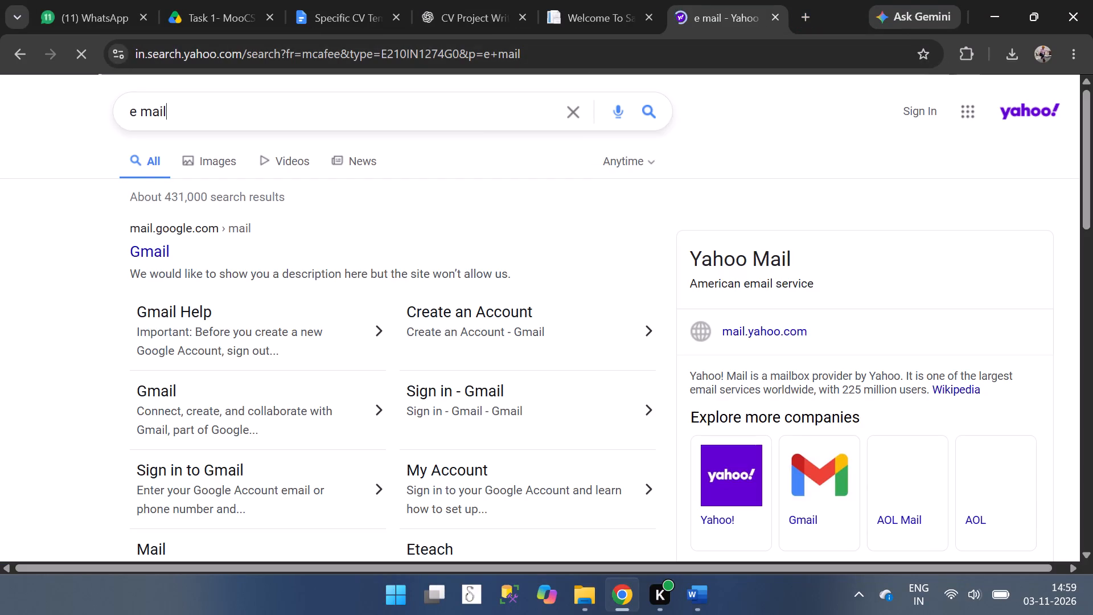
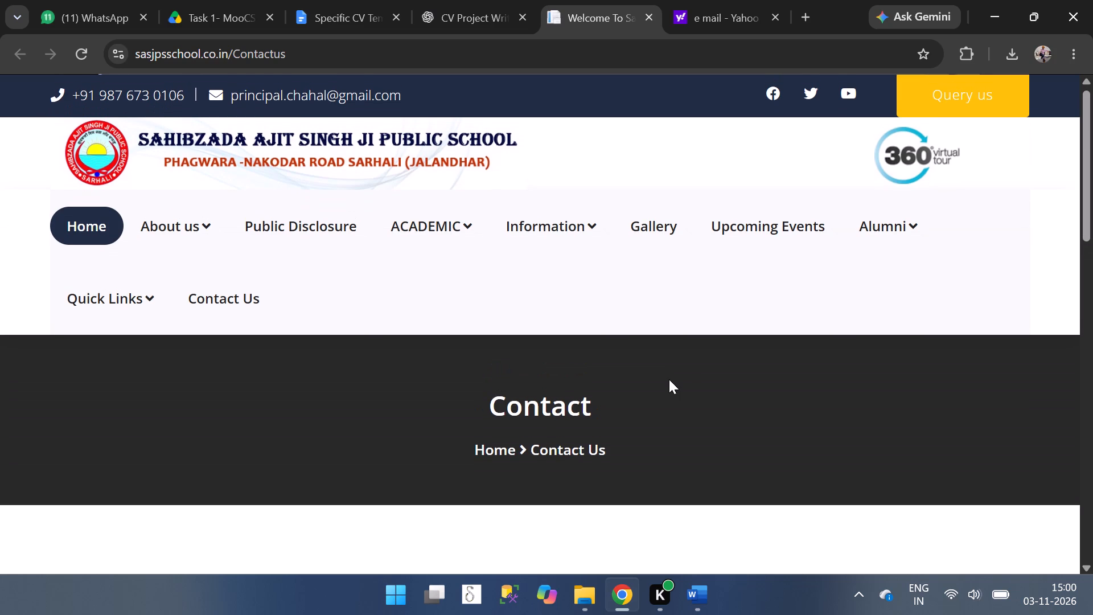
Look through the Sahibzada Ajit Singh Ji Public School website's Contact Us page for the school's location and contact details.
{"action": "scroll", "coordinate": [669, 379], "scroll_direction": "down", "scroll_amount": 6}
{"action": "scroll", "coordinate": [669, 379], "scroll_direction": "up", "scroll_amount": 1}
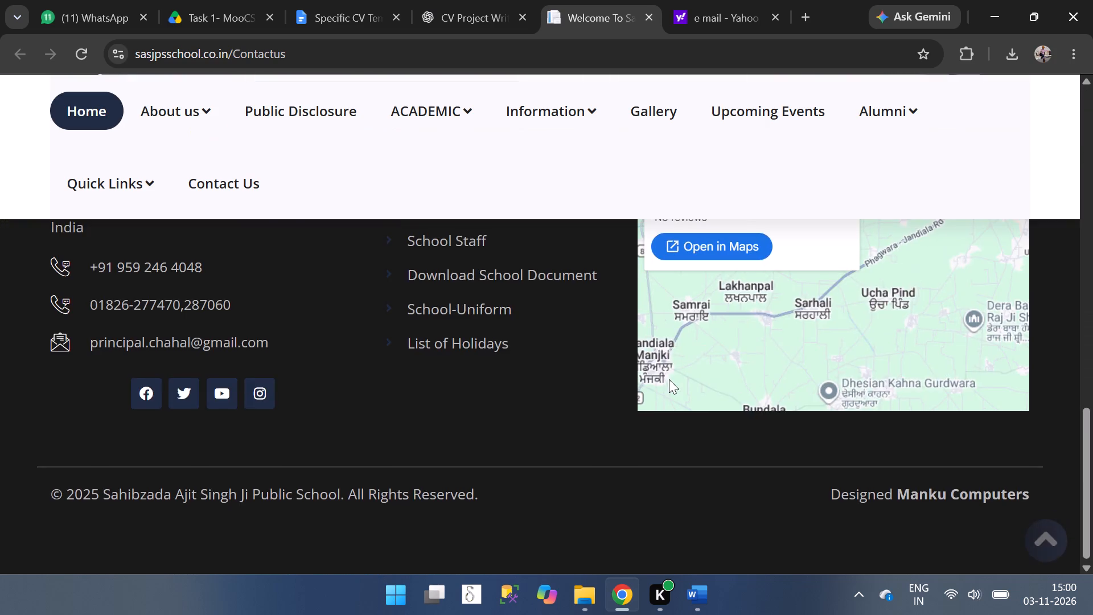
{"action": "scroll", "coordinate": [669, 379], "scroll_direction": "up", "scroll_amount": 2}
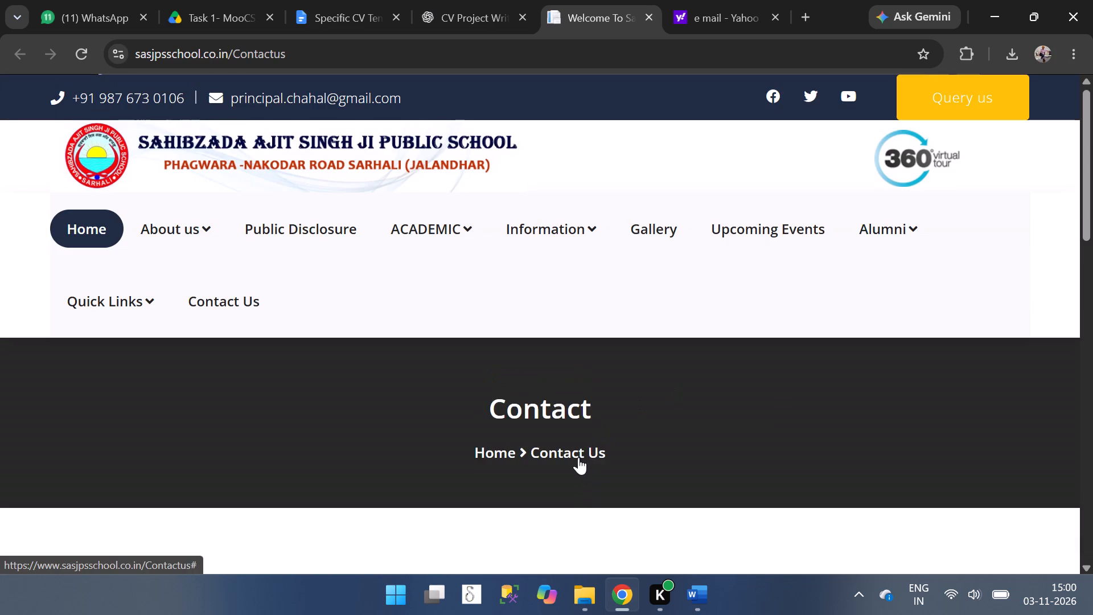
{"action": "left_click", "coordinate": [572, 457]}
{"action": "scroll", "coordinate": [572, 457], "scroll_direction": "right", "scroll_amount": 1}
{"action": "scroll", "coordinate": [582, 548], "scroll_direction": "up", "scroll_amount": 1}
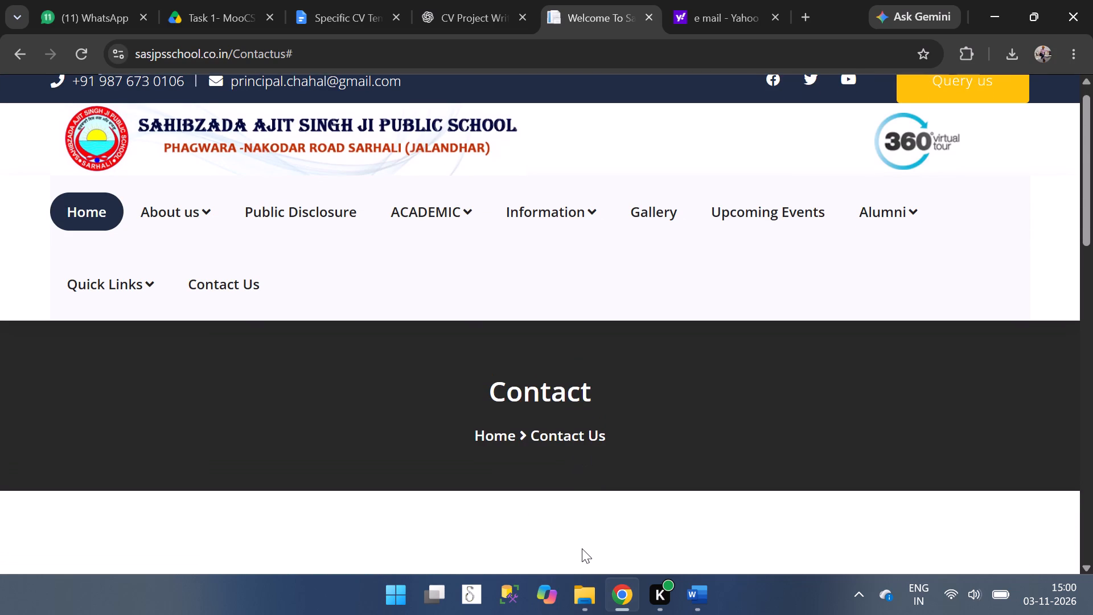
{"action": "scroll", "coordinate": [582, 548], "scroll_direction": "up", "scroll_amount": 1}
{"action": "scroll", "coordinate": [611, 457], "scroll_direction": "down", "scroll_amount": 2}
{"action": "scroll", "coordinate": [611, 457], "scroll_direction": "up", "scroll_amount": 3}
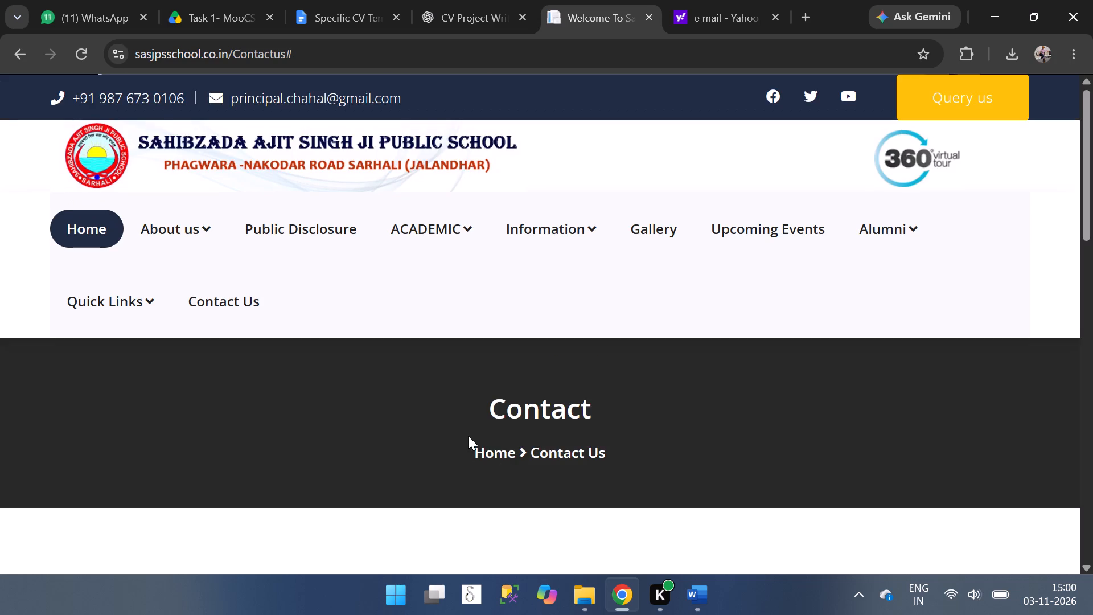
{"action": "scroll", "coordinate": [468, 436], "scroll_direction": "down", "scroll_amount": 11}
{"action": "scroll", "coordinate": [468, 436], "scroll_direction": "up", "scroll_amount": 5}
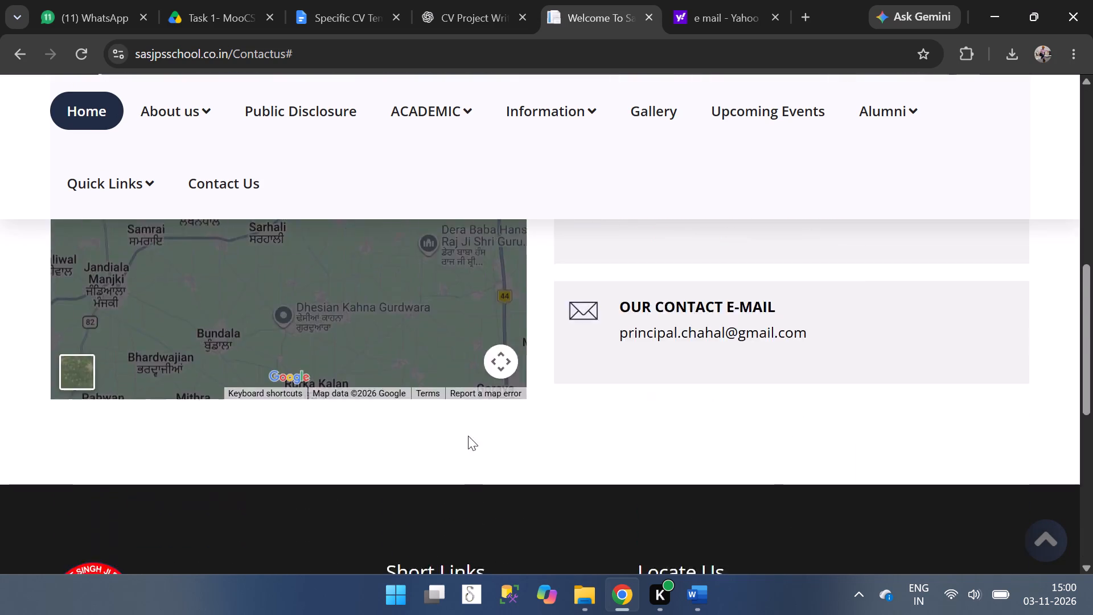
{"action": "scroll", "coordinate": [468, 436], "scroll_direction": "up", "scroll_amount": 4}
{"action": "scroll", "coordinate": [468, 436], "scroll_direction": "down", "scroll_amount": 3}
{"action": "scroll", "coordinate": [468, 436], "scroll_direction": "up", "scroll_amount": 5}
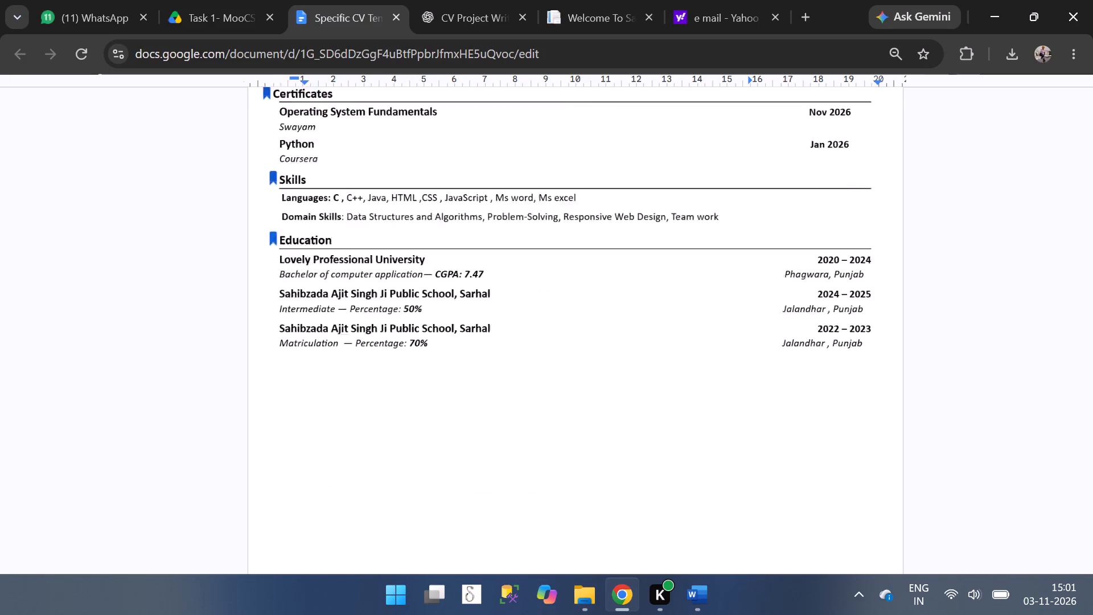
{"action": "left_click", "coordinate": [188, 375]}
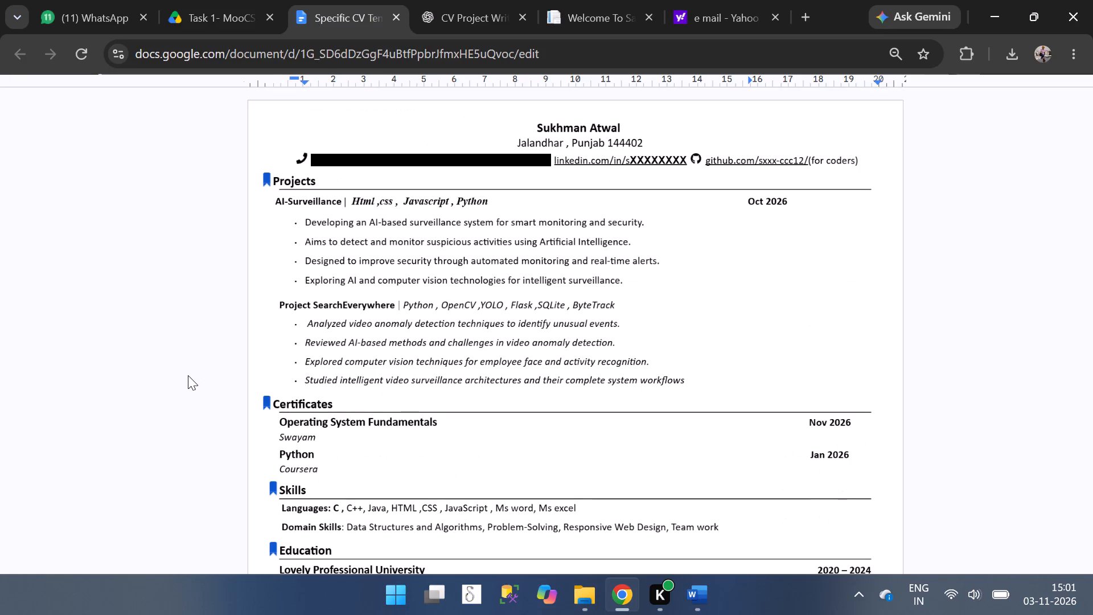
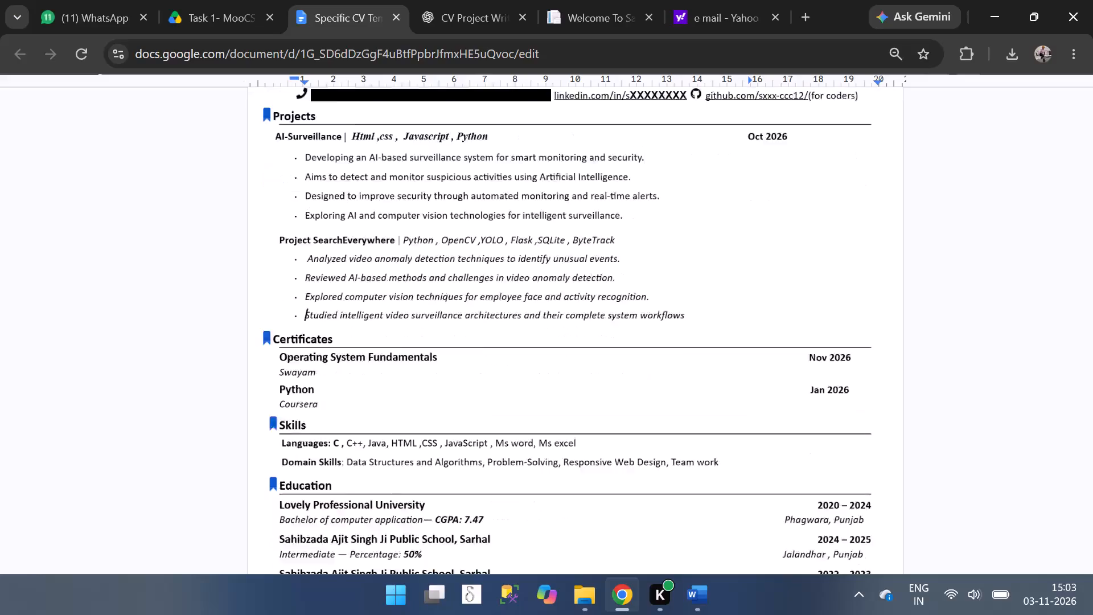
Examine the CV's overall one-page layout, from the header and Projects section to the Education section.
{"action": "scroll", "coordinate": [437, 391], "scroll_direction": "up", "scroll_amount": 3}
{"action": "scroll", "coordinate": [437, 391], "scroll_direction": "down", "scroll_amount": 2, "text": "ctrl"}
{"action": "scroll", "coordinate": [607, 366], "scroll_direction": "up", "scroll_amount": 2}
{"action": "scroll", "coordinate": [607, 366], "scroll_direction": "down", "scroll_amount": 1}
{"action": "scroll", "coordinate": [607, 366], "scroll_direction": "down", "scroll_amount": 5, "text": "ctrl"}
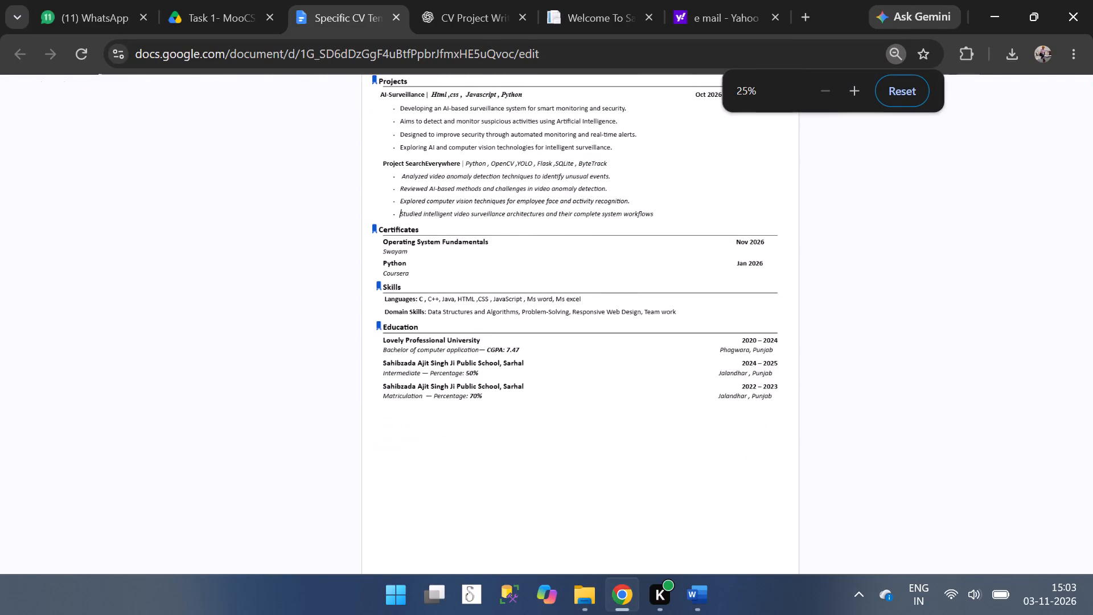
{"action": "scroll", "coordinate": [607, 366], "scroll_direction": "down", "scroll_amount": 4, "text": "ctrl"}
{"action": "scroll", "coordinate": [607, 366], "scroll_direction": "up", "scroll_amount": 2}
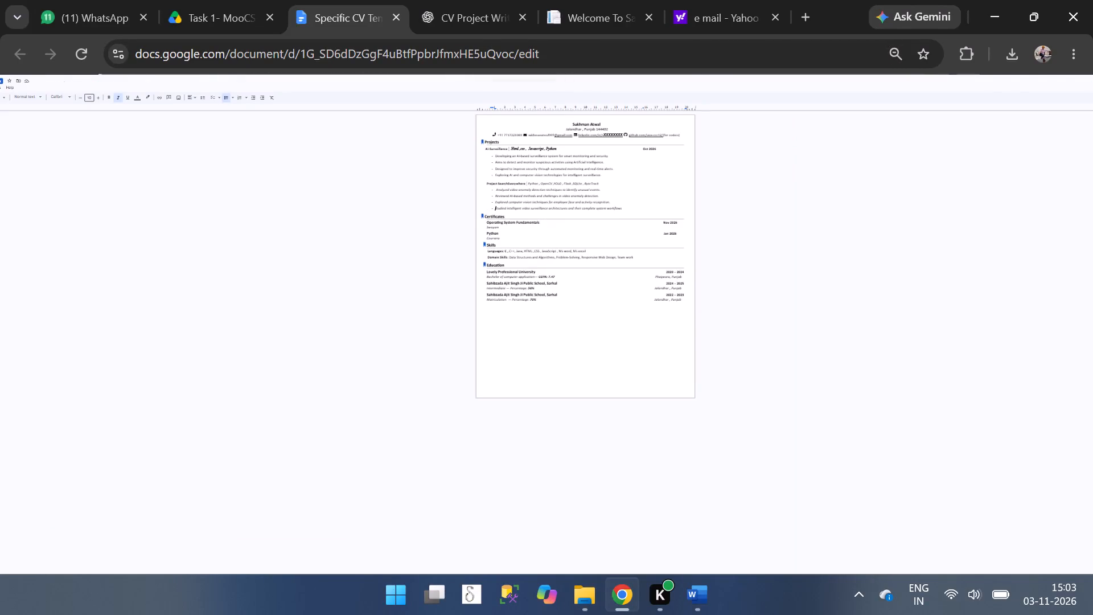
{"action": "scroll", "coordinate": [607, 366], "scroll_direction": "right", "scroll_amount": 2}
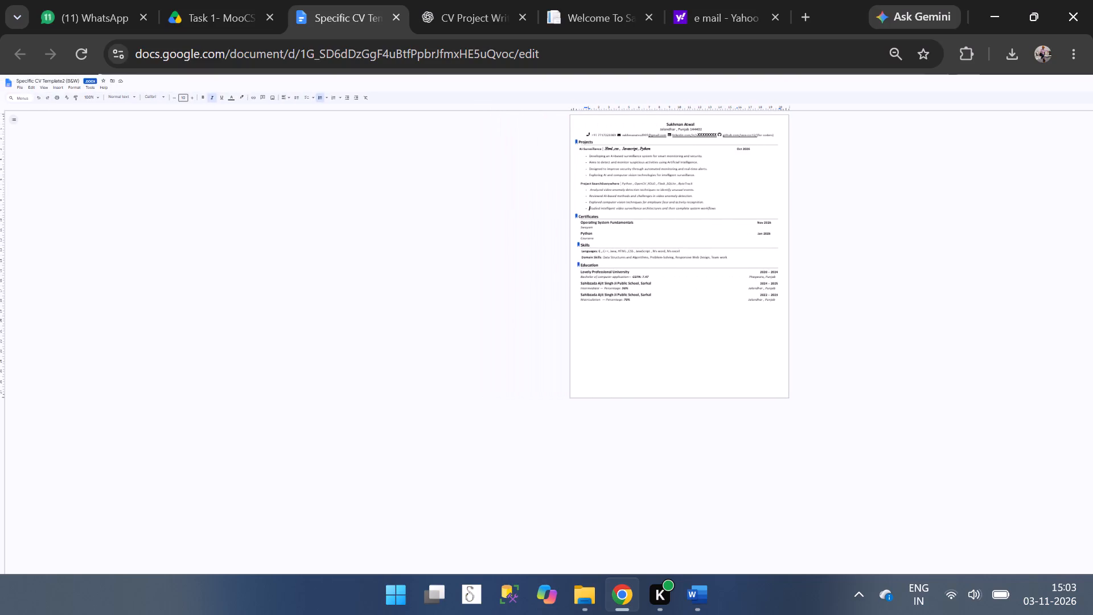
{"action": "scroll", "coordinate": [607, 366], "scroll_direction": "up", "scroll_amount": 5}
{"action": "scroll", "coordinate": [777, 341], "scroll_direction": "up", "scroll_amount": 2, "text": "ctrl"}
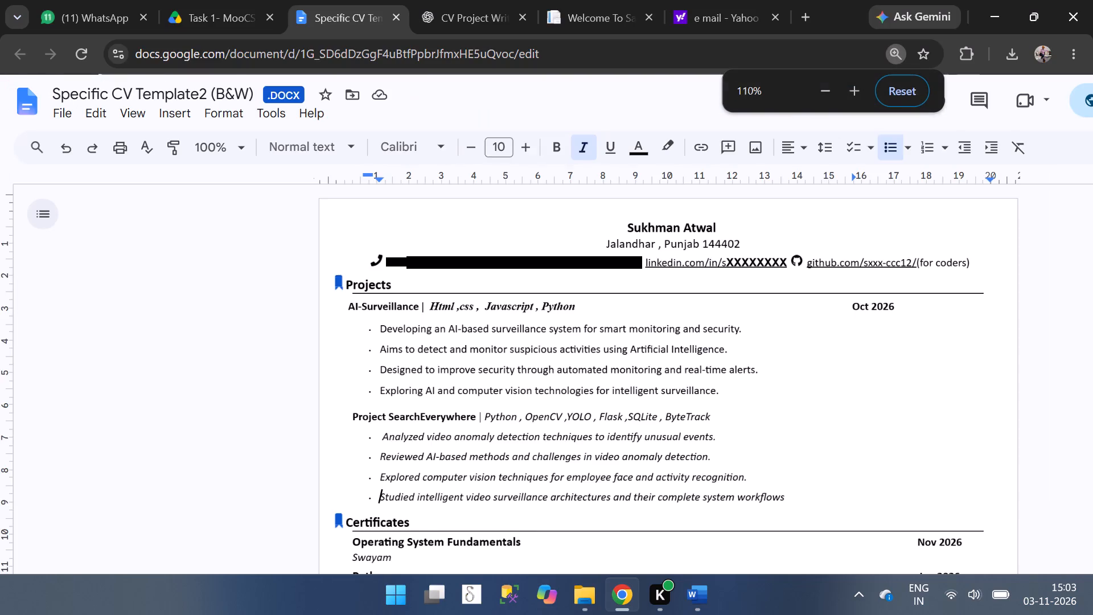
{"action": "scroll", "coordinate": [777, 341], "scroll_direction": "up", "scroll_amount": 2, "text": "ctrl"}
{"action": "scroll", "coordinate": [366, 408], "scroll_direction": "down", "scroll_amount": 4, "text": "ctrl"}
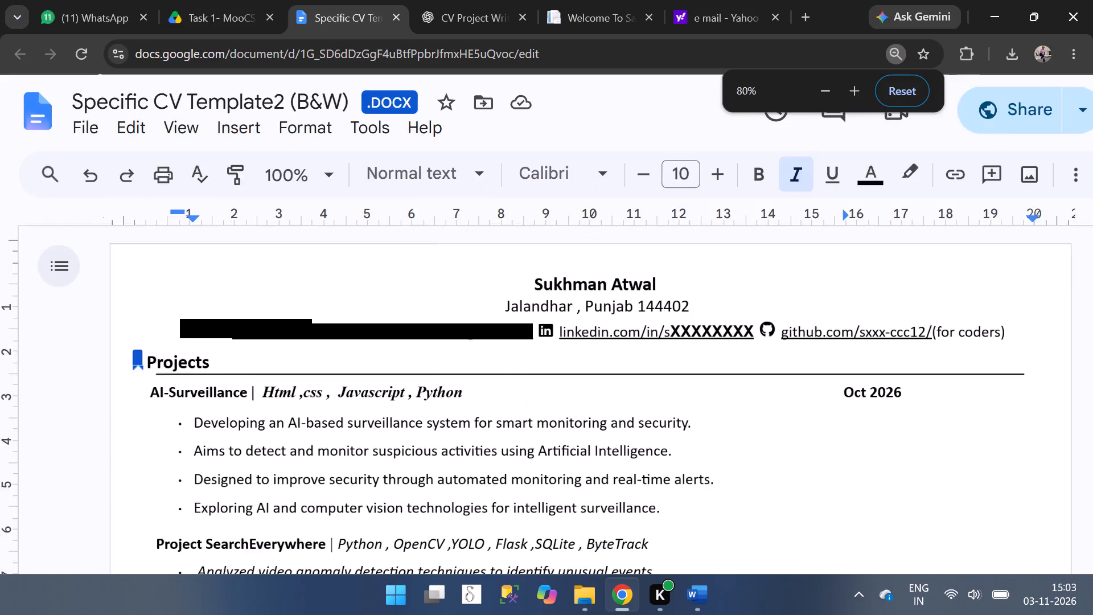
{"action": "scroll", "coordinate": [285, 422], "scroll_direction": "left", "scroll_amount": 1}
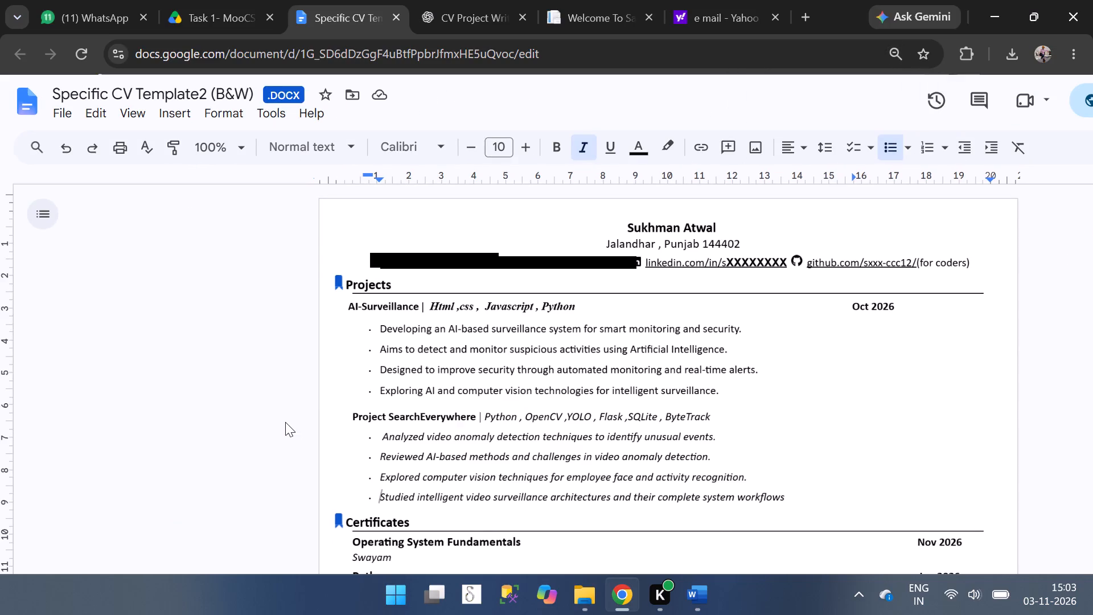
{"action": "scroll", "coordinate": [285, 422], "scroll_direction": "left", "scroll_amount": 1}
{"action": "scroll", "coordinate": [285, 422], "scroll_direction": "right", "scroll_amount": 1}
{"action": "scroll", "coordinate": [285, 422], "scroll_direction": "down", "scroll_amount": 5, "text": "ctrl"}
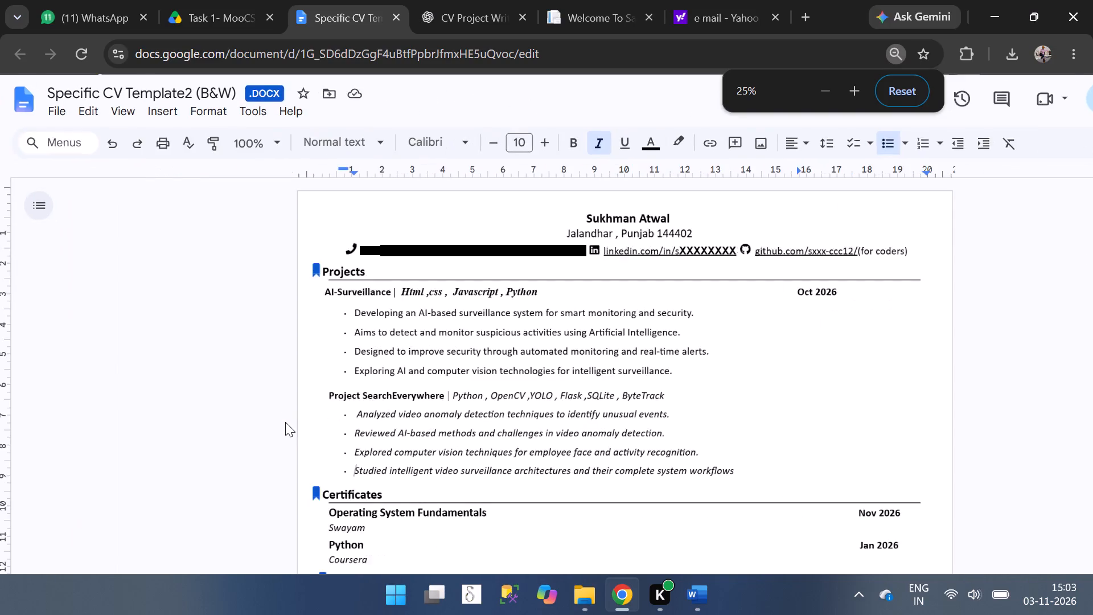
{"action": "scroll", "coordinate": [539, 310], "scroll_direction": "up", "scroll_amount": 10, "text": "ctrl"}
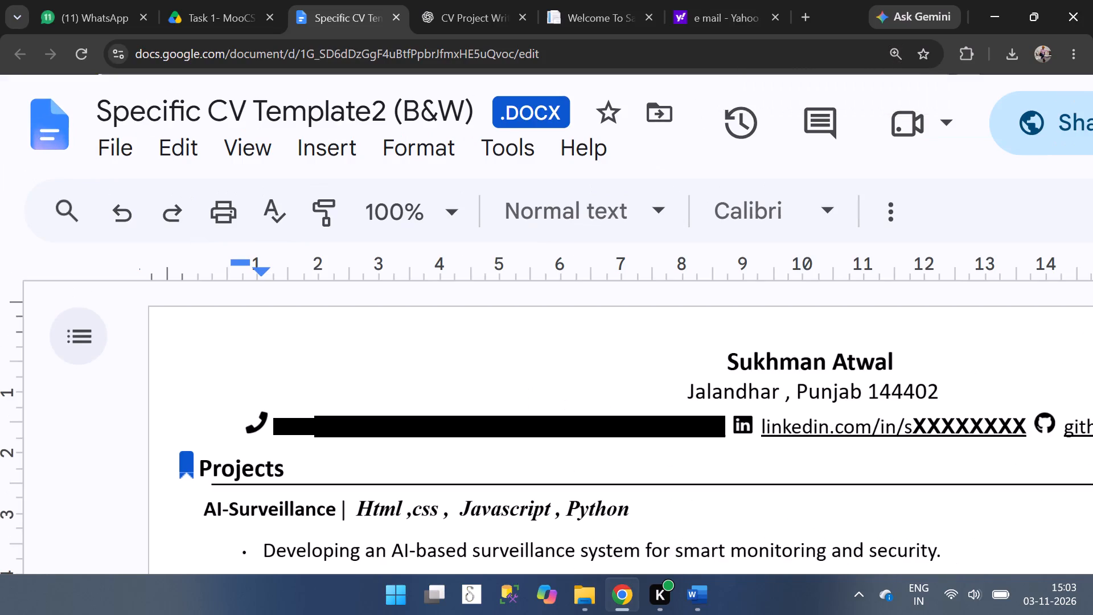
{"action": "key", "text": "ctrl+equal"}
{"action": "key", "text": "ctrl+minus"}
{"action": "key", "text": "ctrl+minus"}
{"action": "key", "text": "ctrl+minus"}
{"action": "key", "text": "ctrl+minus"}
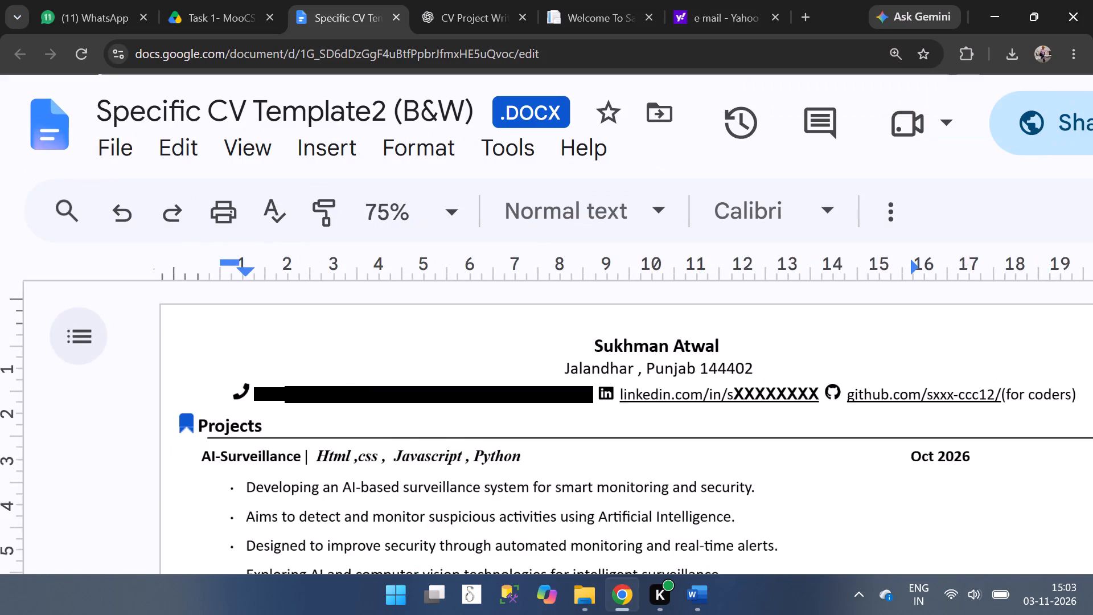
{"action": "key", "text": "ctrl+minus"}
{"action": "key", "text": "ctrl+minus"}
{"action": "key", "text": "ctrl+minus"}
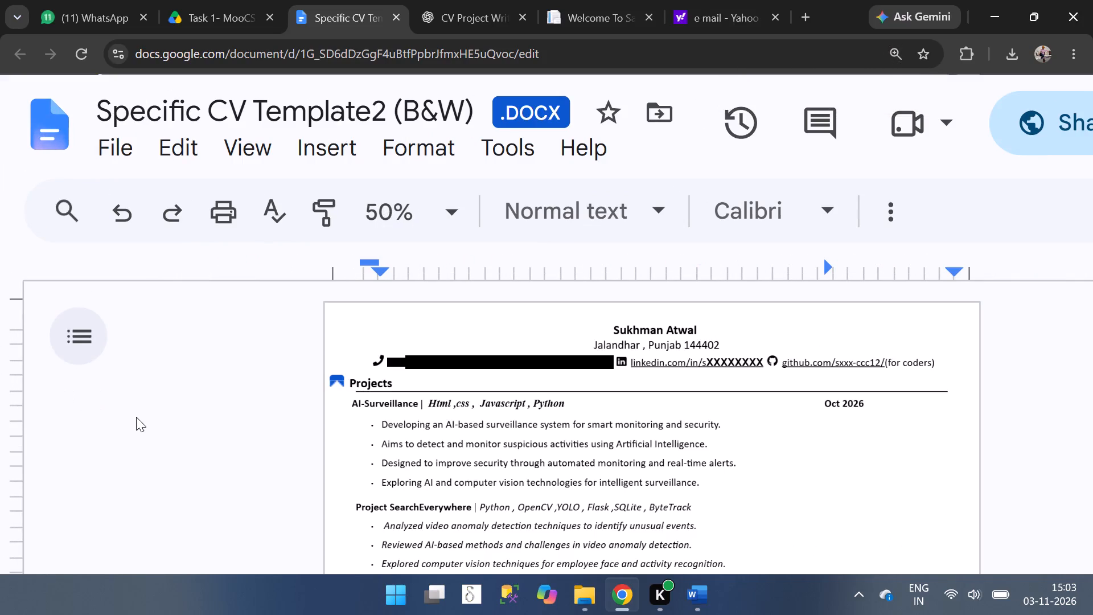
{"action": "scroll", "coordinate": [183, 392], "scroll_direction": "down", "scroll_amount": 3, "text": "ctrl"}
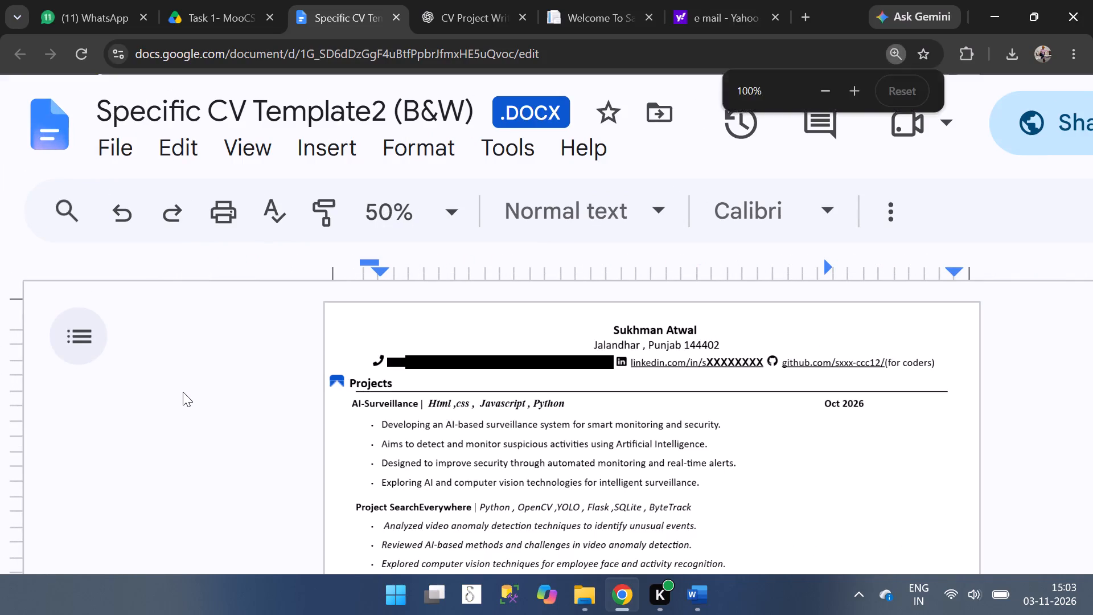
{"action": "scroll", "coordinate": [183, 392], "scroll_direction": "down", "scroll_amount": 1, "text": "ctrl"}
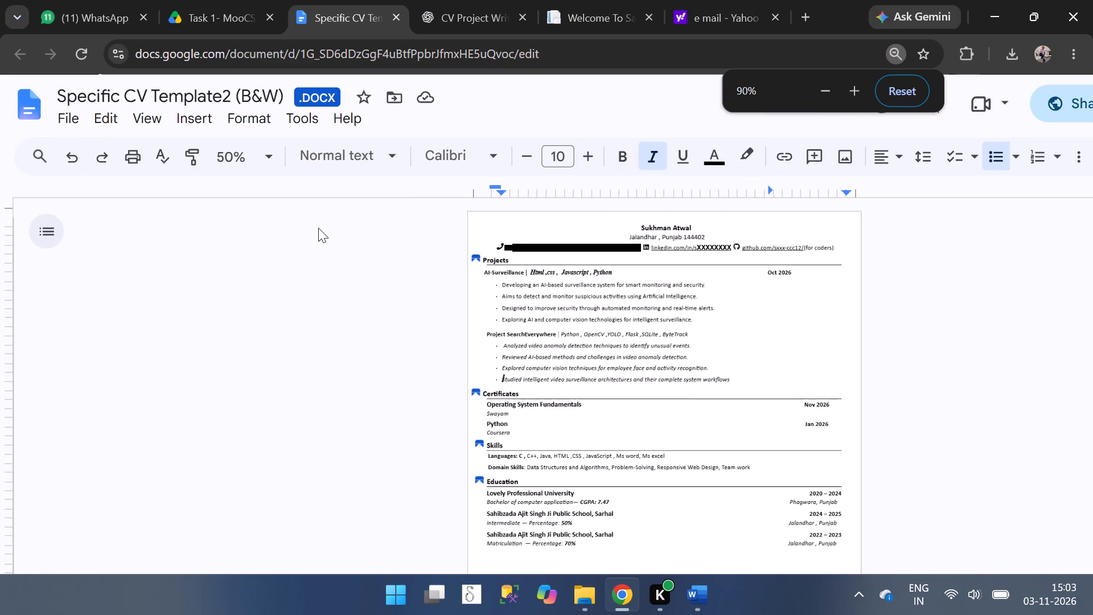
{"action": "scroll", "coordinate": [315, 217], "scroll_direction": "down", "scroll_amount": 5, "text": "ctrl"}
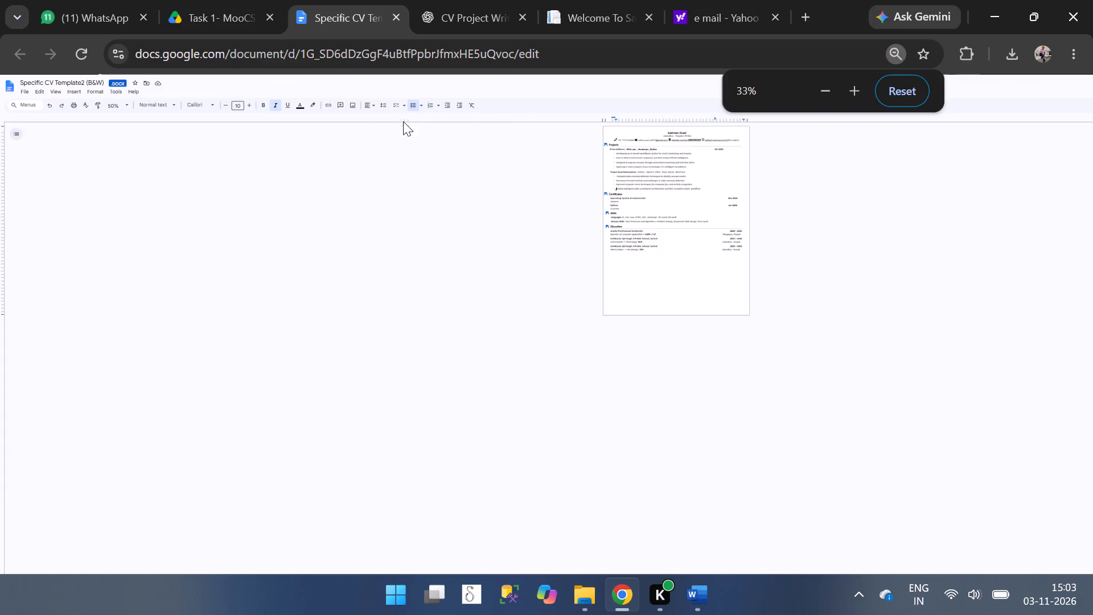
{"action": "scroll", "coordinate": [403, 121], "scroll_direction": "up", "scroll_amount": 1}
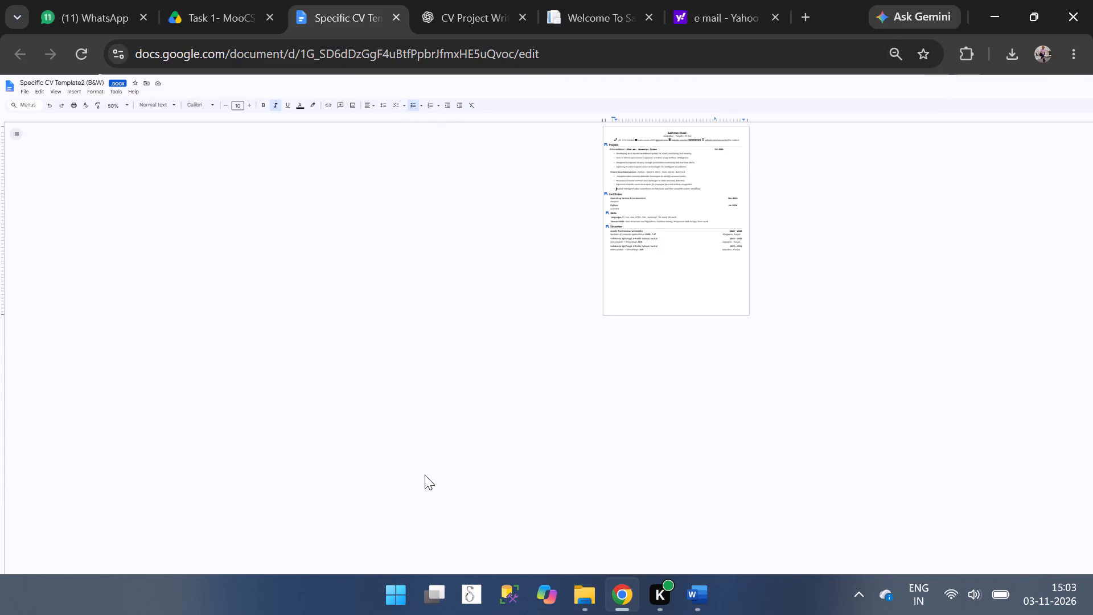
Review the CV's header, Projects, Certificates, Skills and Education sections at a readable size, ending with the document zoom at 125%.
{"action": "key", "text": "ctrl+equal"}
{"action": "key", "text": "ctrl+equal"}
{"action": "key", "text": "ctrl+equal"}
{"action": "key", "text": "ctrl+equal"}
{"action": "key", "text": "ctrl+equal"}
{"action": "key", "text": "ctrl+equal"}
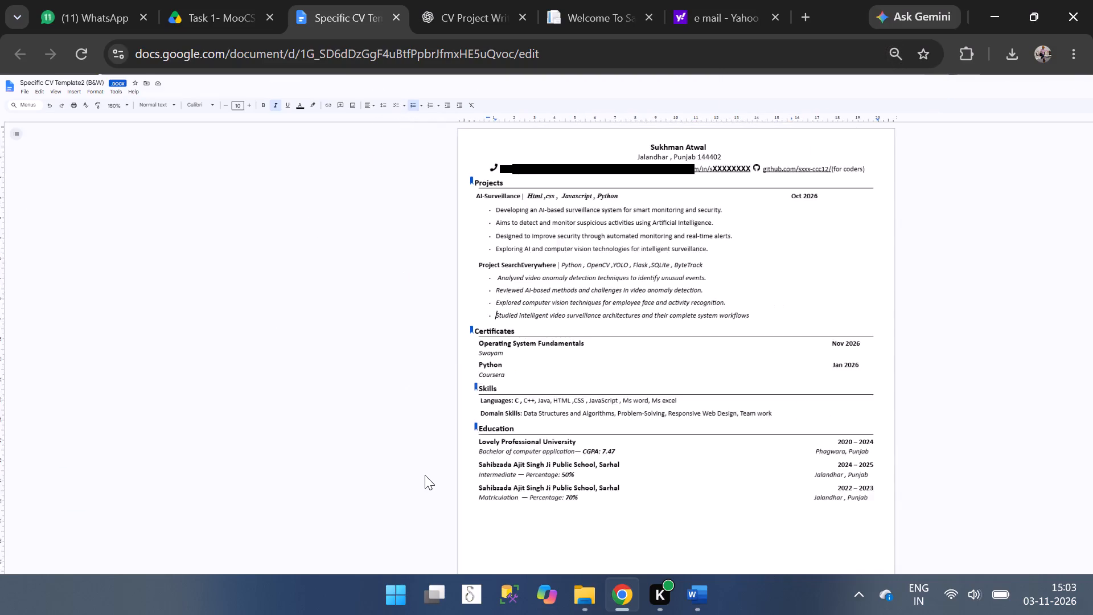
{"action": "scroll", "coordinate": [277, 392], "scroll_direction": "up", "scroll_amount": 2, "text": "ctrl"}
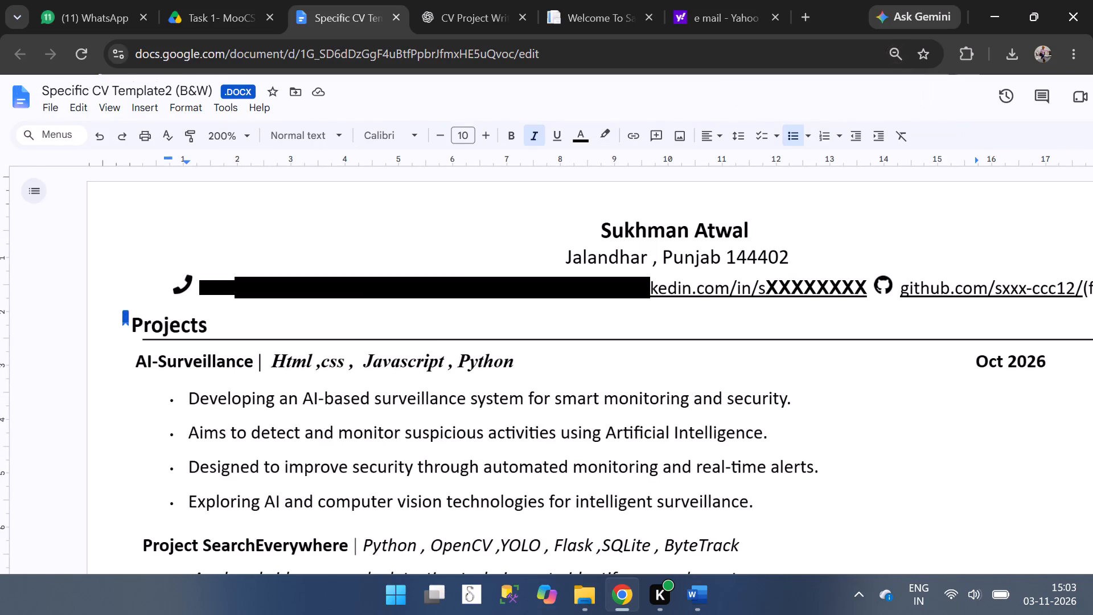
{"action": "key", "text": "ctrl+minus"}
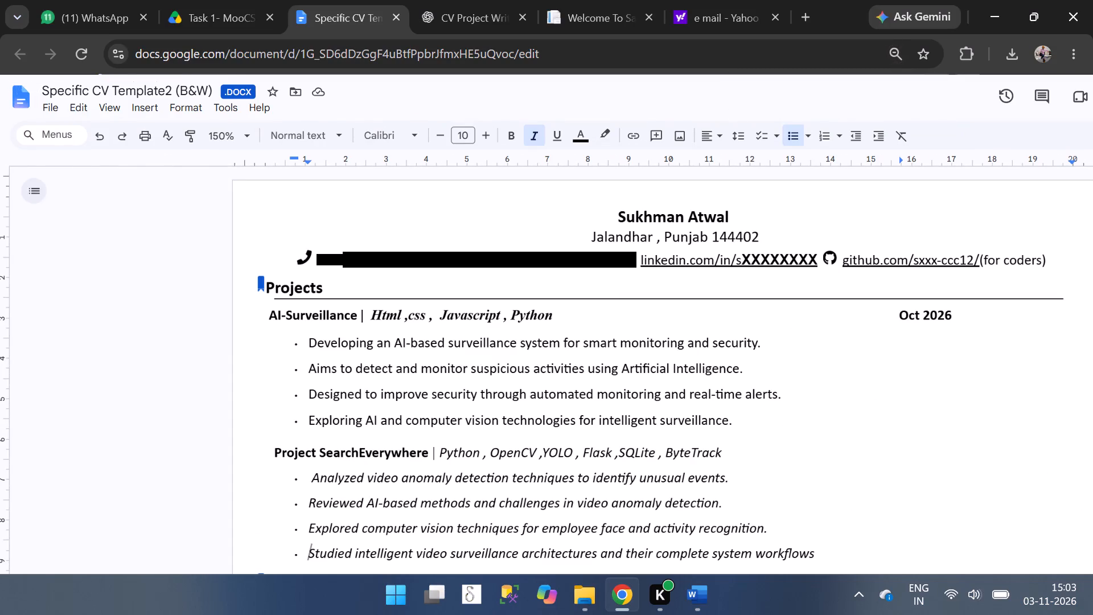
{"action": "scroll", "coordinate": [511, 288], "scroll_direction": "up", "scroll_amount": 1, "text": "ctrl"}
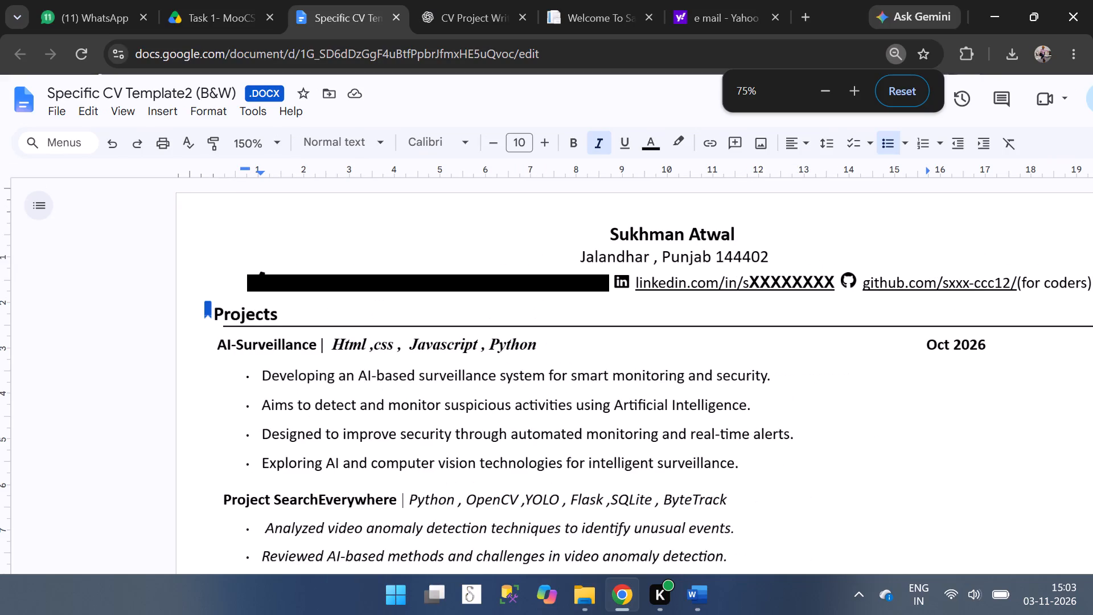
{"action": "scroll", "coordinate": [435, 359], "scroll_direction": "left", "scroll_amount": 1}
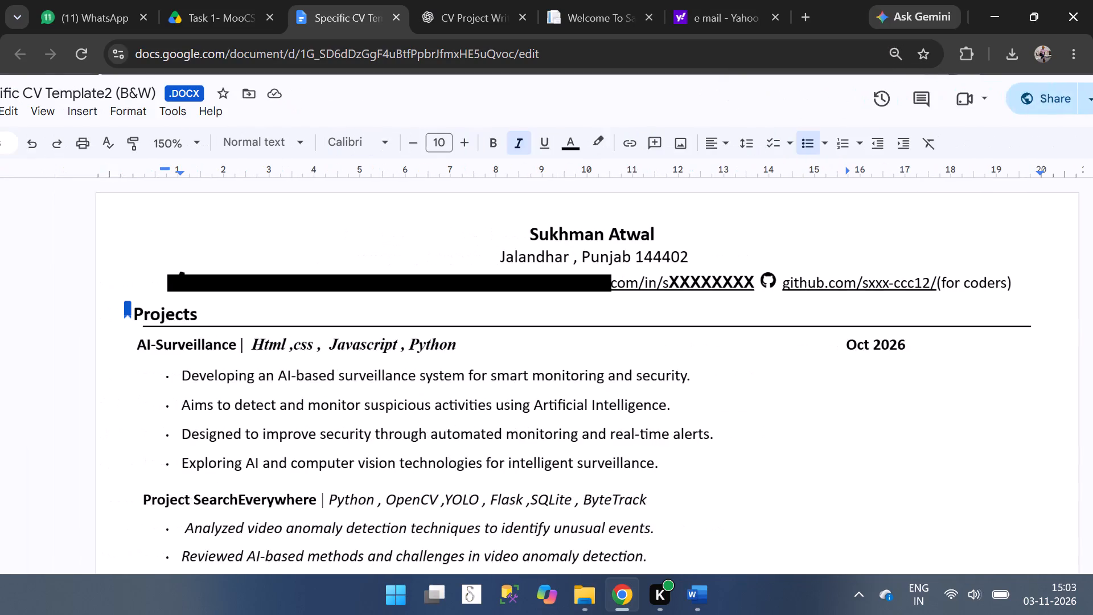
{"action": "scroll", "coordinate": [435, 359], "scroll_direction": "down", "scroll_amount": 2, "text": "ctrl"}
{"action": "scroll", "coordinate": [429, 384], "scroll_direction": "up", "scroll_amount": 2}
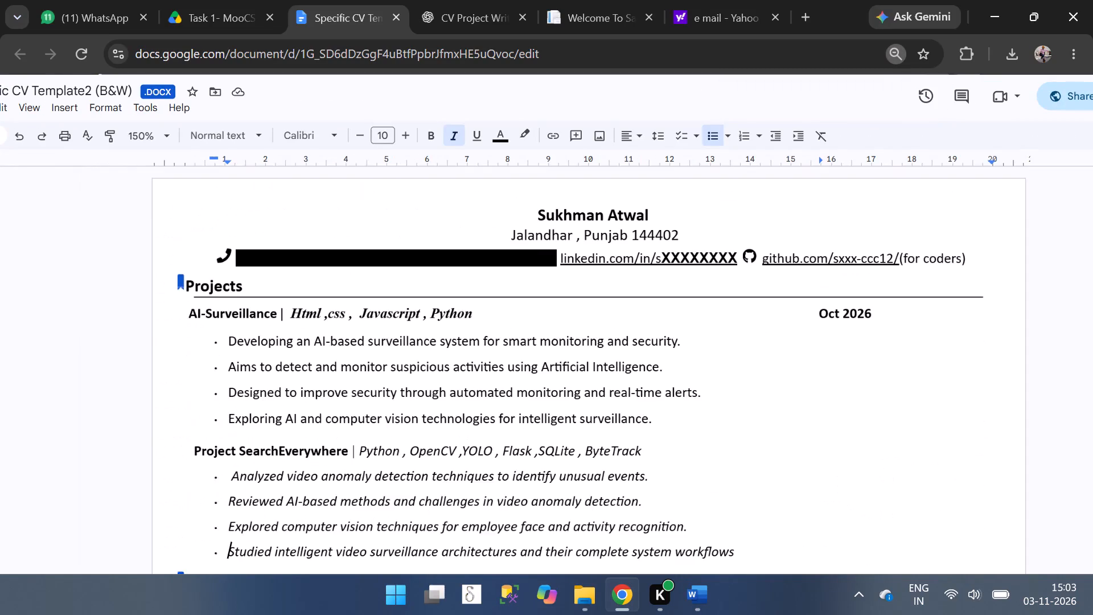
{"action": "scroll", "coordinate": [429, 384], "scroll_direction": "down", "scroll_amount": 3}
{"action": "scroll", "coordinate": [429, 384], "scroll_direction": "up", "scroll_amount": 4}
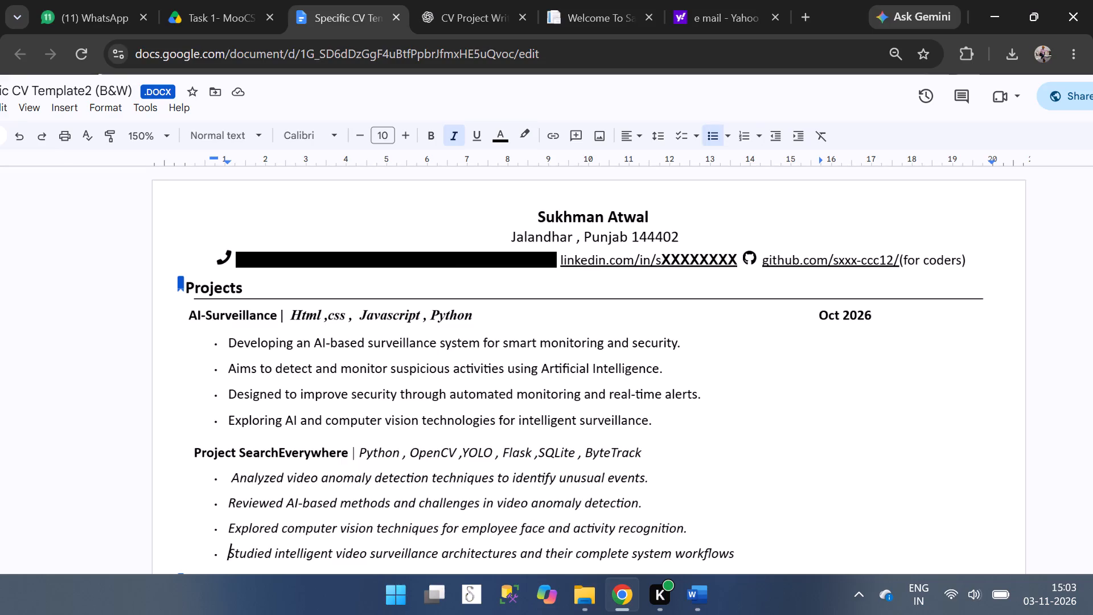
{"action": "key", "text": "ctrl+minus"}
{"action": "key", "text": "ctrl+minus"}
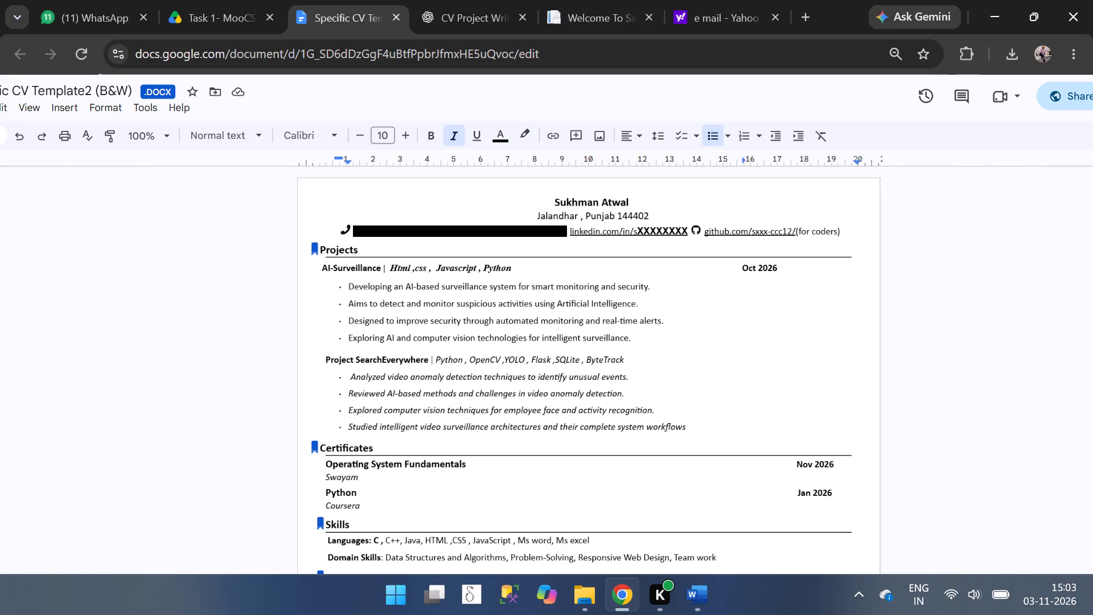
{"action": "scroll", "coordinate": [378, 337], "scroll_direction": "up", "scroll_amount": 3}
{"action": "scroll", "coordinate": [378, 337], "scroll_direction": "down", "scroll_amount": 1}
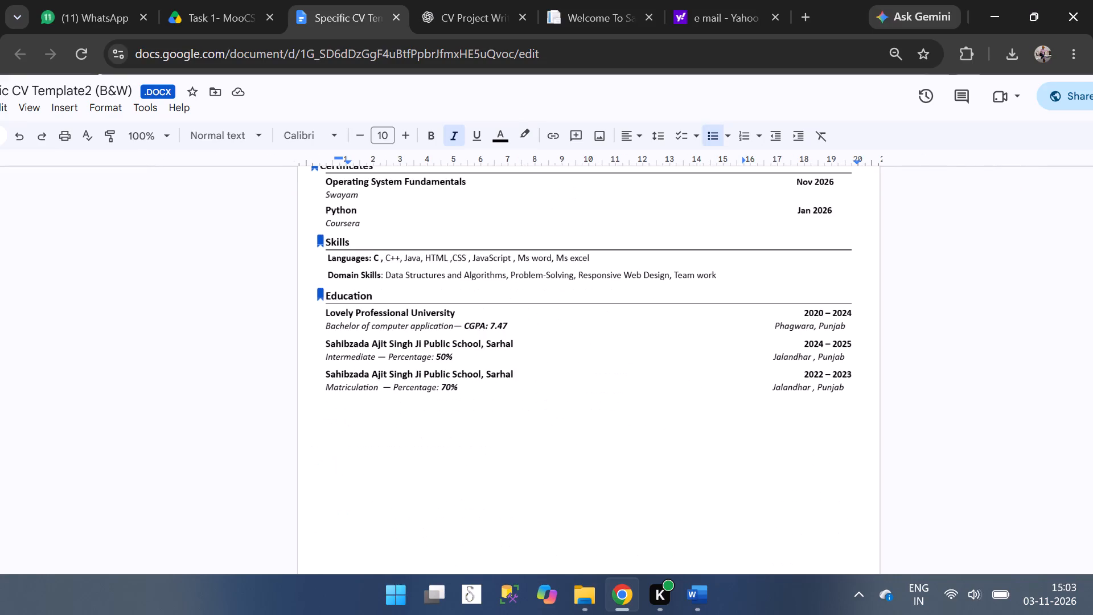
{"action": "key", "text": "ctrl+equal"}
{"action": "scroll", "coordinate": [378, 337], "scroll_direction": "up", "scroll_amount": 2}
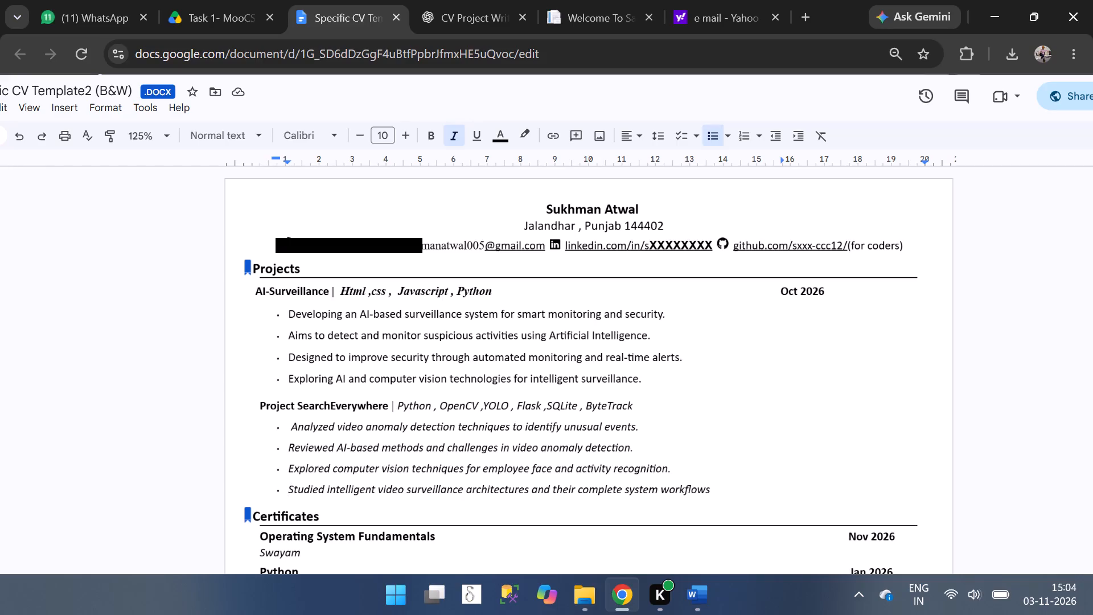
{"action": "scroll", "coordinate": [378, 337], "scroll_direction": "left", "scroll_amount": 1}
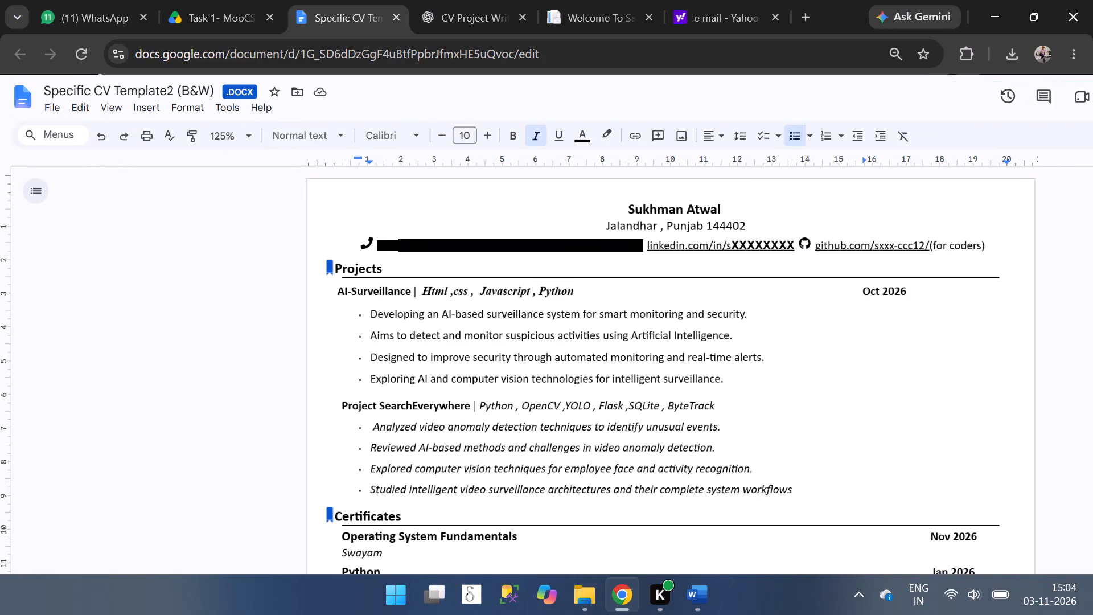
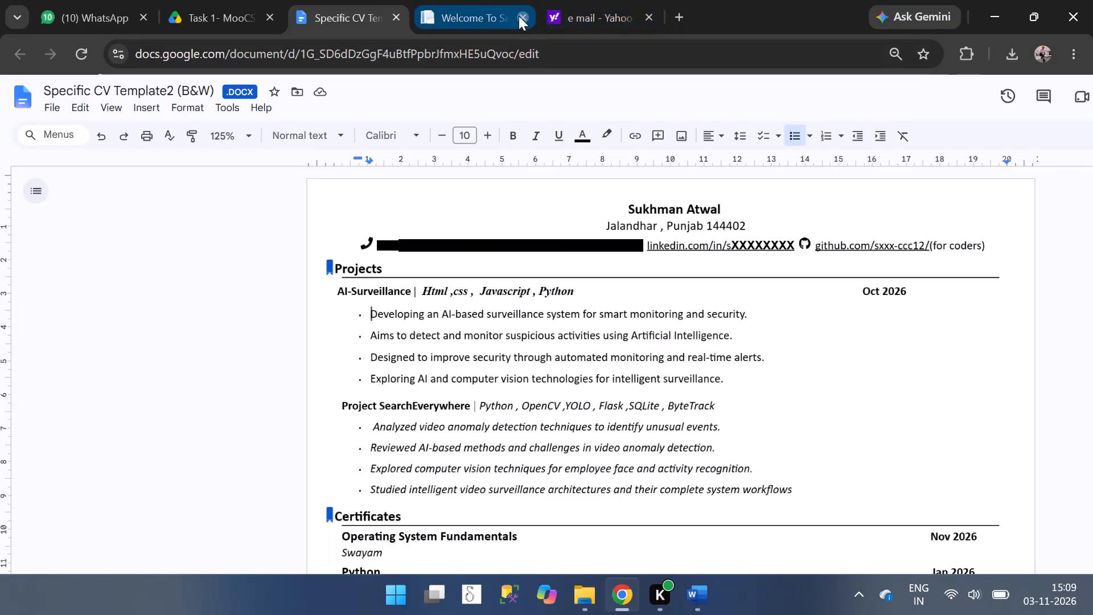
Close the open Welcome page and Yahoo mail tabs, returning to the CV document.
{"action": "left_click", "coordinate": [520, 16]}
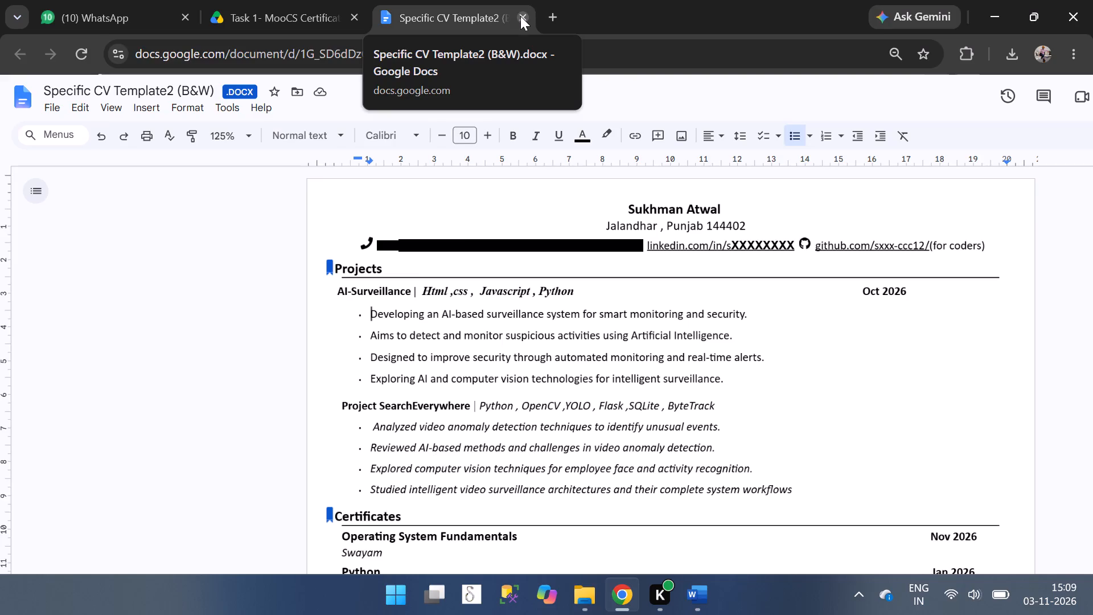
Set Google as the browser's default search engine from the settings opened in a new tab.
{"action": "left_click", "coordinate": [560, 17]}
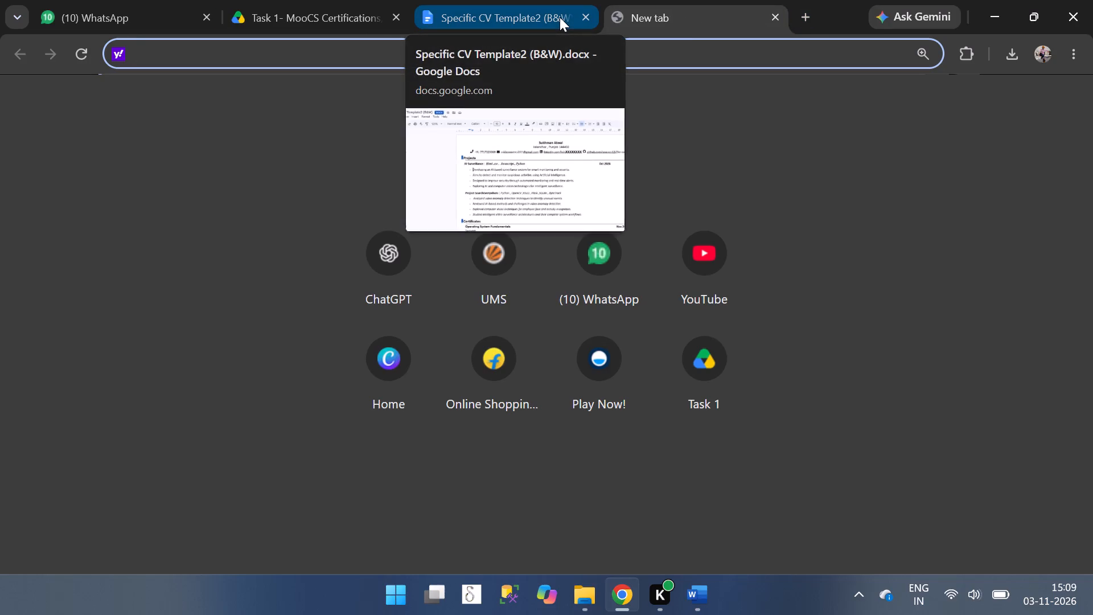
{"action": "left_click", "coordinate": [1080, 40]}
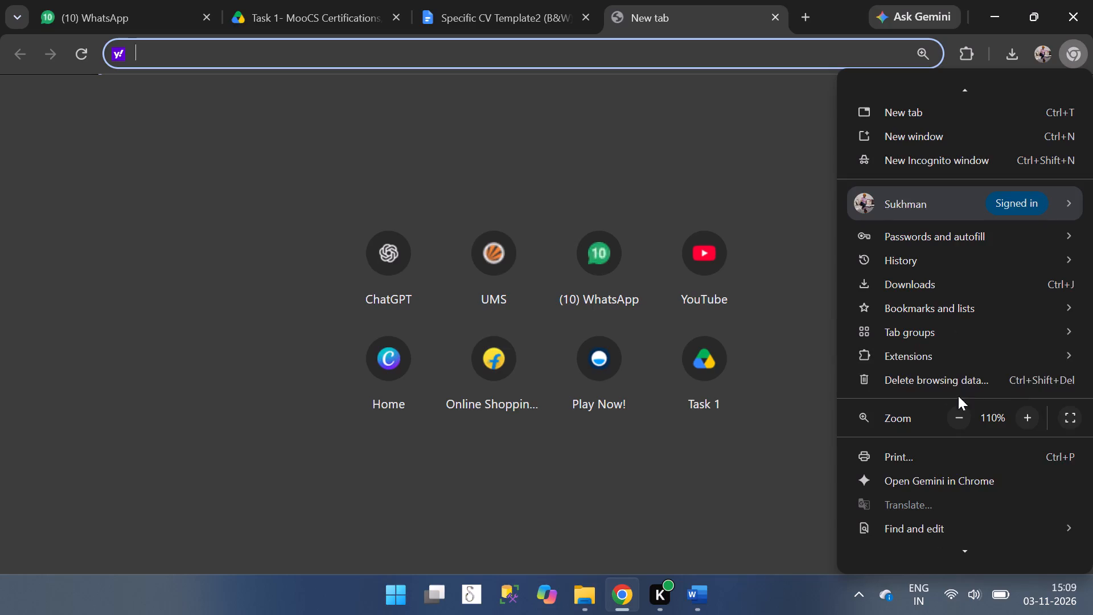
{"action": "scroll", "coordinate": [943, 355], "scroll_direction": "down", "scroll_amount": 3}
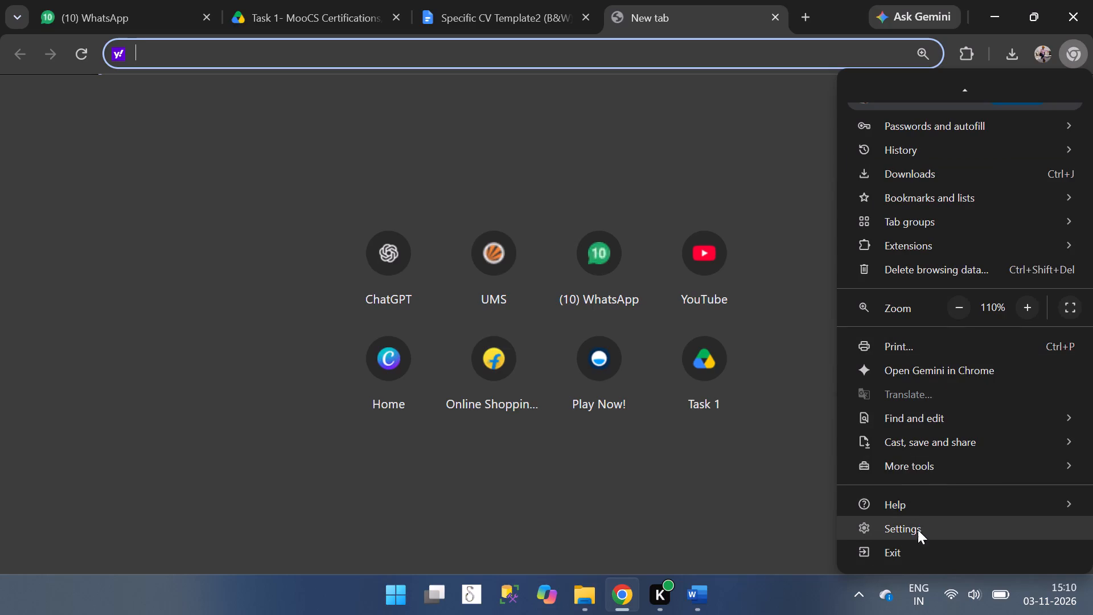
{"action": "left_click", "coordinate": [918, 523]}
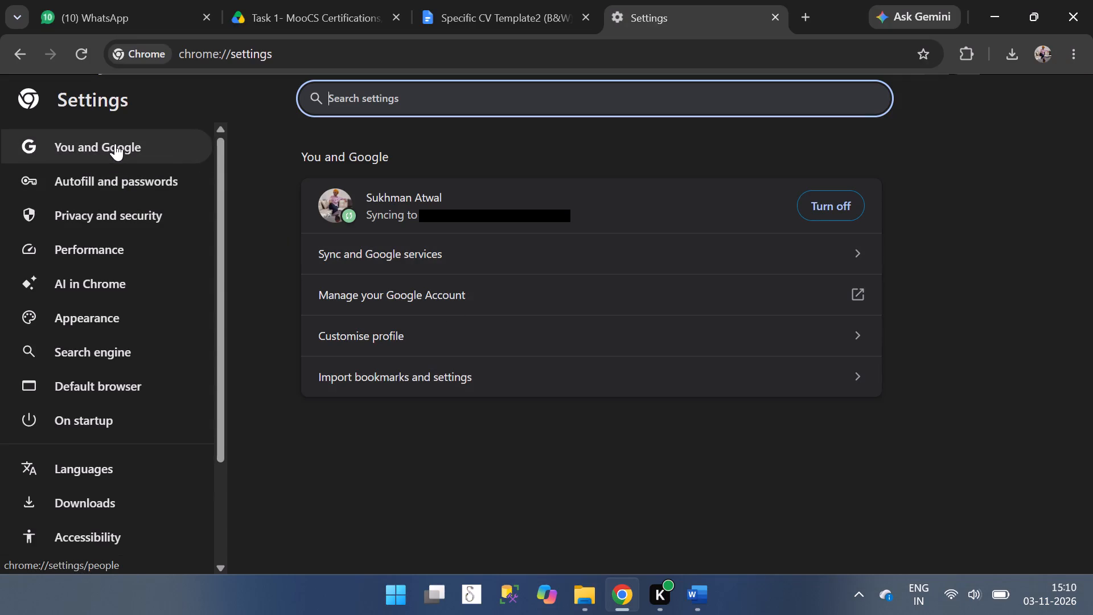
{"action": "left_click", "coordinate": [120, 352]}
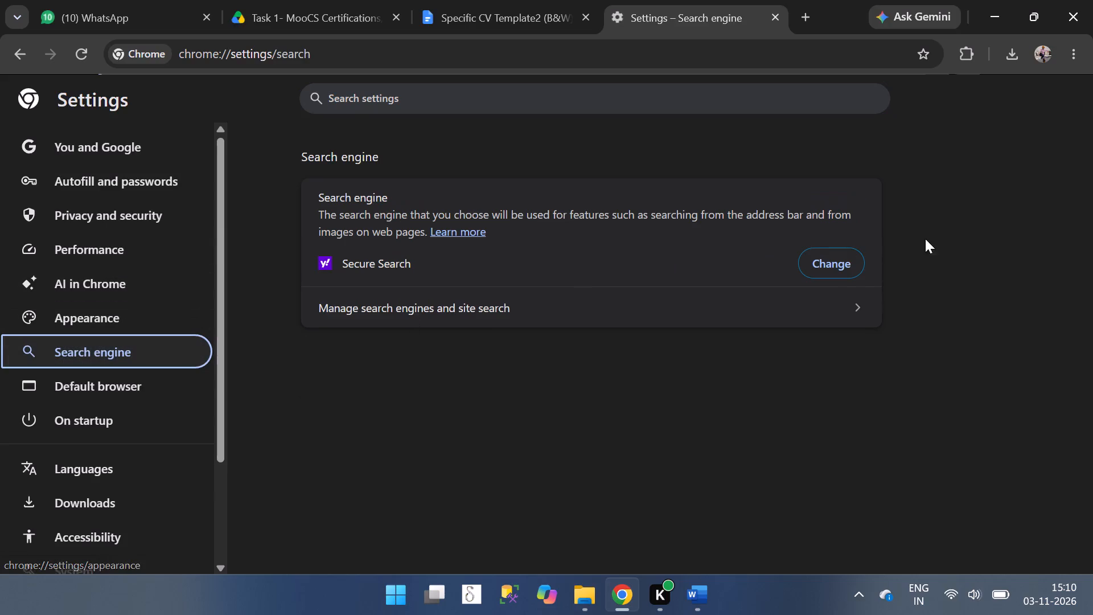
{"action": "left_click", "coordinate": [795, 273]}
{"action": "left_click", "coordinate": [831, 261]}
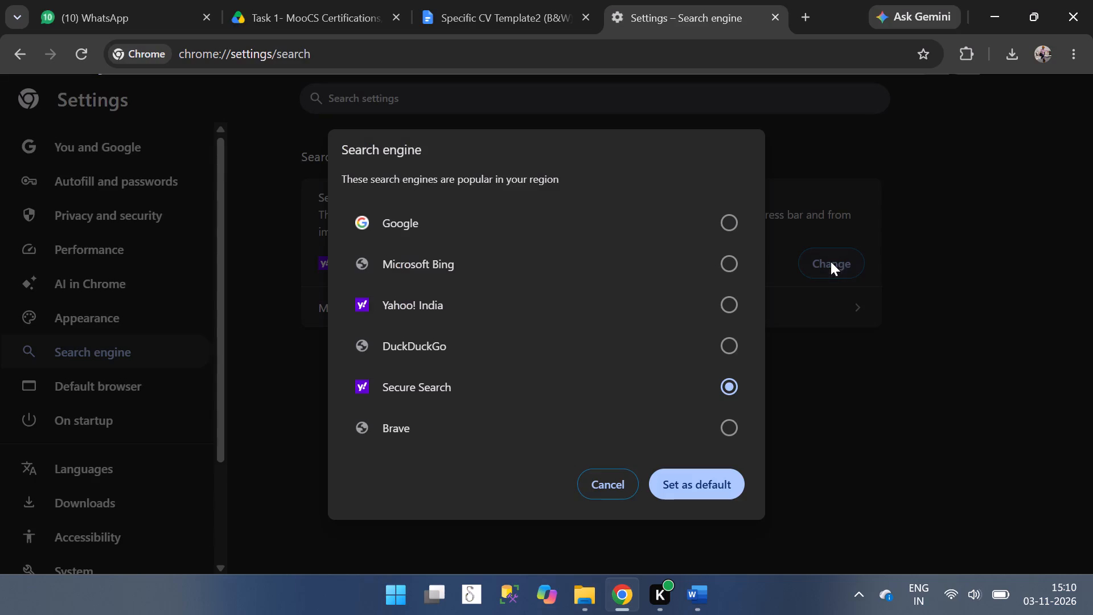
{"action": "left_click", "coordinate": [728, 220]}
{"action": "left_click", "coordinate": [701, 485]}
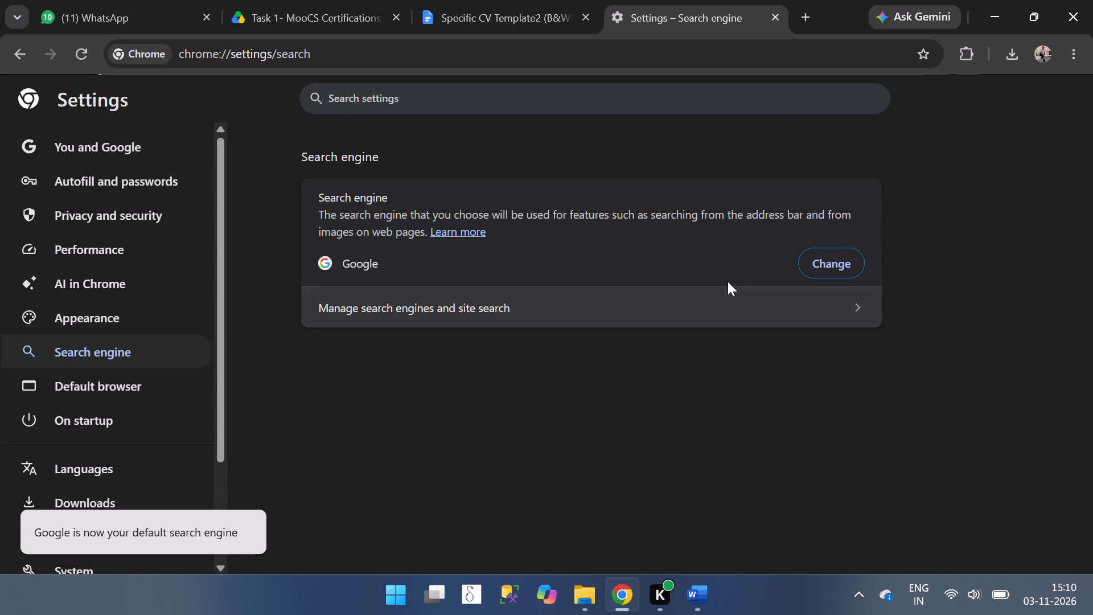
Check the search box on a new tab page, and close both that page and the browser settings.
{"action": "left_click", "coordinate": [801, 15]}
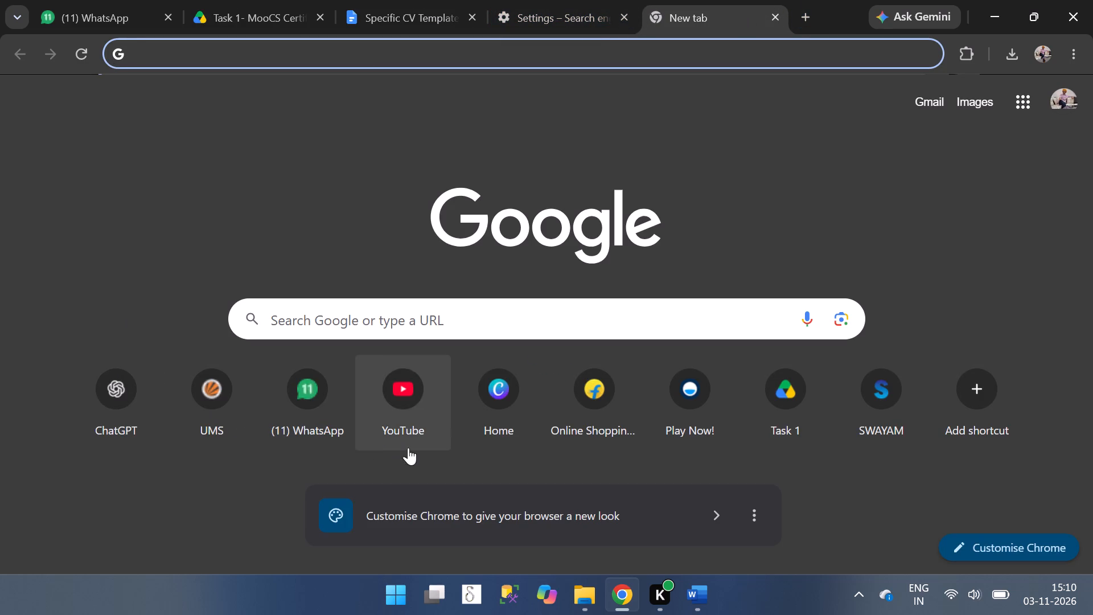
{"action": "scroll", "coordinate": [618, 424], "scroll_direction": "down", "scroll_amount": 1}
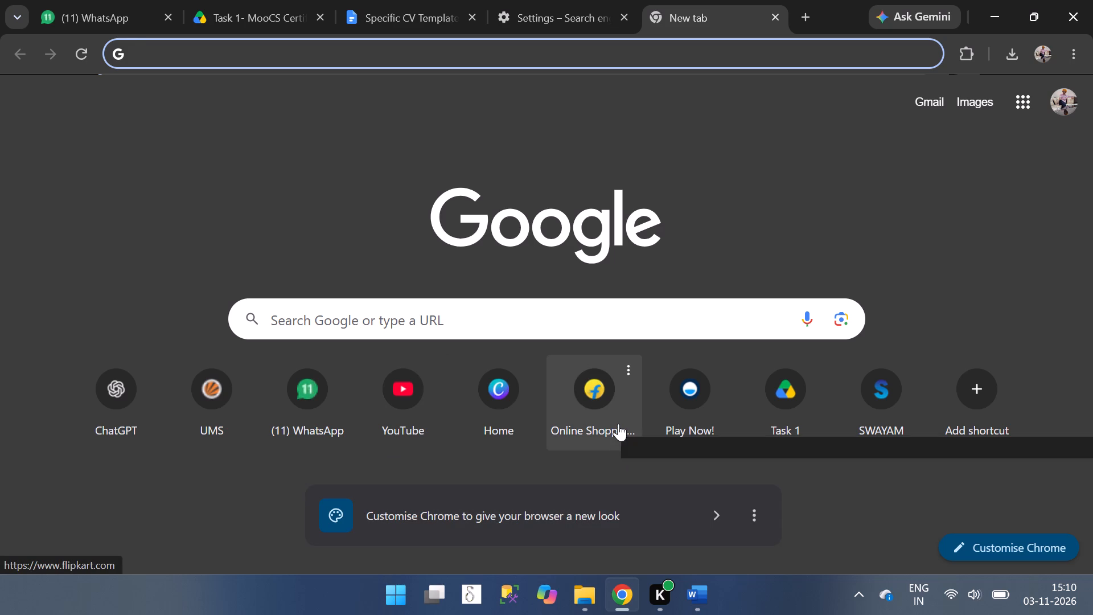
{"action": "scroll", "coordinate": [618, 424], "scroll_direction": "up", "scroll_amount": 2}
{"action": "left_click", "coordinate": [601, 312]}
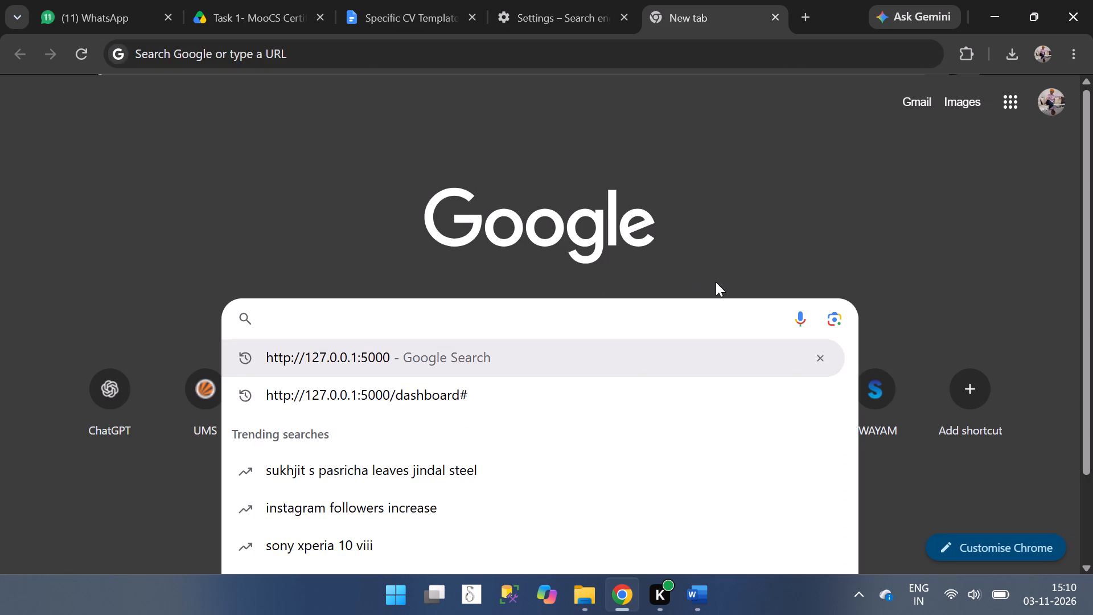
{"action": "left_click", "coordinate": [714, 241]}
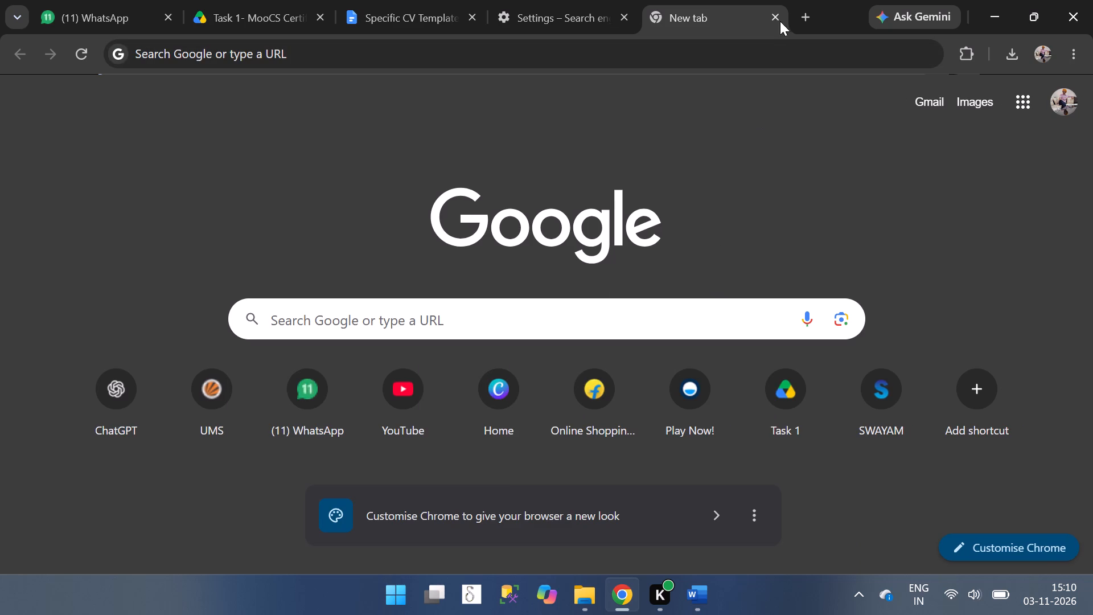
{"action": "left_click", "coordinate": [772, 15]}
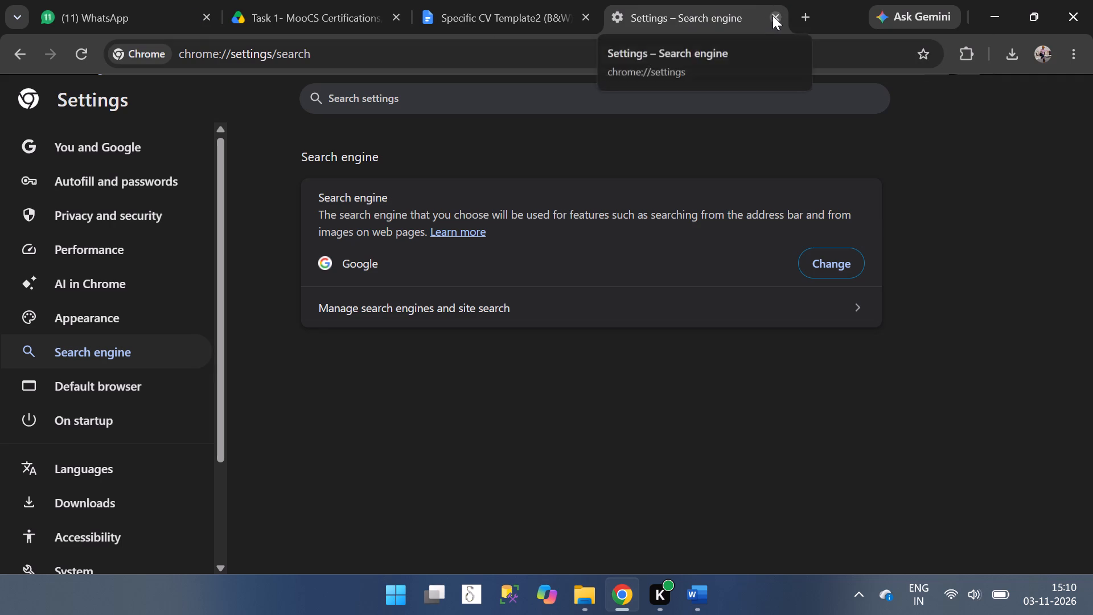
{"action": "left_click", "coordinate": [773, 15]}
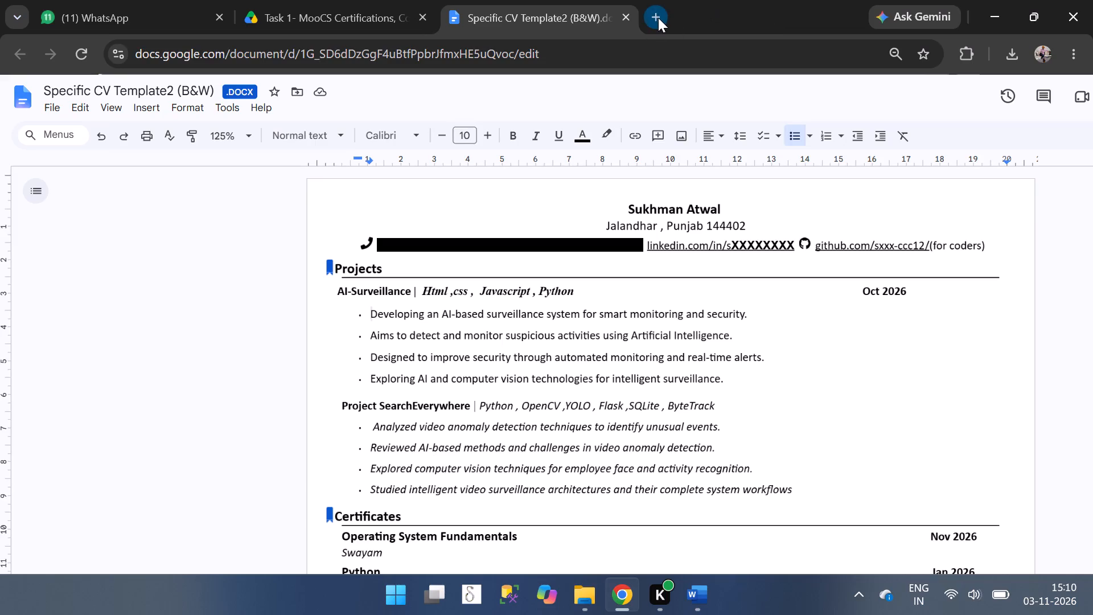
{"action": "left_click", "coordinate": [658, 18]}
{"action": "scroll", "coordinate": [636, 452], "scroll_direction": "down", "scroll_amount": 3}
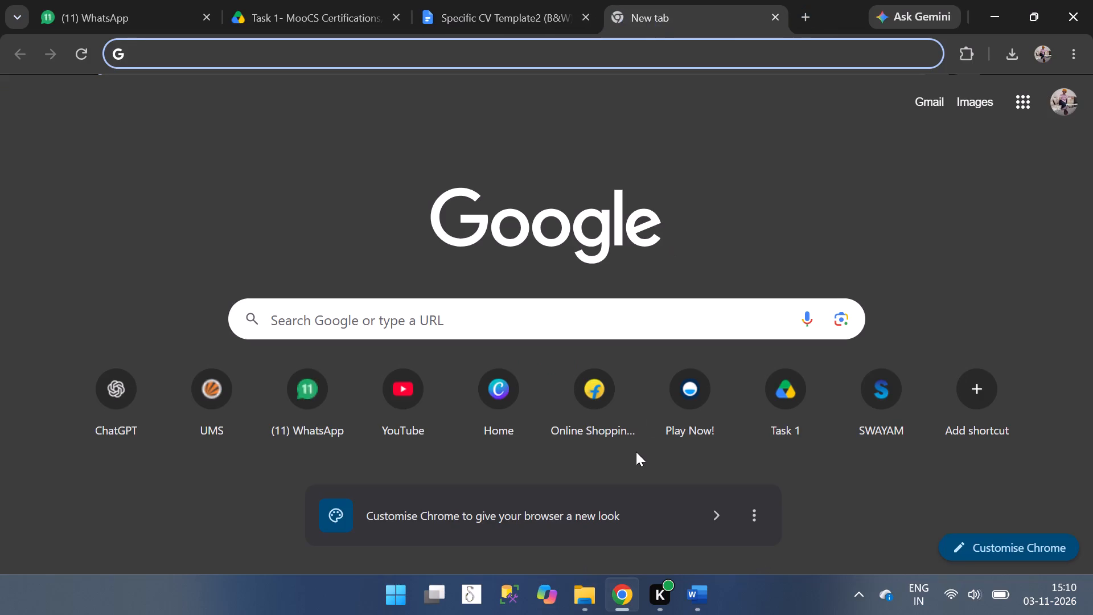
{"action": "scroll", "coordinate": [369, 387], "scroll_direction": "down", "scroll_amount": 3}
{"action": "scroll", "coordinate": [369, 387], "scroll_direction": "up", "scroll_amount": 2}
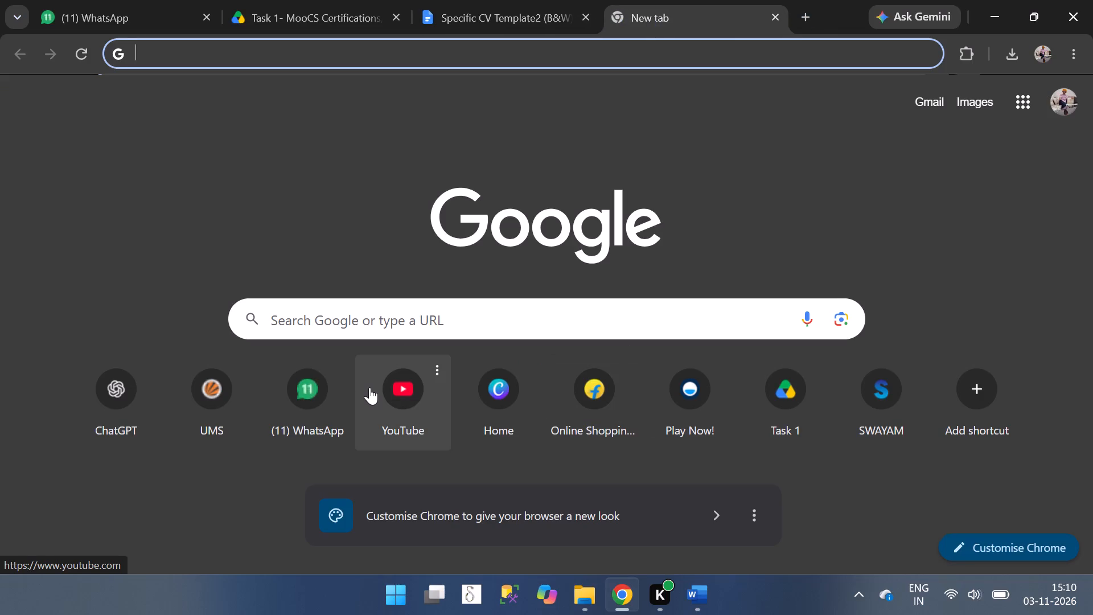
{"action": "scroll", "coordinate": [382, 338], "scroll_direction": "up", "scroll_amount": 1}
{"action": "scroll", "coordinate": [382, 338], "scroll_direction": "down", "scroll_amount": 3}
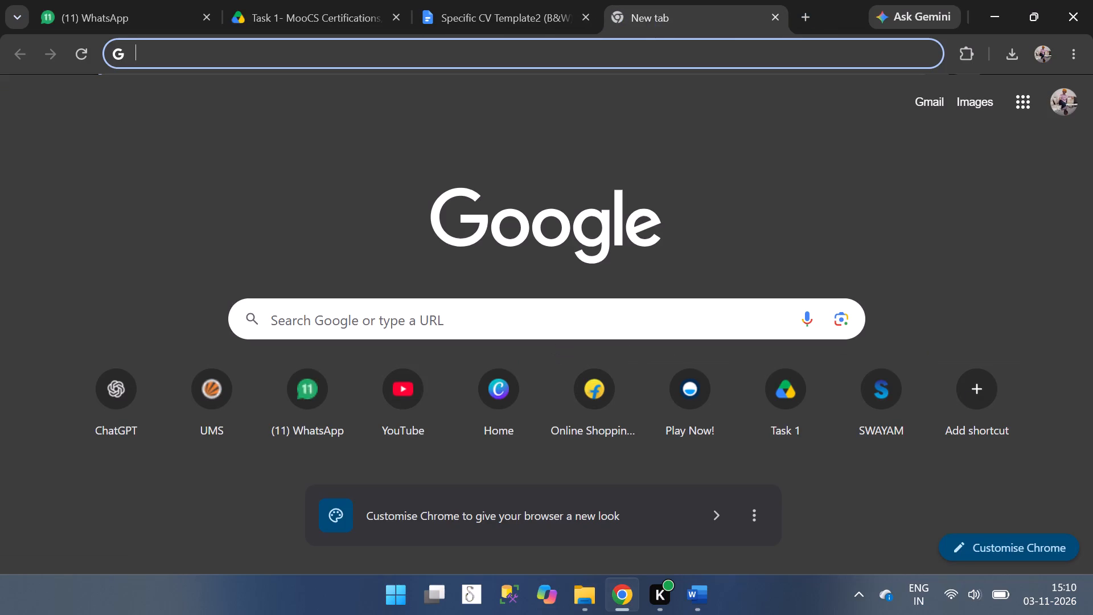
Review the browser's default search engine choices again, cancel without changing the selection, and close the settings.
{"action": "left_click", "coordinate": [1080, 55]}
{"action": "scroll", "coordinate": [979, 457], "scroll_direction": "down", "scroll_amount": 2}
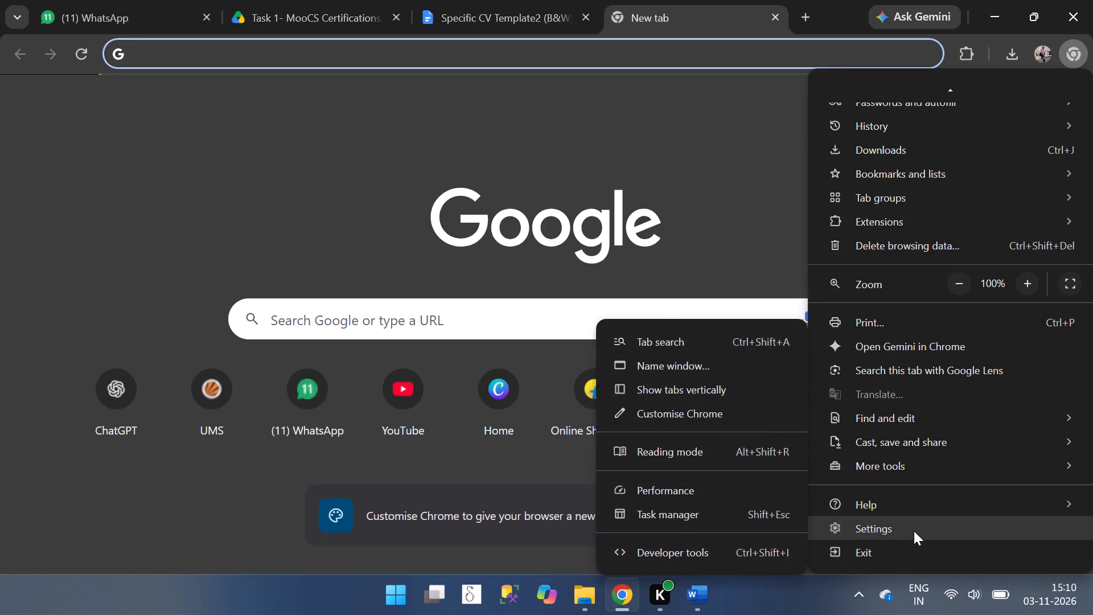
{"action": "left_click", "coordinate": [914, 531]}
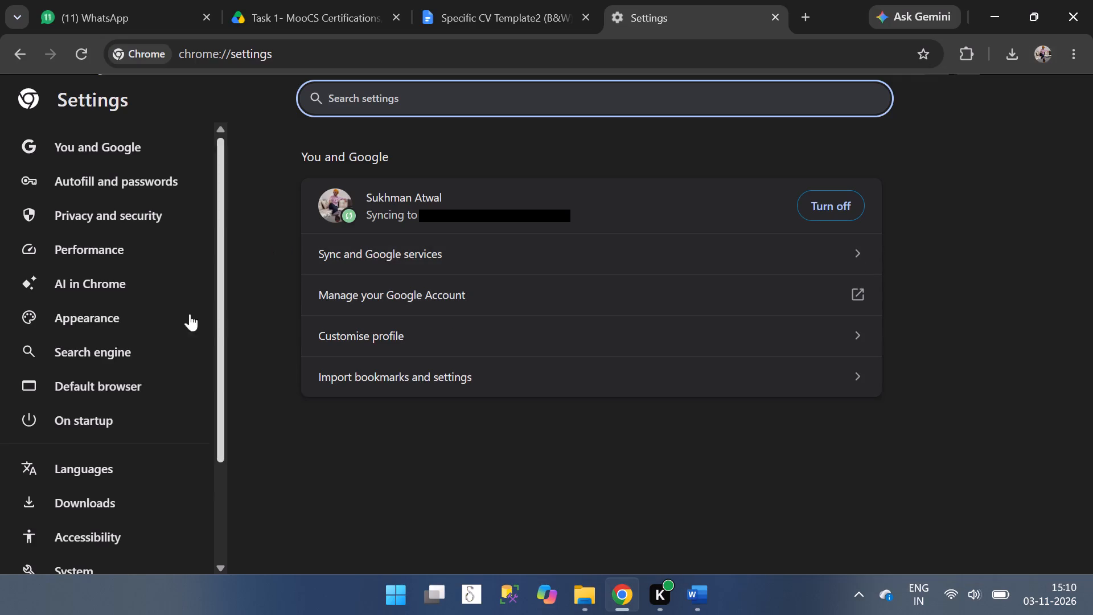
{"action": "left_click", "coordinate": [109, 353]}
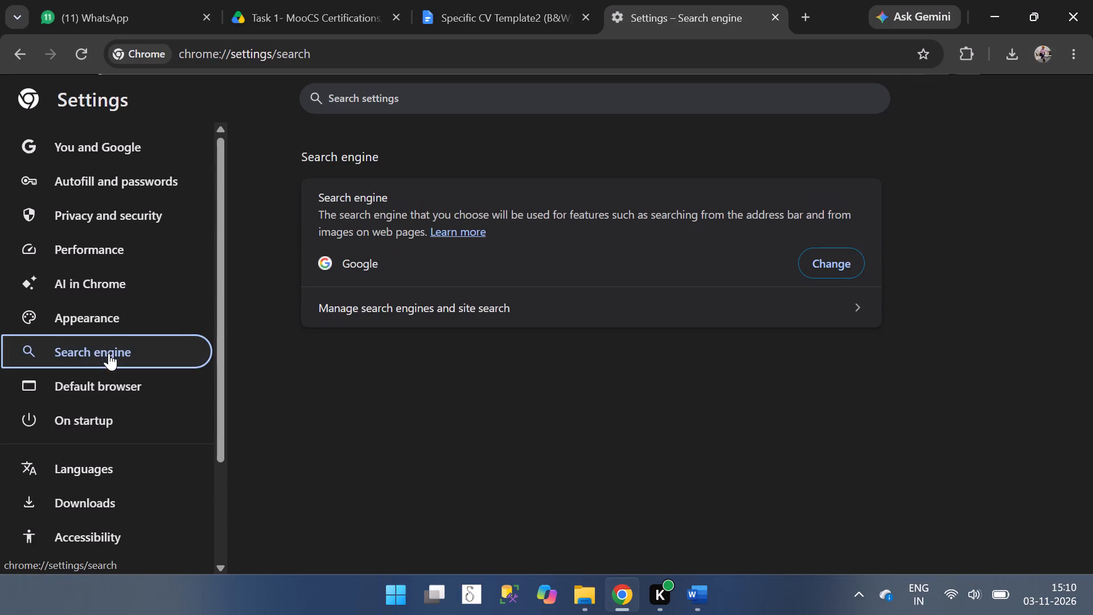
{"action": "left_click", "coordinate": [838, 261]}
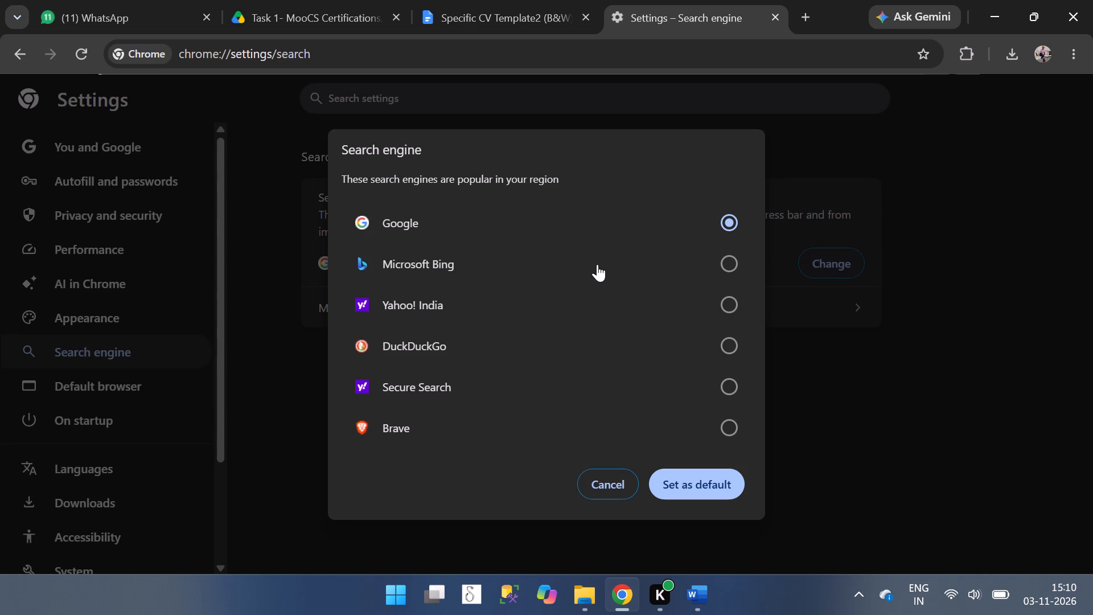
{"action": "scroll", "coordinate": [508, 341], "scroll_direction": "down", "scroll_amount": 1}
{"action": "left_click", "coordinate": [852, 423]}
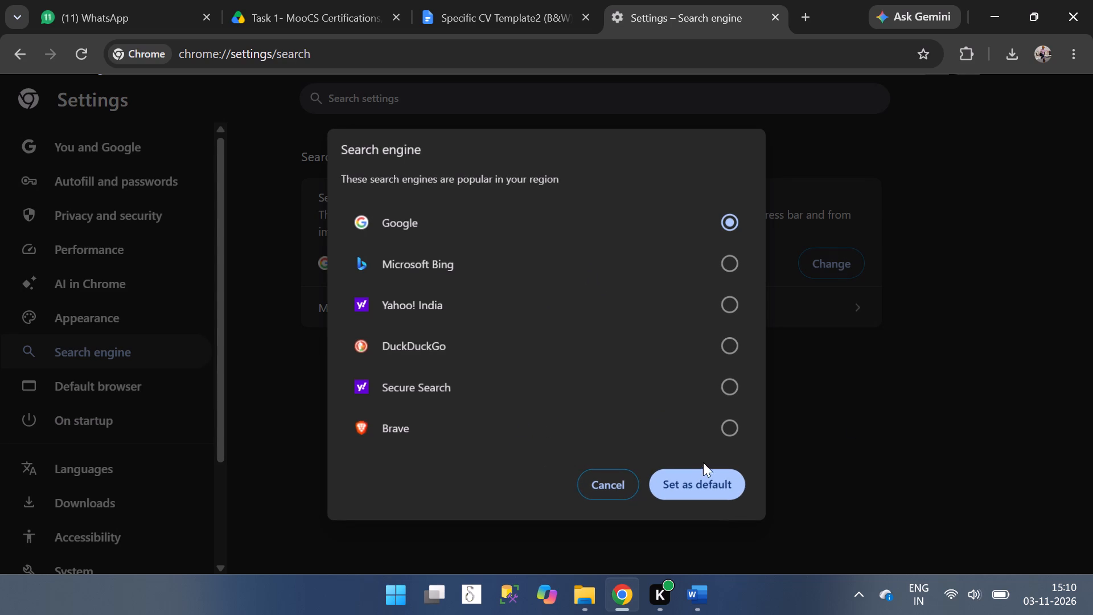
{"action": "left_click", "coordinate": [607, 490]}
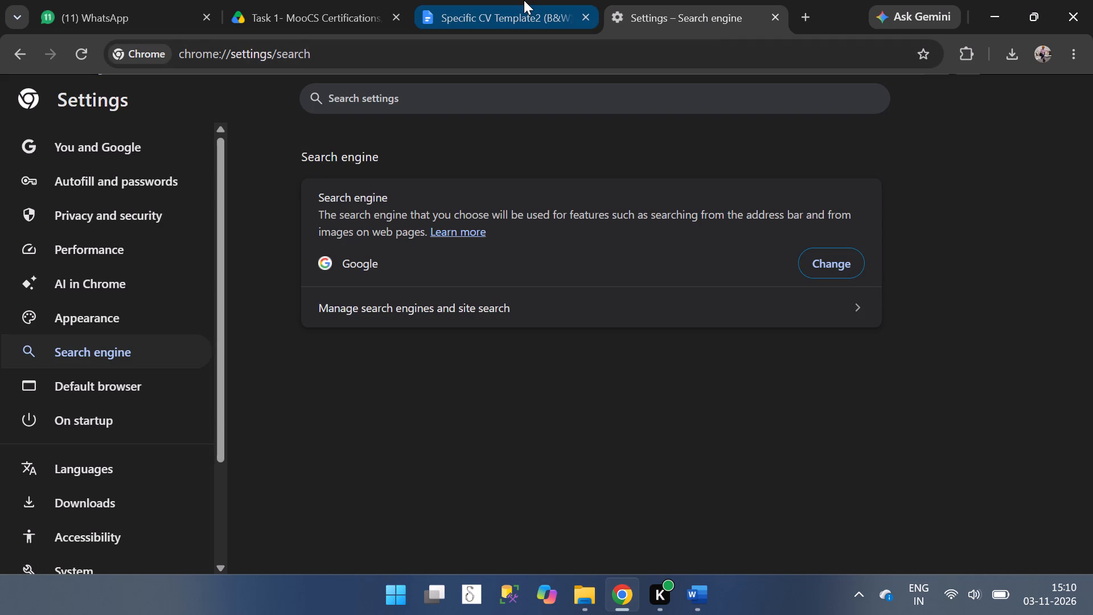
{"action": "left_click", "coordinate": [521, 0]}
{"action": "left_click", "coordinate": [724, 20]}
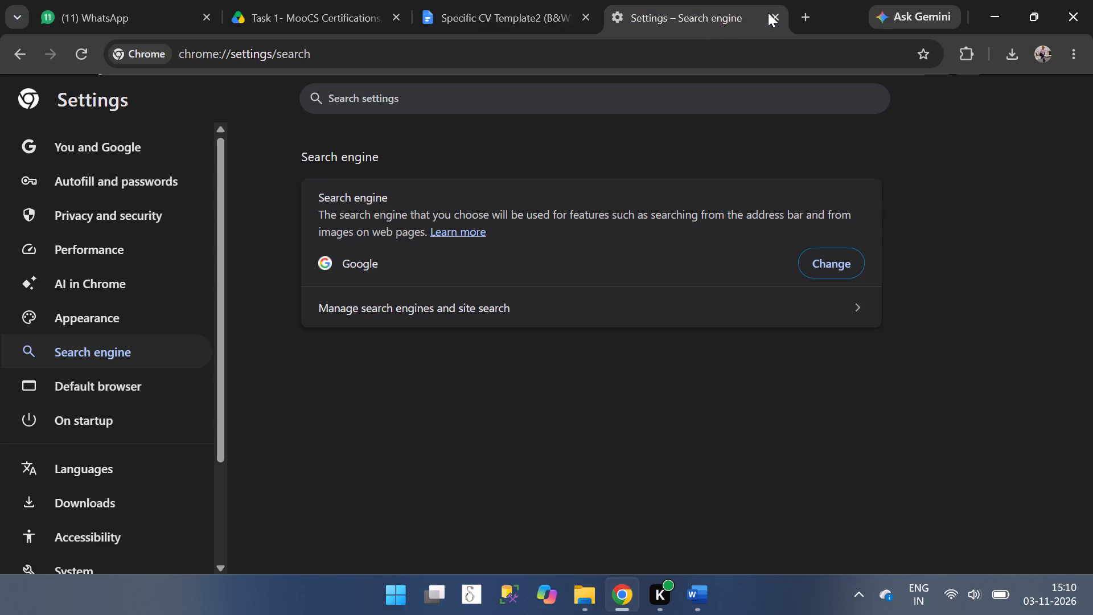
{"action": "left_click", "coordinate": [775, 16]}
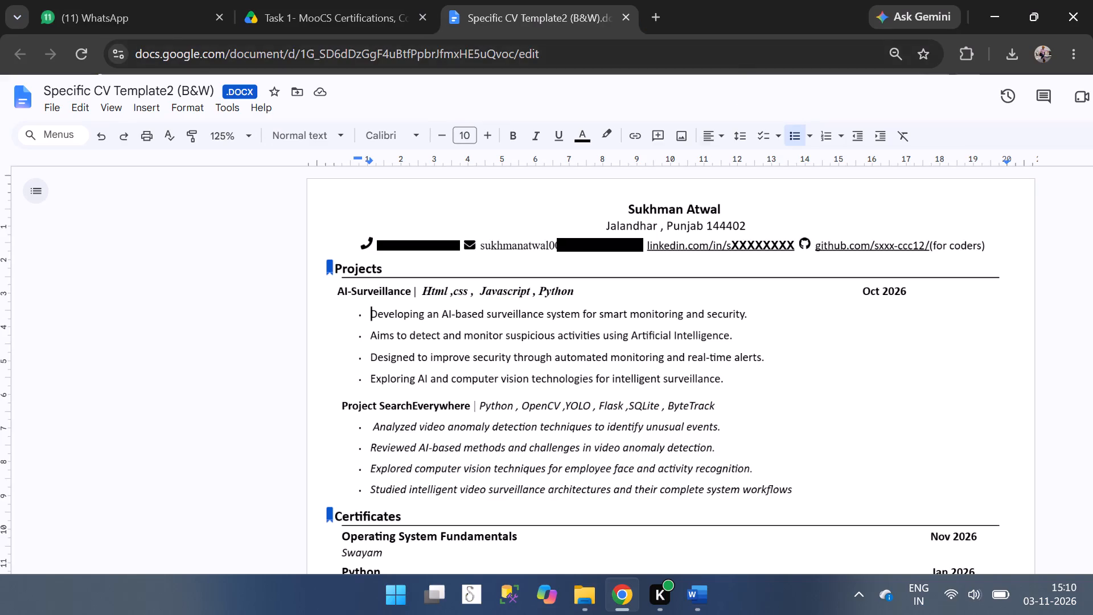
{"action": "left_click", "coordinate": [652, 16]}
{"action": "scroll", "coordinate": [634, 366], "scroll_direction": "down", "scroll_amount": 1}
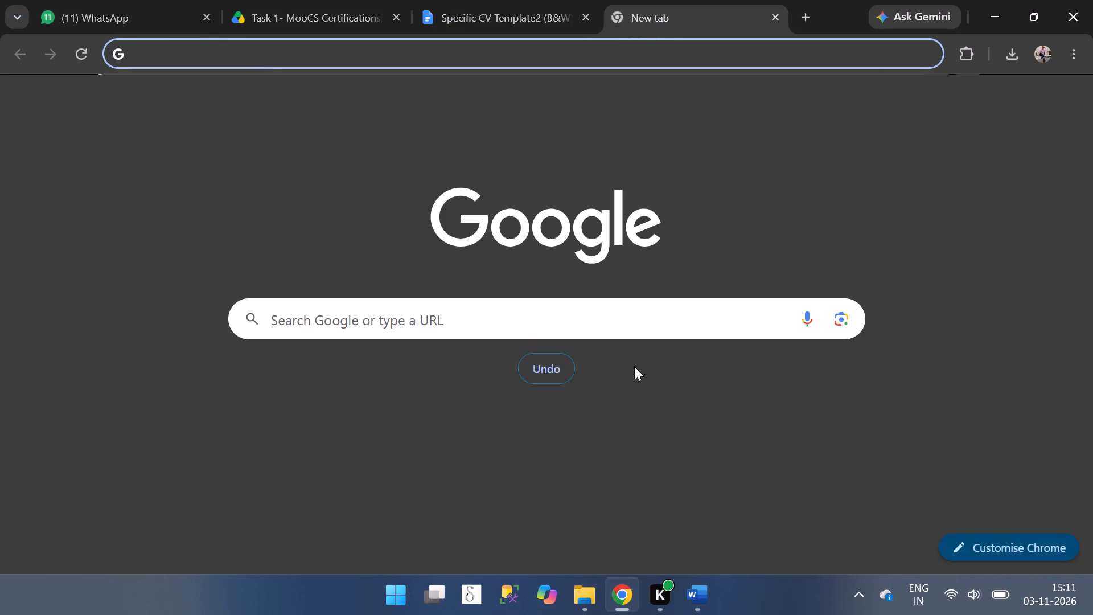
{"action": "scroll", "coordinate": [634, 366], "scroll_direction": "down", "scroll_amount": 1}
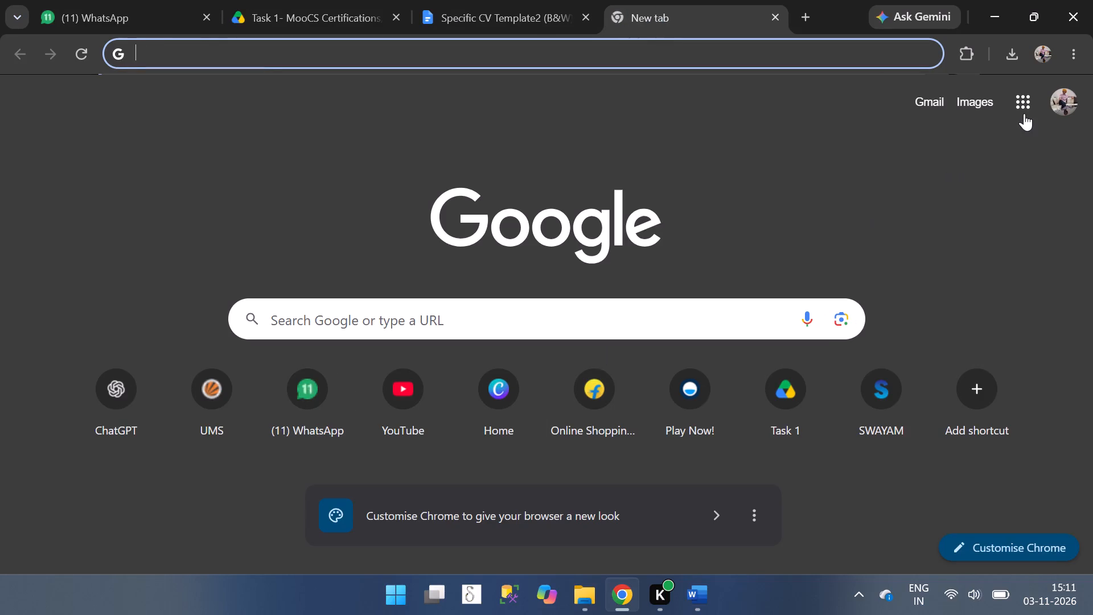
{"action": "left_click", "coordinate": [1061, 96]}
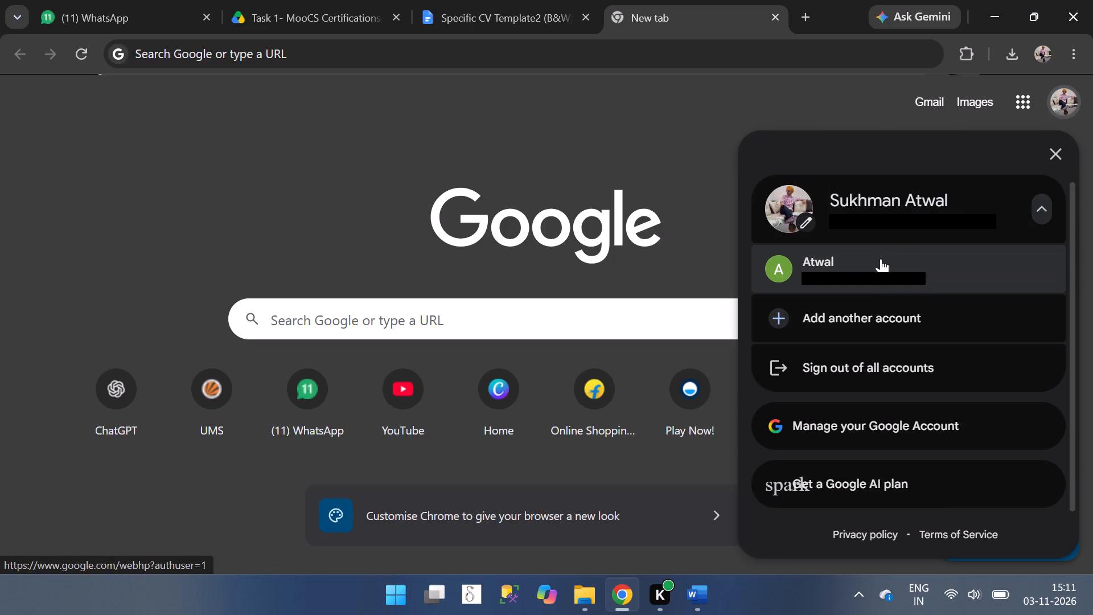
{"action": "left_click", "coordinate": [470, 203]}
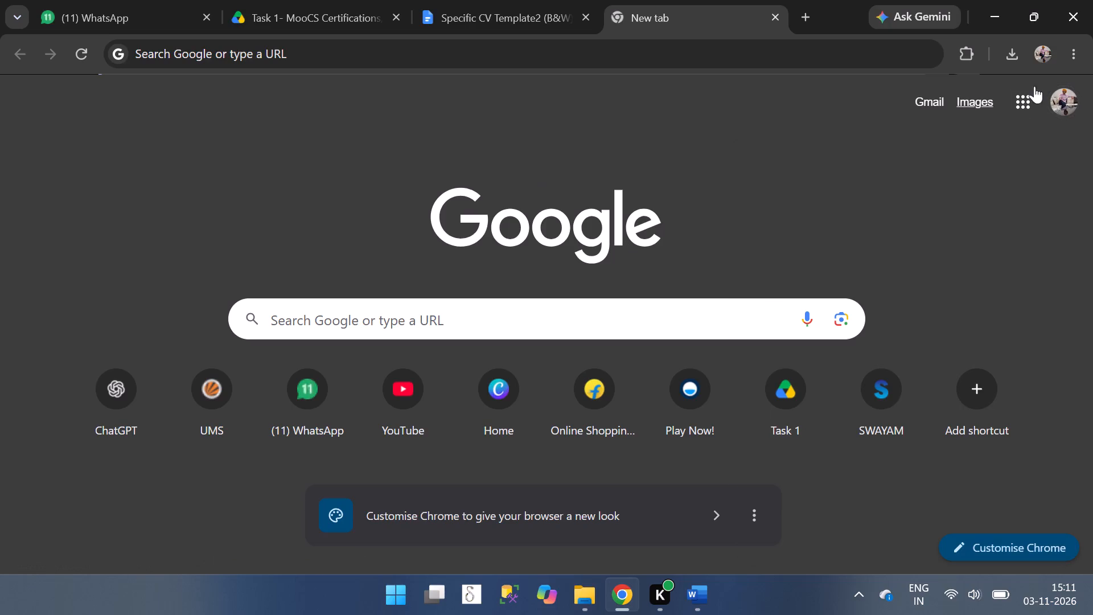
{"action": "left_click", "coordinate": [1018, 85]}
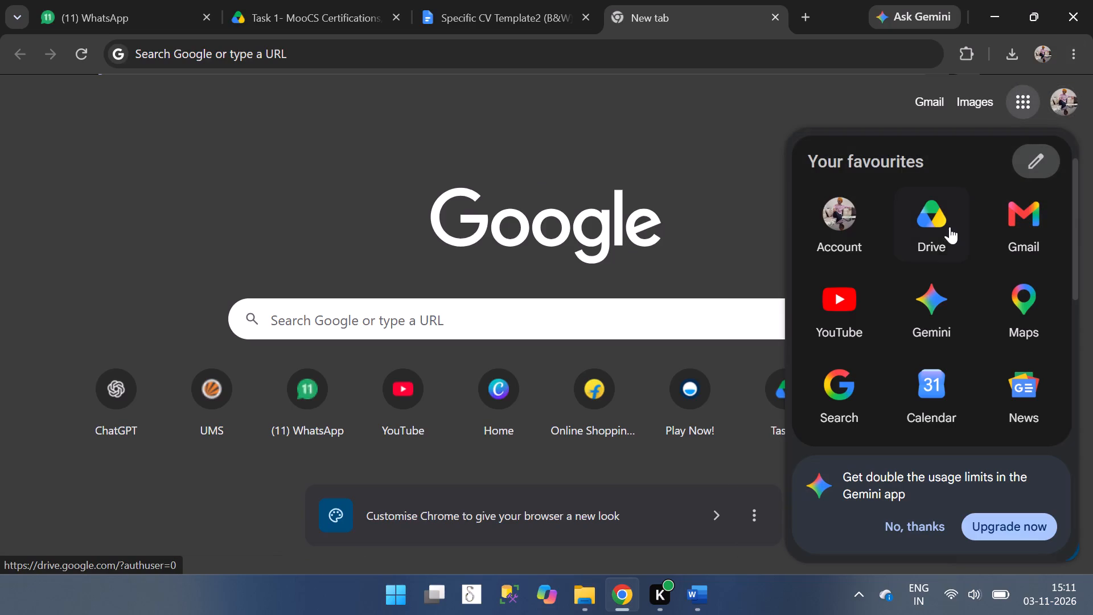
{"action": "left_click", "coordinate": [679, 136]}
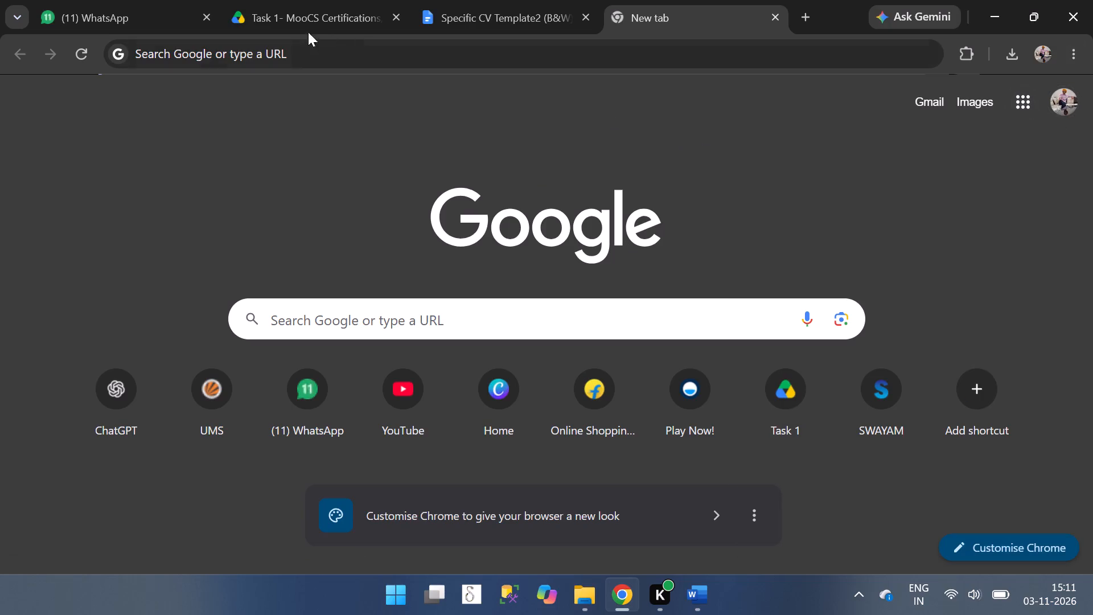